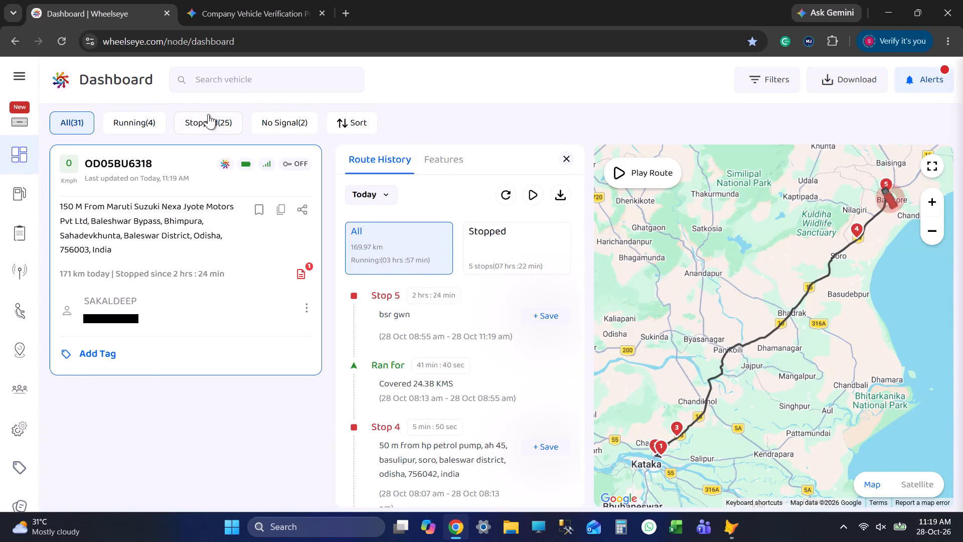
# Reload the fleet dashboard, load the map of all vehicles and list the vehicles clustered near Balasore.
pyautogui.click(230, 86)
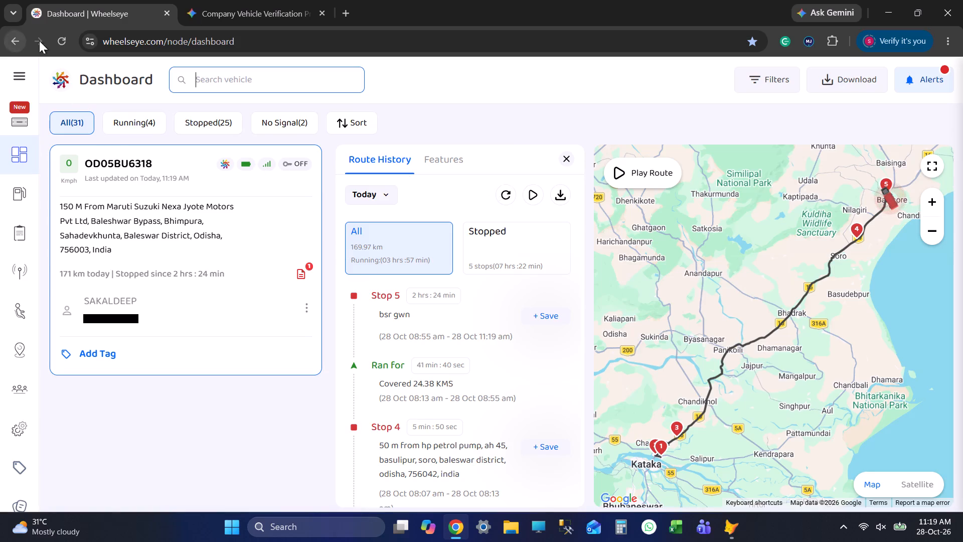
pyautogui.click(58, 38)
pyautogui.click(627, 314)
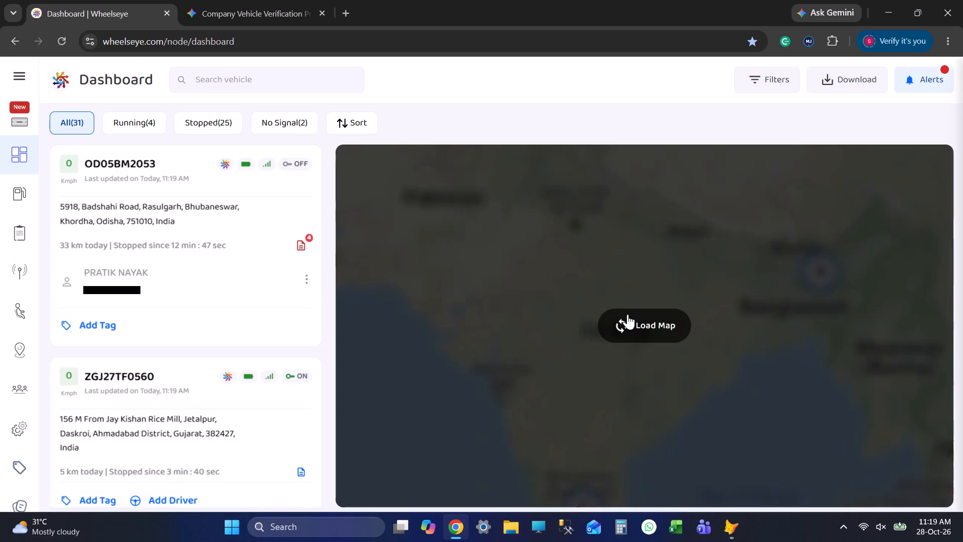
pyautogui.scroll(14, 865, 391)
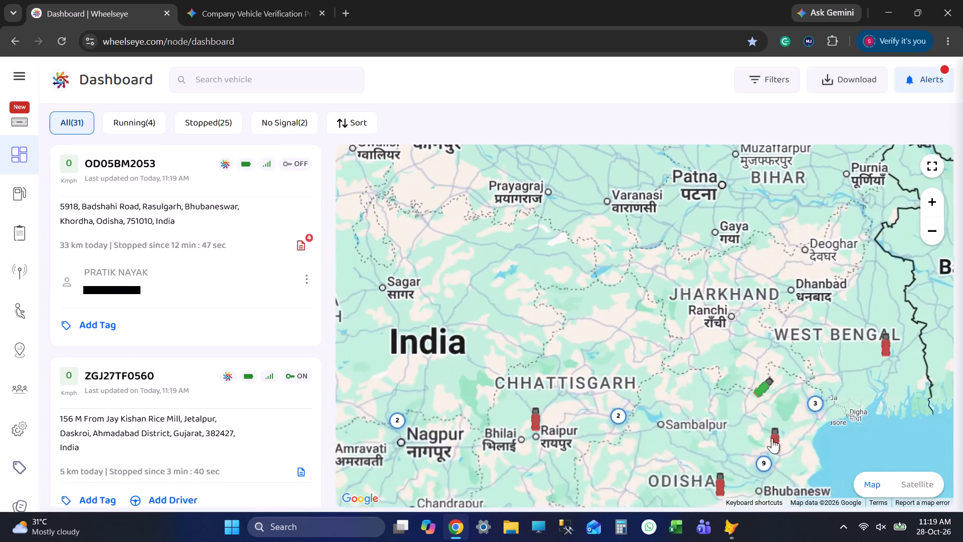
pyautogui.moveTo(812, 462); pyautogui.dragTo(691, 269)
pyautogui.moveTo(772, 246); pyautogui.dragTo(685, 345)
pyautogui.scroll(9, 738, 304)
pyautogui.click(720, 284)
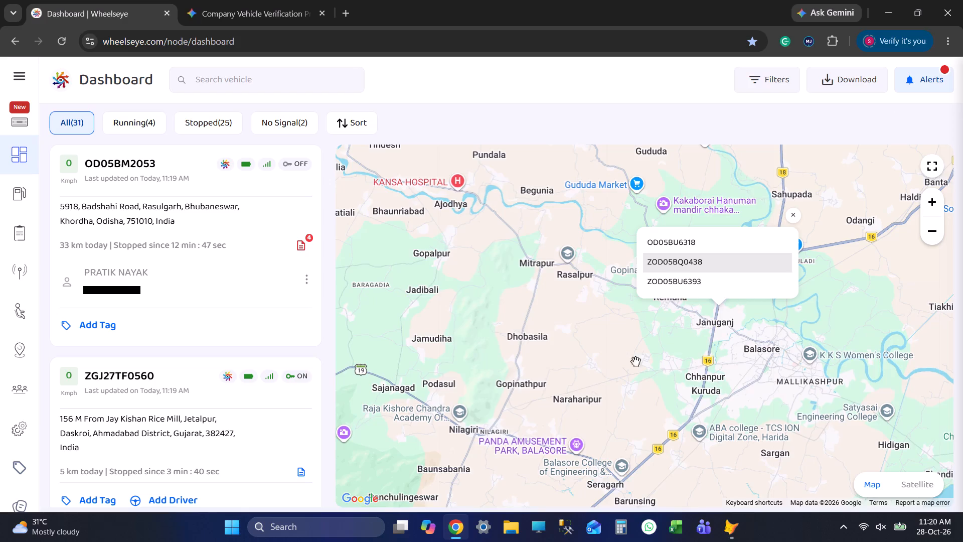
pyautogui.click(238, 80)
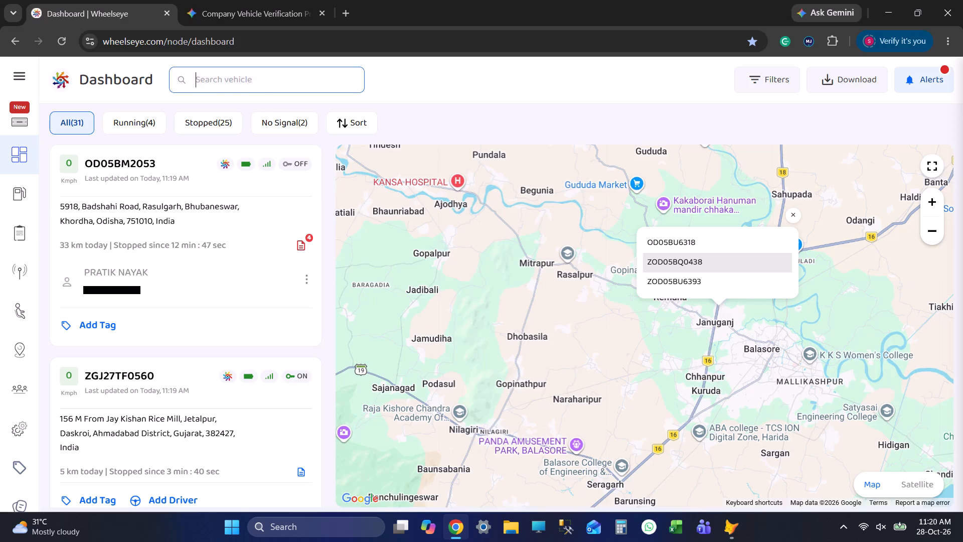
pyautogui.write('6318')
pyautogui.press('Return')
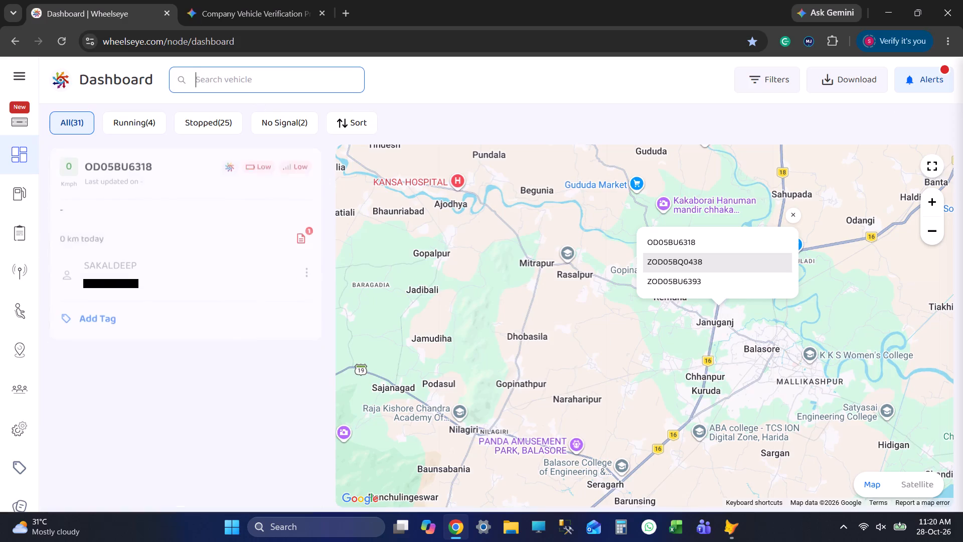
pyautogui.click(155, 236)
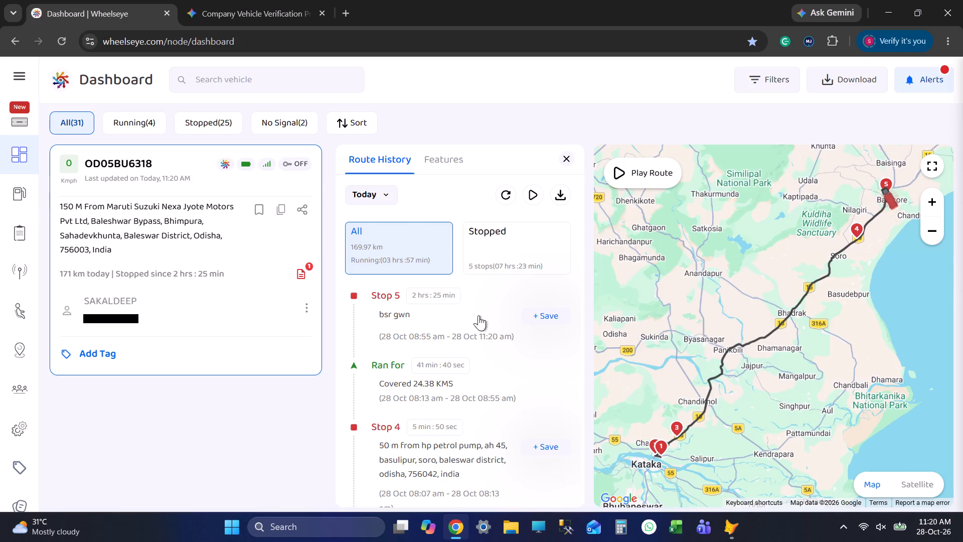
pyautogui.click(427, 327)
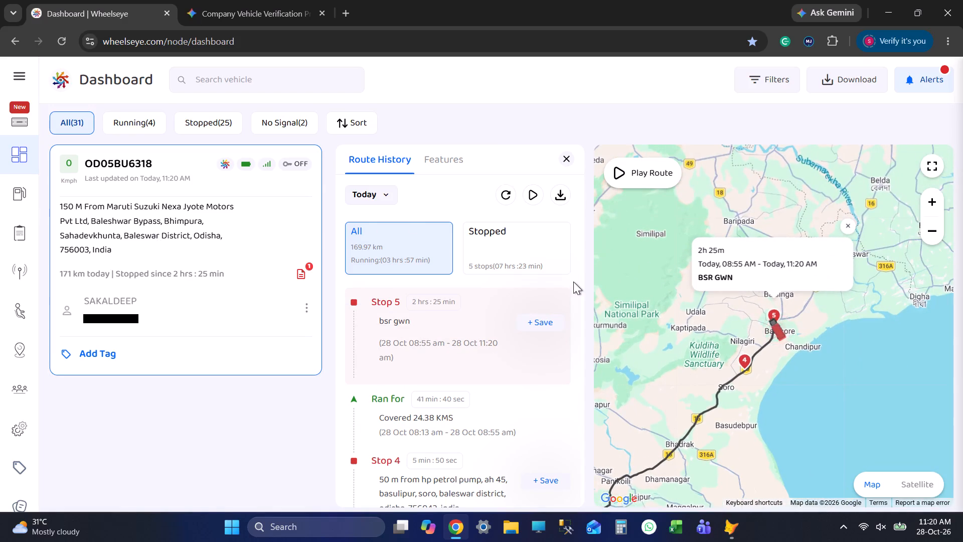
pyautogui.scroll(7, 787, 312)
pyautogui.moveTo(736, 300); pyautogui.dragTo(786, 383)
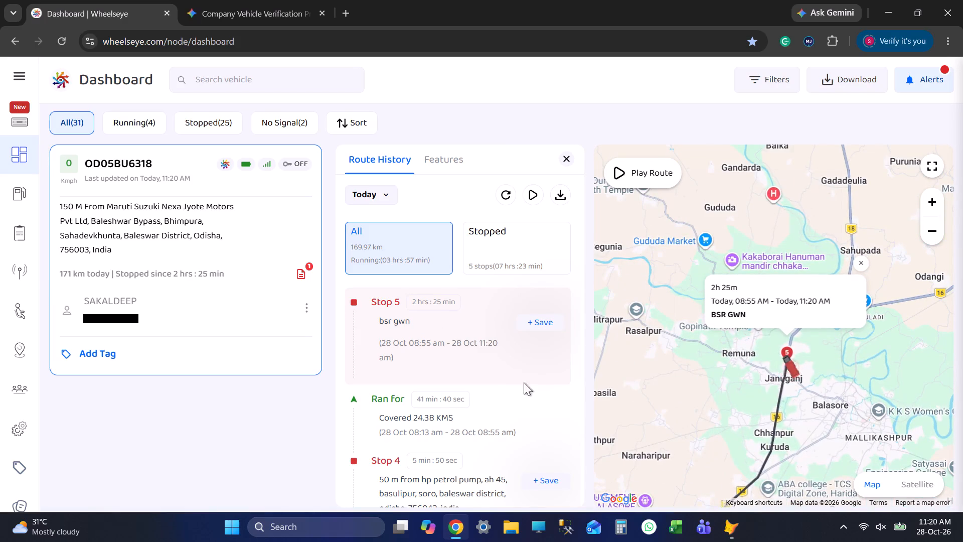
pyautogui.scroll(1, 817, 376)
pyautogui.moveTo(777, 346); pyautogui.dragTo(806, 370)
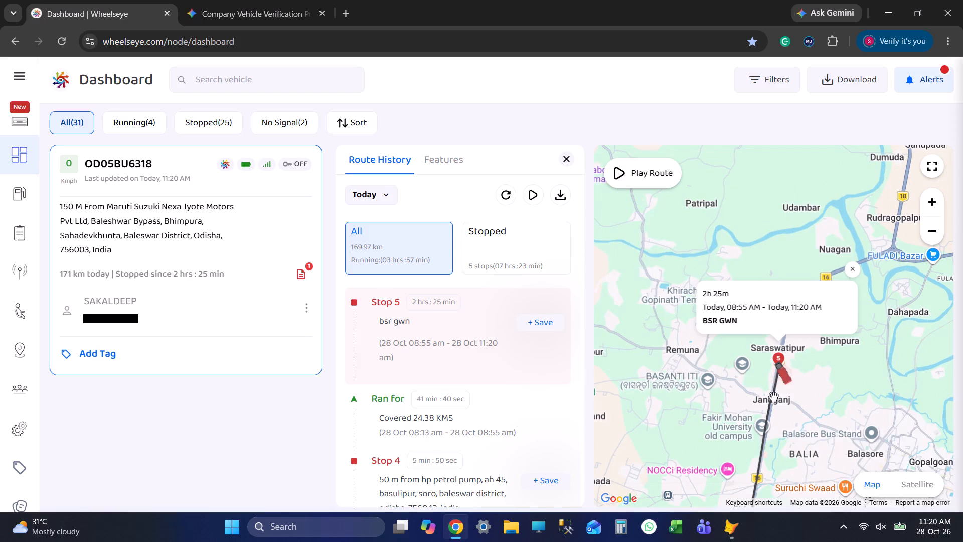
pyautogui.scroll(4, 794, 373)
pyautogui.scroll(3, 750, 370)
pyautogui.moveTo(742, 370); pyautogui.dragTo(703, 384)
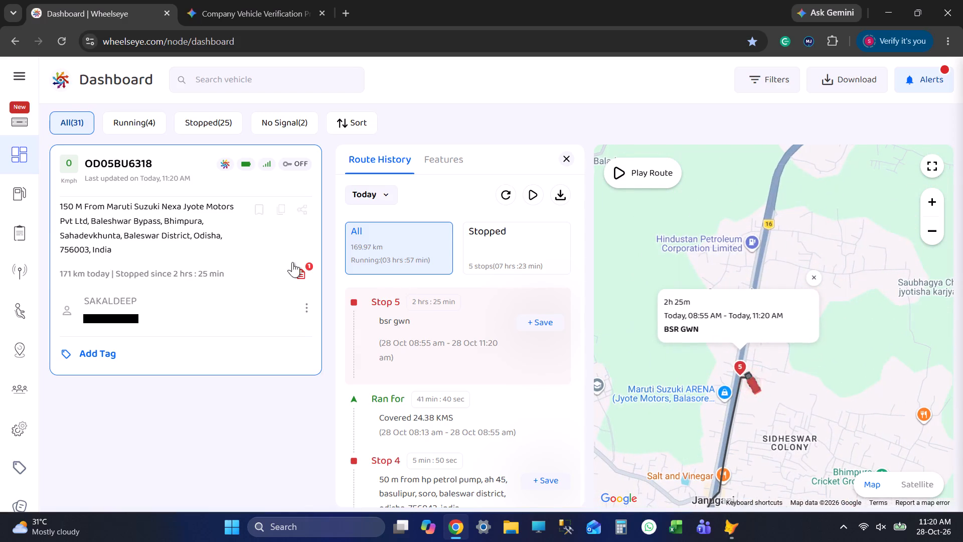
pyautogui.click(251, 88)
pyautogui.write('0438')
pyautogui.press('Return')
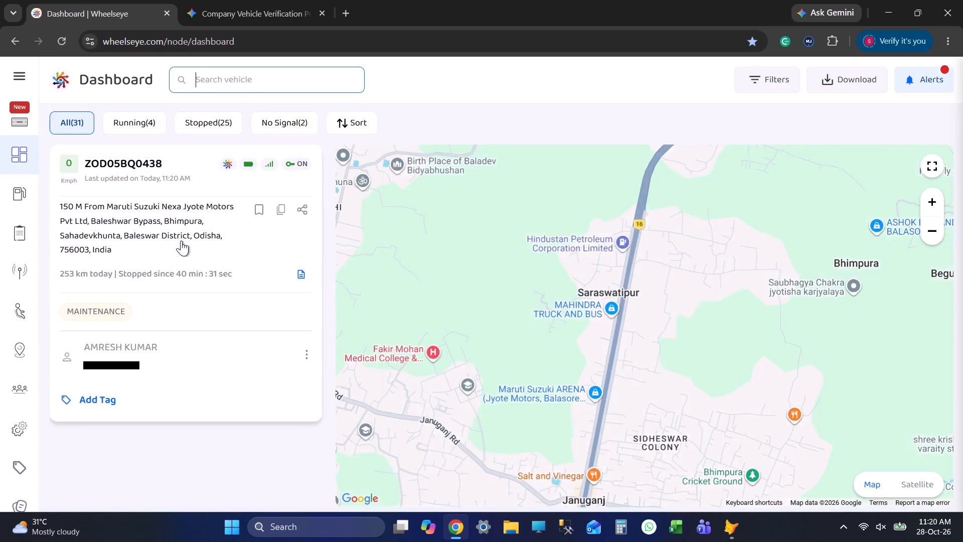
pyautogui.click(181, 240)
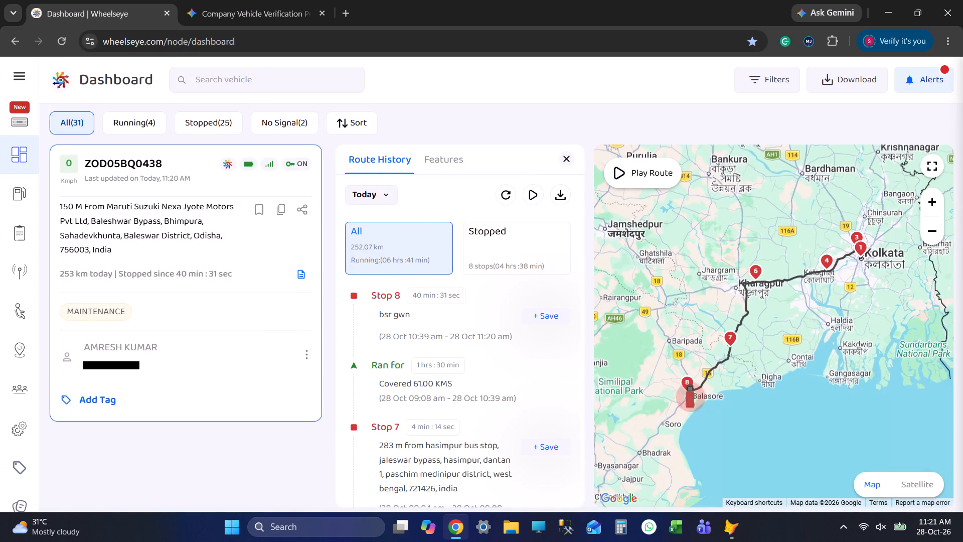
# Search for vehicle 6318 again, reopen its route history and examine the route around its latest stop near Balasore.
pyautogui.click(256, 74)
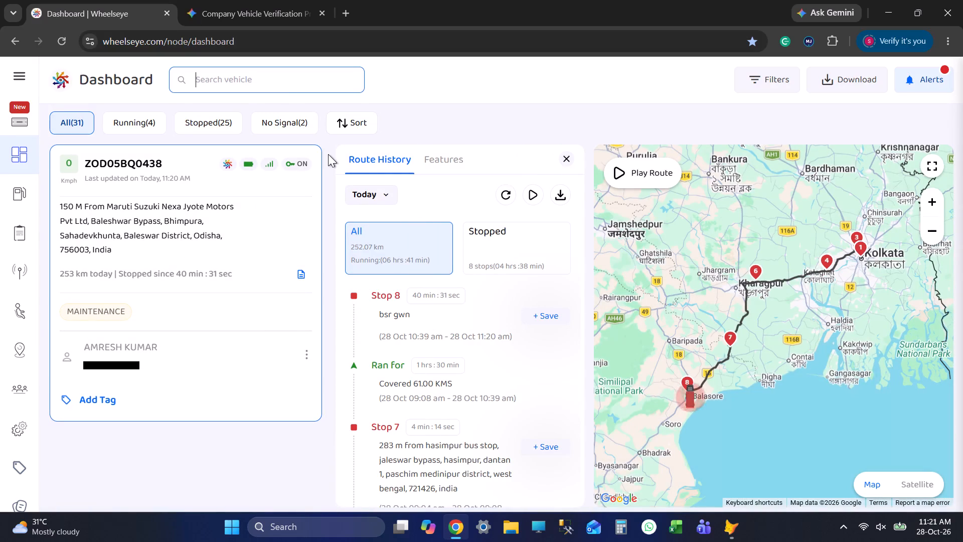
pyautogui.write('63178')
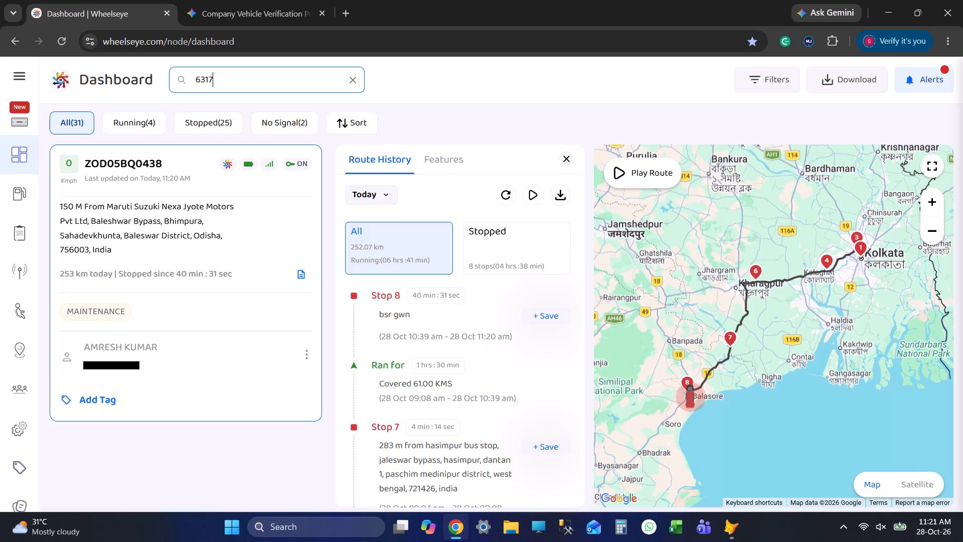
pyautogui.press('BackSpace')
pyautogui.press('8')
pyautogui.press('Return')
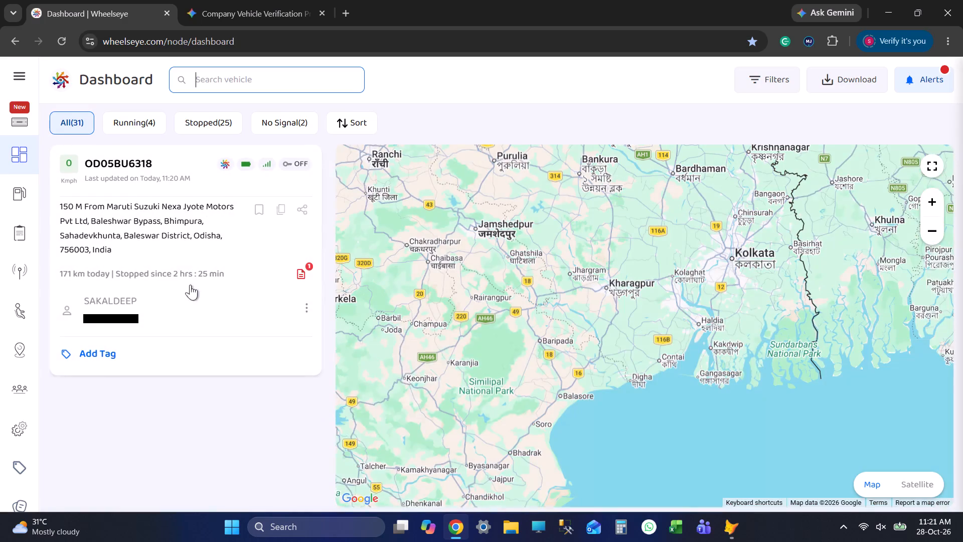
pyautogui.click(186, 262)
pyautogui.moveTo(855, 290); pyautogui.dragTo(786, 377)
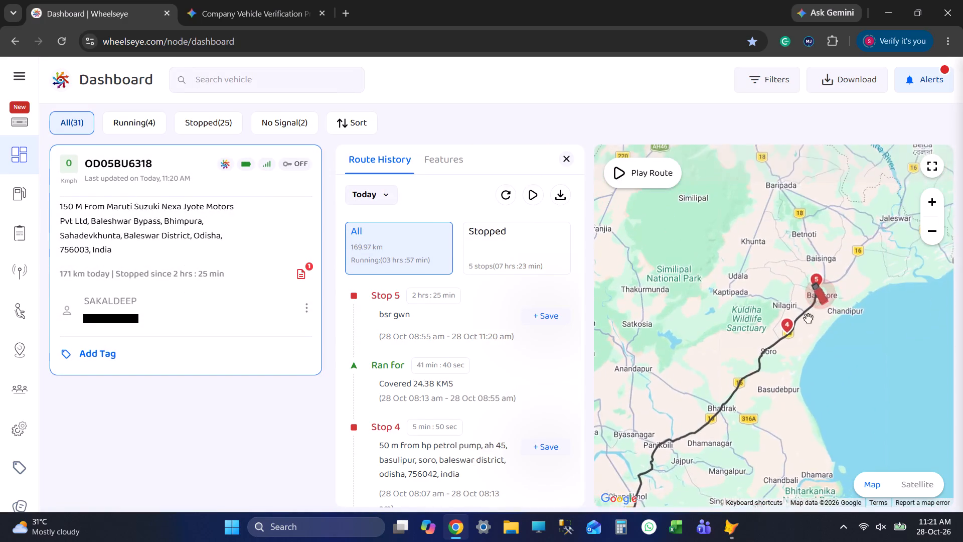
pyautogui.scroll(5, 813, 303)
pyautogui.scroll(-1, 813, 303)
pyautogui.scroll(5, 813, 303)
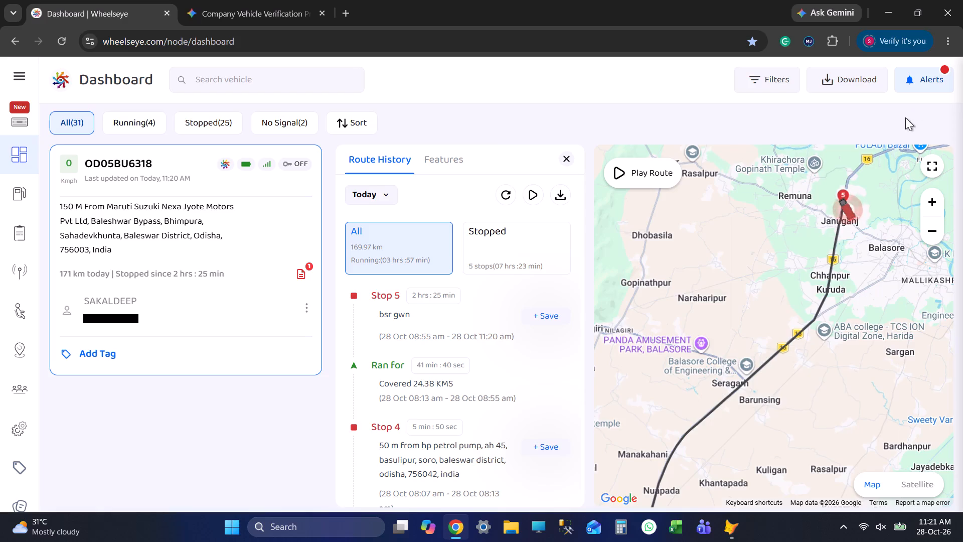
pyautogui.hotkey('alt', 'Tab')
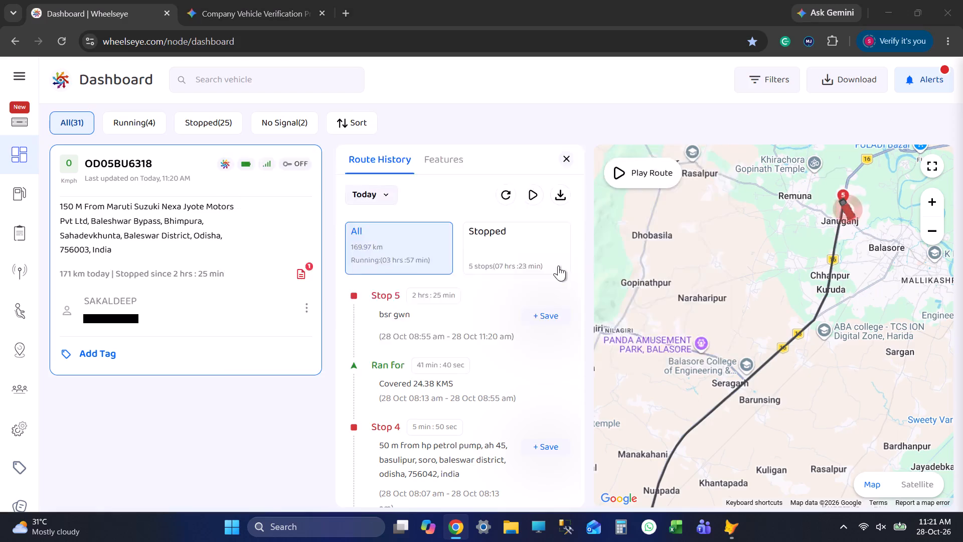
pyautogui.hotkey('alt', 'Tab')
pyautogui.hotkey('alt', 'Tab')
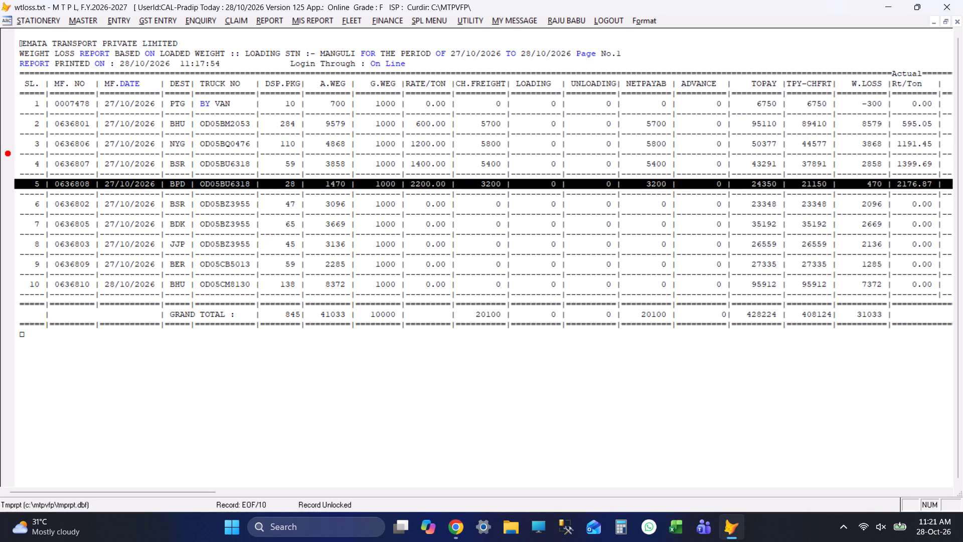
pyautogui.tripleClick(218, 202)
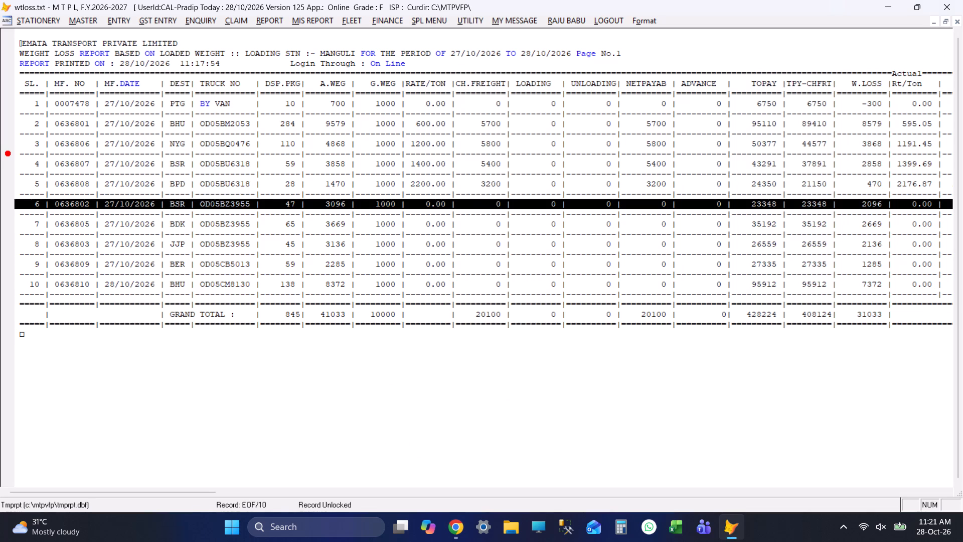
pyautogui.tripleClick(229, 224)
pyautogui.tripleClick(241, 241)
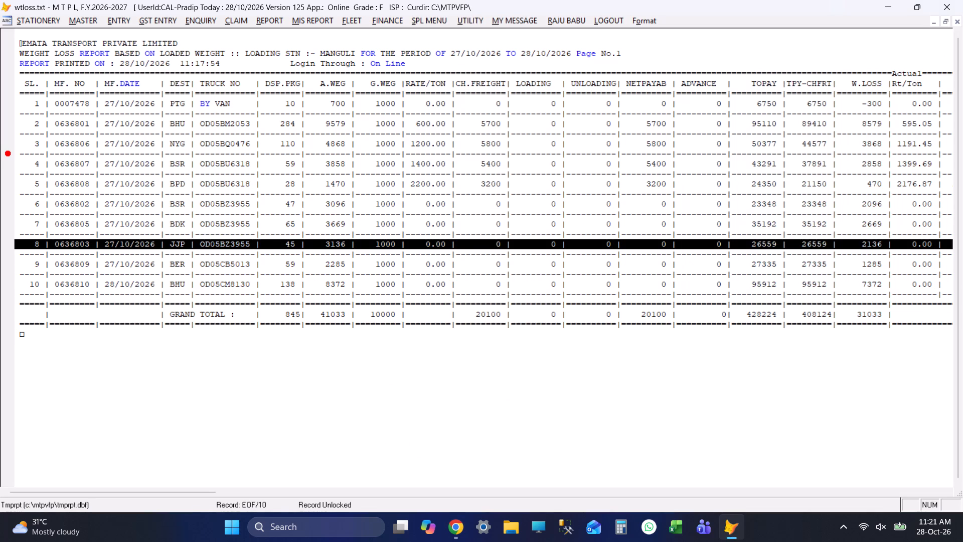
pyautogui.tripleClick(228, 225)
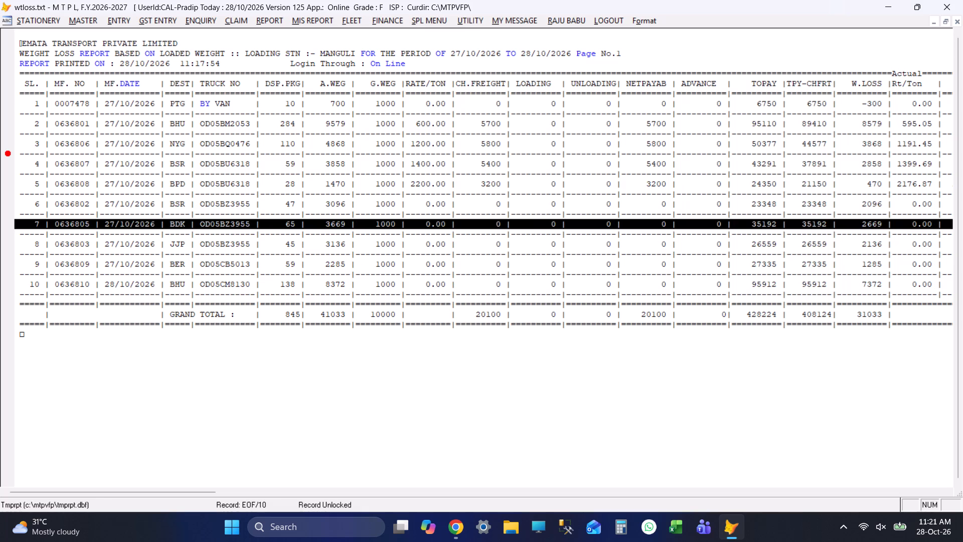
pyautogui.tripleClick(228, 208)
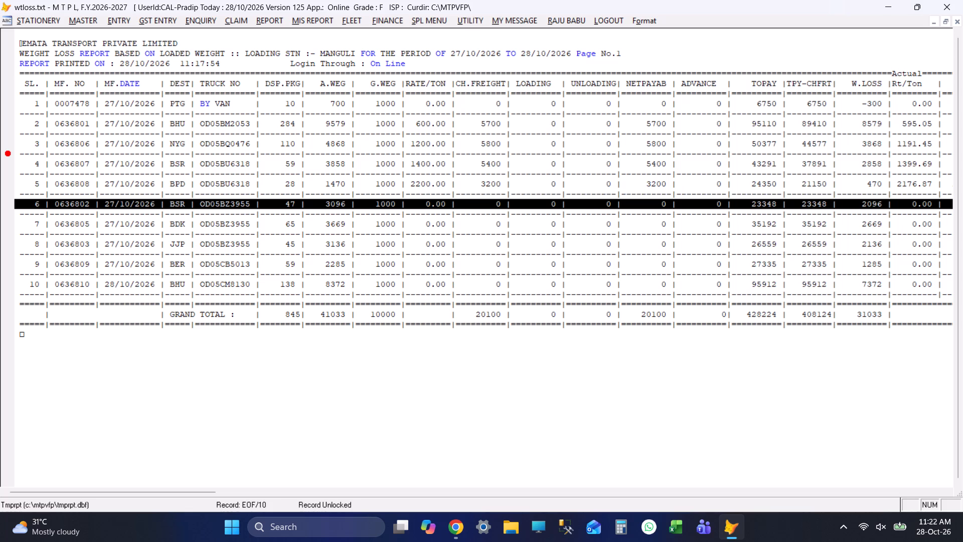
# Switch to Chrome and begin entering a web address starting with "wh" in a new tab.
pyautogui.hotkey('alt', 'Tab')
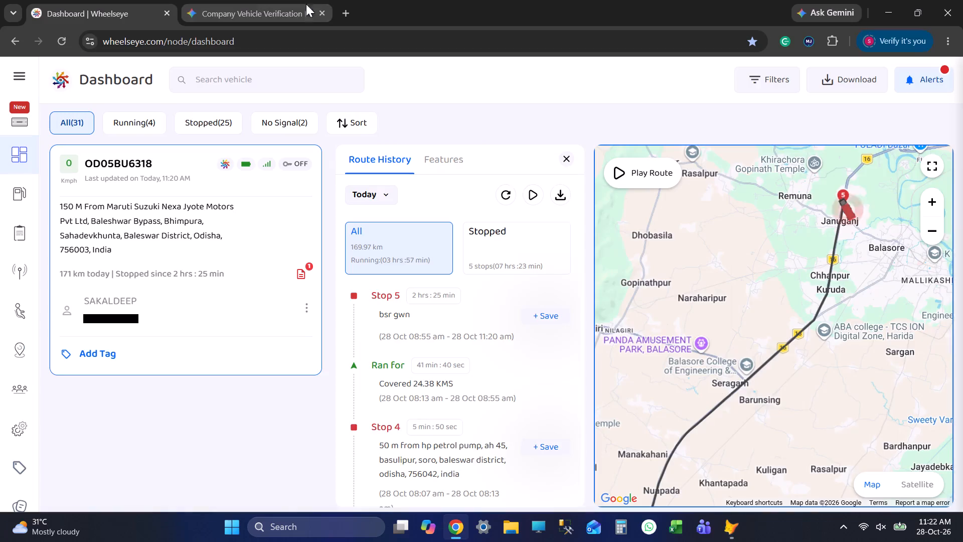
pyautogui.click(348, 16)
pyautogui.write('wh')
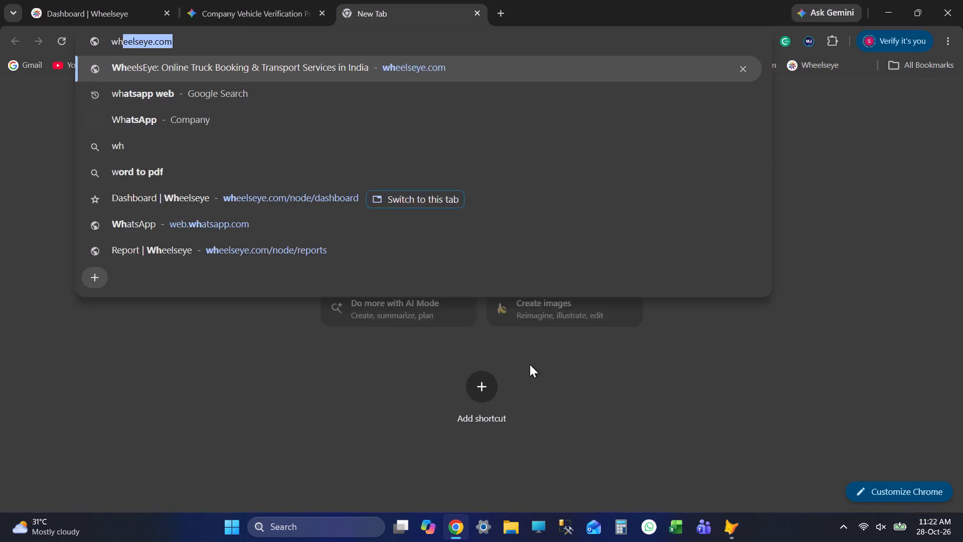
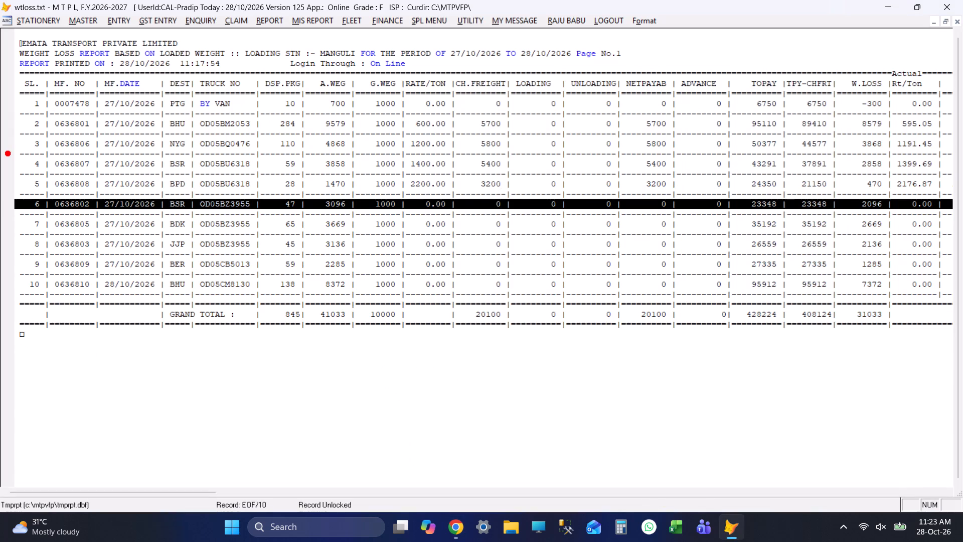
pyautogui.tripleClick(235, 166)
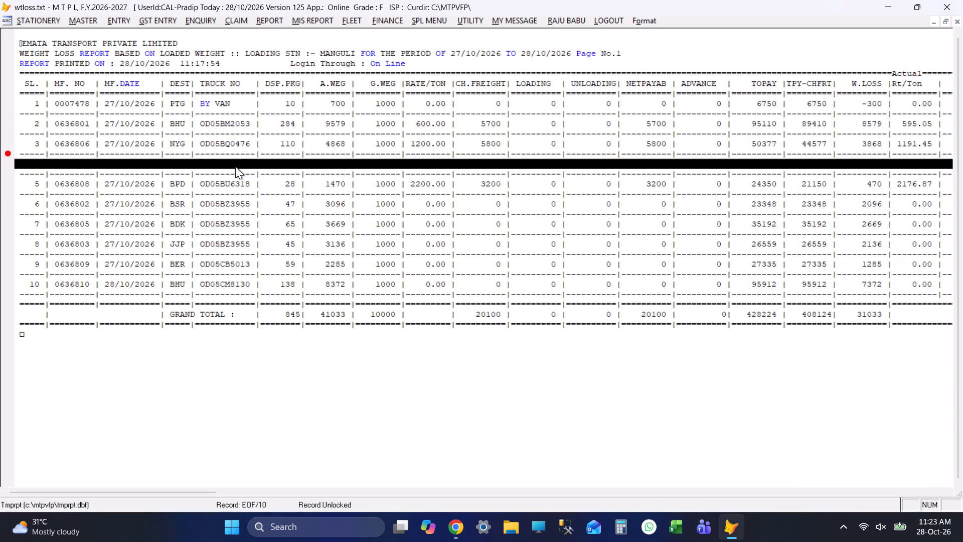
pyautogui.tripleClick(209, 184)
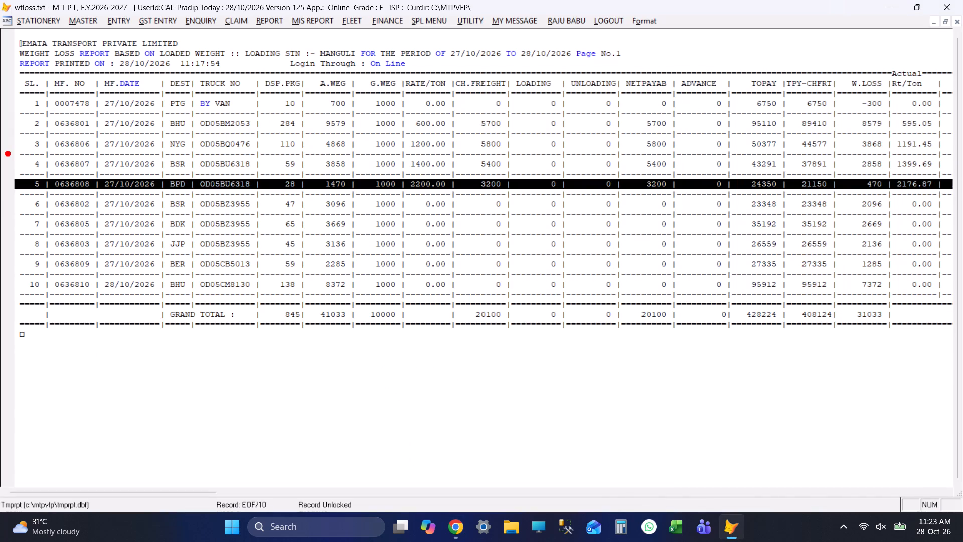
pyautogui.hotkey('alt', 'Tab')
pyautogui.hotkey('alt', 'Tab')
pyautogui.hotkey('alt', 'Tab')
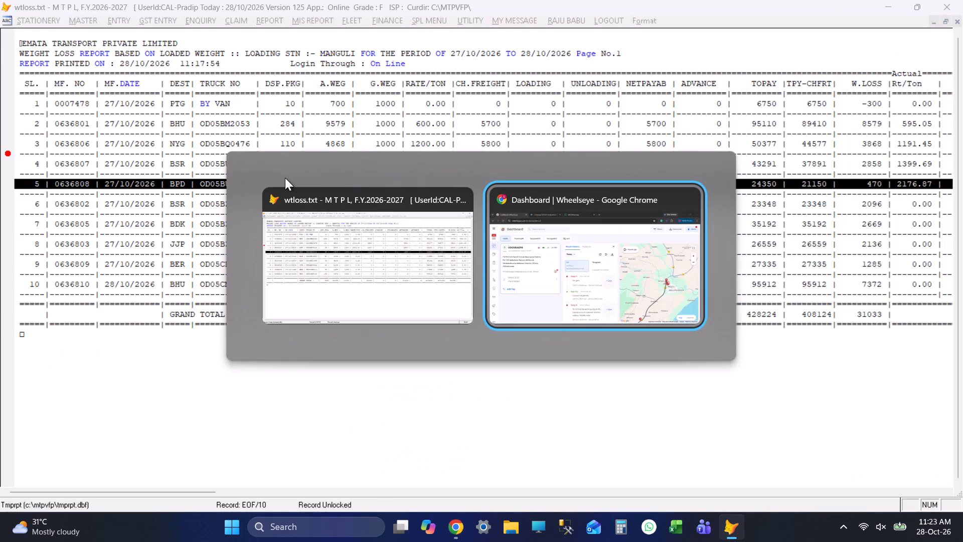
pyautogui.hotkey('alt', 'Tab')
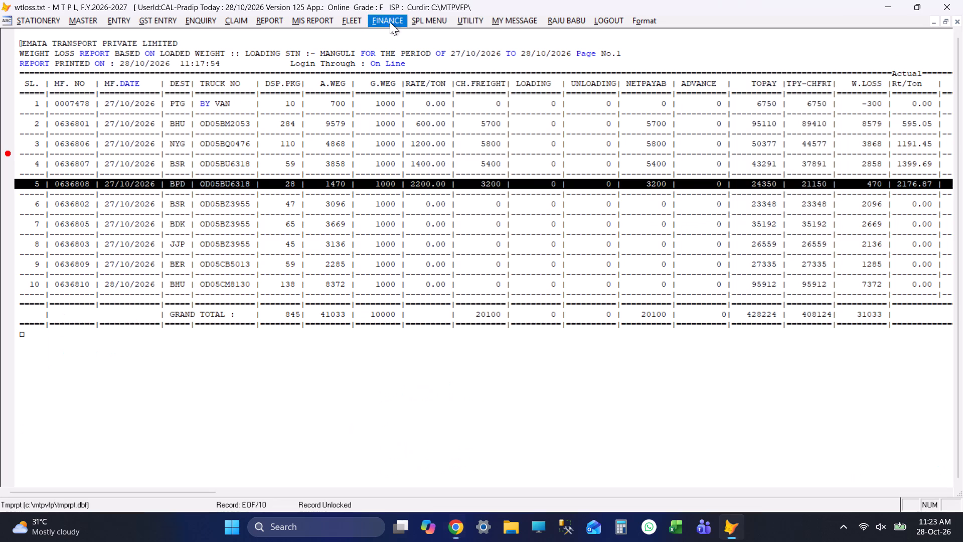
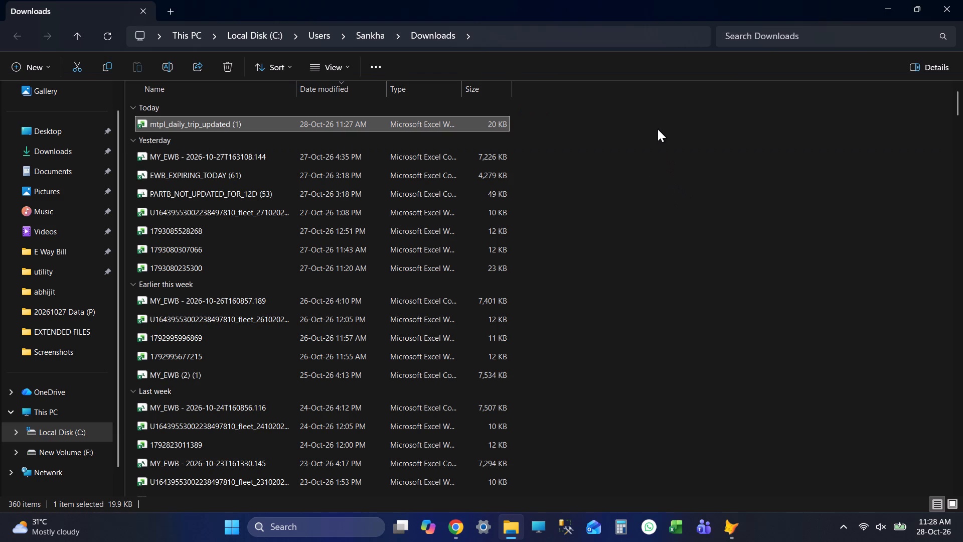
# Move the downloaded workbook from Downloads into the desktop's TRUCK BY PRADIP folder, under DAILY MANIFEST REPORT > oct.
pyautogui.hotkey('ctrl', 'x')
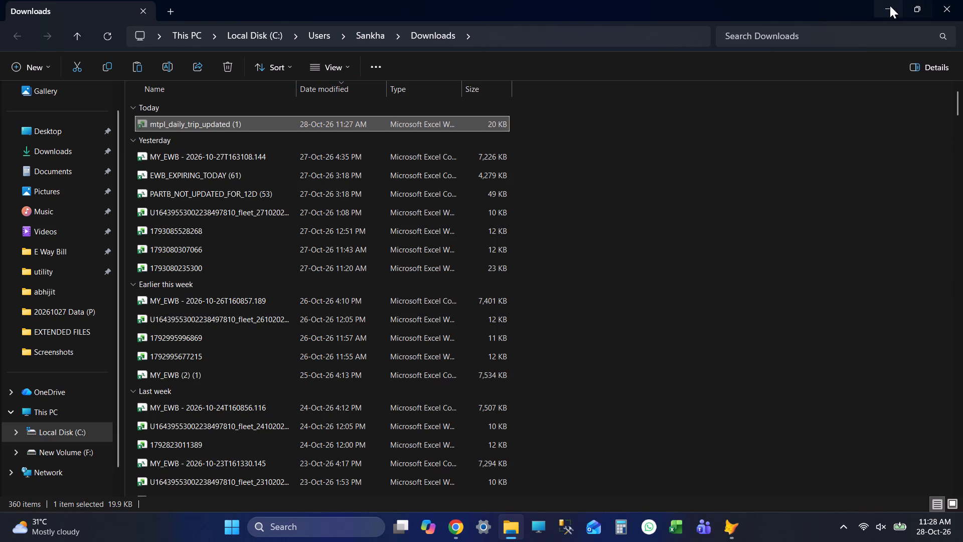
pyautogui.tripleClick(890, 6)
pyautogui.click(890, 6)
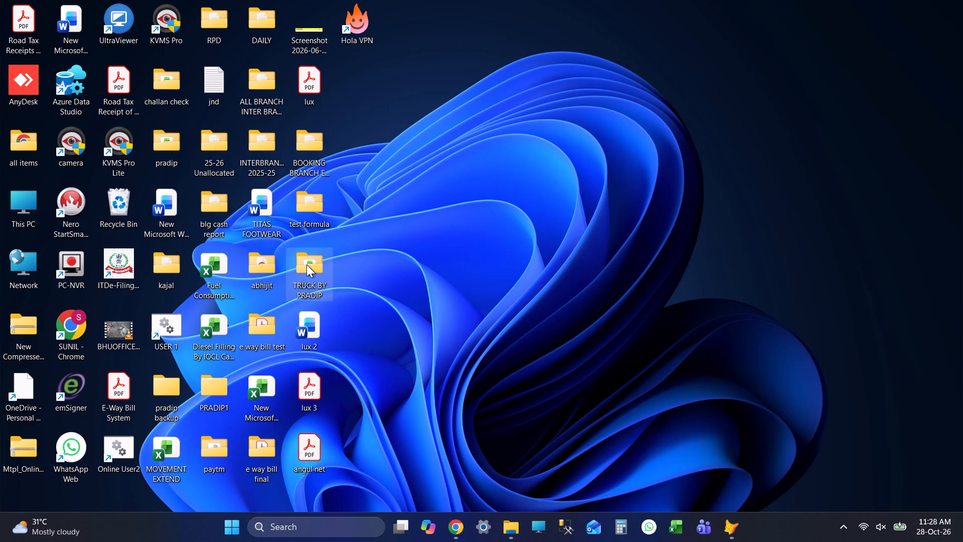
pyautogui.doubleClick(306, 264)
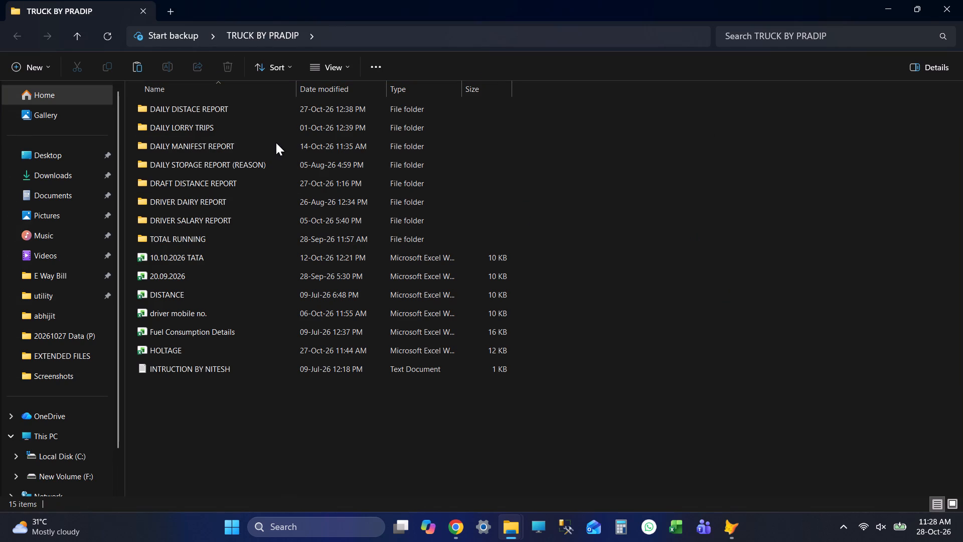
pyautogui.doubleClick(276, 143)
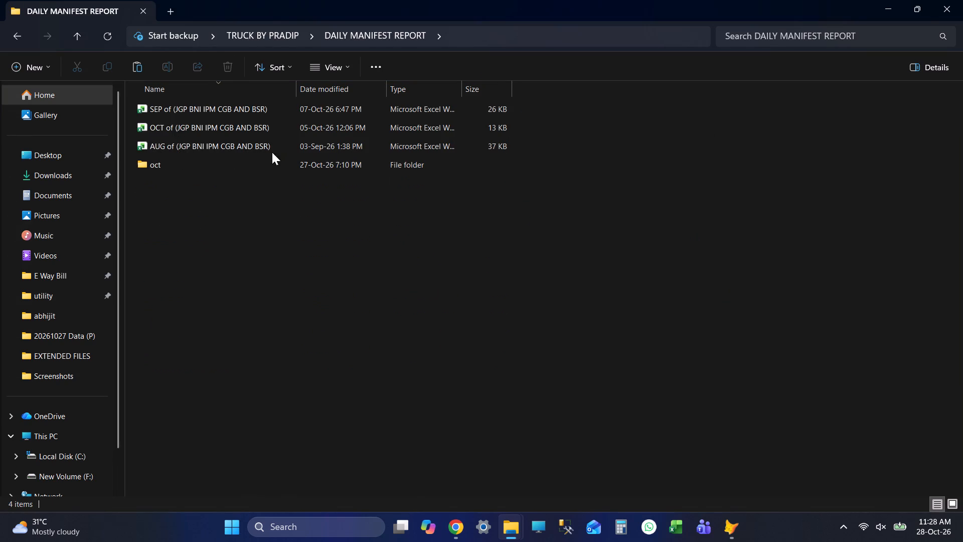
pyautogui.doubleClick(234, 164)
pyautogui.hotkey('ctrl', 'v')
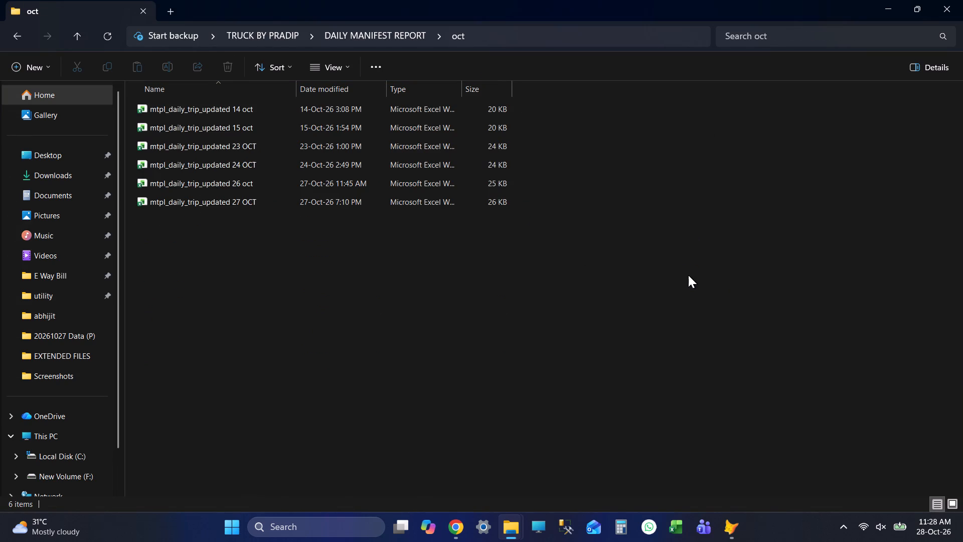
# Rename the moved workbook as mtpl_daily_trip_updated 28 oct.
pyautogui.press('F2')
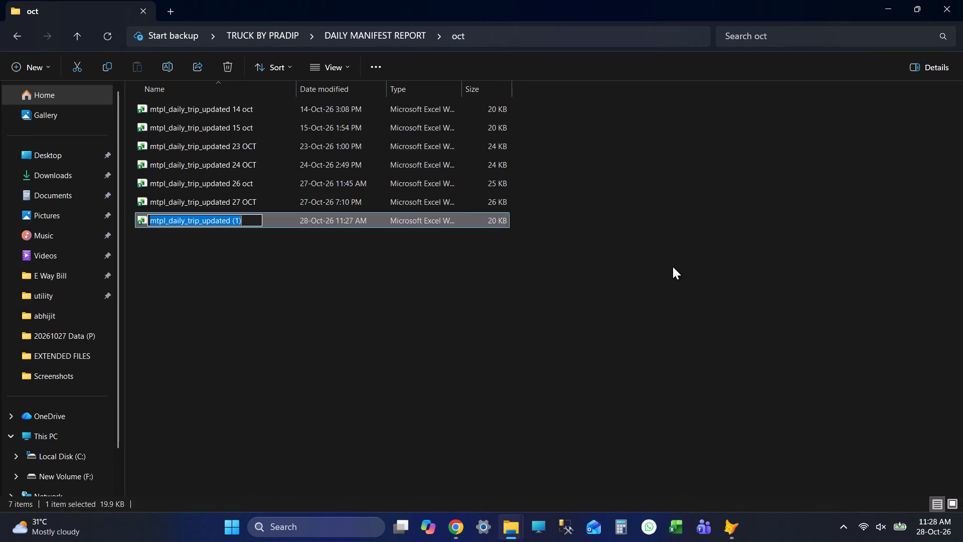
pyautogui.click(252, 218)
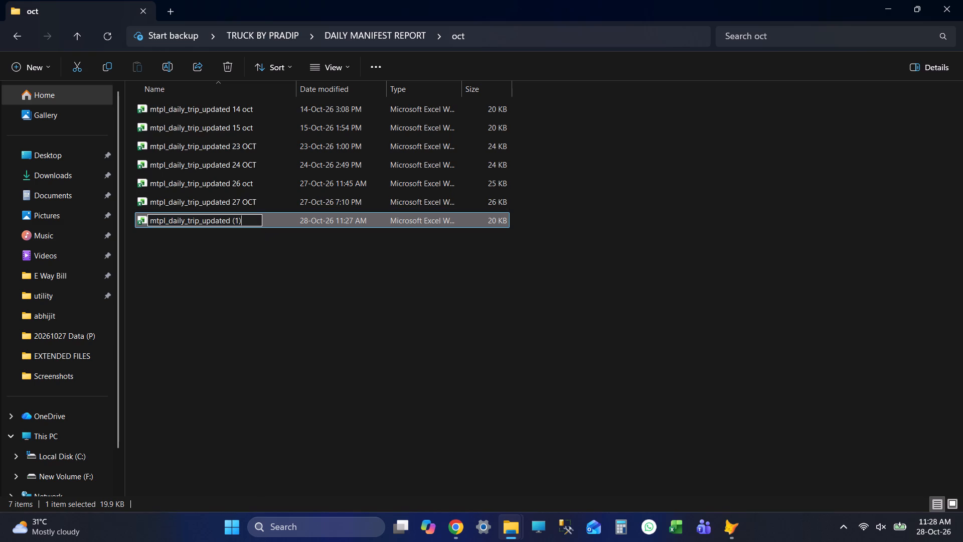
pyautogui.press('BackSpace')
pyautogui.press('BackSpace')
pyautogui.press('BackSpace')
pyautogui.write('28 oct')
pyautogui.click(305, 294)
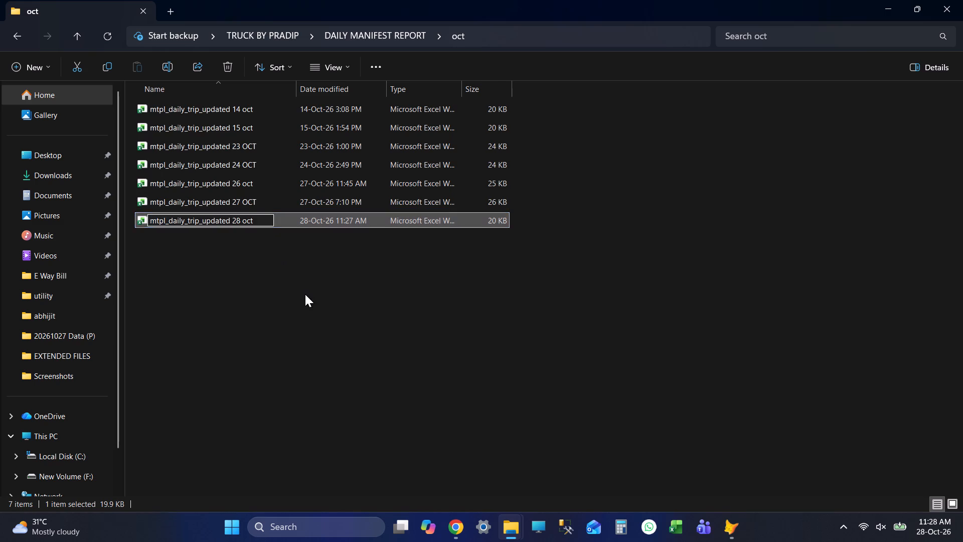
# Open the mtpl_daily_trip_updated 28 oct workbook in Excel and enable editing.
pyautogui.doubleClick(250, 214)
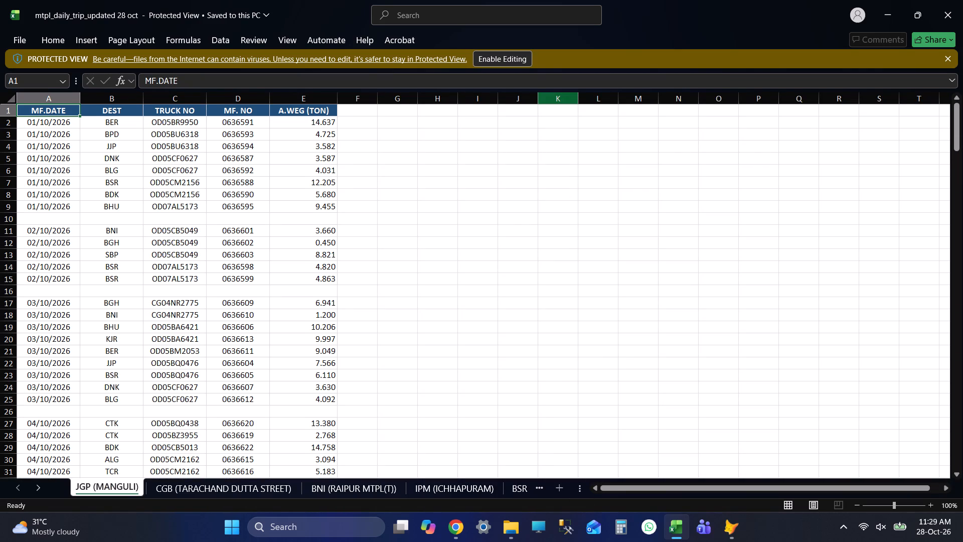
pyautogui.click(515, 56)
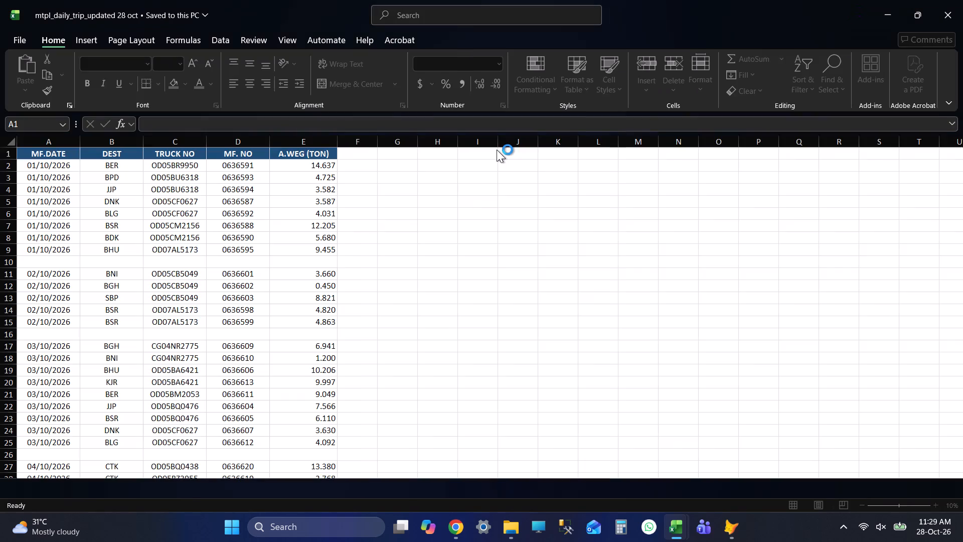
# Review the JGP (MANGULI) sheet's manifest entries down to the last 28/10/2026 row and select that row's date.
pyautogui.scroll(-10, 291, 226)
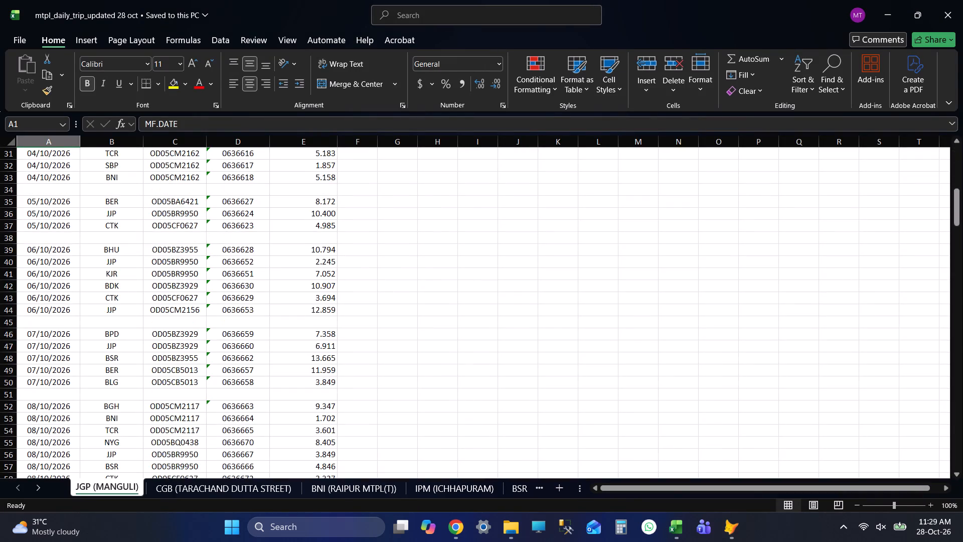
pyautogui.scroll(-2, 298, 219)
pyautogui.scroll(1, 298, 219)
pyautogui.scroll(-20, 298, 219)
pyautogui.scroll(-8, 298, 219)
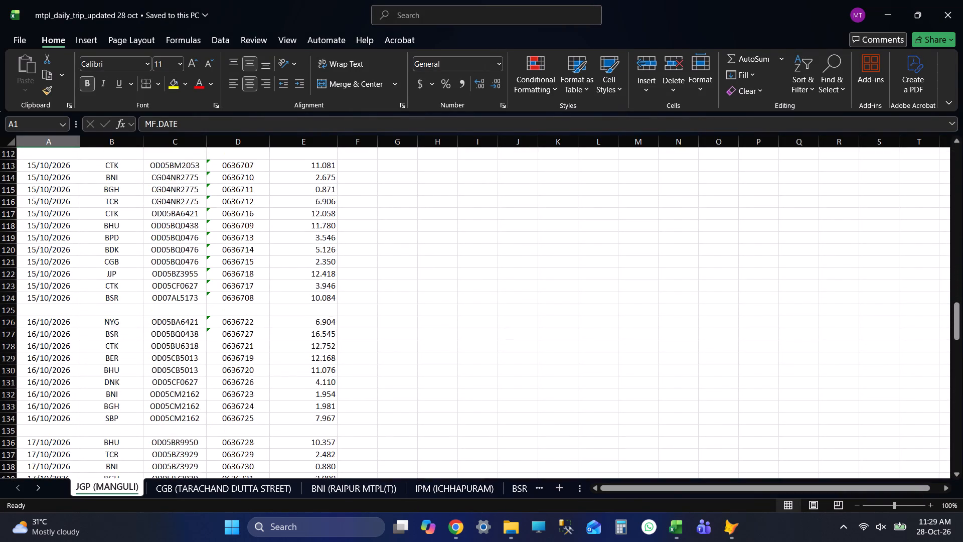
pyautogui.scroll(-4, 298, 219)
pyautogui.scroll(1, 298, 219)
pyautogui.scroll(-3, 298, 219)
pyautogui.scroll(1, 298, 219)
pyautogui.scroll(-19, 298, 219)
pyautogui.scroll(1, 298, 219)
pyautogui.scroll(-2, 298, 219)
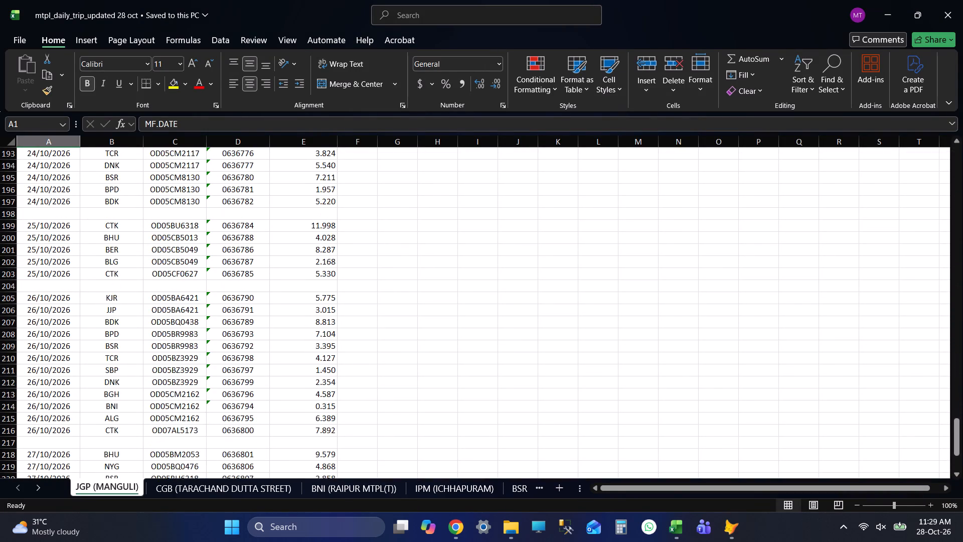
pyautogui.scroll(-5, 298, 219)
pyautogui.scroll(1, 298, 219)
pyautogui.scroll(-2, 298, 219)
pyautogui.scroll(1, 298, 219)
pyautogui.scroll(-2, 199, 331)
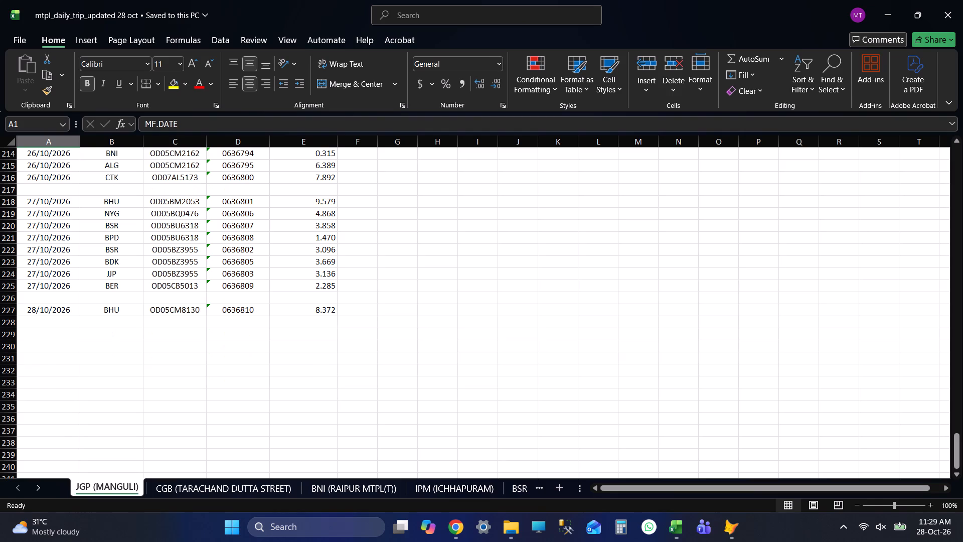
pyautogui.click(56, 313)
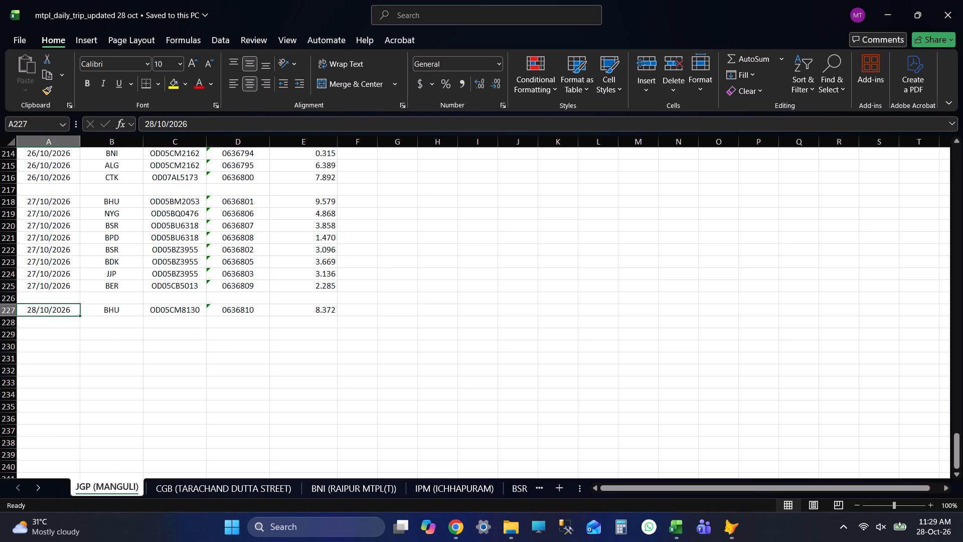
# Close the oct folder window and exit the M T P L F.Y.2026-2027 application.
pyautogui.hotkey('alt', 'Tab')
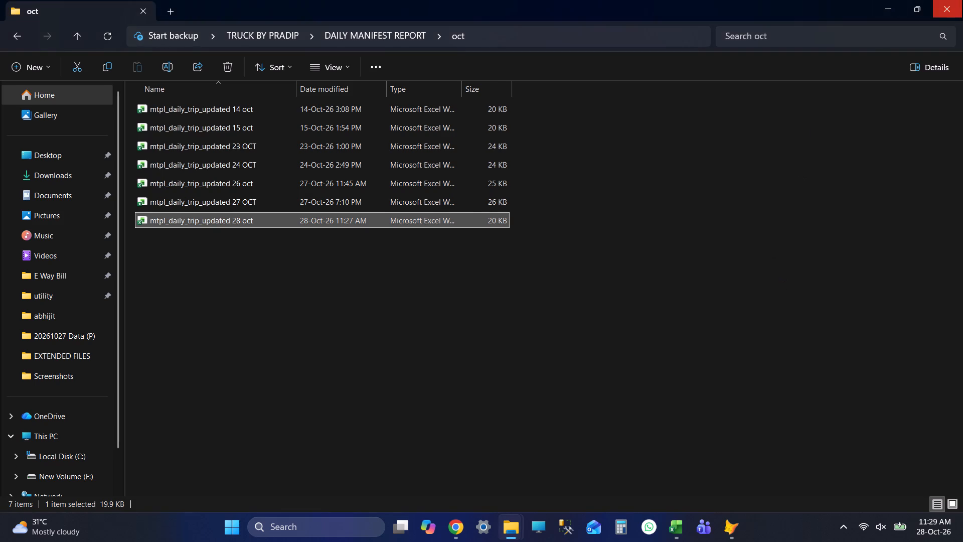
pyautogui.click(962, 0)
pyautogui.hotkey('alt', 'Tab')
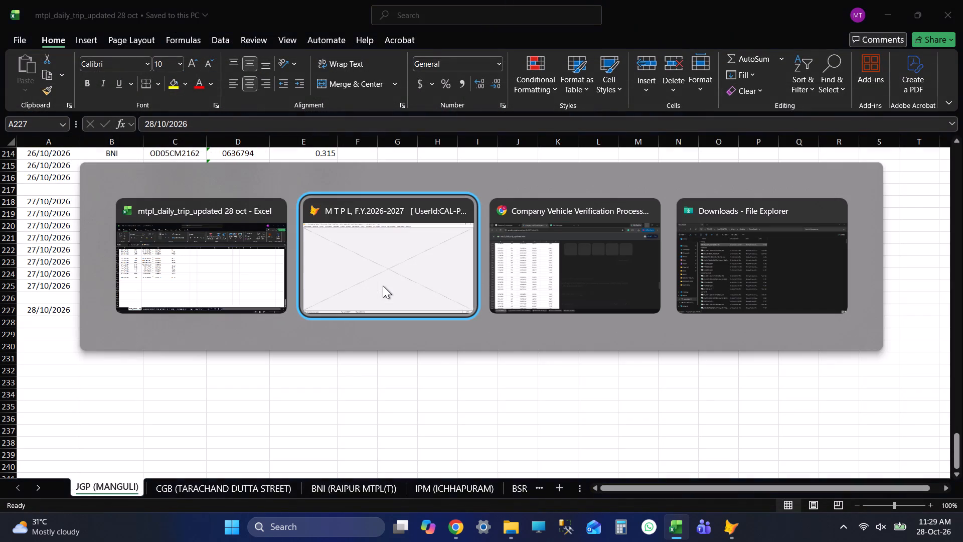
pyautogui.click(592, 16)
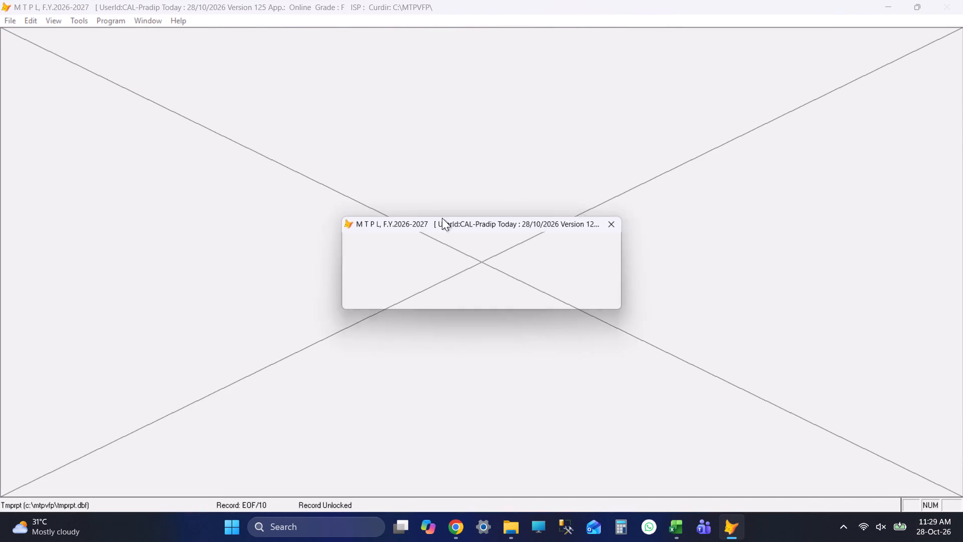
pyautogui.click(467, 294)
# Close the Downloads folder window in File Explorer.
pyautogui.hotkey('alt', 'Tab')
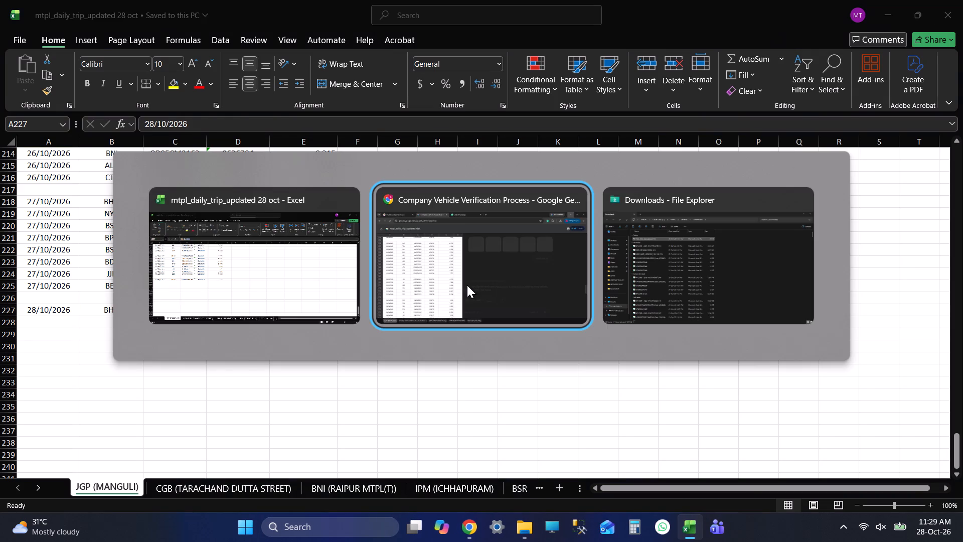
pyautogui.hotkey('alt', 'Tab')
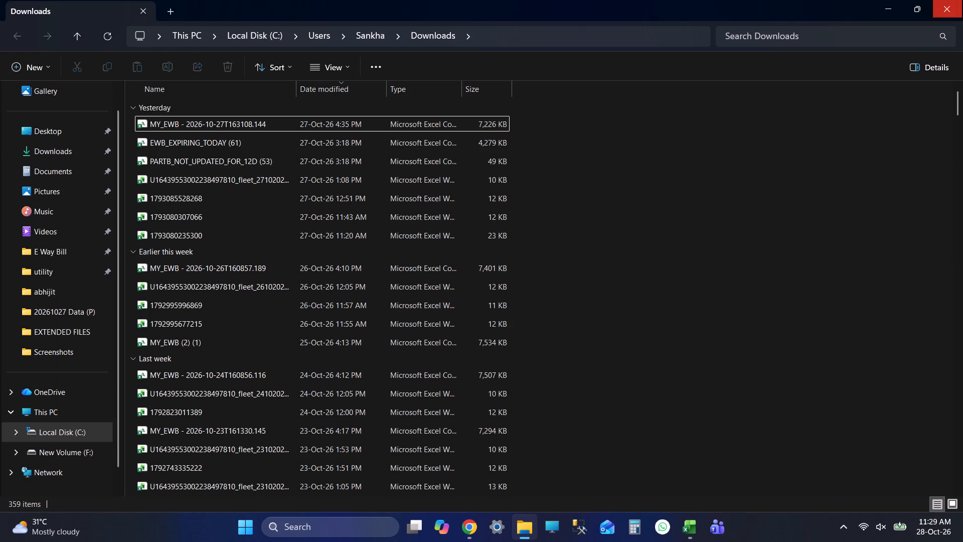
pyautogui.click(962, 0)
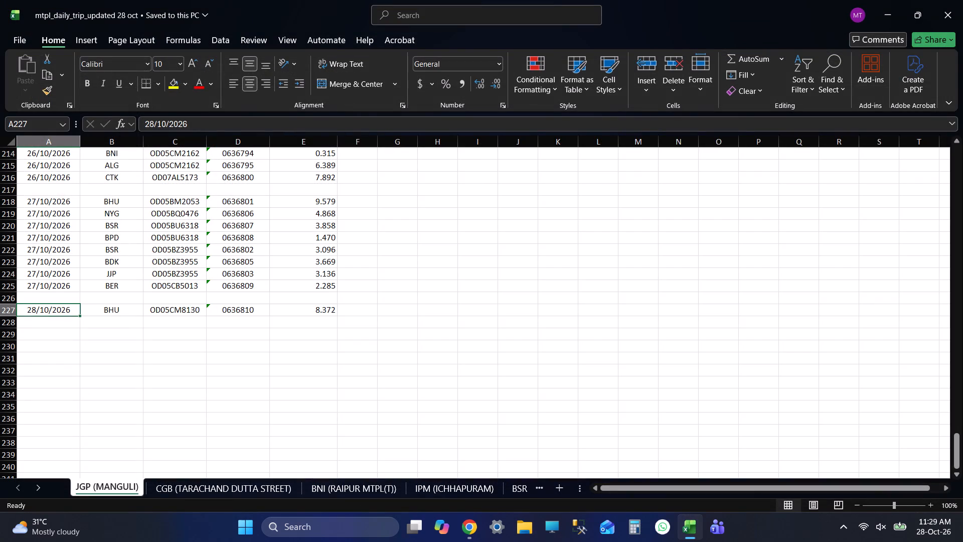
# Save the mtpl_daily_trip_updated 28 oct workbook.
pyautogui.hotkey('ctrl', 's')
pyautogui.hotkey('alt', 'Tab')
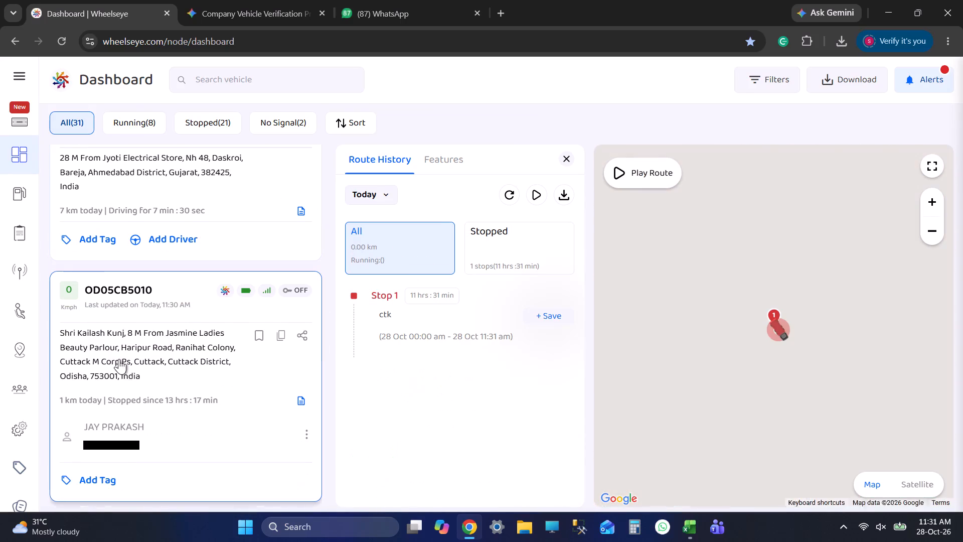
pyautogui.scroll(-9, 735, 308)
pyautogui.click(380, 286)
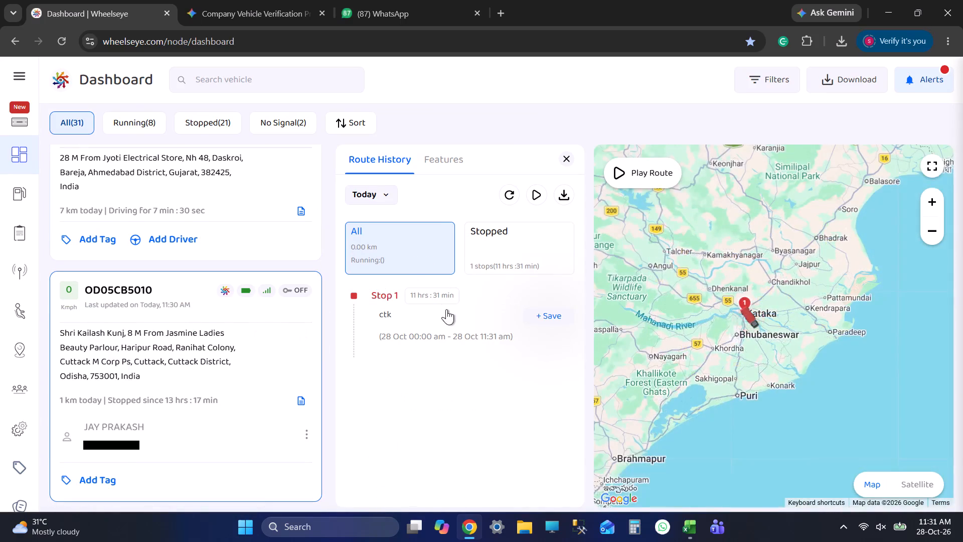
pyautogui.click(446, 309)
pyautogui.scroll(6, 808, 322)
pyautogui.moveTo(733, 335); pyautogui.dragTo(842, 344)
pyautogui.scroll(-6, 760, 356)
pyautogui.scroll(-5, 143, 381)
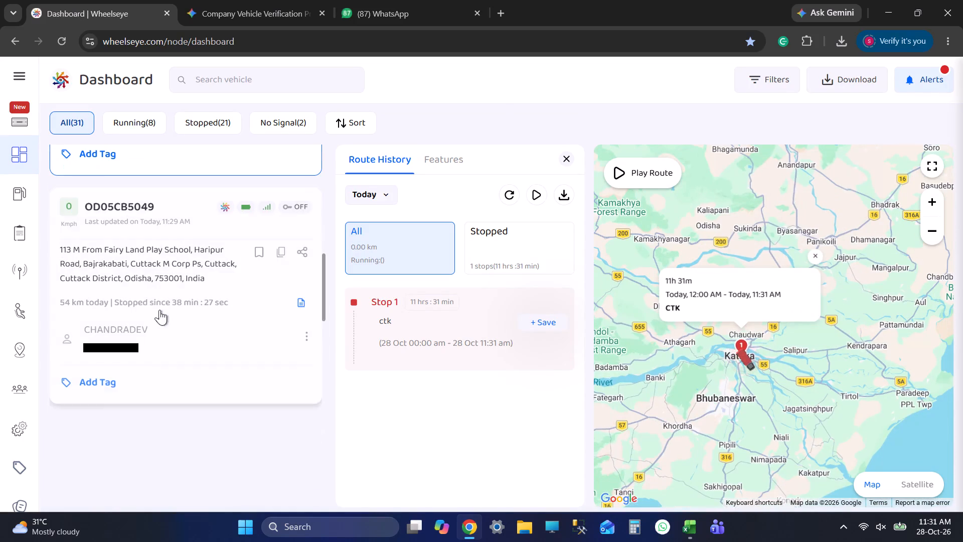
pyautogui.click(168, 281)
pyautogui.moveTo(712, 326); pyautogui.dragTo(666, 380)
pyautogui.moveTo(802, 210); pyautogui.dragTo(772, 274)
pyautogui.scroll(4, 765, 437)
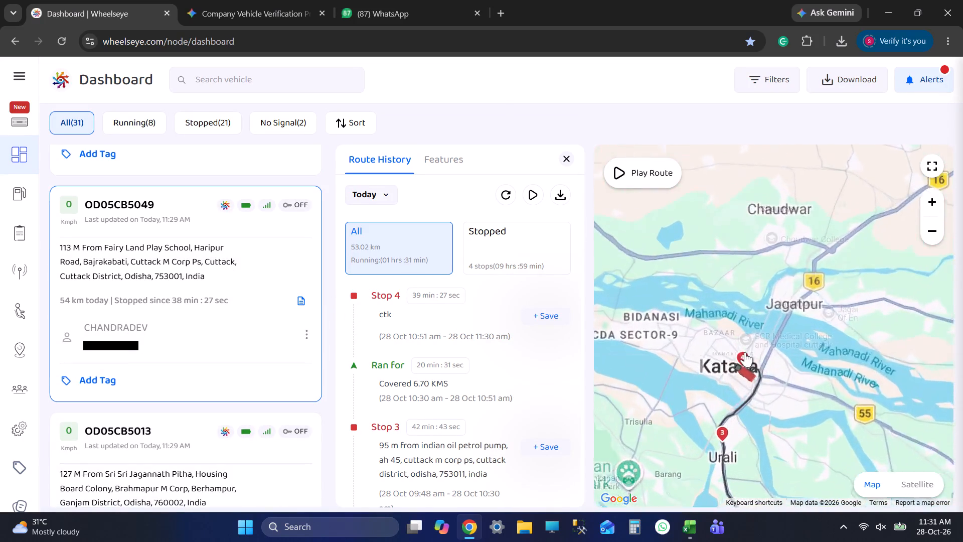
pyautogui.scroll(3, 745, 352)
pyautogui.scroll(-1, 745, 352)
pyautogui.scroll(5, 745, 352)
pyautogui.moveTo(744, 357); pyautogui.dragTo(769, 231)
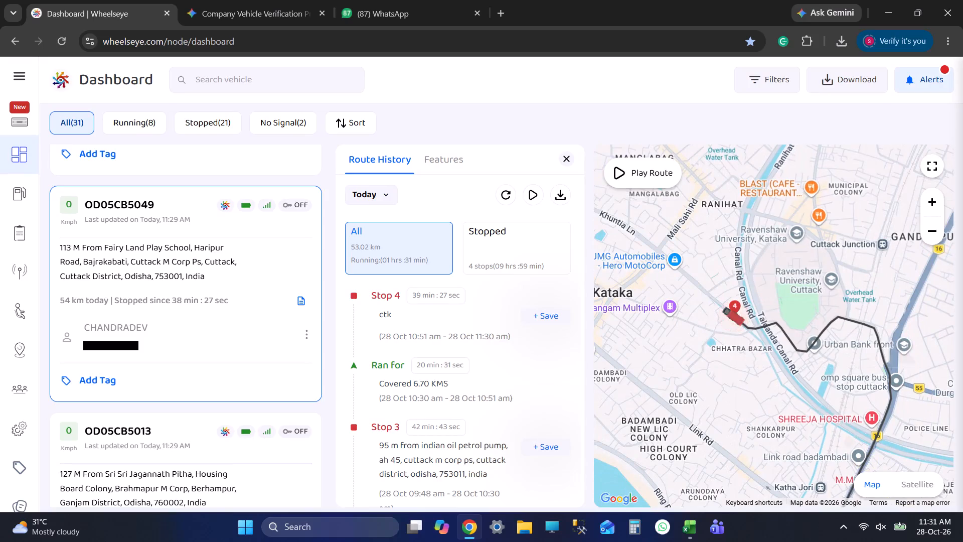
pyautogui.click(385, 309)
pyautogui.scroll(4, 289, 307)
pyautogui.click(207, 307)
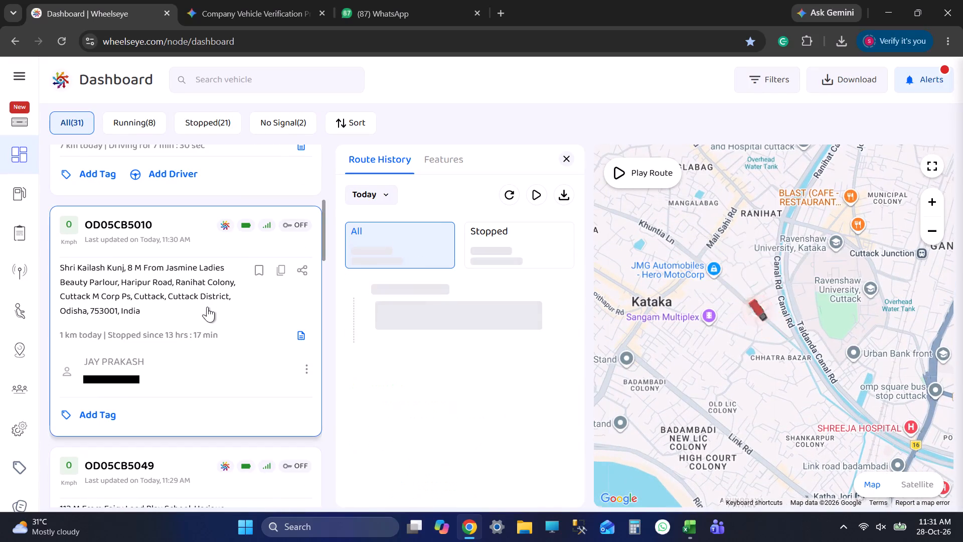
pyautogui.scroll(-2, 768, 325)
pyautogui.scroll(-4, 131, 391)
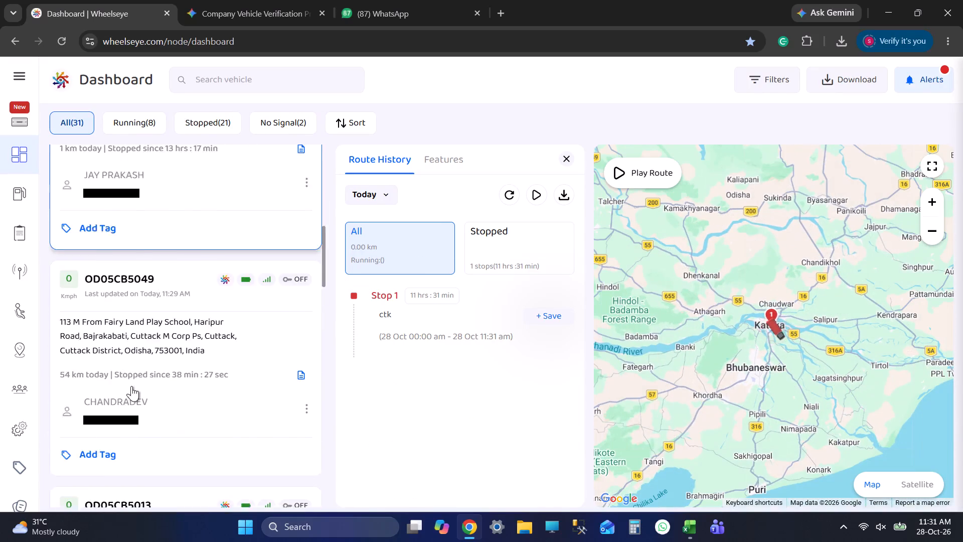
pyautogui.click(146, 252)
pyautogui.moveTo(806, 224); pyautogui.dragTo(762, 255)
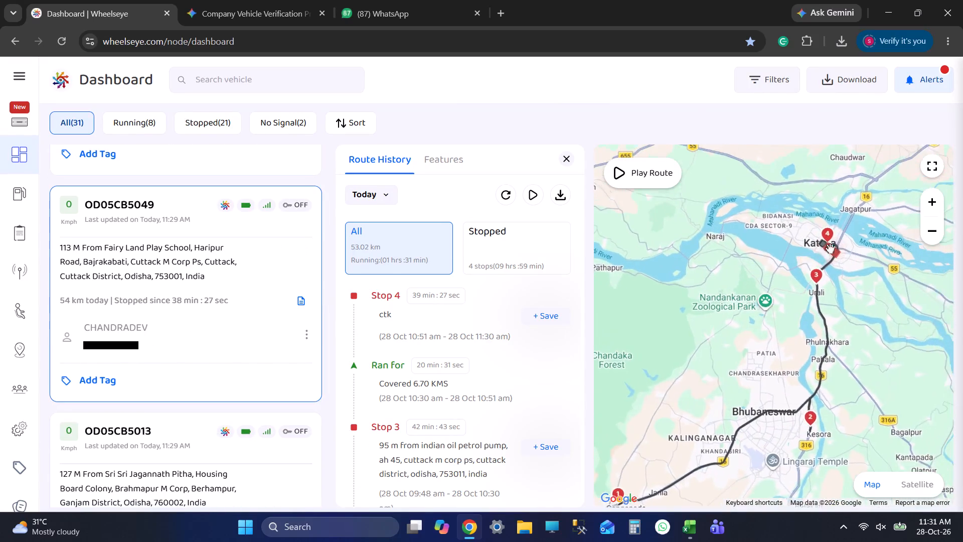
pyautogui.scroll(2, 835, 244)
pyautogui.moveTo(819, 239); pyautogui.dragTo(754, 272)
pyautogui.scroll(5, 751, 273)
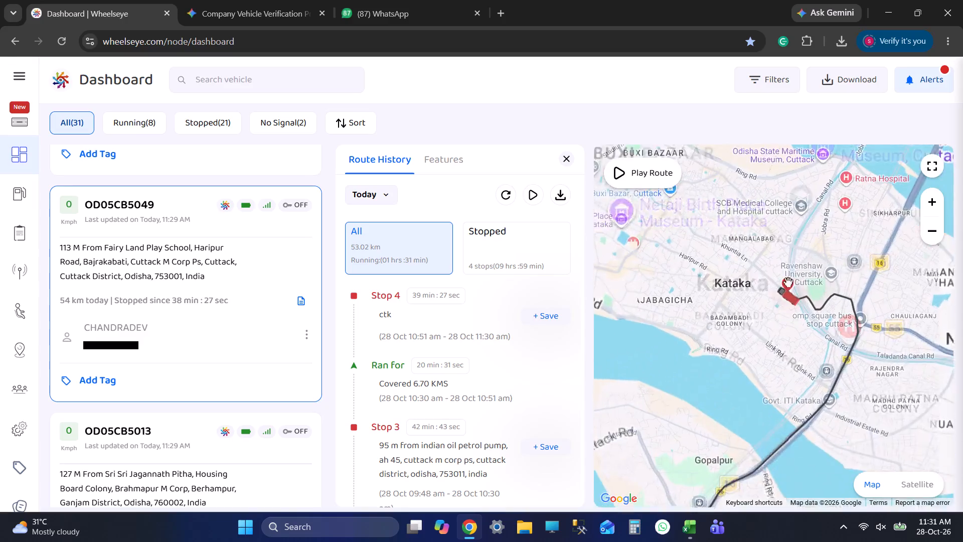
pyautogui.moveTo(799, 286); pyautogui.dragTo(736, 292)
pyautogui.scroll(6, 736, 292)
pyautogui.scroll(-4, 731, 292)
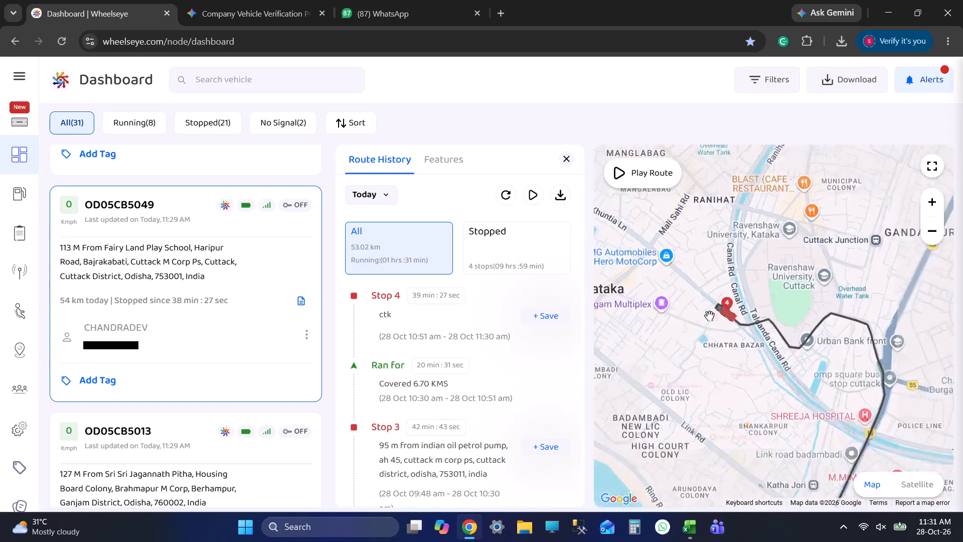
pyautogui.scroll(3, 197, 264)
pyautogui.click(197, 264)
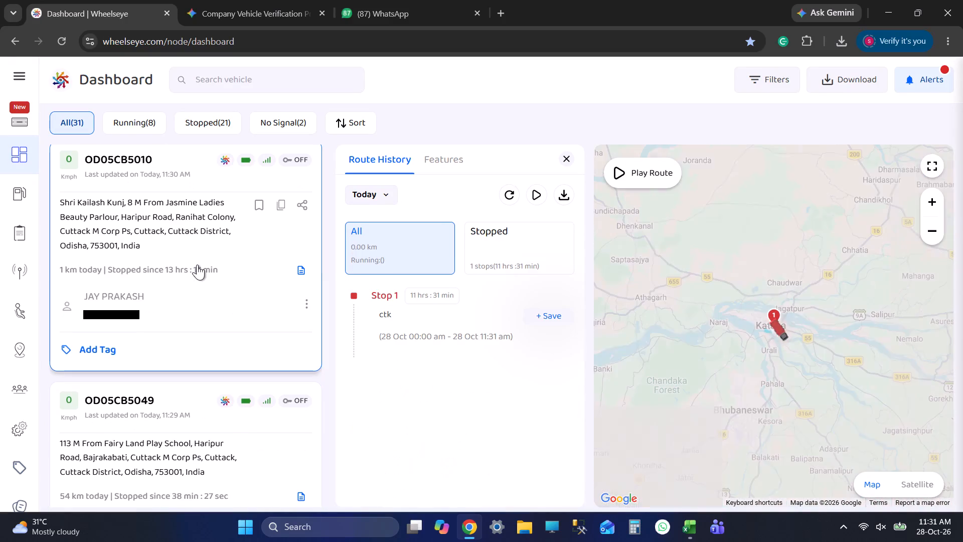
pyautogui.scroll(4, 799, 295)
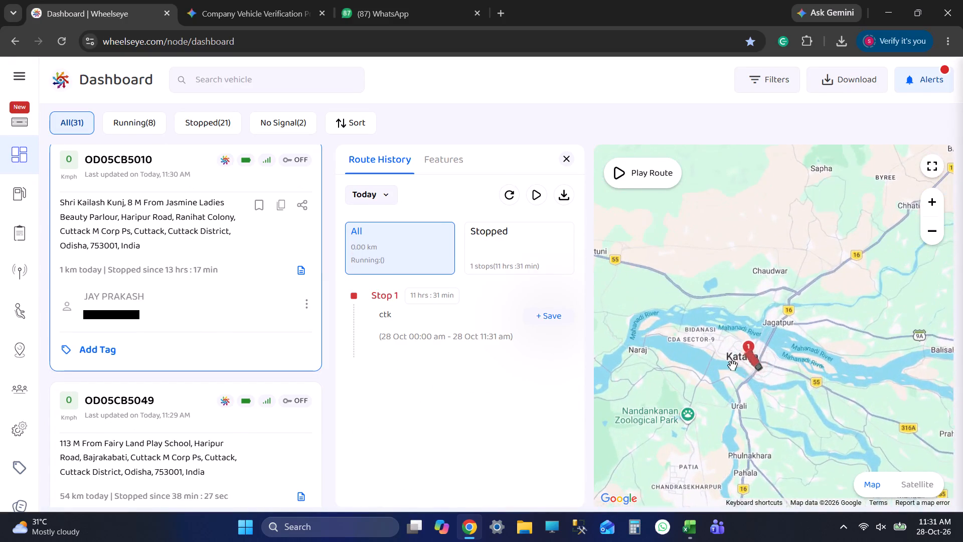
pyautogui.scroll(16, 732, 365)
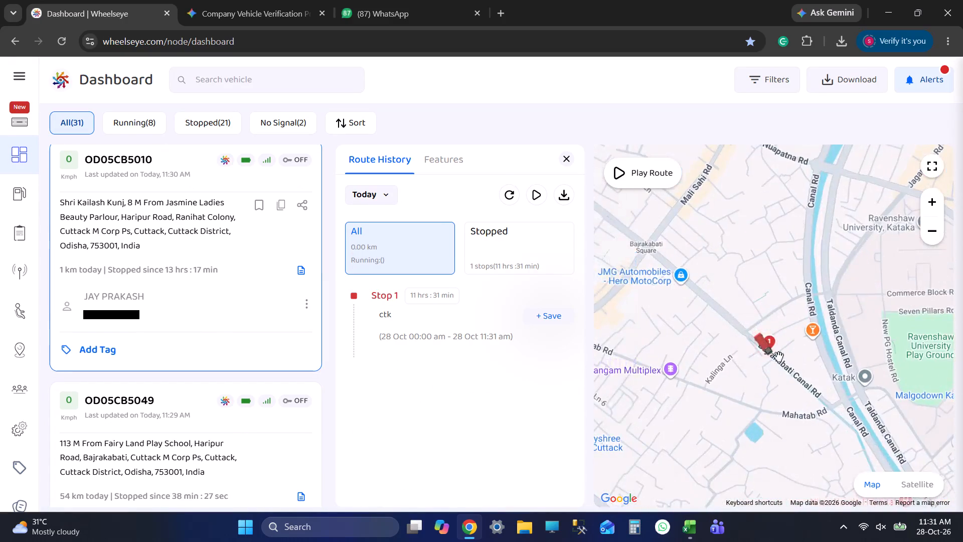
pyautogui.scroll(8, 778, 356)
pyautogui.scroll(-14, 738, 331)
pyautogui.scroll(1, 736, 331)
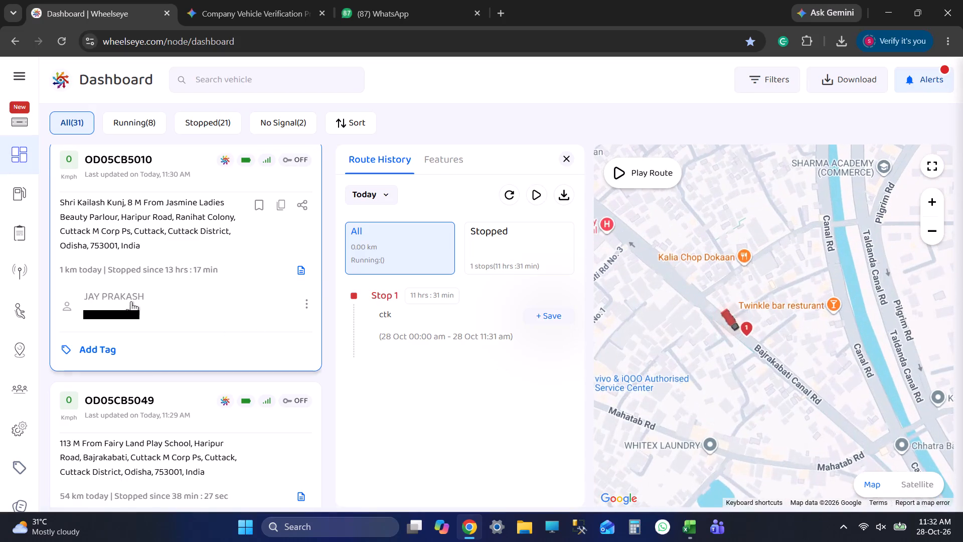
pyautogui.scroll(-1, 131, 300)
pyautogui.scroll(1, 131, 300)
pyautogui.scroll(-3, 131, 300)
pyautogui.click(131, 300)
pyautogui.scroll(-4, 131, 300)
pyautogui.click(131, 300)
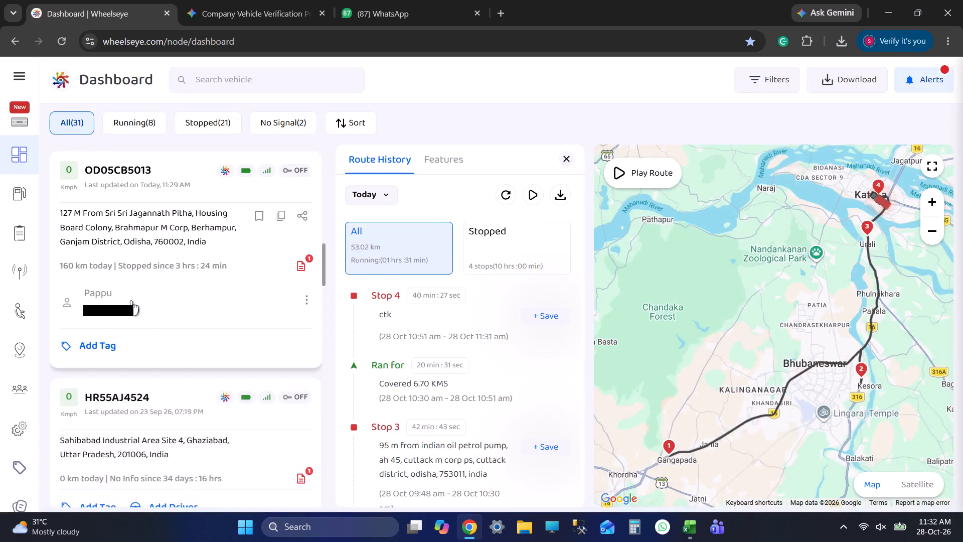
pyautogui.scroll(-2, 191, 305)
pyautogui.click(191, 313)
pyautogui.scroll(-2, 191, 313)
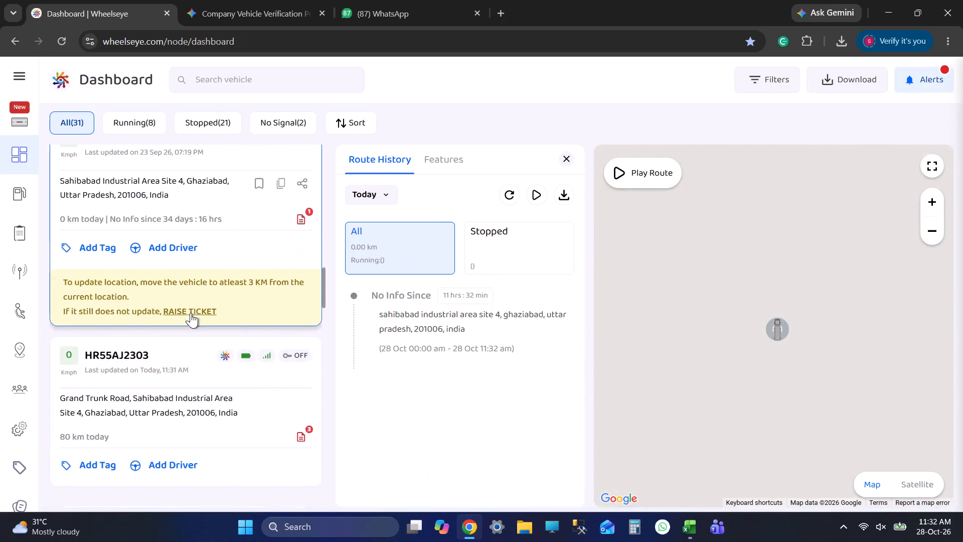
pyautogui.scroll(-1, 191, 313)
pyautogui.scroll(5, 191, 313)
pyautogui.click(191, 313)
pyautogui.click(416, 293)
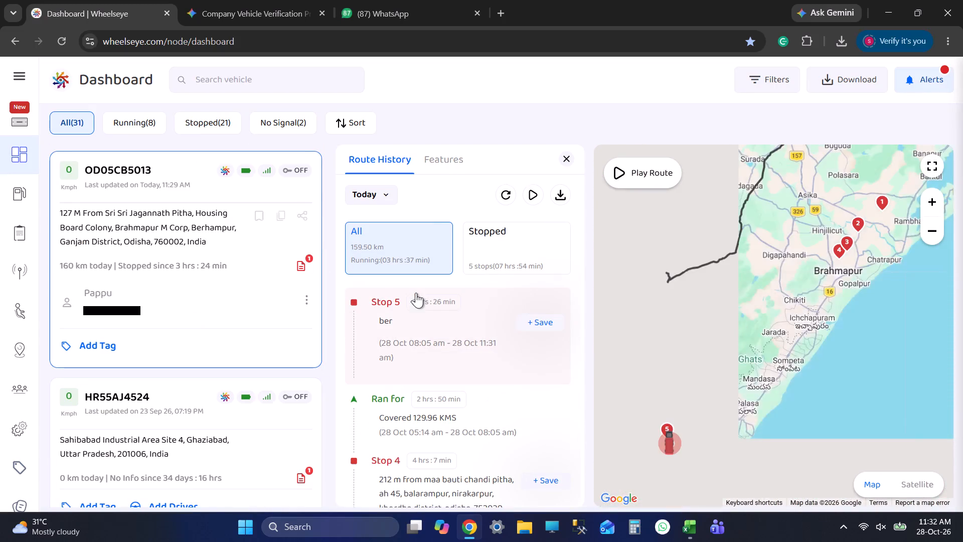
pyautogui.scroll(10, 790, 327)
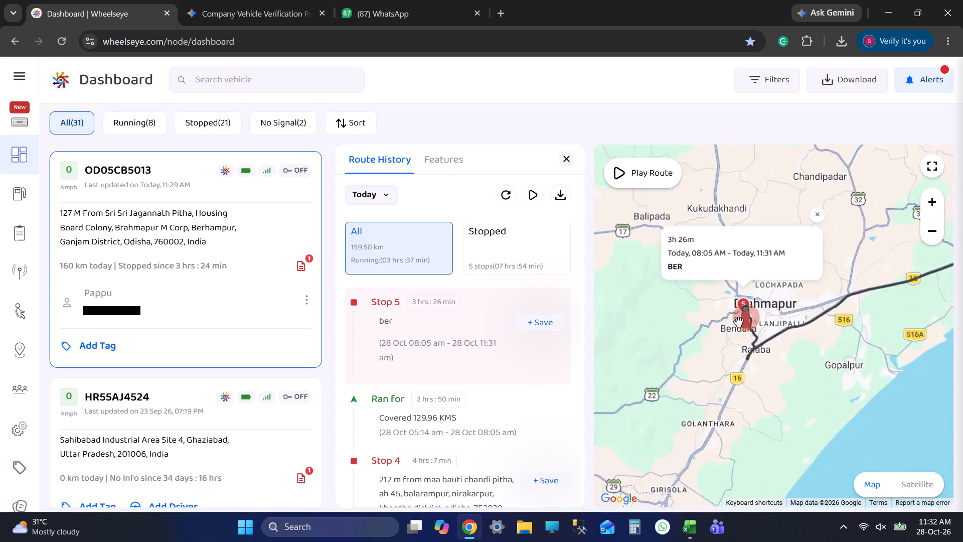
pyautogui.scroll(4, 738, 322)
pyautogui.scroll(-3, 133, 321)
pyautogui.click(179, 259)
pyautogui.scroll(-3, 182, 275)
pyautogui.click(191, 303)
pyautogui.scroll(-3, 191, 303)
pyautogui.click(194, 255)
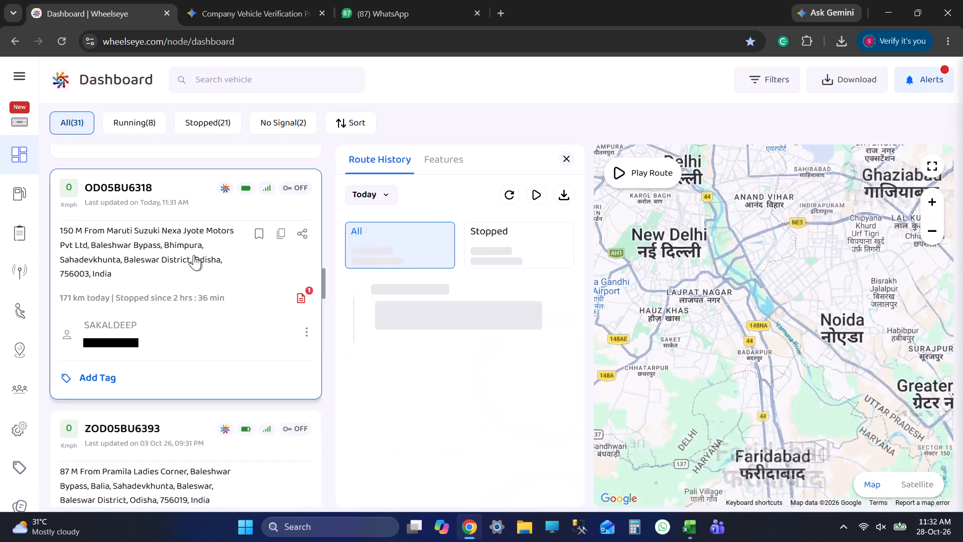
pyautogui.moveTo(792, 238); pyautogui.dragTo(650, 338)
pyautogui.scroll(3, 654, 340)
pyautogui.moveTo(654, 340); pyautogui.dragTo(693, 313)
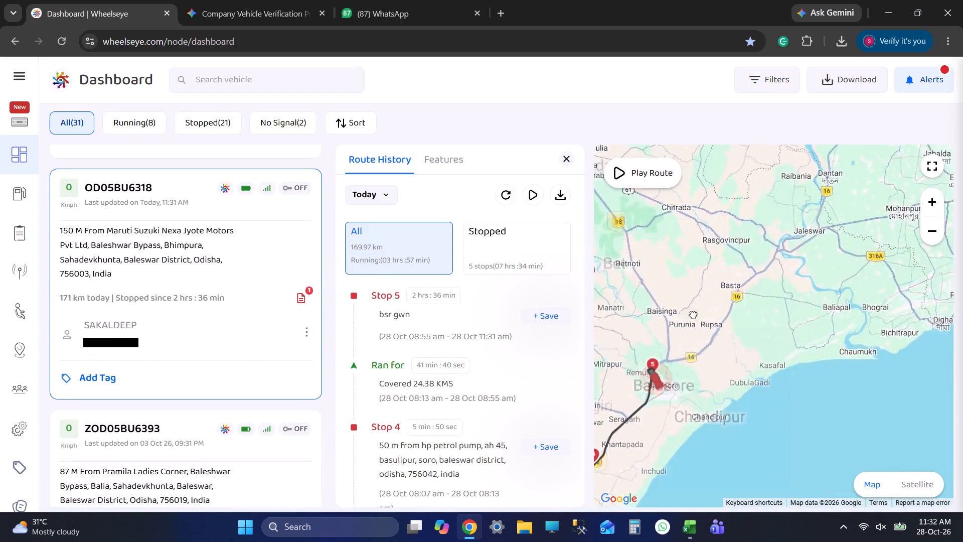
pyautogui.moveTo(693, 313); pyautogui.dragTo(768, 225)
pyautogui.scroll(13, 768, 225)
pyautogui.moveTo(742, 357); pyautogui.dragTo(782, 238)
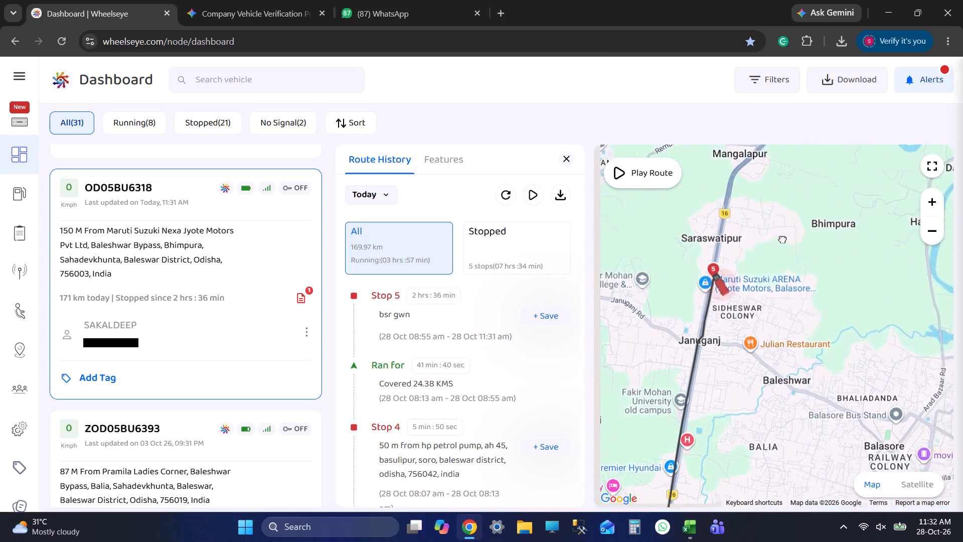
pyautogui.moveTo(782, 238); pyautogui.dragTo(789, 236)
pyautogui.scroll(-2, 184, 281)
pyautogui.click(182, 318)
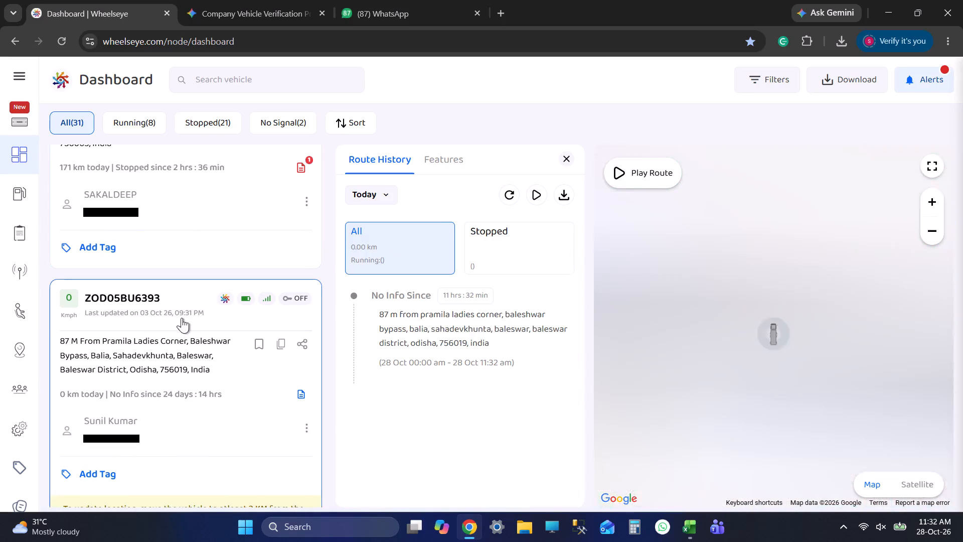
pyautogui.scroll(-5, 152, 366)
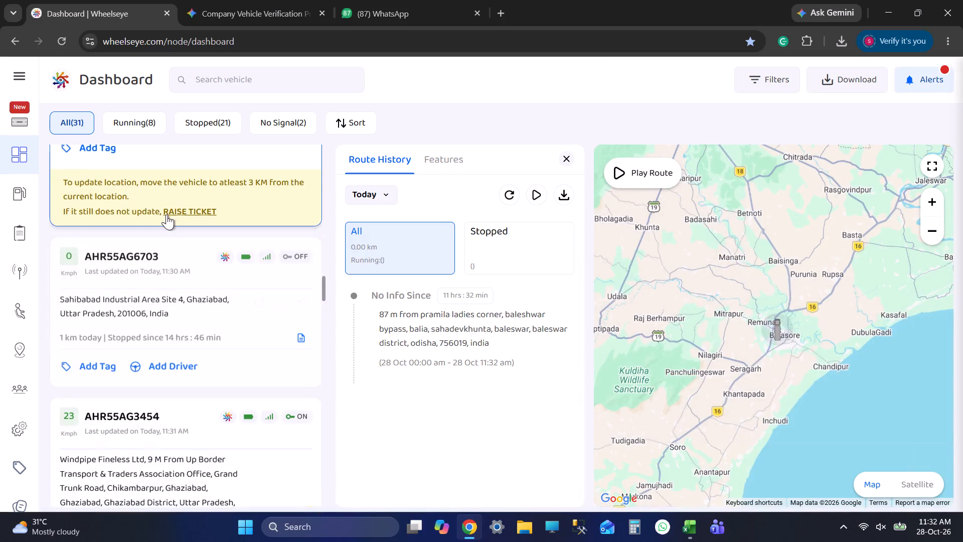
pyautogui.click(167, 278)
pyautogui.scroll(-3, 167, 278)
pyautogui.click(165, 279)
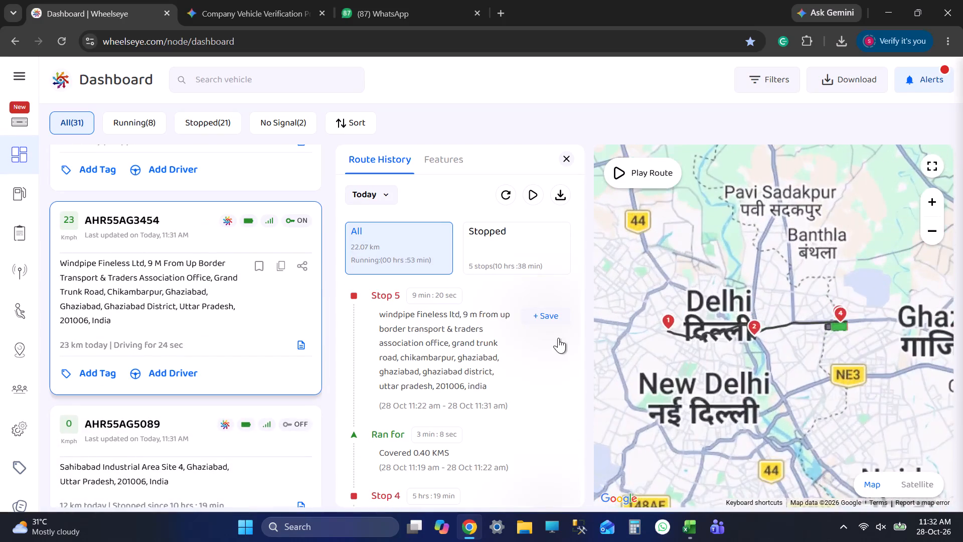
pyautogui.scroll(-1, 709, 314)
pyautogui.scroll(1, 709, 314)
pyautogui.scroll(-3, 709, 314)
pyautogui.scroll(1, 708, 314)
pyautogui.scroll(-1, 706, 314)
pyautogui.scroll(1, 705, 315)
pyautogui.scroll(-5, 705, 315)
pyautogui.scroll(-3, 134, 348)
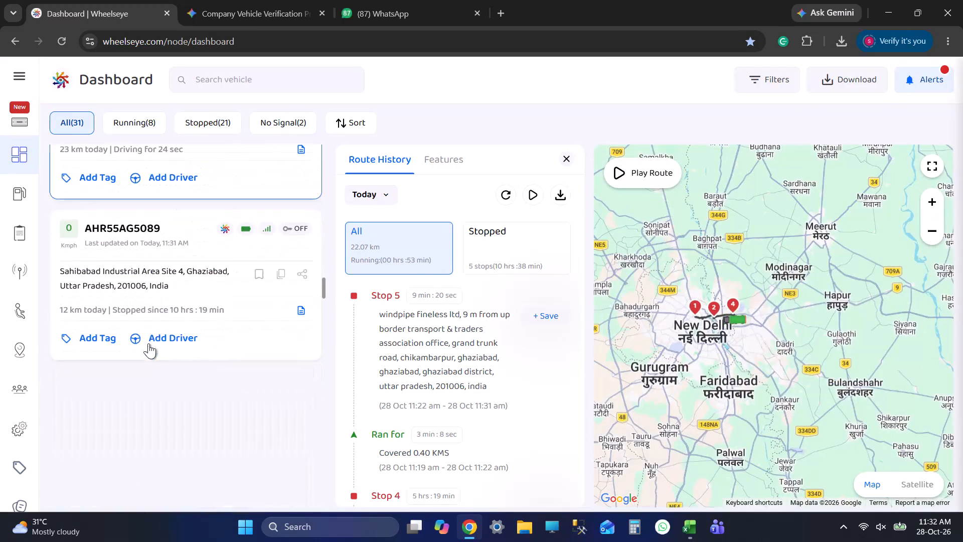
pyautogui.scroll(3, 167, 297)
pyautogui.scroll(-3, 167, 297)
pyautogui.click(175, 270)
pyautogui.scroll(-3, 175, 275)
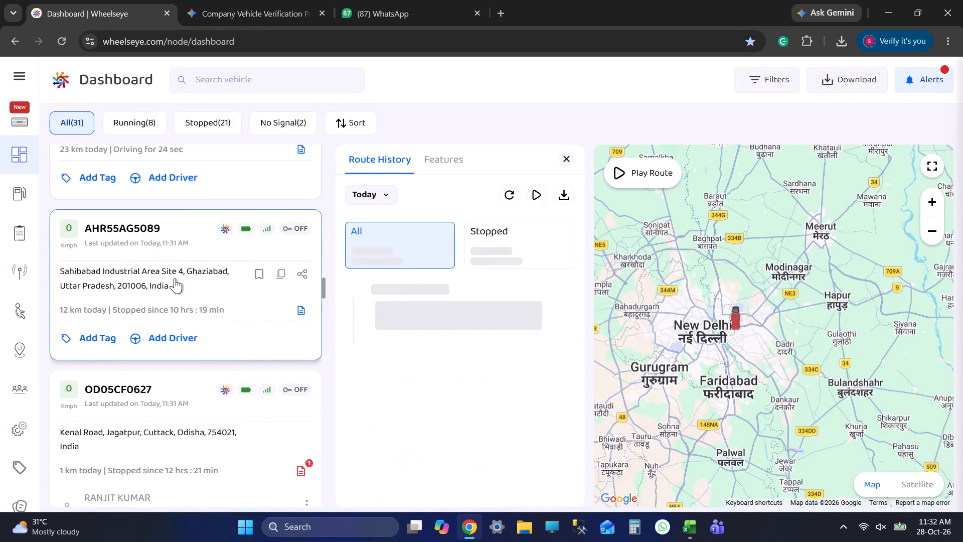
pyautogui.click(142, 265)
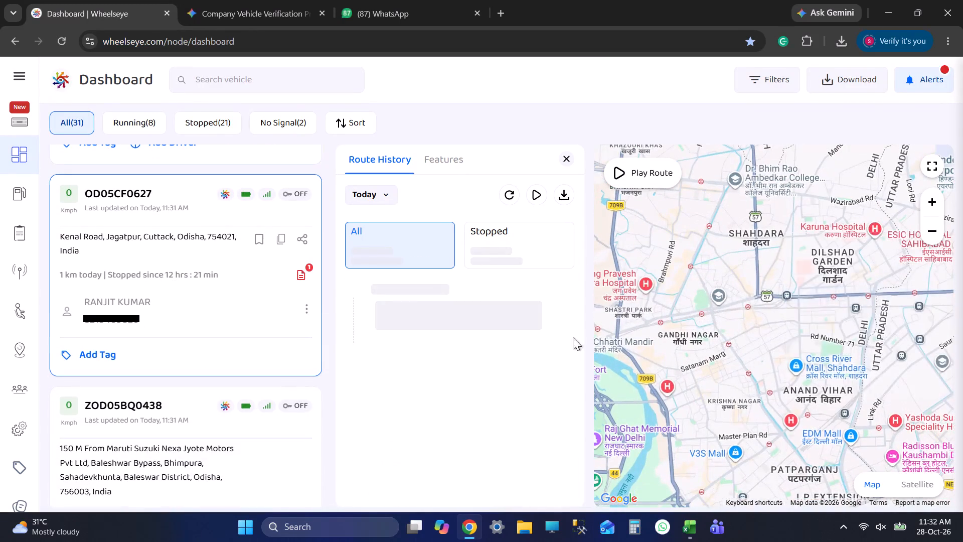
pyautogui.click(449, 296)
pyautogui.scroll(2, 751, 342)
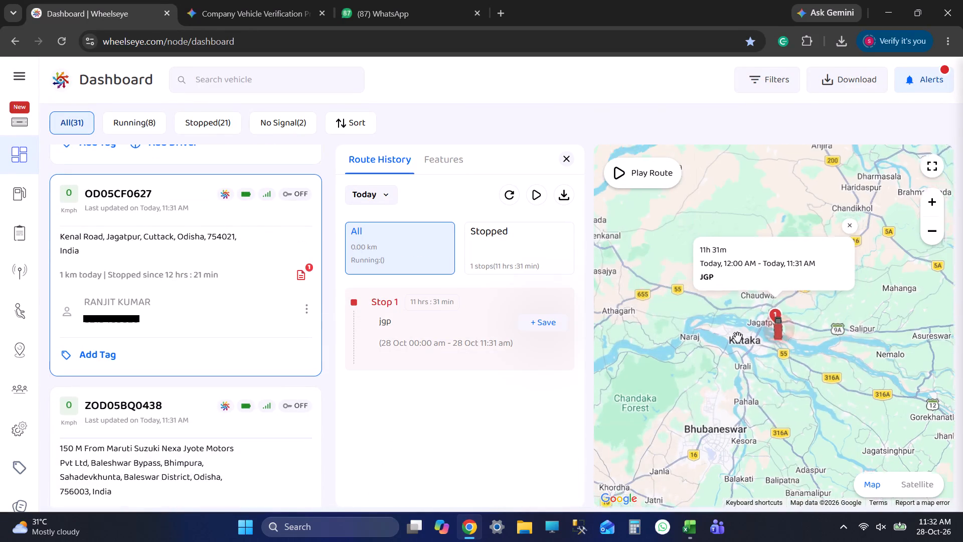
pyautogui.scroll(4, 737, 337)
pyautogui.moveTo(790, 320); pyautogui.dragTo(680, 361)
pyautogui.scroll(9, 680, 361)
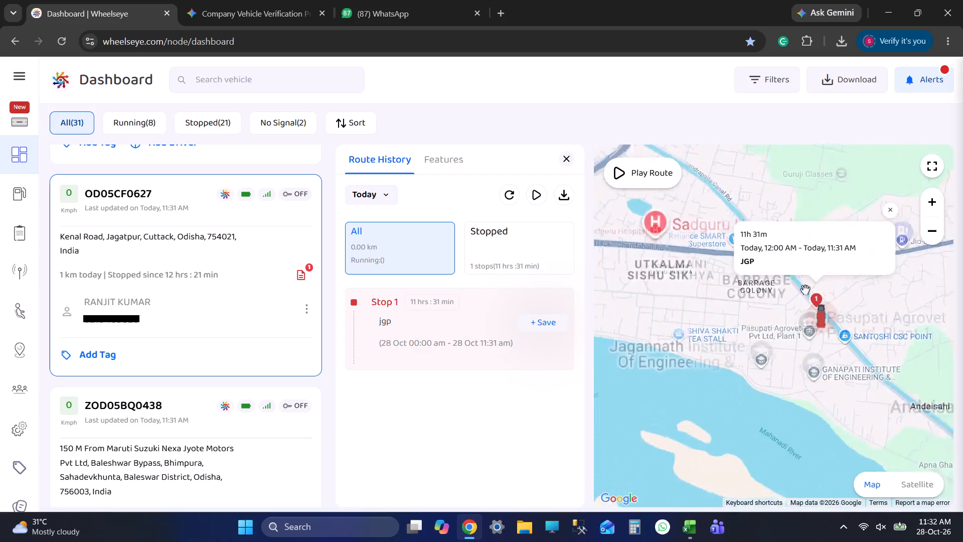
pyautogui.moveTo(795, 291); pyautogui.dragTo(651, 345)
pyautogui.scroll(1, 671, 371)
pyautogui.moveTo(672, 376); pyautogui.dragTo(622, 305)
pyautogui.scroll(2, 677, 262)
pyautogui.moveTo(670, 270); pyautogui.dragTo(794, 269)
pyautogui.moveTo(786, 266); pyautogui.dragTo(774, 374)
pyautogui.scroll(-4, 774, 374)
pyautogui.scroll(1, 774, 374)
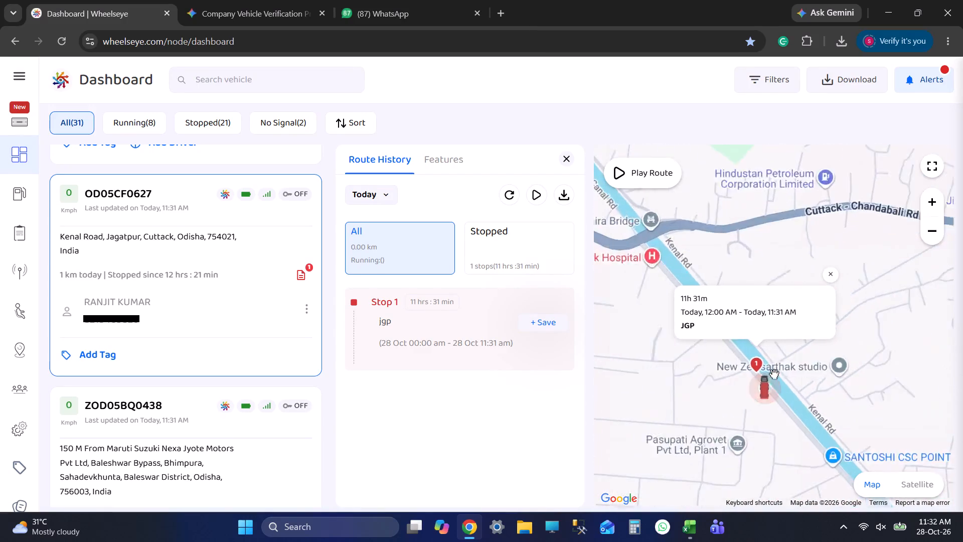
pyautogui.scroll(-1, 774, 374)
pyautogui.scroll(1, 774, 374)
pyautogui.scroll(-5, 774, 374)
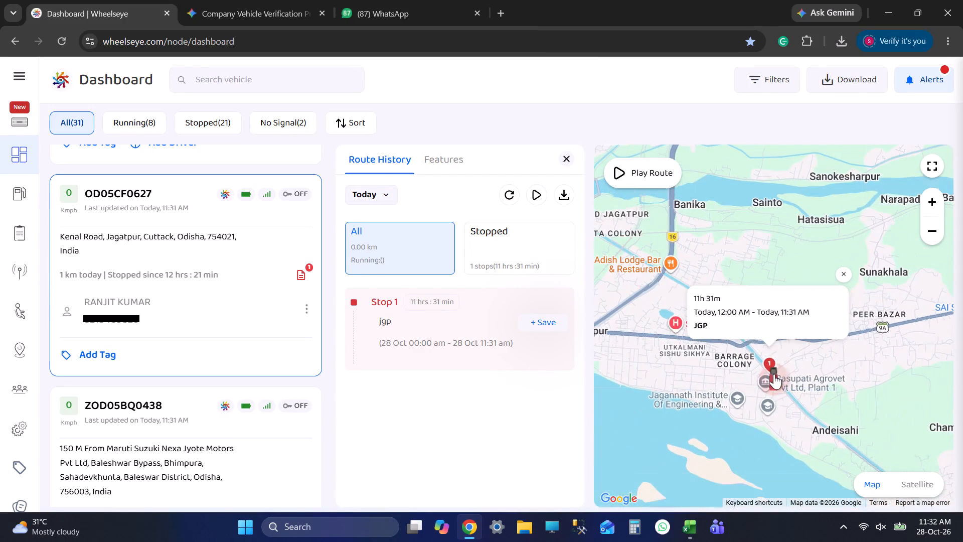
pyautogui.click(465, 334)
pyautogui.click(465, 334)
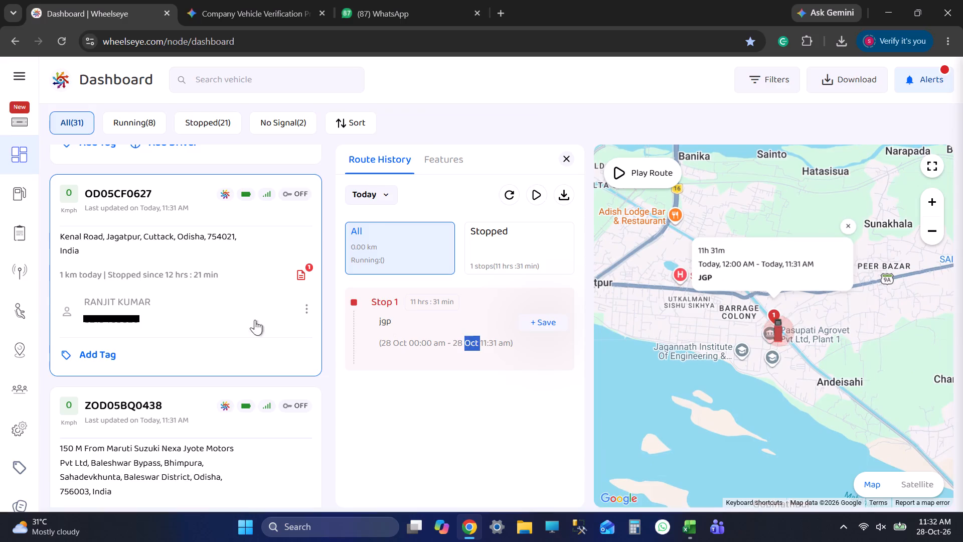
pyautogui.scroll(-2, 187, 310)
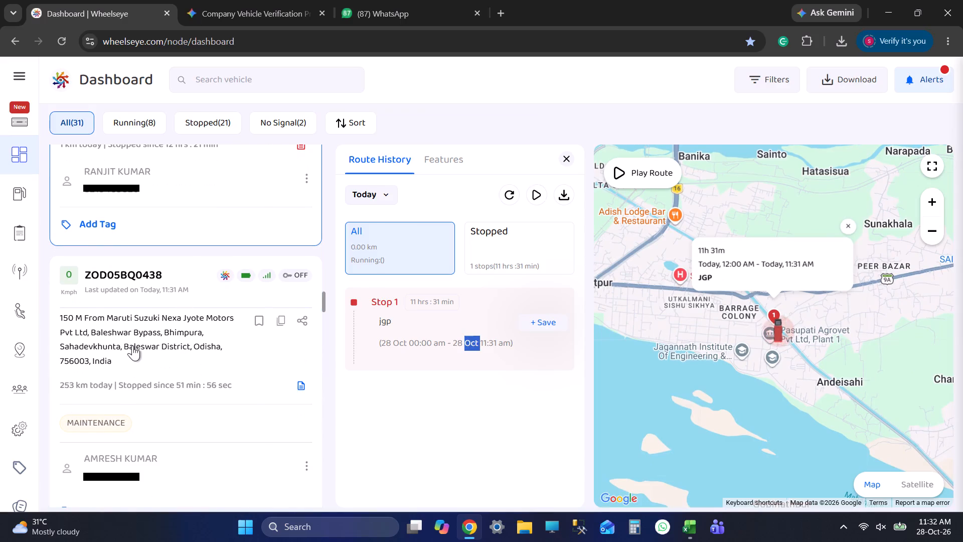
pyautogui.click(132, 345)
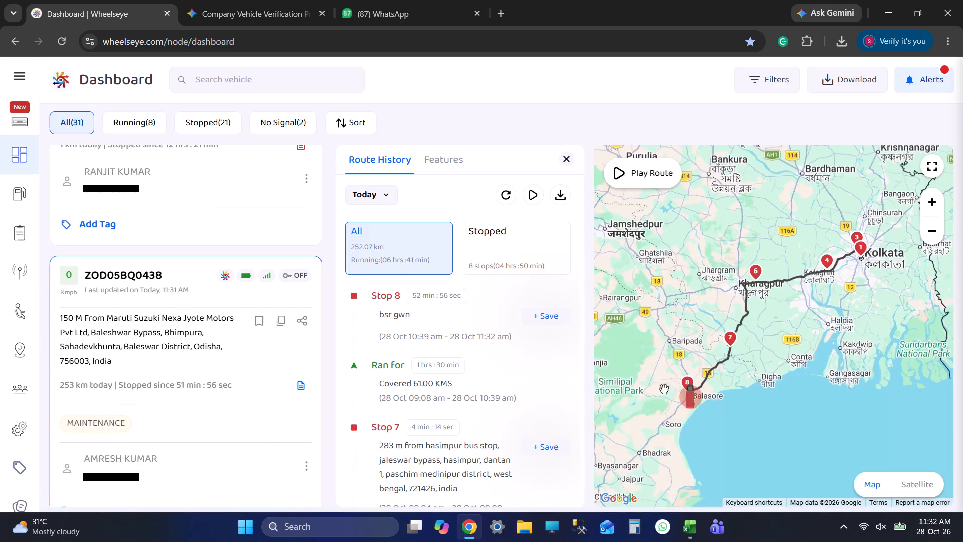
pyautogui.scroll(4, 672, 393)
pyautogui.moveTo(687, 379); pyautogui.dragTo(641, 270)
pyautogui.scroll(4, 682, 279)
pyautogui.moveTo(682, 279); pyautogui.dragTo(720, 279)
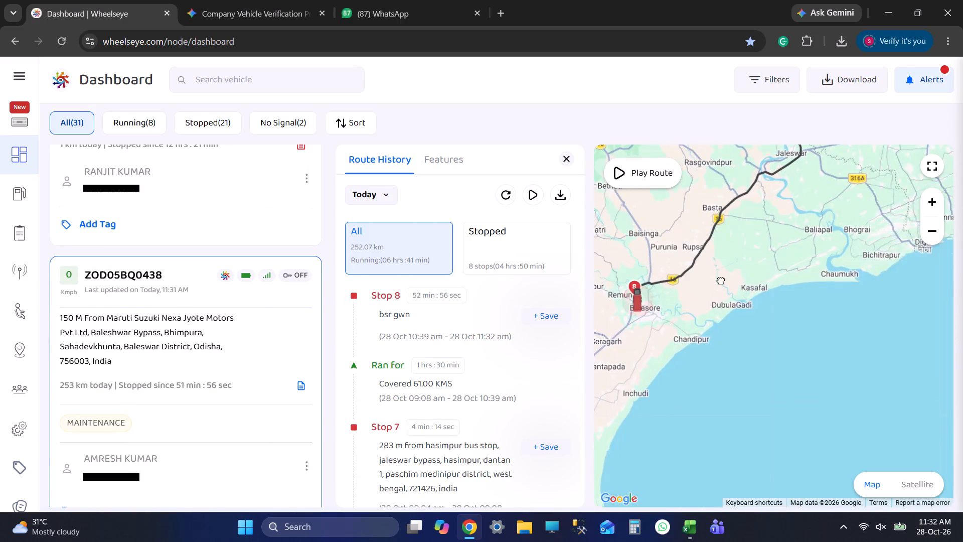
pyautogui.moveTo(720, 279); pyautogui.dragTo(728, 279)
pyautogui.scroll(7, 691, 306)
pyautogui.moveTo(662, 290); pyautogui.dragTo(757, 341)
pyautogui.scroll(4, 749, 330)
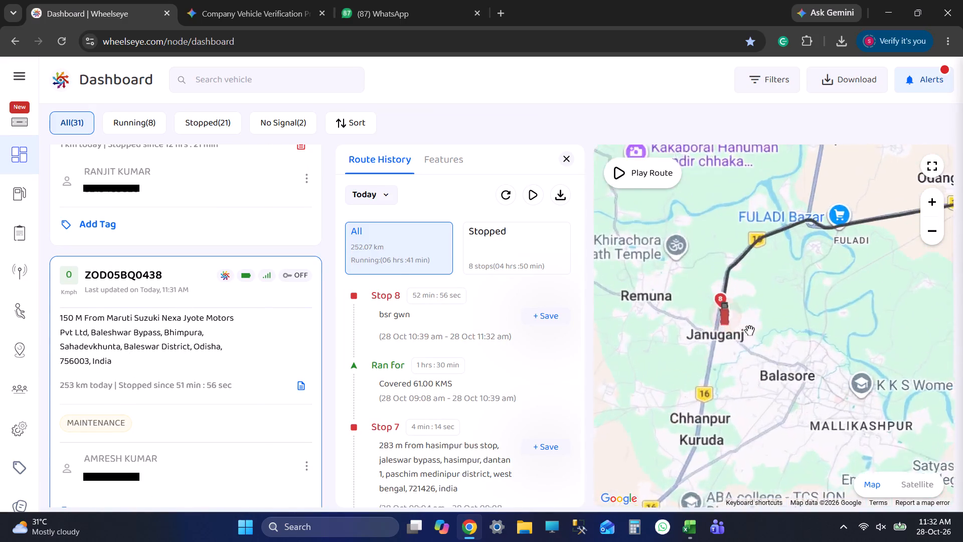
pyautogui.scroll(3, 749, 330)
pyautogui.moveTo(716, 307); pyautogui.dragTo(784, 322)
pyautogui.scroll(-3, 232, 374)
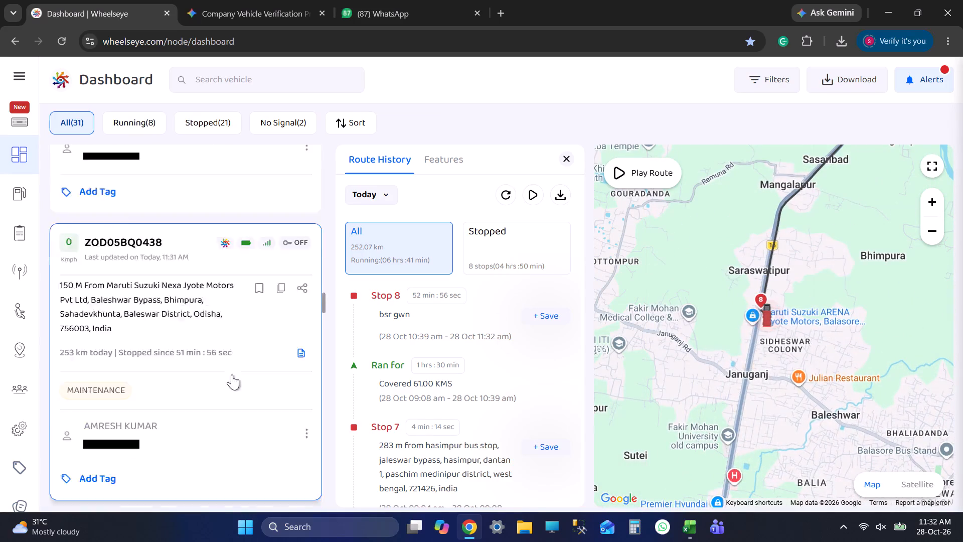
pyautogui.scroll(-2, 232, 374)
pyautogui.scroll(9, 217, 339)
pyautogui.scroll(-4, 192, 322)
pyautogui.scroll(-5, 200, 282)
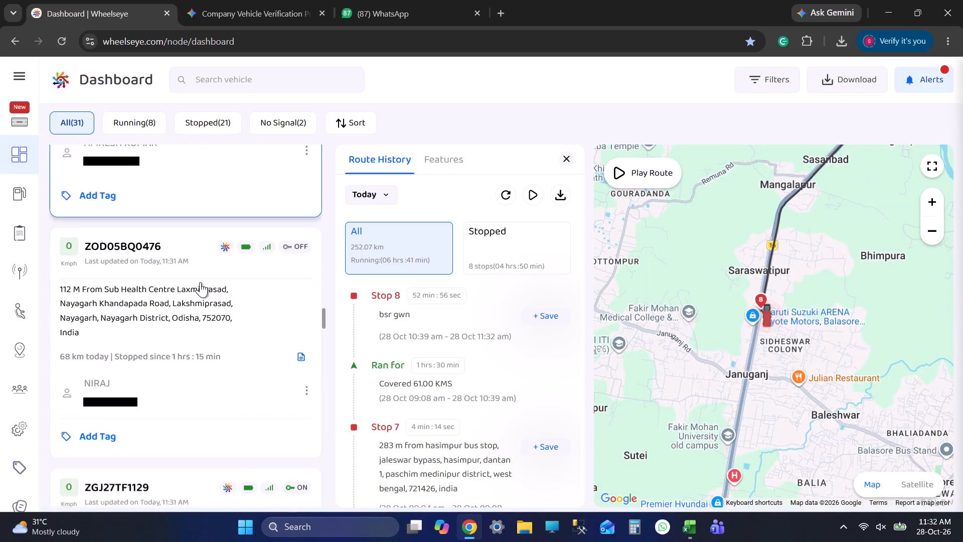
pyautogui.click(190, 279)
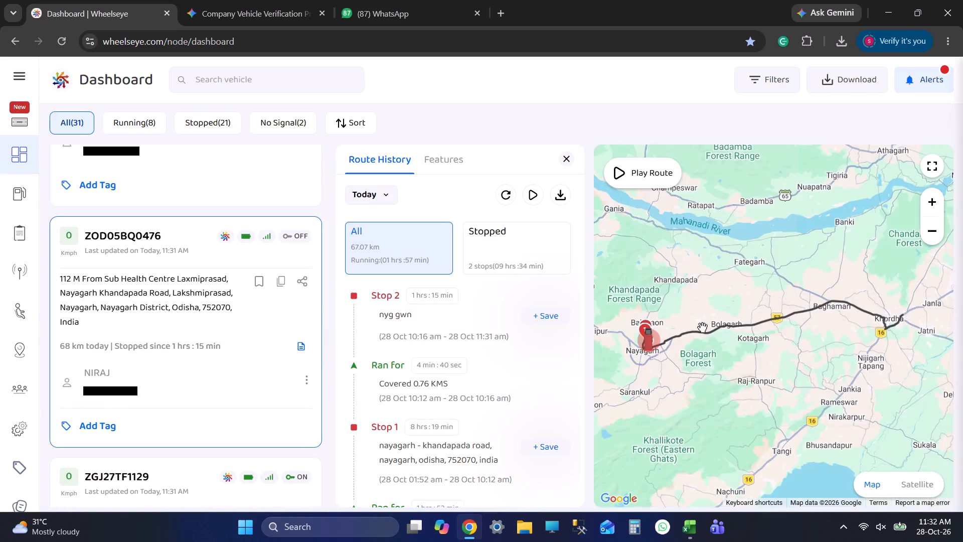
pyautogui.scroll(4, 635, 320)
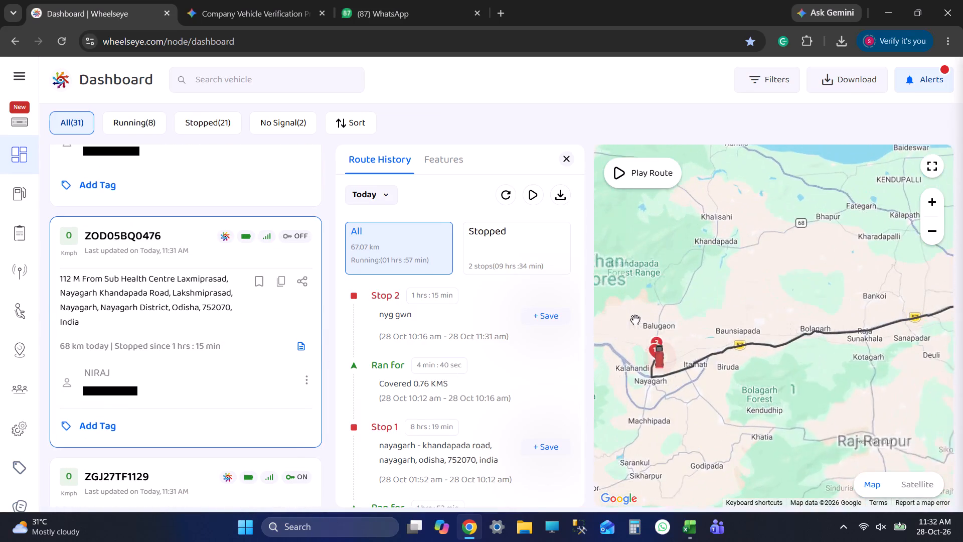
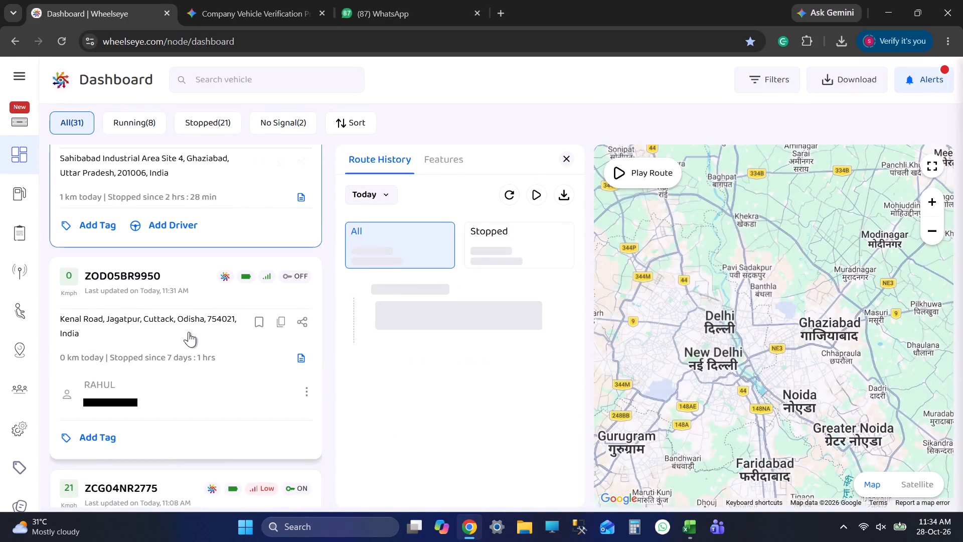
pyautogui.scroll(-3, 158, 370)
pyautogui.click(157, 336)
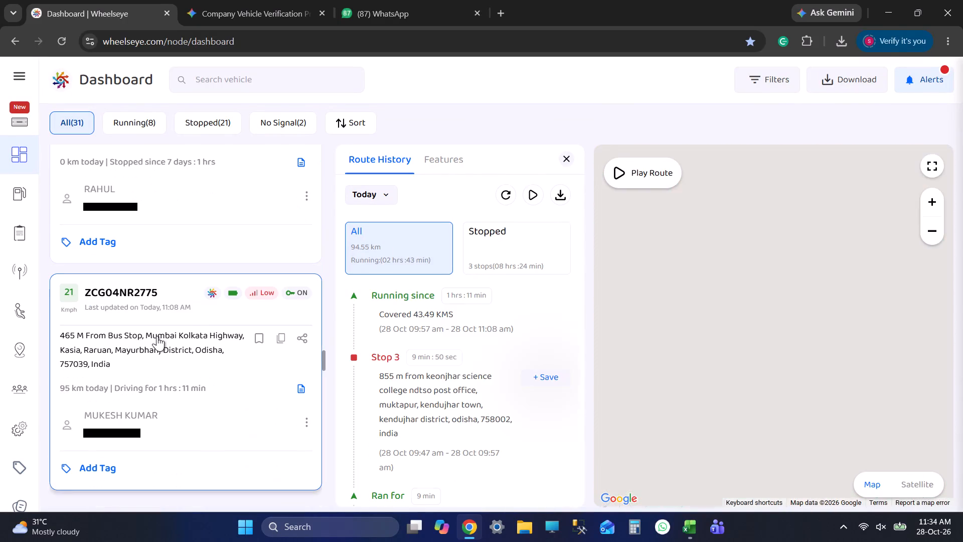
pyautogui.moveTo(865, 225); pyautogui.dragTo(745, 306)
pyautogui.scroll(3, 818, 294)
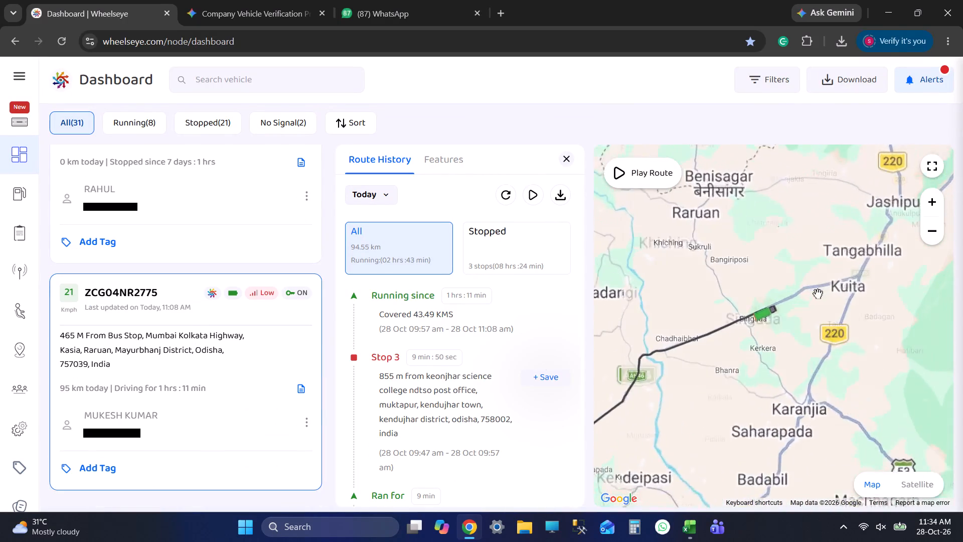
pyautogui.scroll(-2, 818, 296)
pyautogui.scroll(1, 815, 305)
pyautogui.scroll(-1, 815, 305)
pyautogui.scroll(1, 815, 305)
pyautogui.scroll(-7, 815, 305)
pyautogui.scroll(-4, 181, 361)
pyautogui.scroll(3, 206, 345)
pyautogui.scroll(-1, 226, 352)
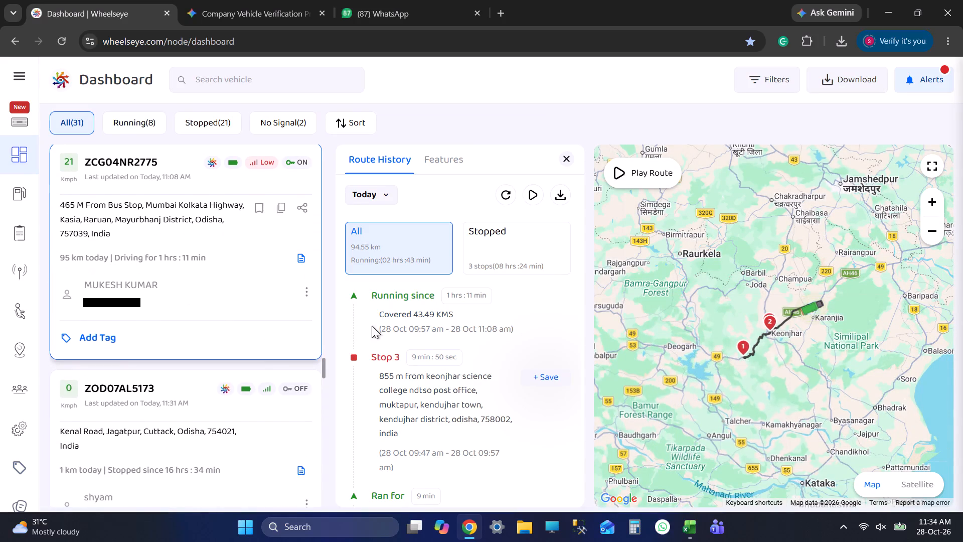
pyautogui.scroll(1, 782, 291)
pyautogui.moveTo(811, 341); pyautogui.dragTo(692, 335)
pyautogui.scroll(5, 715, 304)
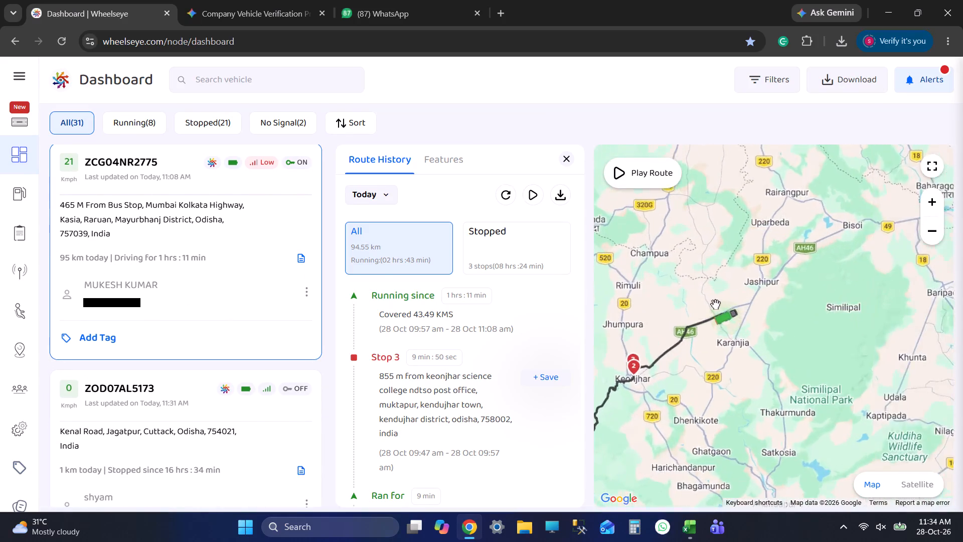
pyautogui.scroll(-8, 715, 304)
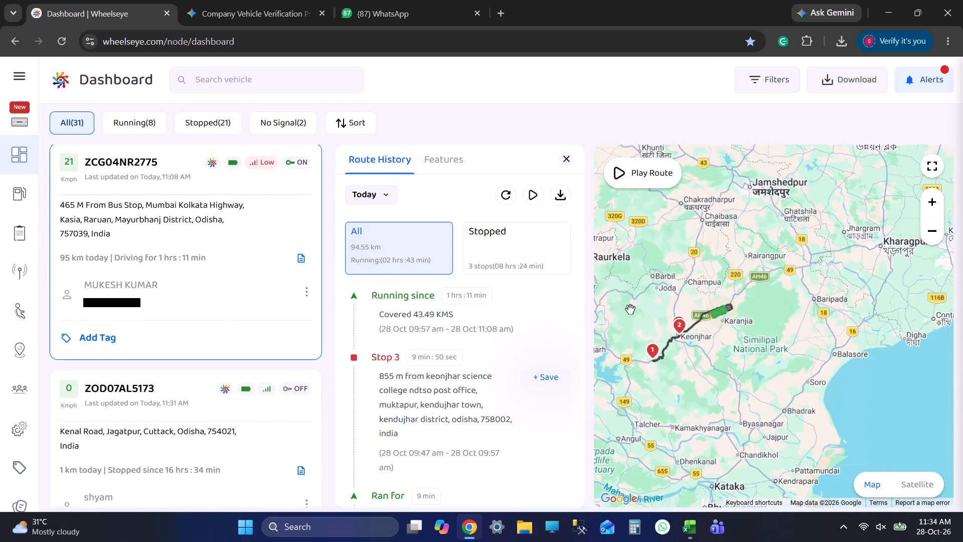
pyautogui.scroll(-1, 174, 340)
pyautogui.click(143, 372)
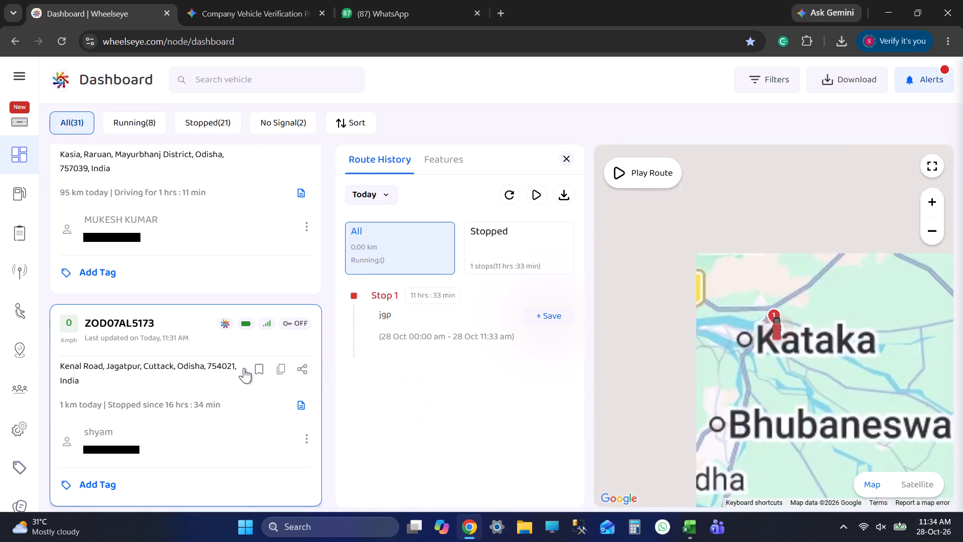
pyautogui.scroll(-4, 811, 331)
pyautogui.scroll(-2, 258, 359)
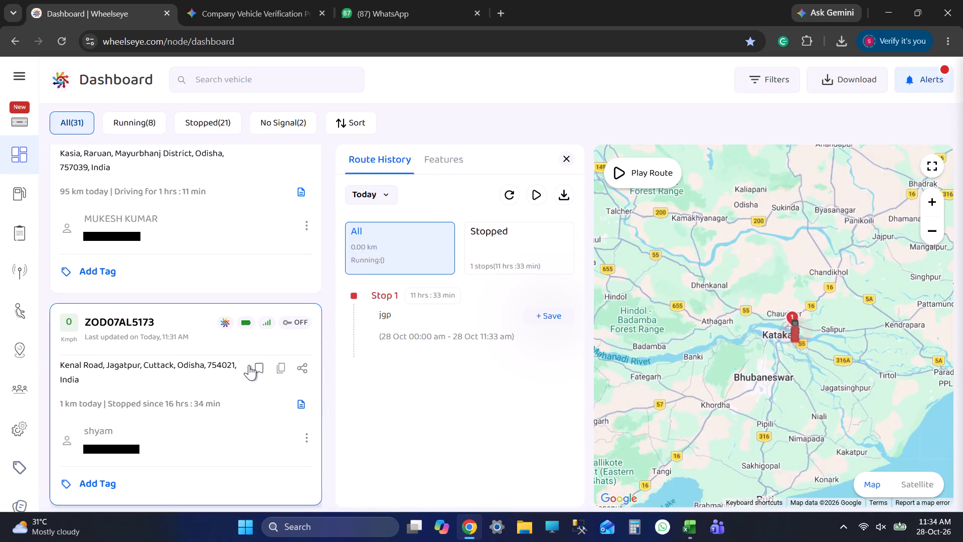
pyautogui.scroll(-1, 249, 365)
pyautogui.click(170, 372)
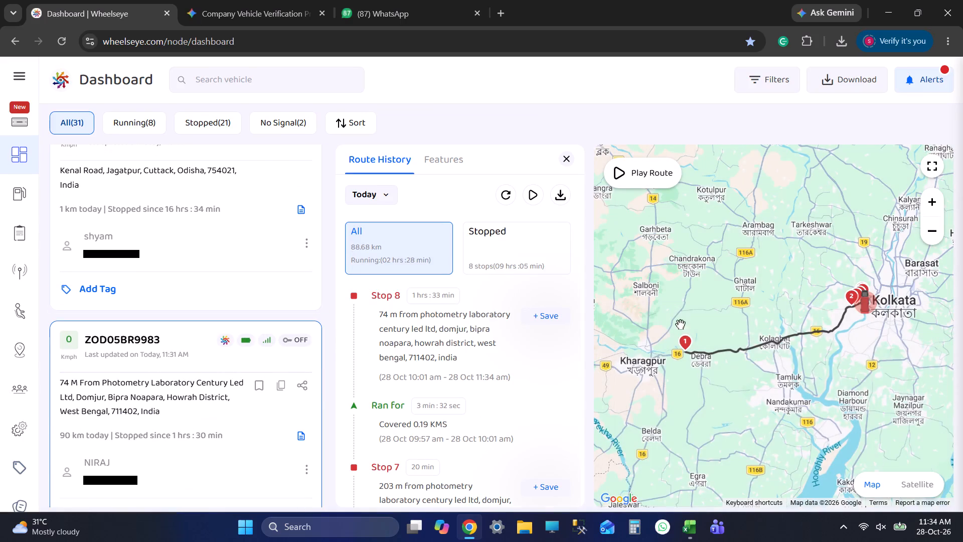
pyautogui.scroll(1, 182, 345)
pyautogui.scroll(-4, 168, 347)
pyautogui.scroll(-5, 168, 415)
pyautogui.click(159, 387)
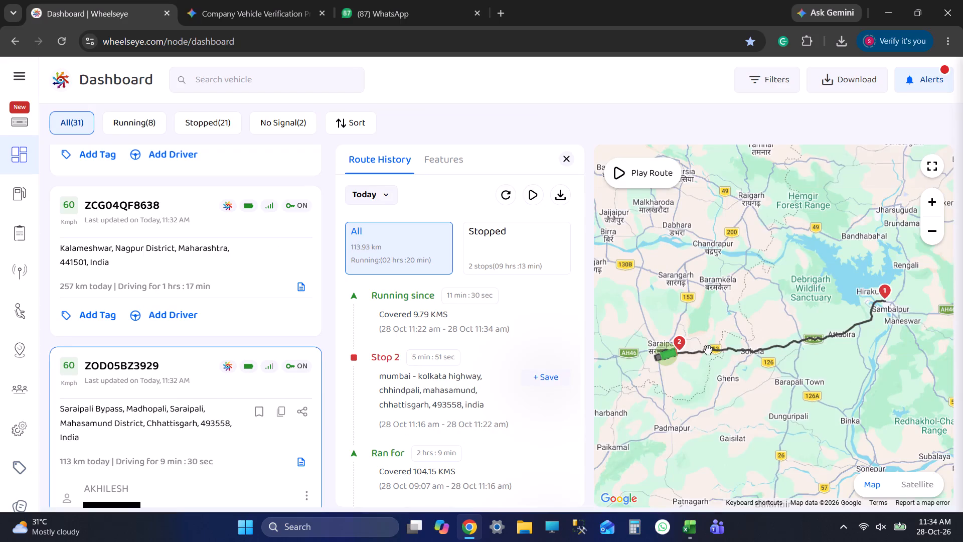
pyautogui.moveTo(708, 350); pyautogui.dragTo(784, 320)
pyautogui.scroll(3, 722, 302)
pyautogui.scroll(-11, 713, 310)
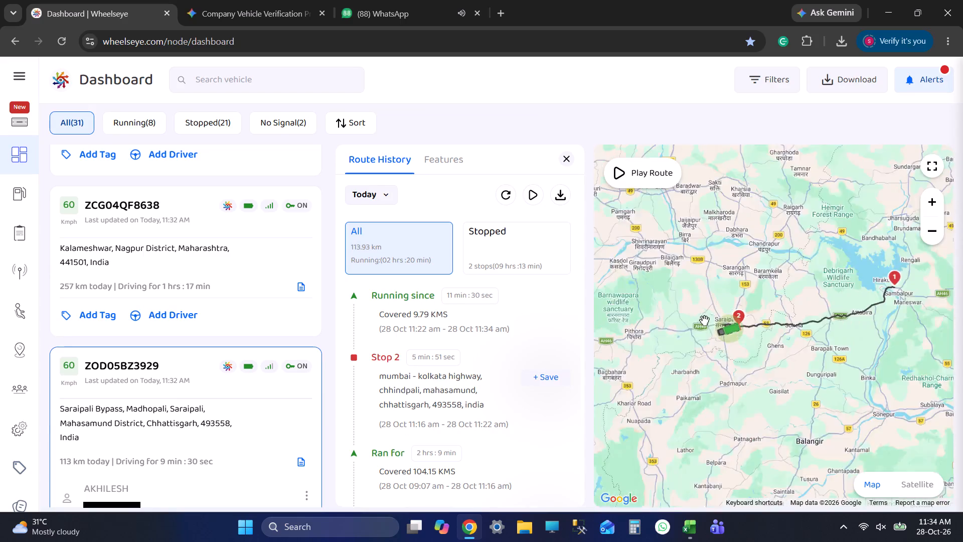
pyautogui.scroll(-4, 704, 315)
pyautogui.scroll(-5, 133, 333)
pyautogui.click(158, 308)
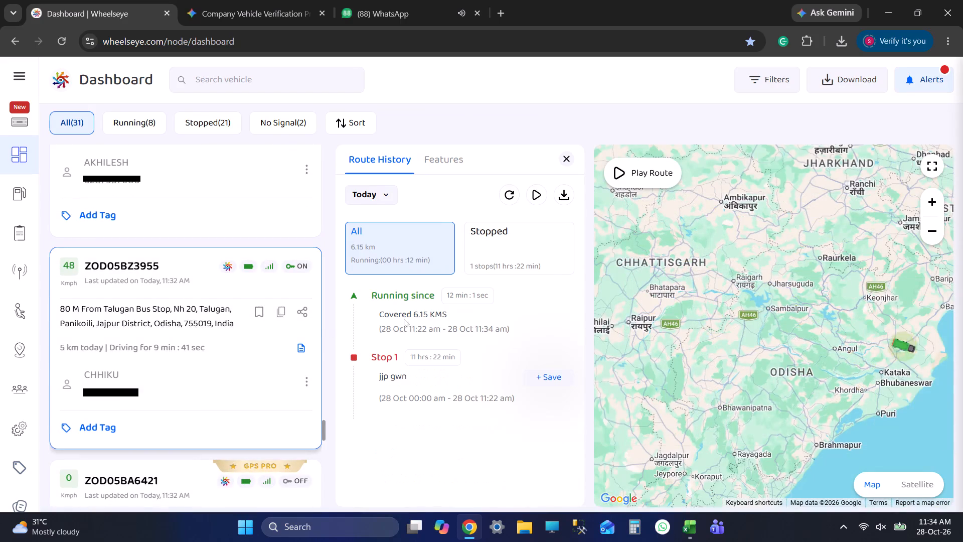
pyautogui.scroll(-1, 691, 294)
pyautogui.scroll(1, 691, 302)
pyautogui.scroll(-8, 691, 302)
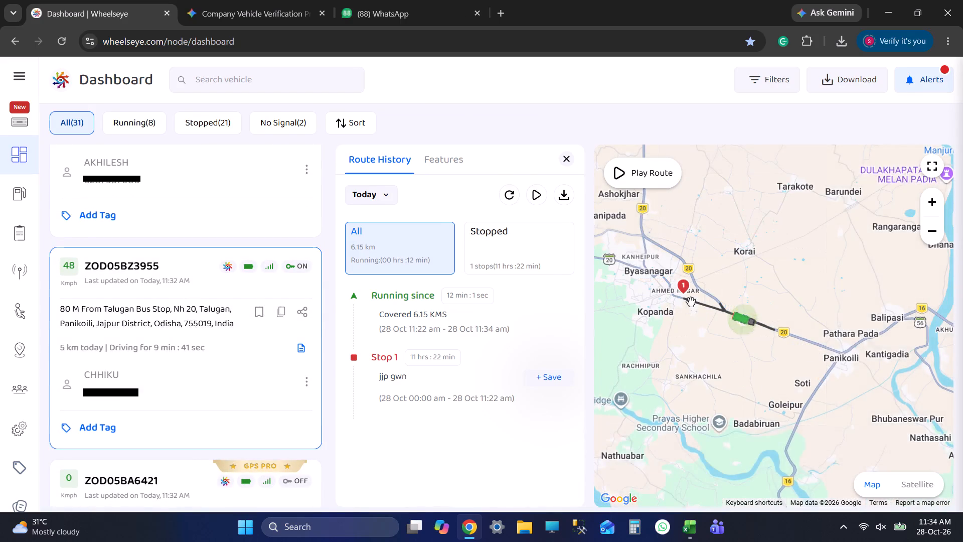
pyautogui.scroll(-1, 691, 308)
pyautogui.scroll(2, 732, 311)
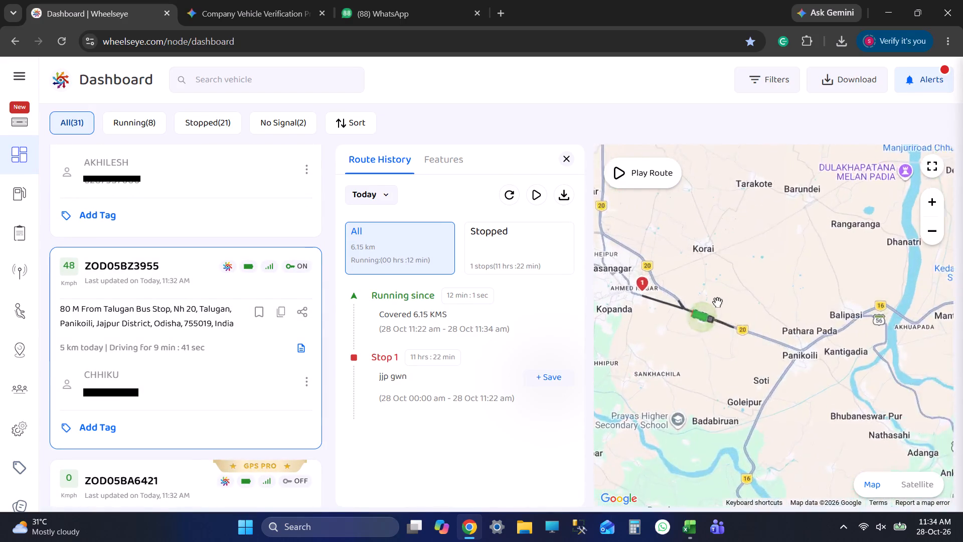
pyautogui.scroll(3, 700, 300)
pyautogui.scroll(-5, 700, 300)
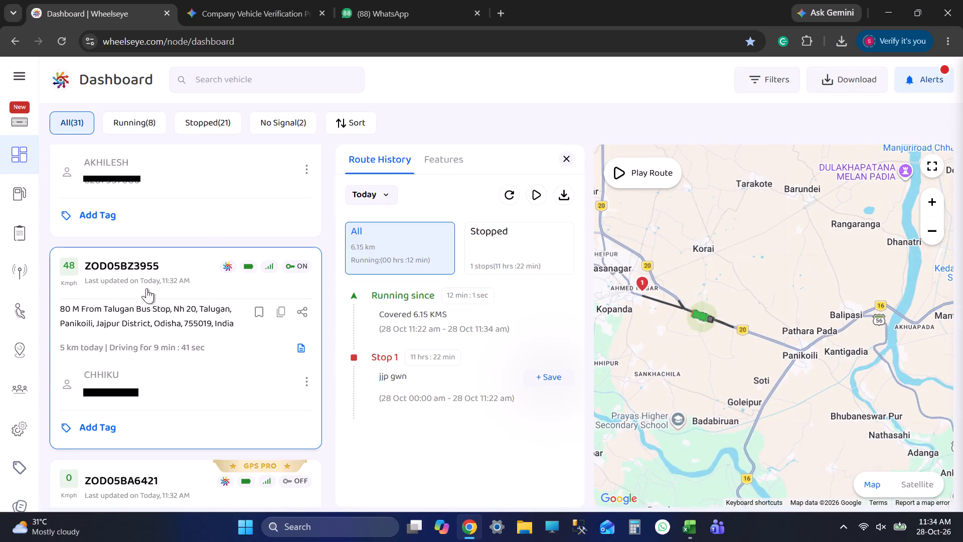
pyautogui.scroll(-5, 174, 331)
pyautogui.click(182, 237)
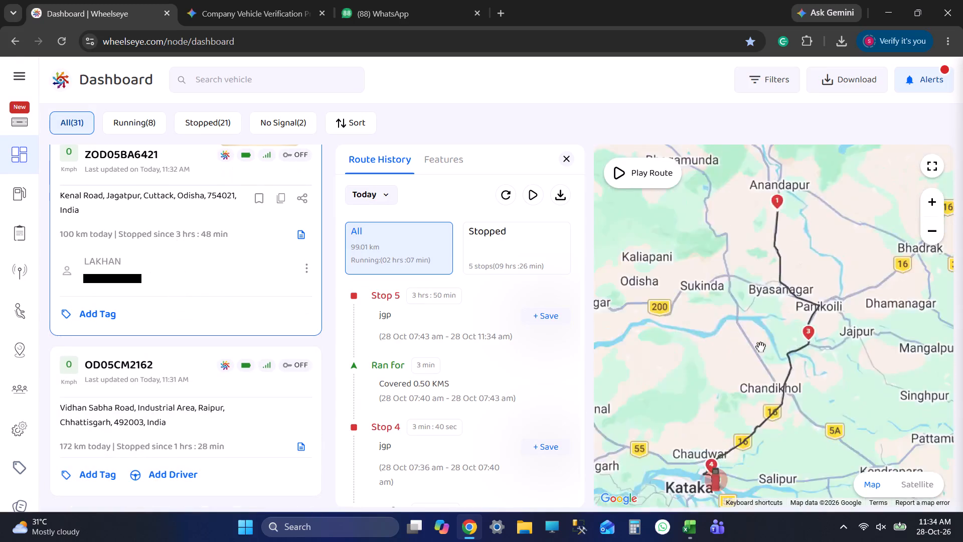
pyautogui.scroll(4, 750, 437)
pyautogui.scroll(3, 772, 353)
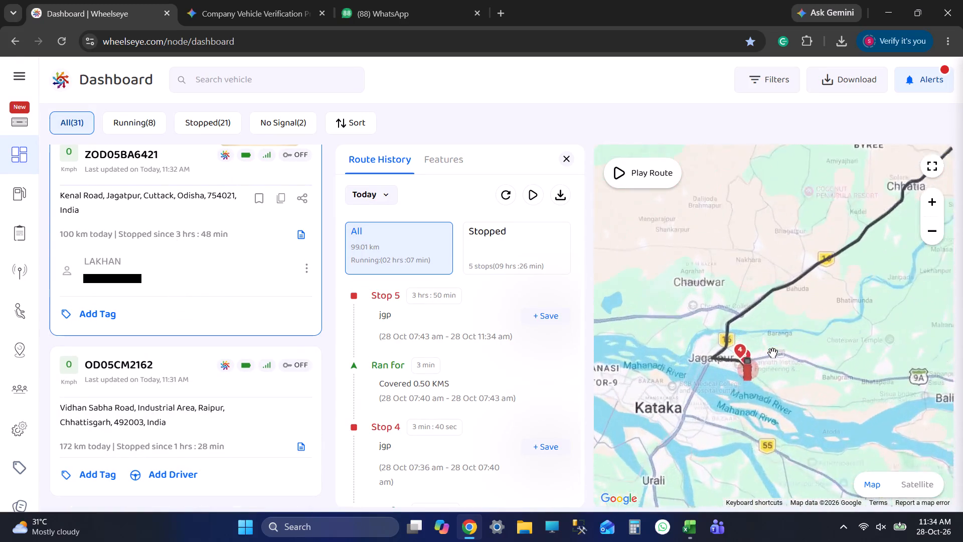
pyautogui.moveTo(773, 353); pyautogui.dragTo(770, 307)
pyautogui.scroll(3, 756, 329)
pyautogui.moveTo(732, 292); pyautogui.dragTo(793, 287)
pyautogui.scroll(2, 794, 318)
pyautogui.moveTo(776, 316); pyautogui.dragTo(753, 274)
pyautogui.scroll(3, 718, 289)
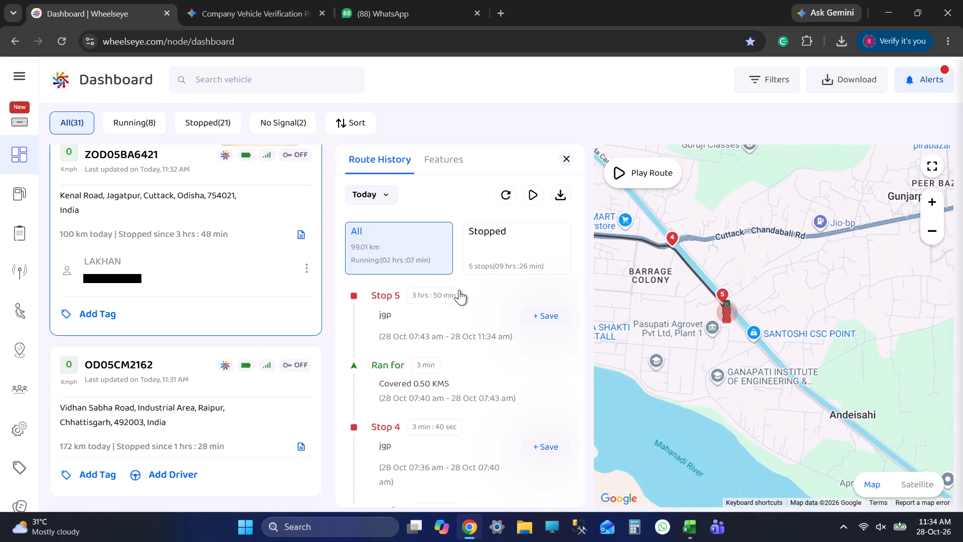
pyautogui.click(465, 285)
pyautogui.click(444, 306)
pyautogui.scroll(3, 760, 316)
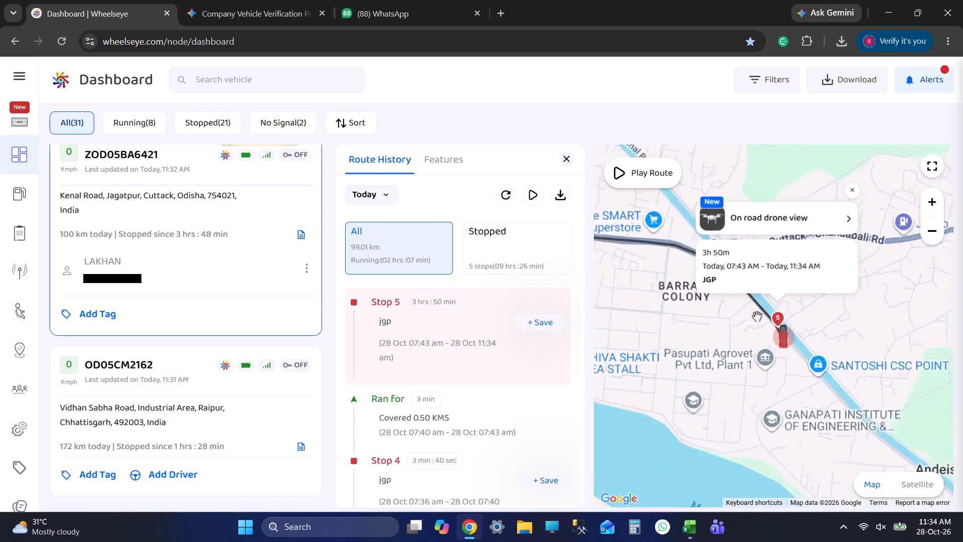
pyautogui.moveTo(715, 349); pyautogui.dragTo(646, 311)
pyautogui.scroll(-1, 162, 293)
pyautogui.scroll(1, 162, 294)
pyautogui.scroll(-1, 162, 294)
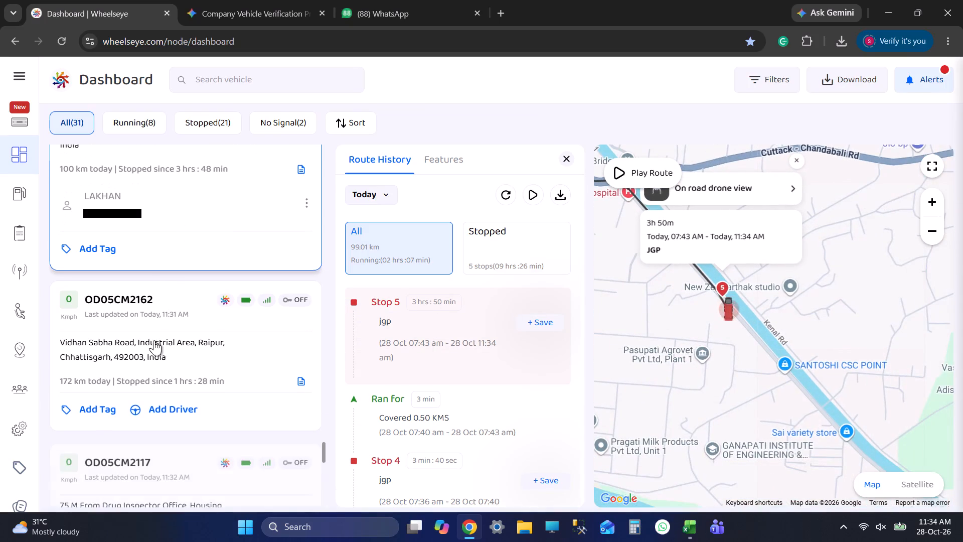
pyautogui.click(154, 341)
pyautogui.scroll(-3, 206, 354)
pyautogui.click(179, 324)
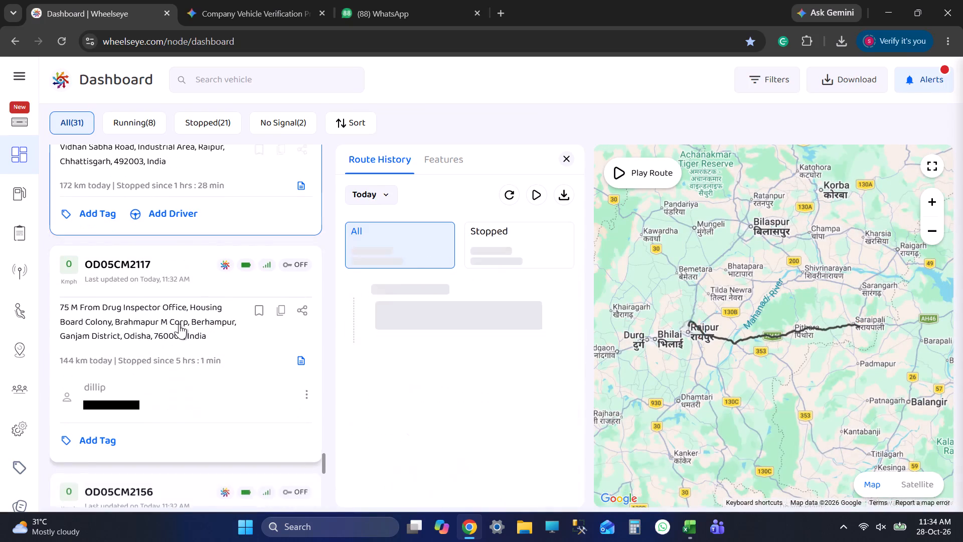
pyautogui.moveTo(694, 418); pyautogui.dragTo(673, 297)
pyautogui.moveTo(714, 364); pyautogui.dragTo(656, 357)
pyautogui.scroll(4, 703, 318)
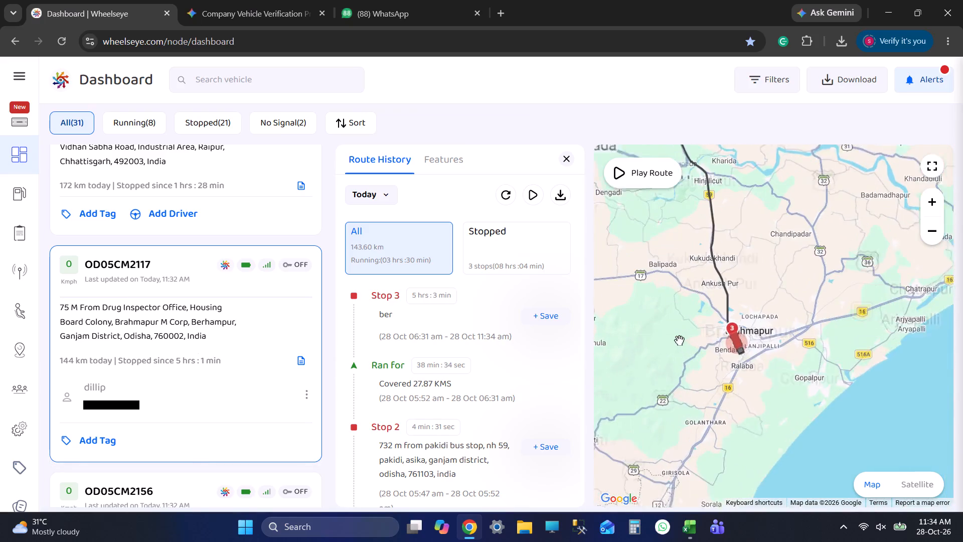
pyautogui.scroll(5, 749, 348)
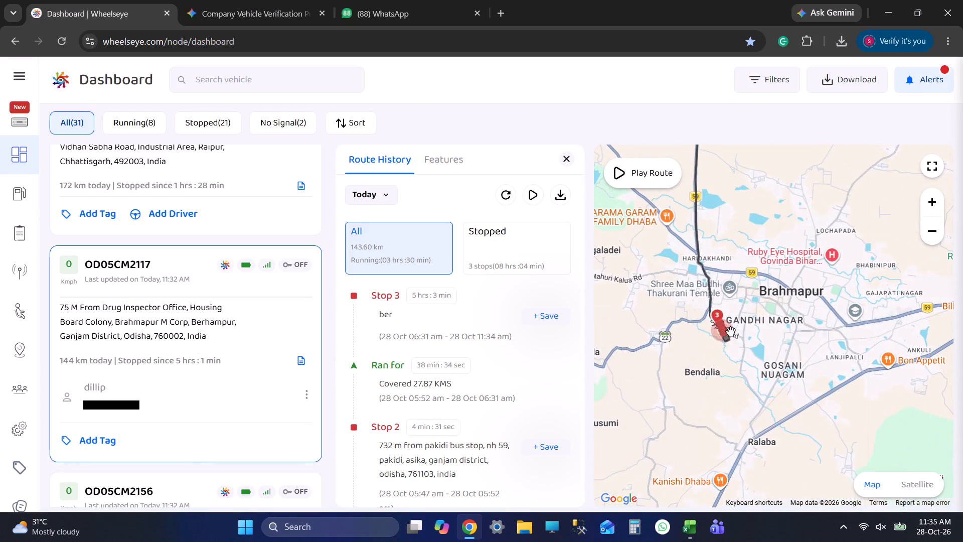
pyautogui.scroll(-3, 136, 329)
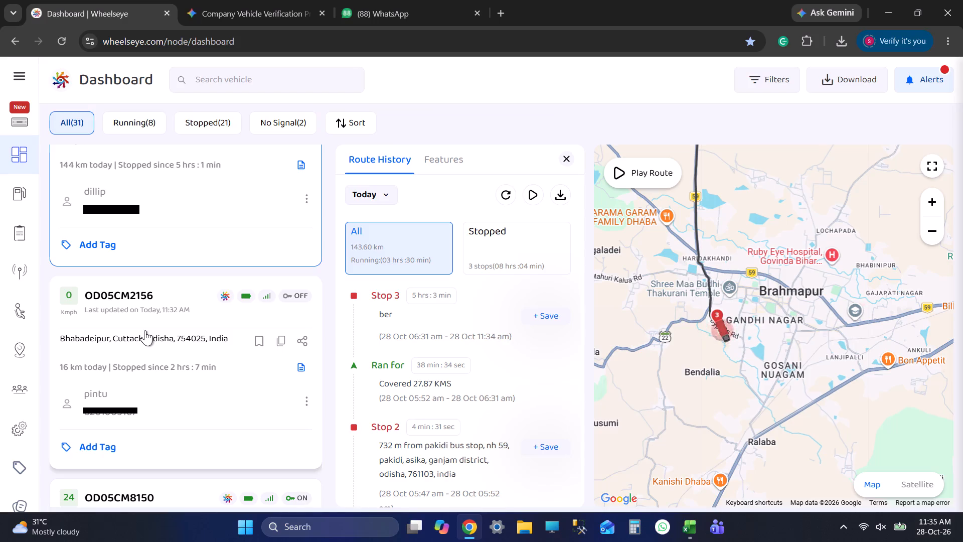
pyautogui.click(166, 330)
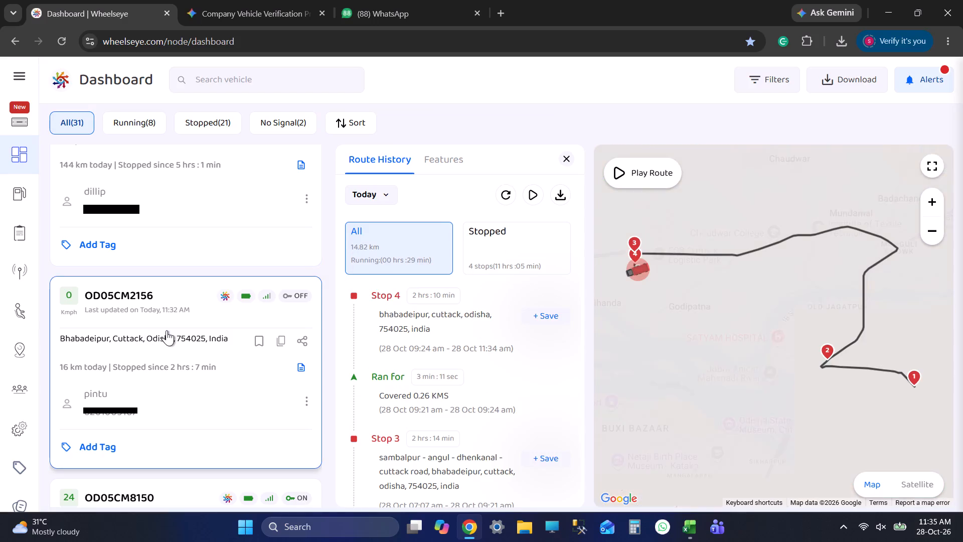
pyautogui.scroll(2, 167, 330)
pyautogui.click(176, 283)
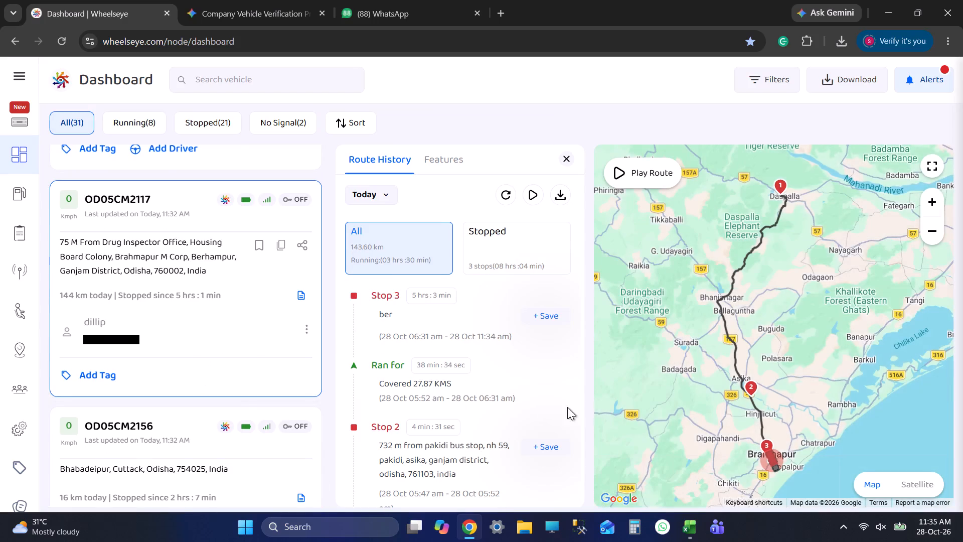
pyautogui.scroll(-3, 189, 325)
pyautogui.click(172, 322)
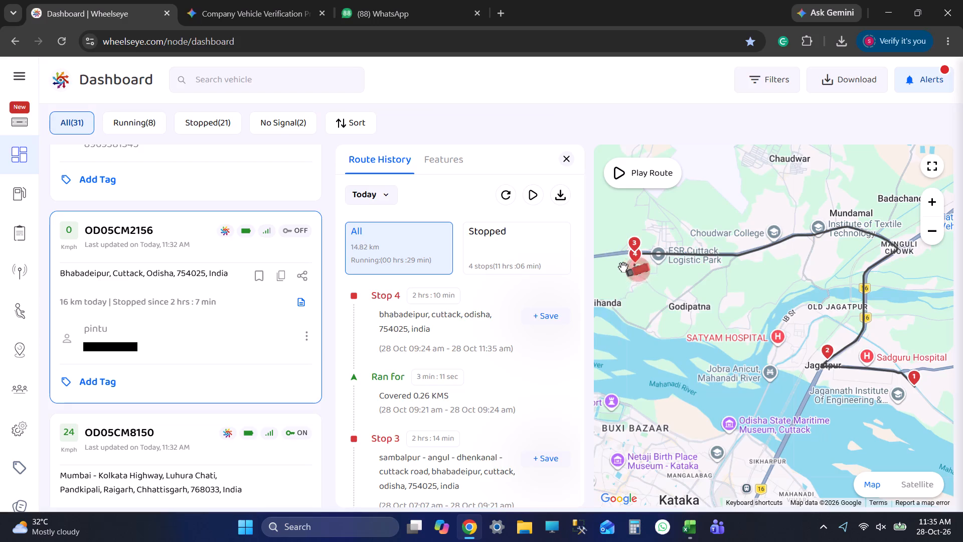
pyautogui.scroll(2, 641, 264)
pyautogui.moveTo(641, 264); pyautogui.dragTo(741, 301)
pyautogui.scroll(5, 725, 300)
pyautogui.moveTo(740, 282); pyautogui.dragTo(754, 264)
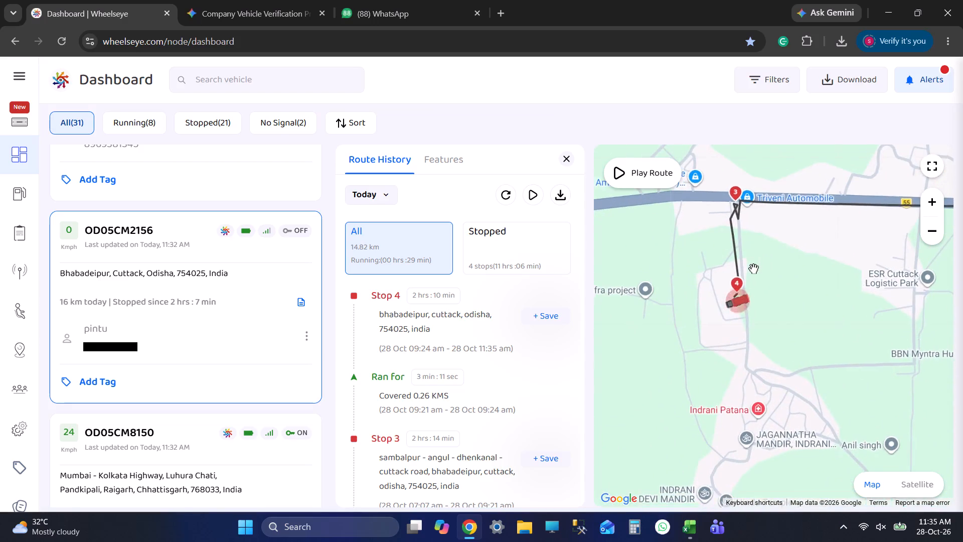
pyautogui.scroll(2, 753, 269)
pyautogui.scroll(-3, 753, 272)
pyautogui.moveTo(754, 272); pyautogui.dragTo(744, 305)
pyautogui.scroll(-2, 744, 305)
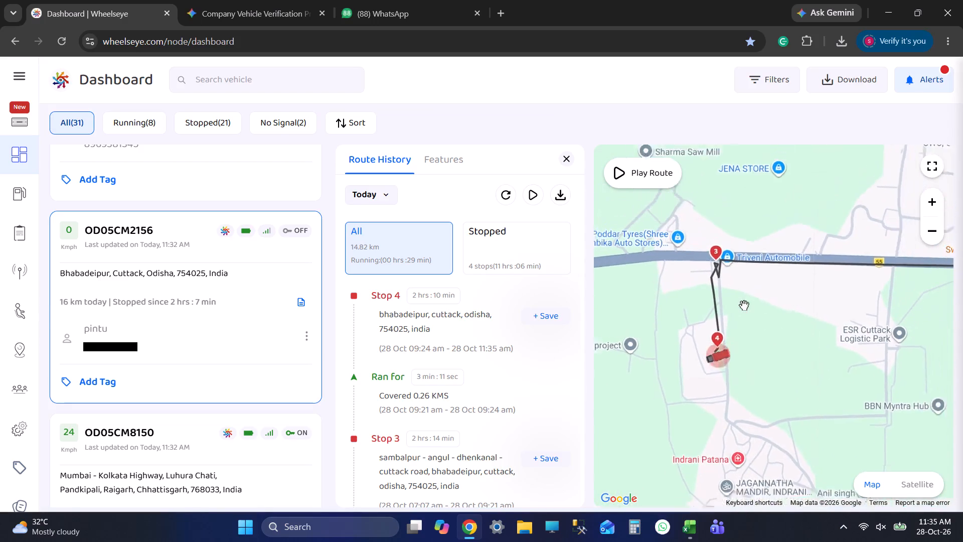
pyautogui.scroll(-1, 744, 305)
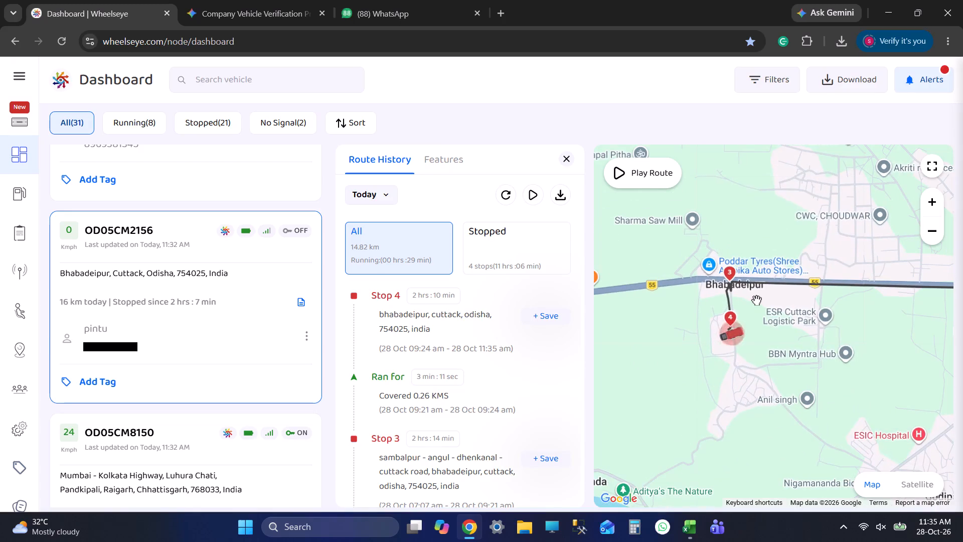
pyautogui.scroll(2, 743, 296)
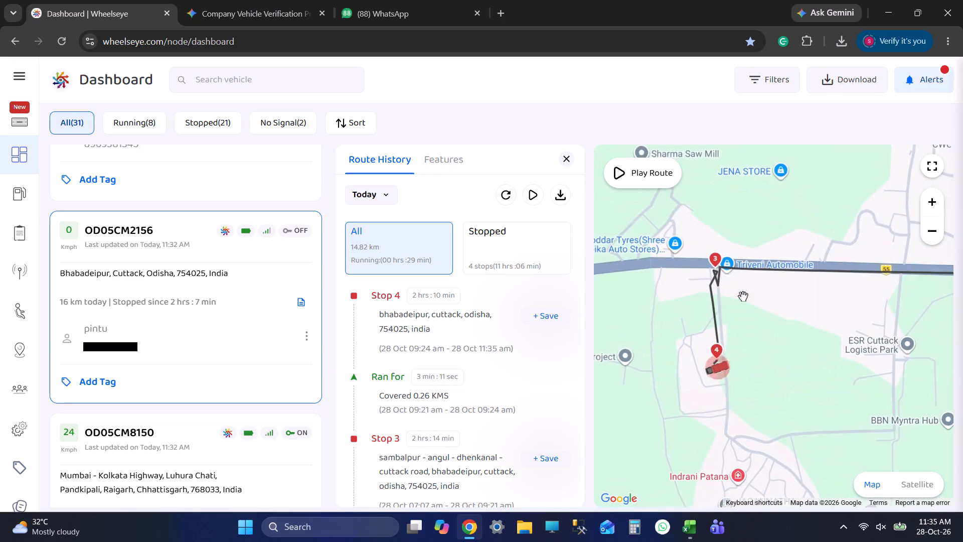
pyautogui.moveTo(736, 288); pyautogui.dragTo(728, 273)
pyautogui.scroll(5, 715, 265)
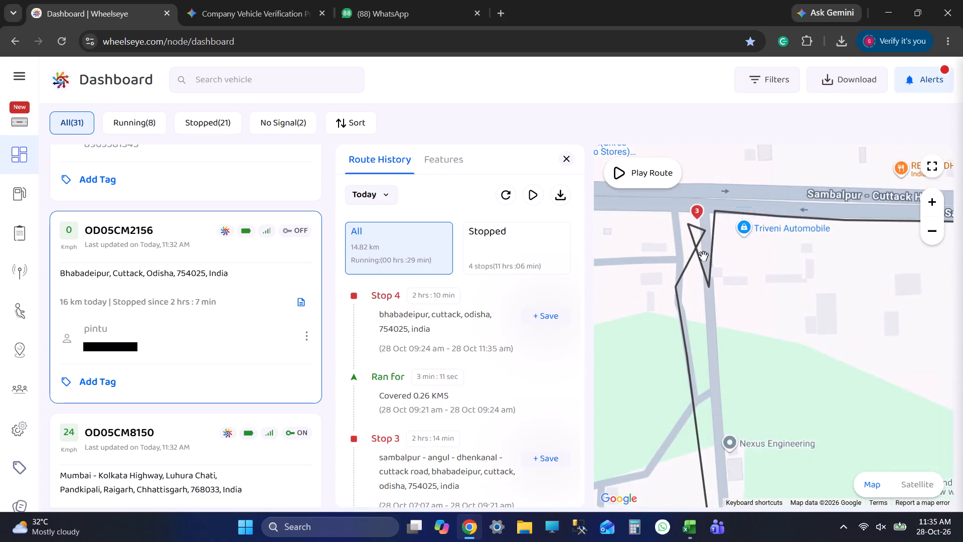
pyautogui.scroll(2, 703, 236)
pyautogui.scroll(-5, 703, 236)
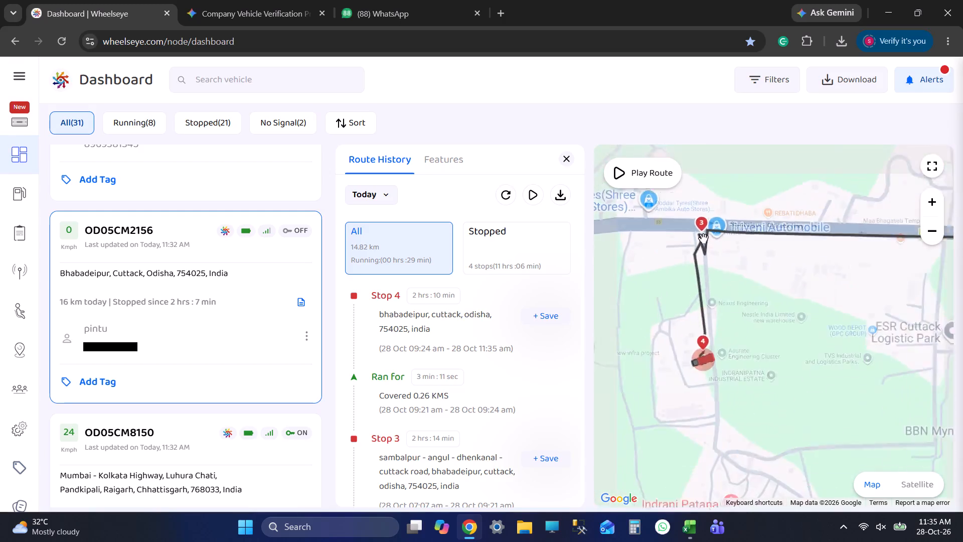
pyautogui.scroll(-7, 703, 238)
pyautogui.scroll(1, 703, 238)
pyautogui.scroll(-1, 703, 238)
pyautogui.moveTo(732, 277); pyautogui.dragTo(692, 286)
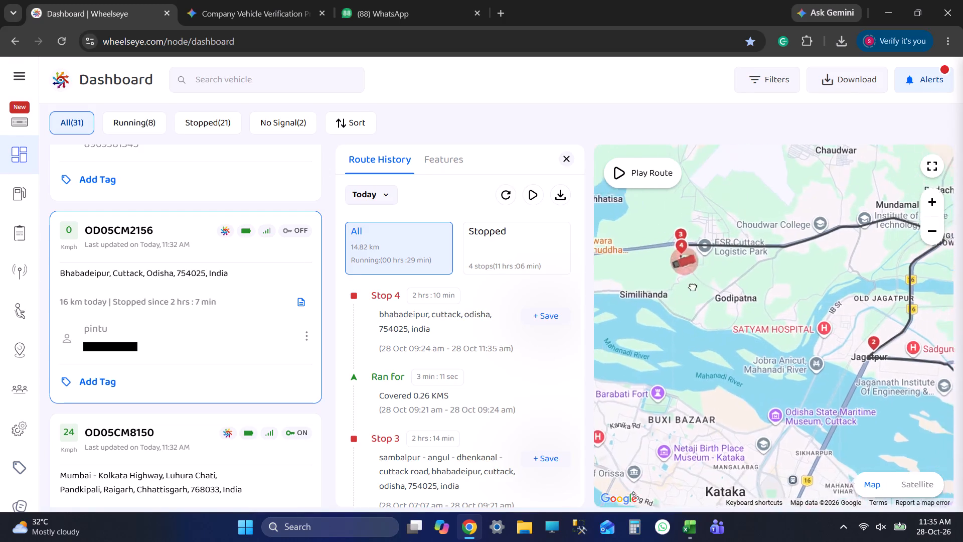
pyautogui.moveTo(692, 286); pyautogui.dragTo(691, 286)
pyautogui.scroll(1, 690, 281)
pyautogui.scroll(-4, 690, 281)
pyautogui.scroll(2, 744, 306)
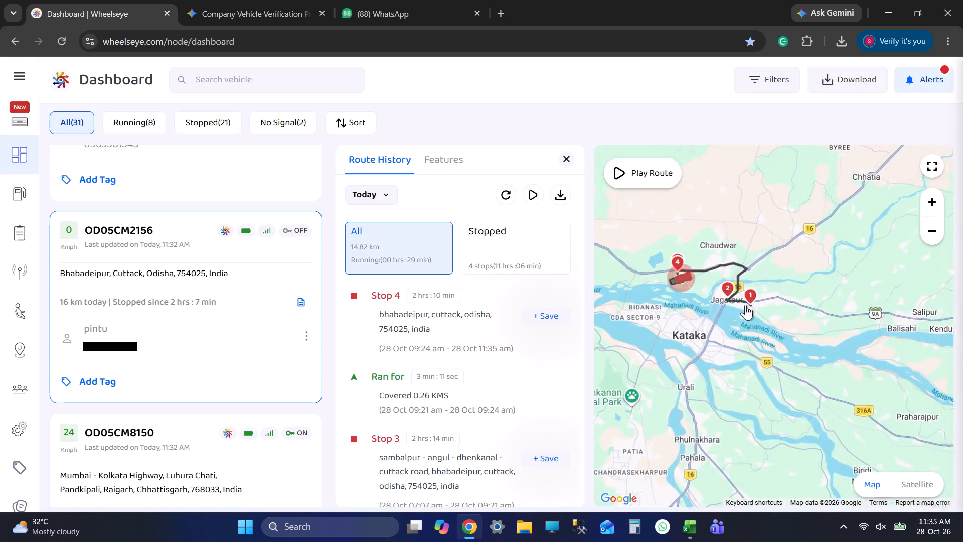
pyautogui.click(500, 302)
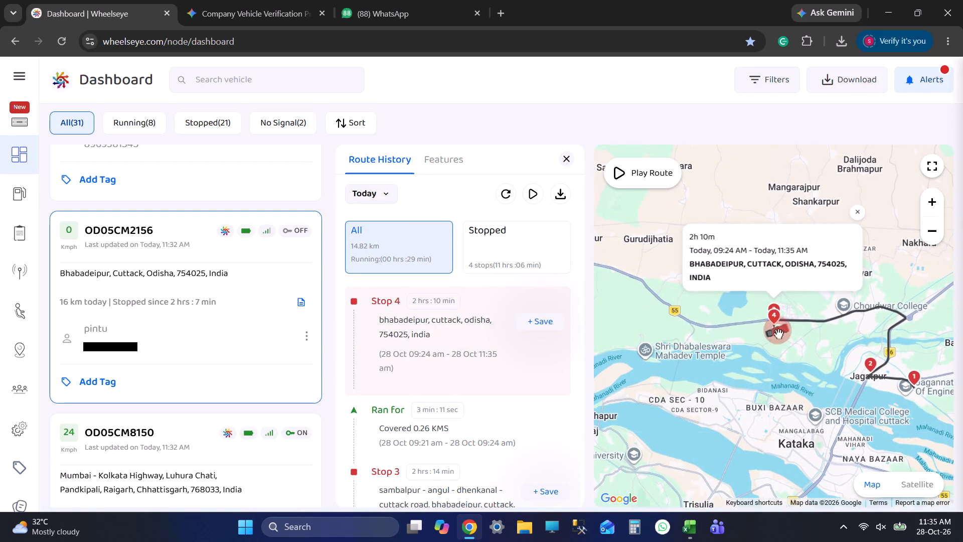
pyautogui.scroll(3, 761, 331)
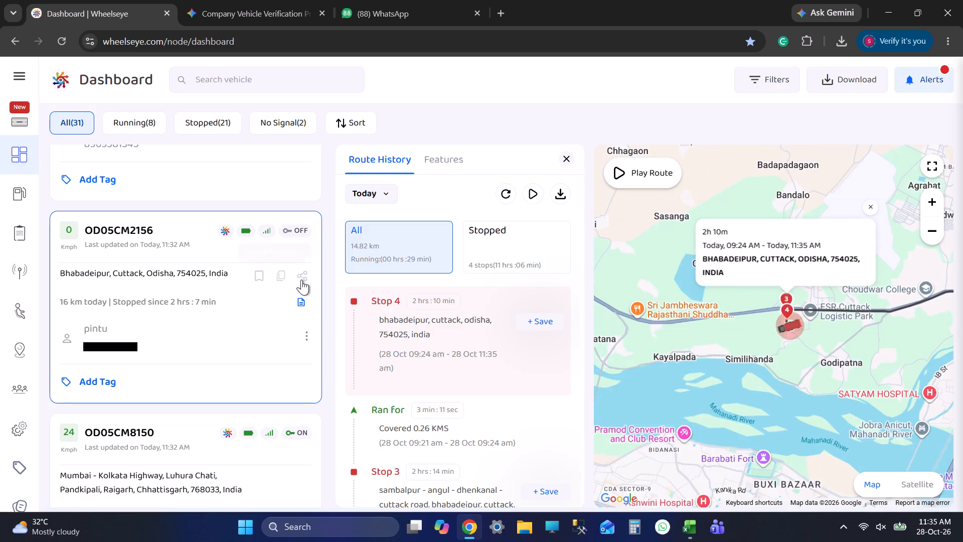
pyautogui.scroll(2, 750, 306)
pyautogui.moveTo(762, 305); pyautogui.dragTo(709, 322)
pyautogui.scroll(5, 764, 349)
pyautogui.moveTo(806, 361); pyautogui.dragTo(765, 343)
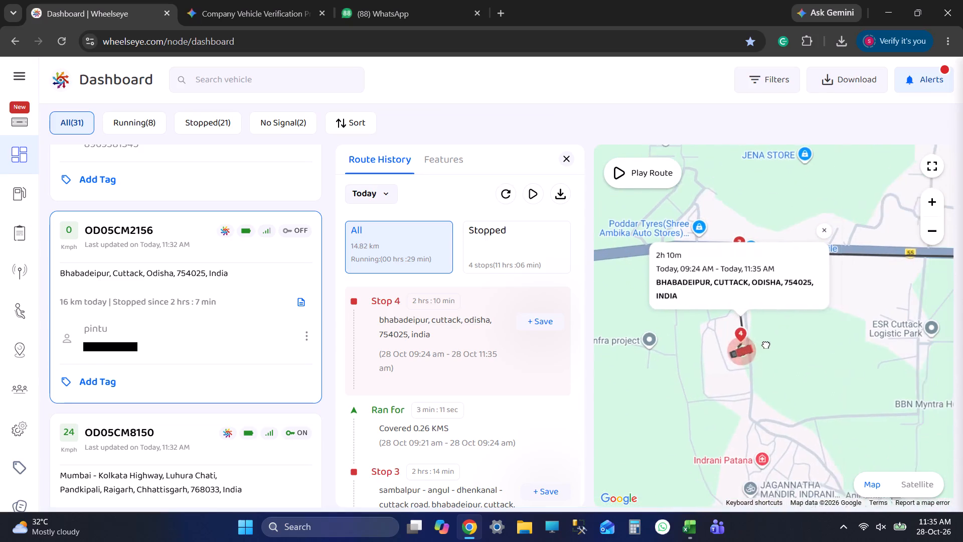
pyautogui.moveTo(765, 343); pyautogui.dragTo(758, 343)
pyautogui.scroll(3, 743, 334)
pyautogui.click(525, 336)
pyautogui.click(511, 338)
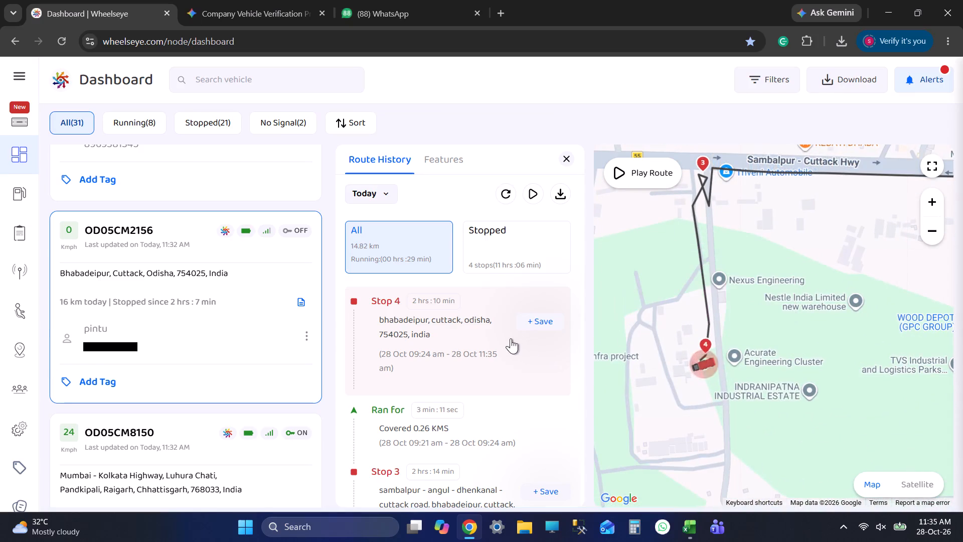
pyautogui.click(488, 340)
pyautogui.click(488, 340)
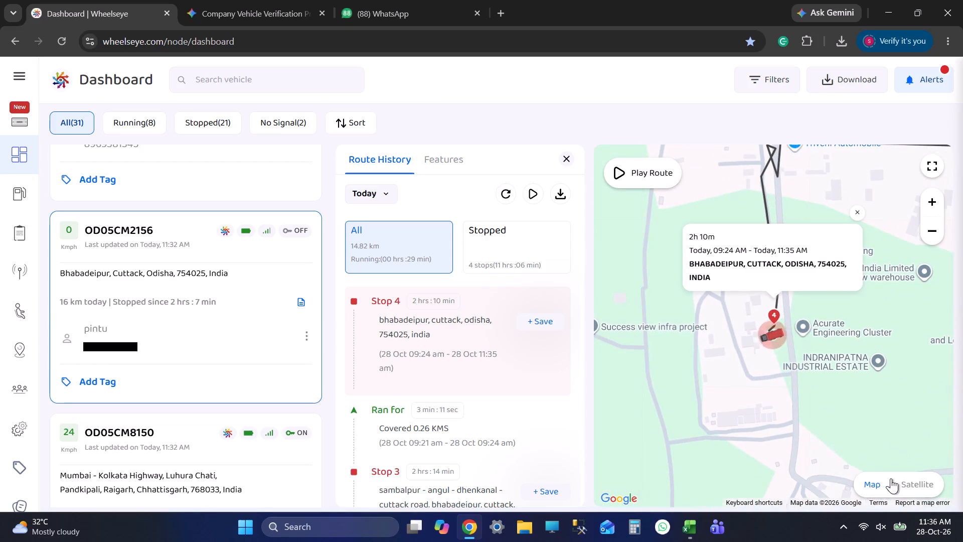
# Switch the map to satellite imagery and view the wider area around Stop 4.
pyautogui.click(914, 476)
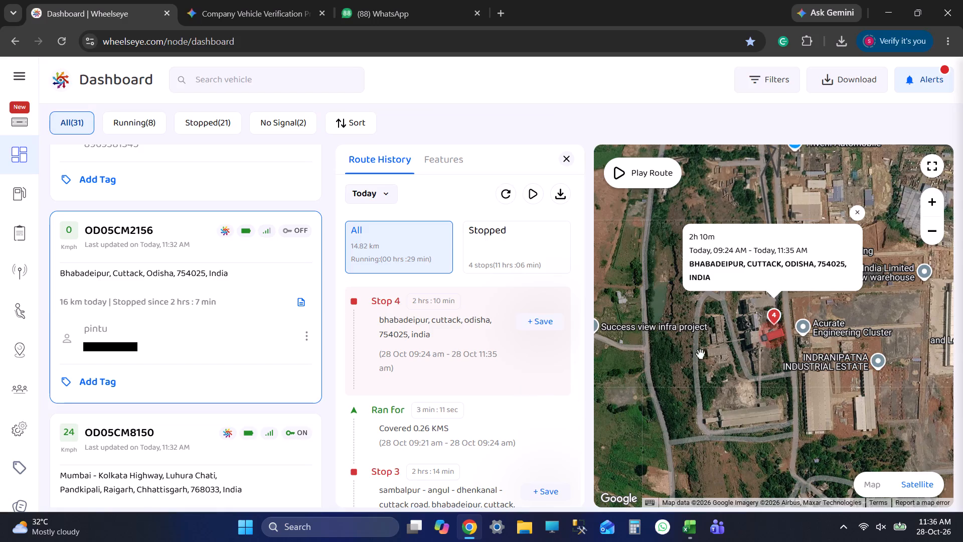
pyautogui.scroll(-8, 725, 354)
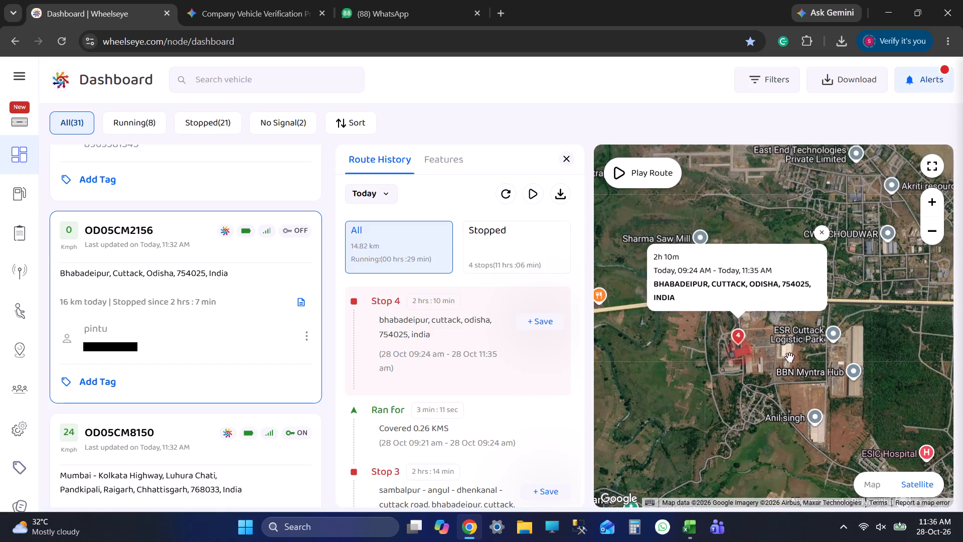
pyautogui.scroll(-2, 774, 343)
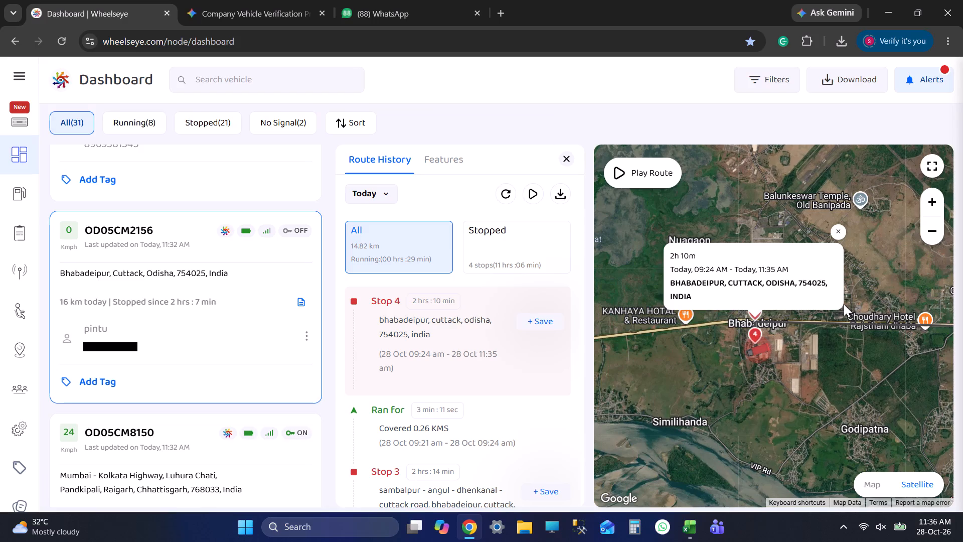
pyautogui.click(829, 231)
pyautogui.click(840, 234)
# Reselect Stop 4 and examine its satellite surroundings, including the road up to Stop 3, without the details popup.
pyautogui.click(439, 355)
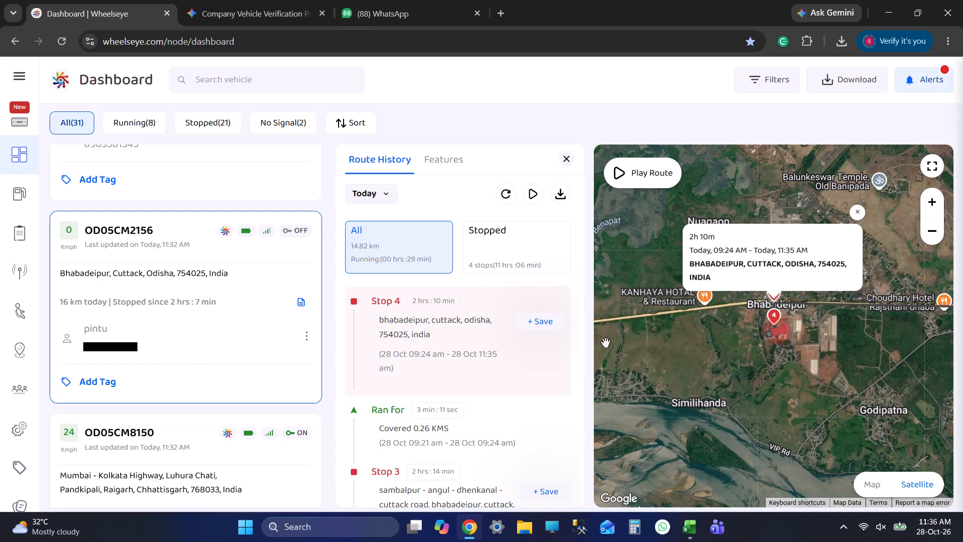
pyautogui.scroll(-2, 751, 349)
pyautogui.scroll(4, 744, 334)
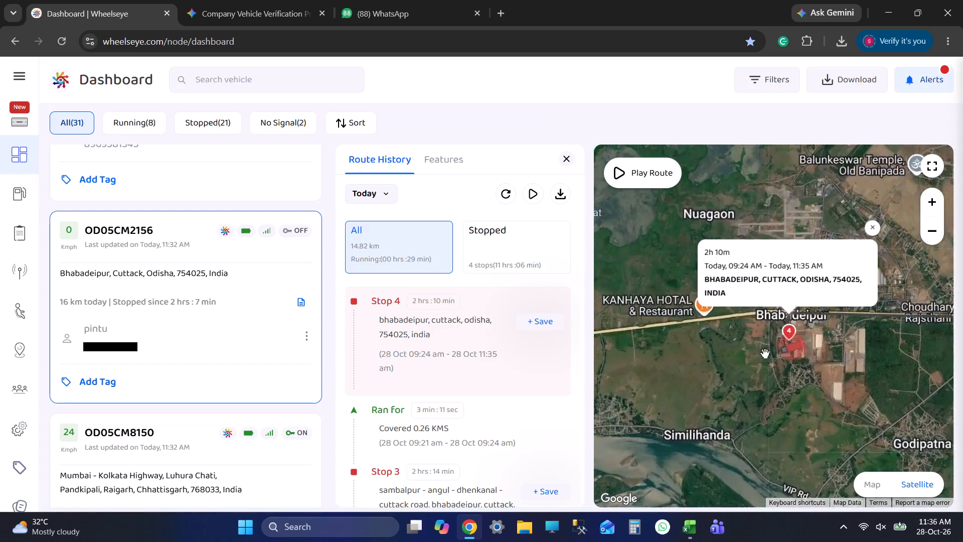
pyautogui.moveTo(763, 365); pyautogui.dragTo(693, 366)
pyautogui.scroll(6, 738, 339)
pyautogui.moveTo(721, 363); pyautogui.dragTo(673, 380)
pyautogui.scroll(-3, 655, 399)
pyautogui.click(745, 258)
pyautogui.moveTo(684, 332); pyautogui.dragTo(752, 334)
pyautogui.scroll(-3, 754, 335)
pyautogui.scroll(4, 748, 339)
pyautogui.moveTo(747, 347); pyautogui.dragTo(761, 347)
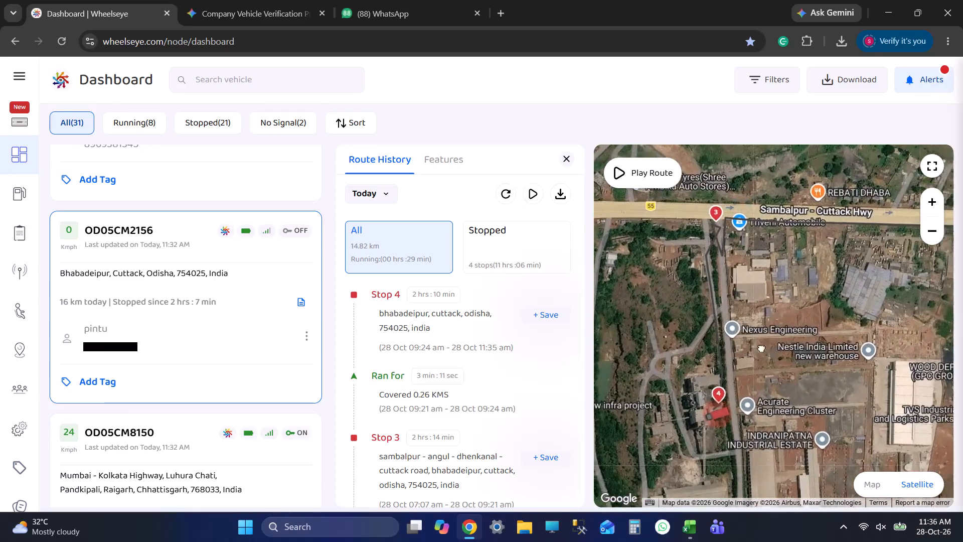
pyautogui.moveTo(761, 347); pyautogui.dragTo(794, 311)
# Refocus the satellite map on Stop 4 and examine the neighbouring sites and highway at different scales.
pyautogui.click(433, 320)
pyautogui.click(433, 320)
pyautogui.click(433, 320)
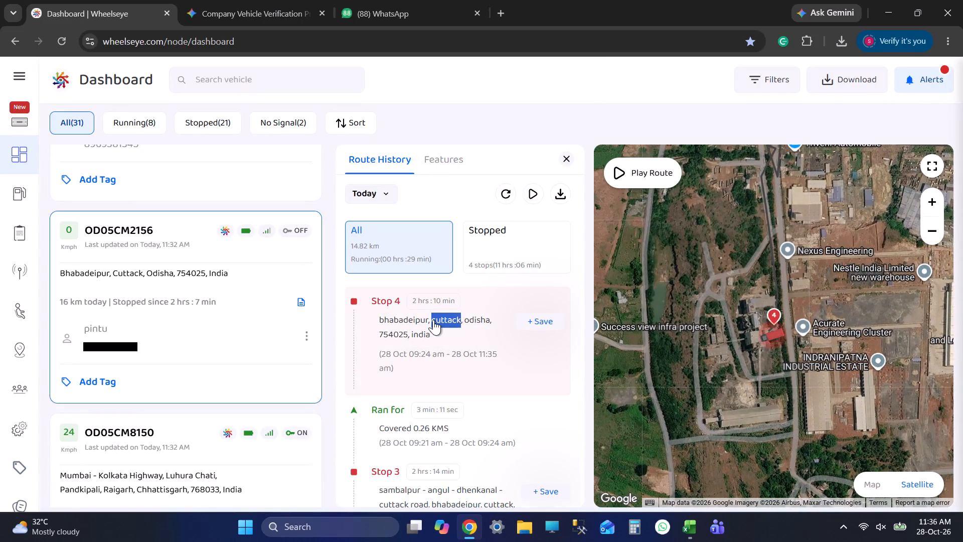
pyautogui.click(433, 320)
pyautogui.click(433, 320)
pyautogui.click(433, 320)
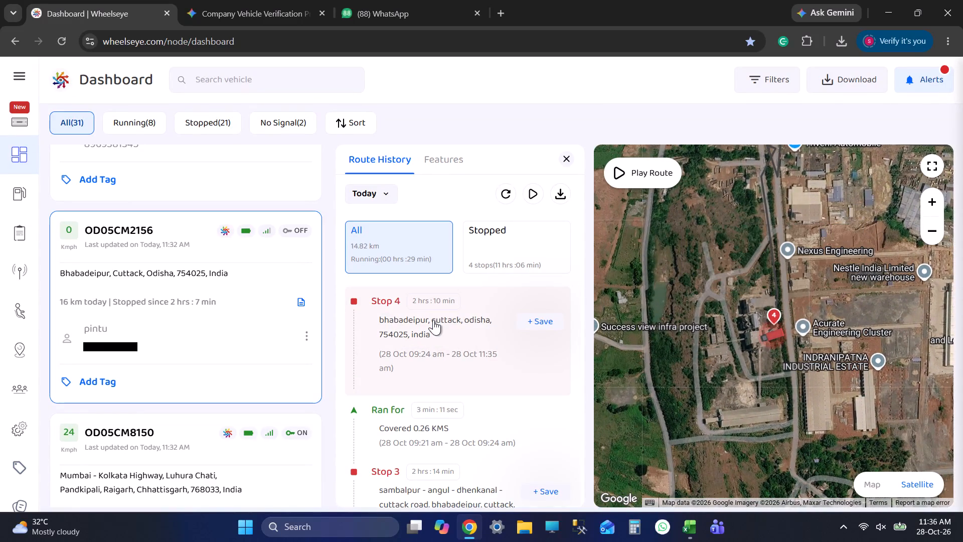
pyautogui.click(433, 320)
pyautogui.click(433, 320)
pyautogui.scroll(-1, 433, 320)
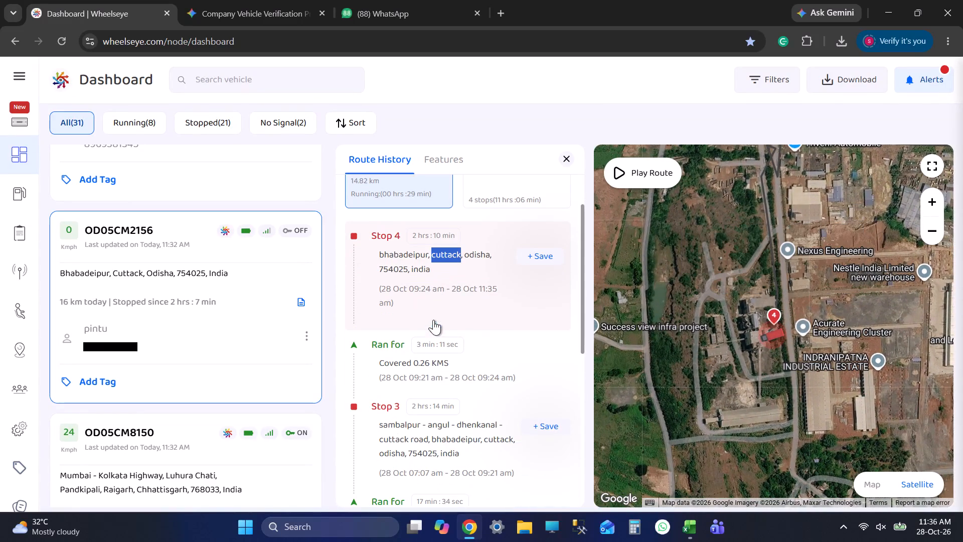
pyautogui.scroll(-3, 670, 340)
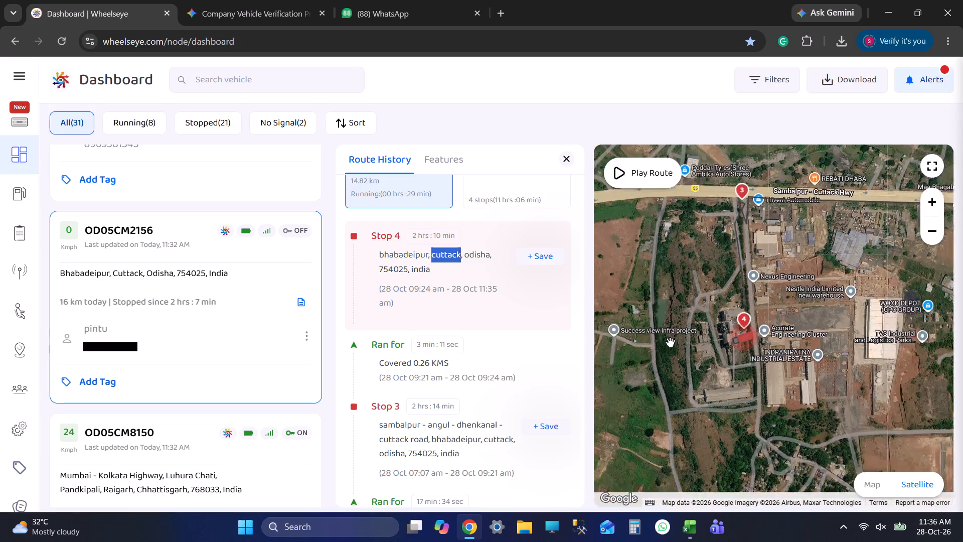
pyautogui.scroll(-6, 670, 342)
pyautogui.scroll(8, 686, 335)
pyautogui.scroll(-1, 680, 350)
pyautogui.scroll(2, 680, 350)
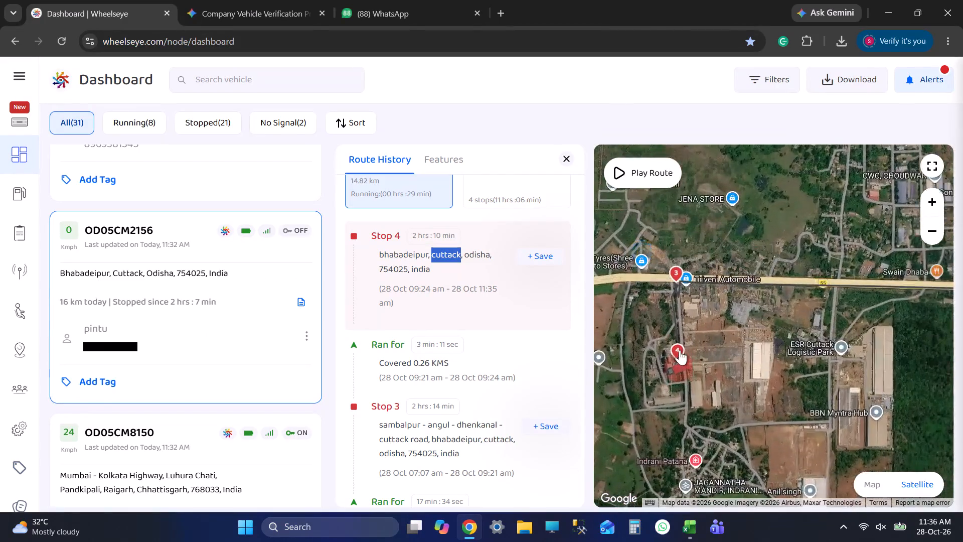
# Examine where Stop 3 and Stop 4 lie relative to the Sambalpur - Cuttack highway and the wider Bhabadeipur area.
pyautogui.moveTo(685, 348); pyautogui.dragTo(723, 316)
pyautogui.moveTo(685, 275); pyautogui.dragTo(676, 308)
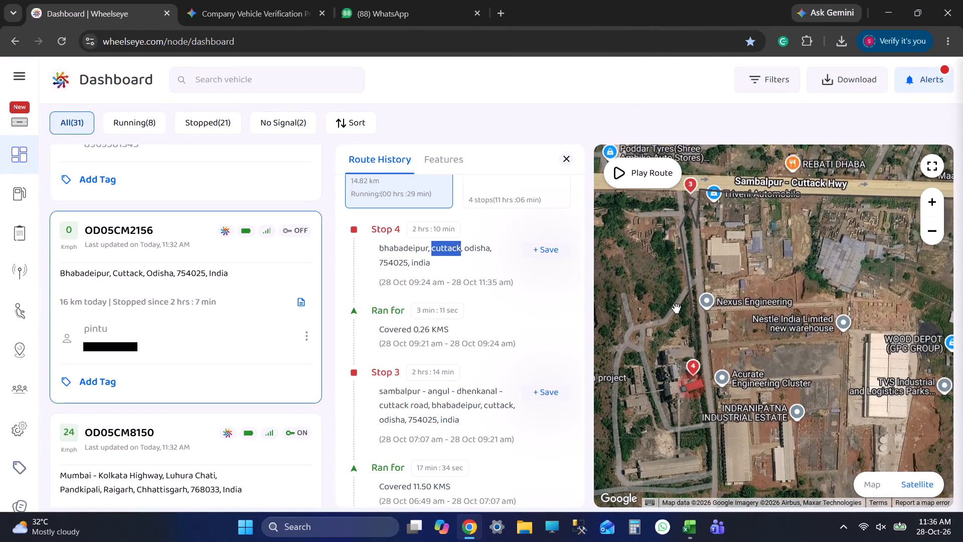
pyautogui.scroll(-6, 676, 308)
pyautogui.moveTo(675, 297); pyautogui.dragTo(645, 314)
pyautogui.scroll(-3, 645, 314)
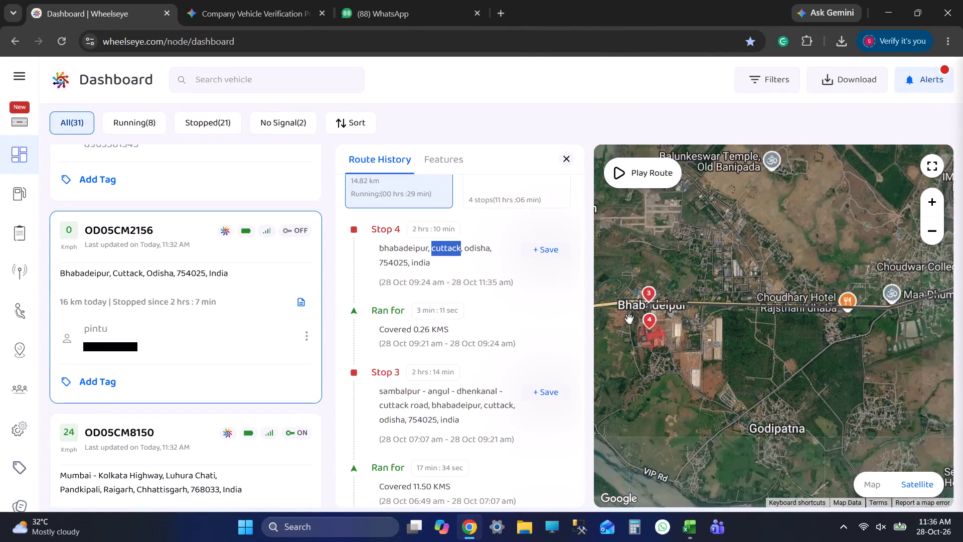
pyautogui.moveTo(622, 321); pyautogui.dragTo(706, 289)
pyautogui.scroll(4, 707, 289)
pyautogui.moveTo(730, 293); pyautogui.dragTo(694, 304)
pyautogui.scroll(-1, 693, 299)
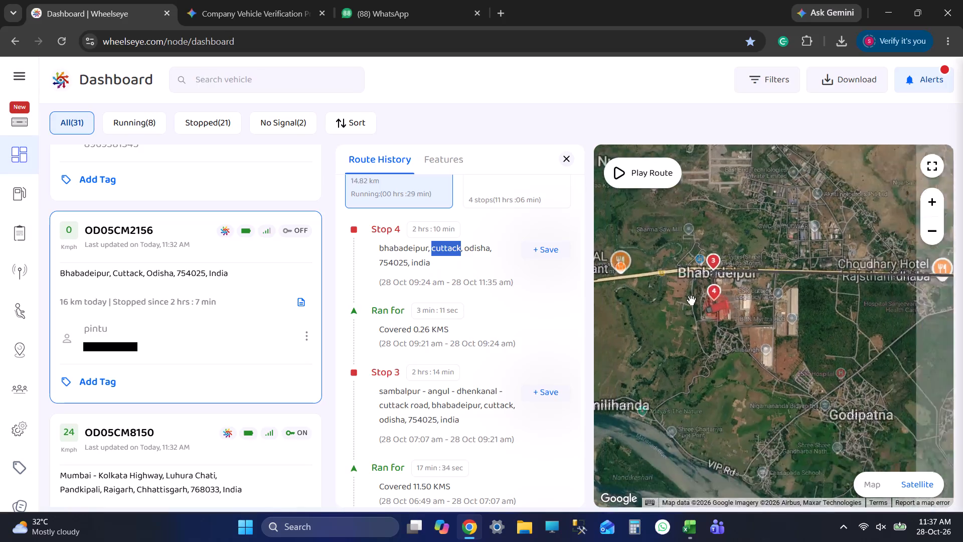
pyautogui.moveTo(768, 294); pyautogui.dragTo(735, 303)
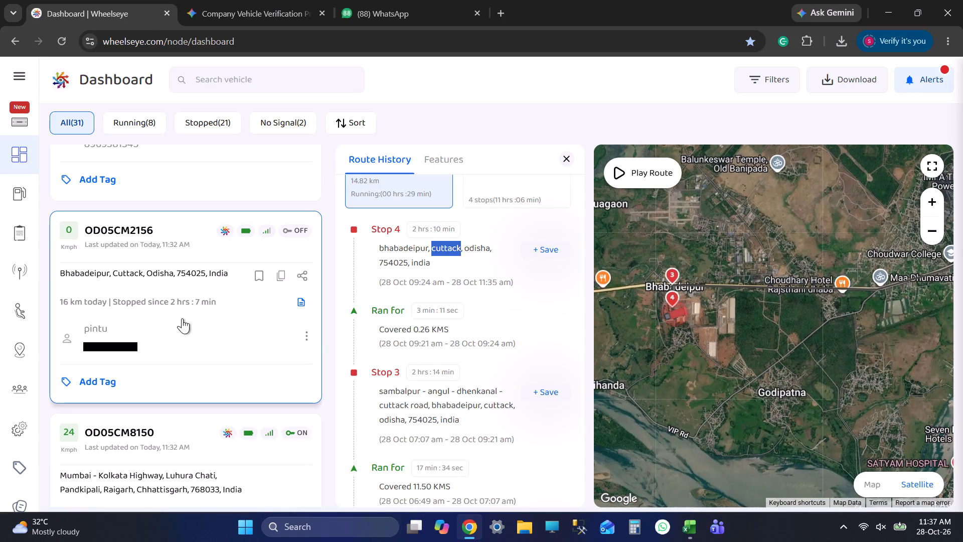
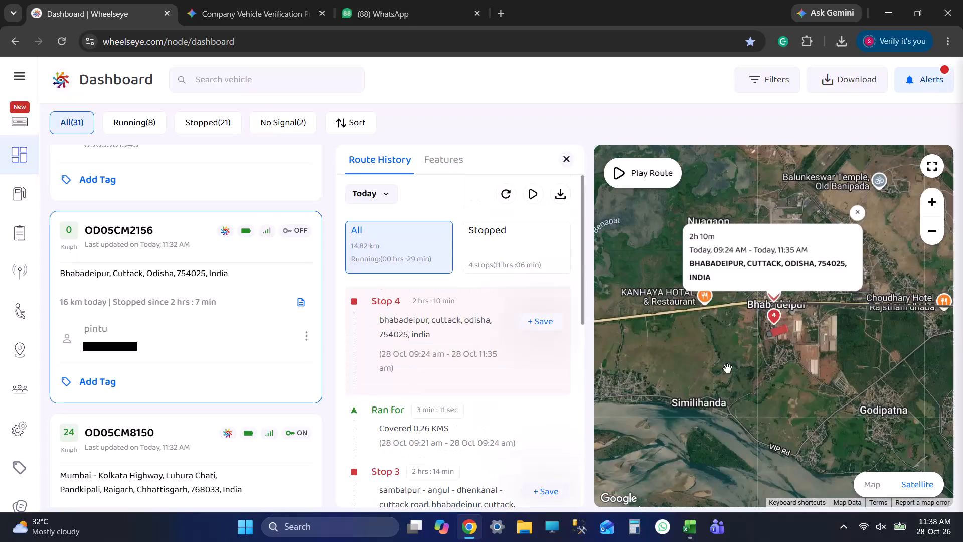
pyautogui.scroll(-5, 753, 361)
pyautogui.scroll(1, 752, 364)
pyautogui.scroll(-9, 750, 365)
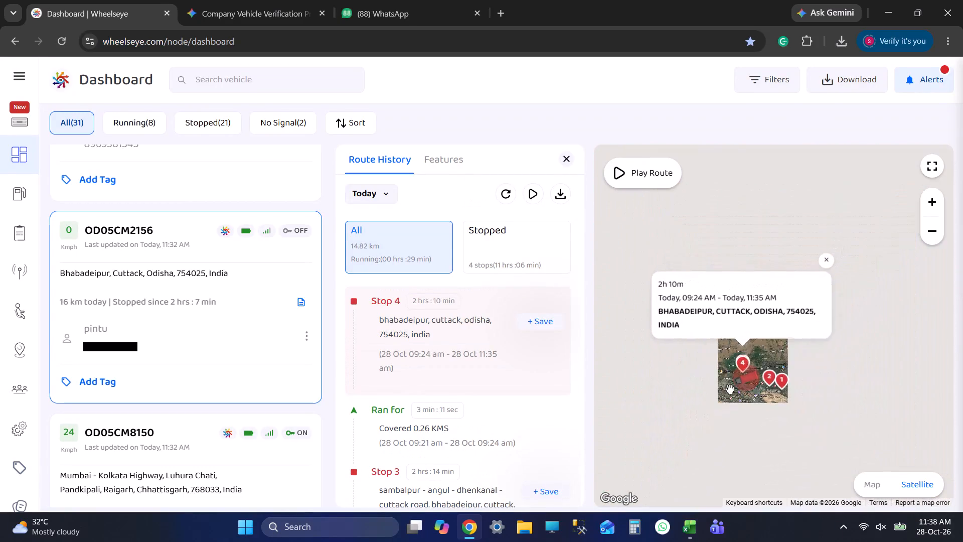
pyautogui.scroll(2, 732, 368)
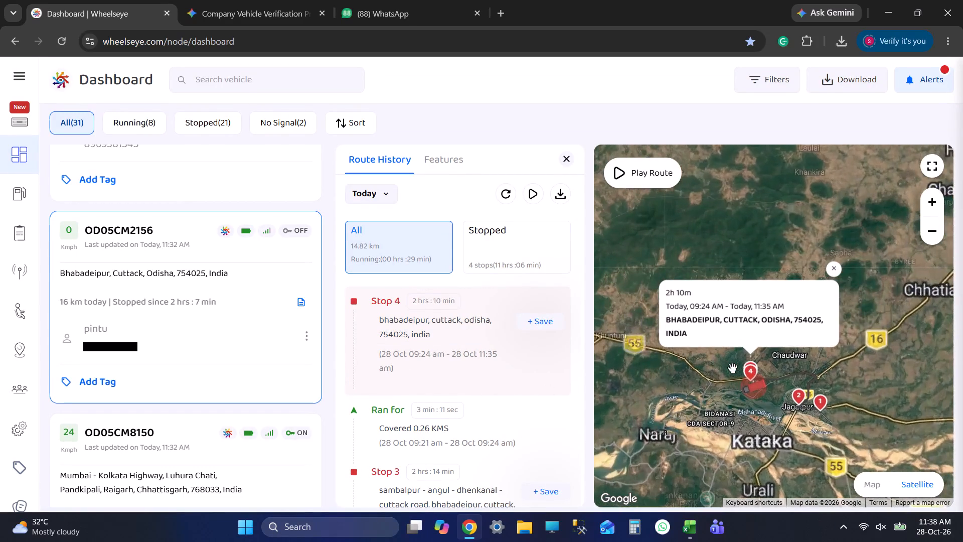
pyautogui.moveTo(716, 373); pyautogui.dragTo(664, 310)
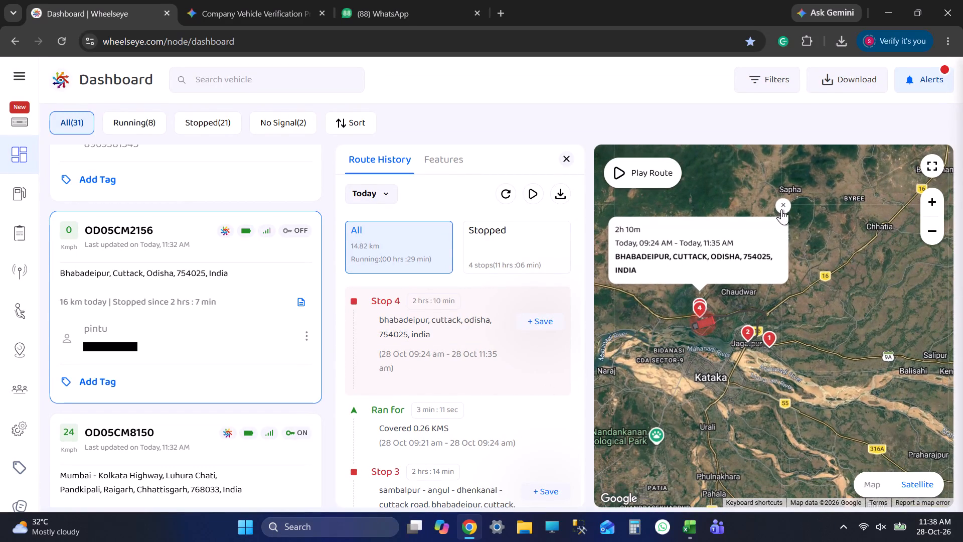
pyautogui.click(781, 209)
pyautogui.click(439, 347)
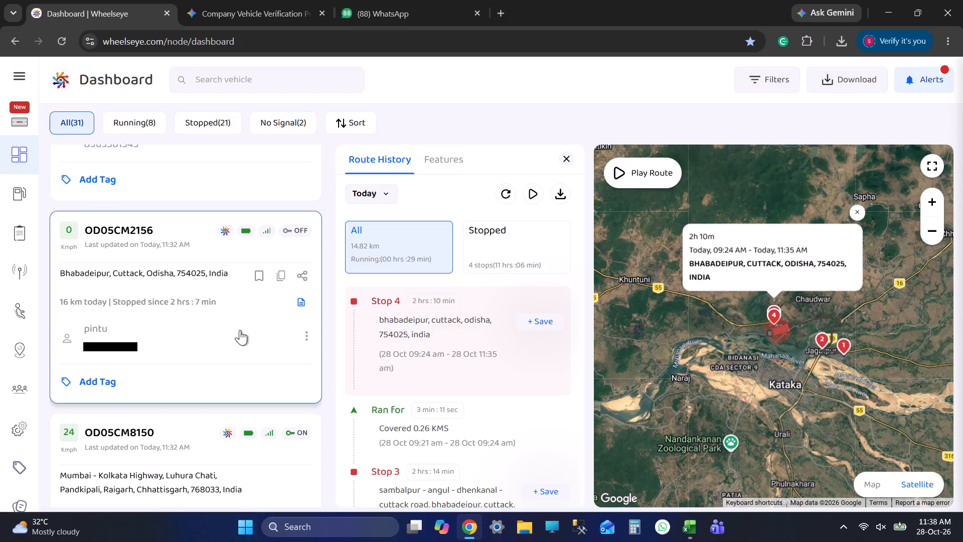
pyautogui.scroll(-2, 240, 330)
pyautogui.click(176, 348)
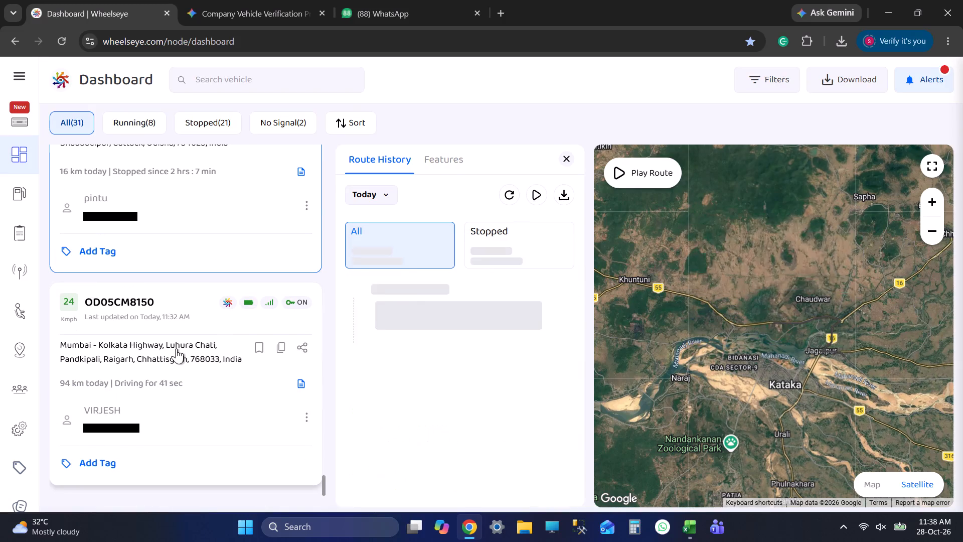
pyautogui.scroll(2, 670, 335)
pyautogui.moveTo(670, 335); pyautogui.dragTo(699, 295)
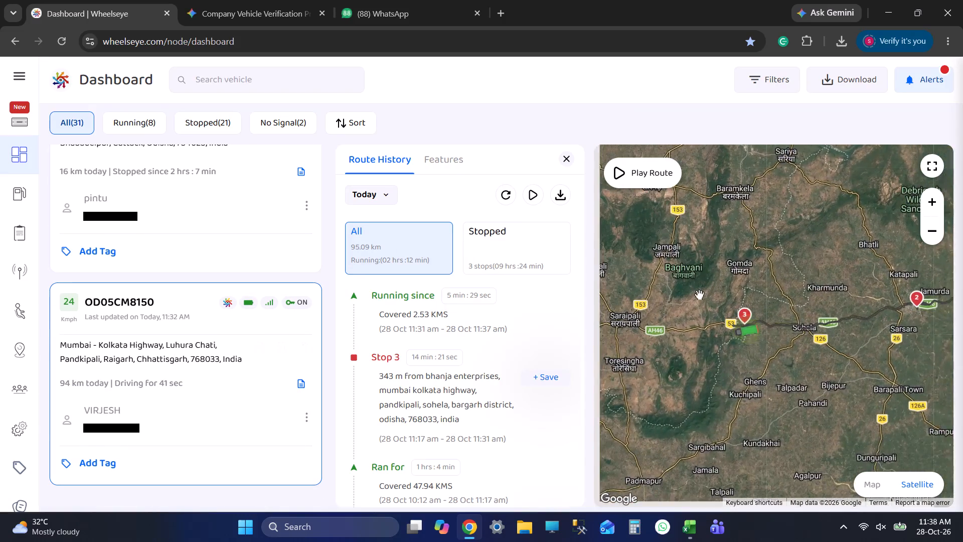
pyautogui.scroll(-2, 699, 295)
pyautogui.scroll(3, 663, 318)
pyautogui.moveTo(663, 318); pyautogui.dragTo(729, 319)
pyautogui.scroll(-3, 730, 317)
# Raise the display brightness slightly in the system quick settings.
pyautogui.click(883, 521)
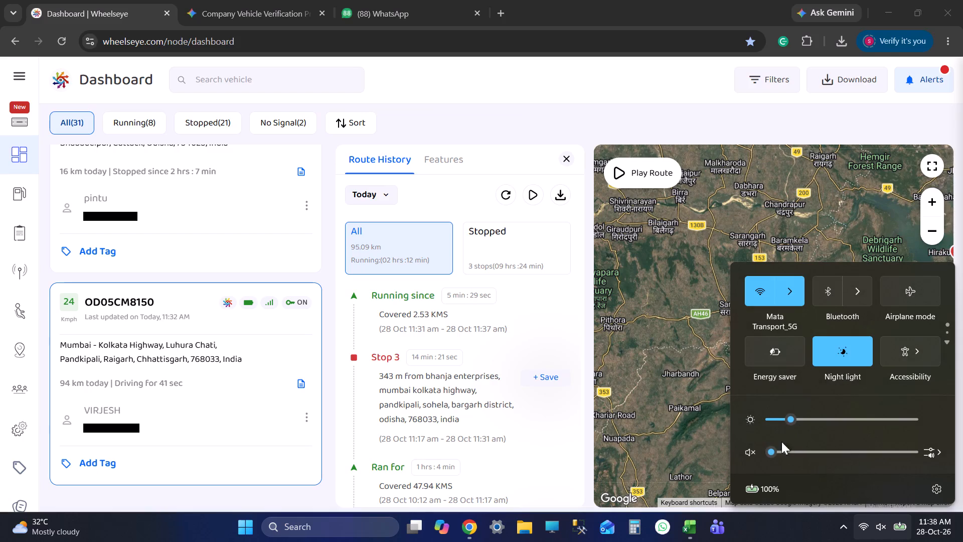
pyautogui.click(815, 424)
pyautogui.click(872, 539)
pyautogui.click(874, 534)
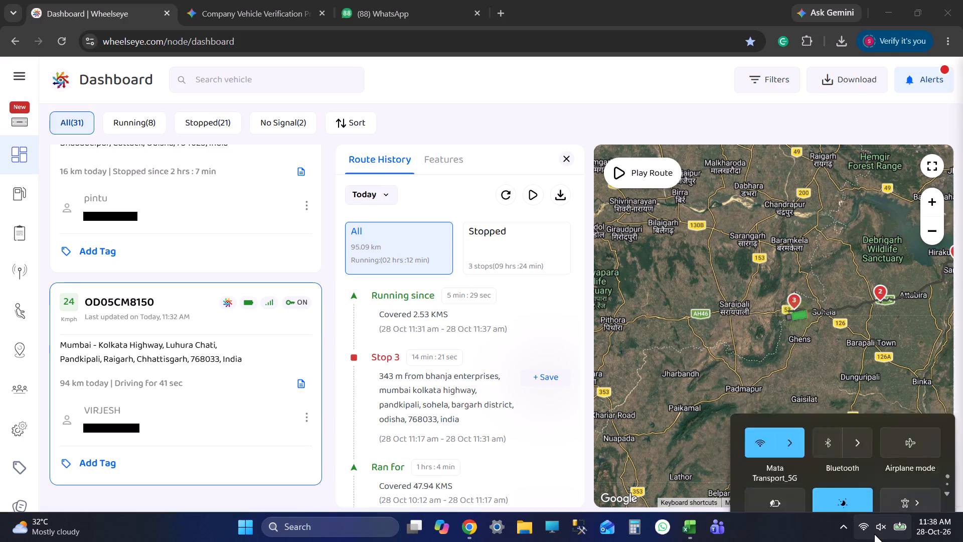
pyautogui.scroll(2, 792, 316)
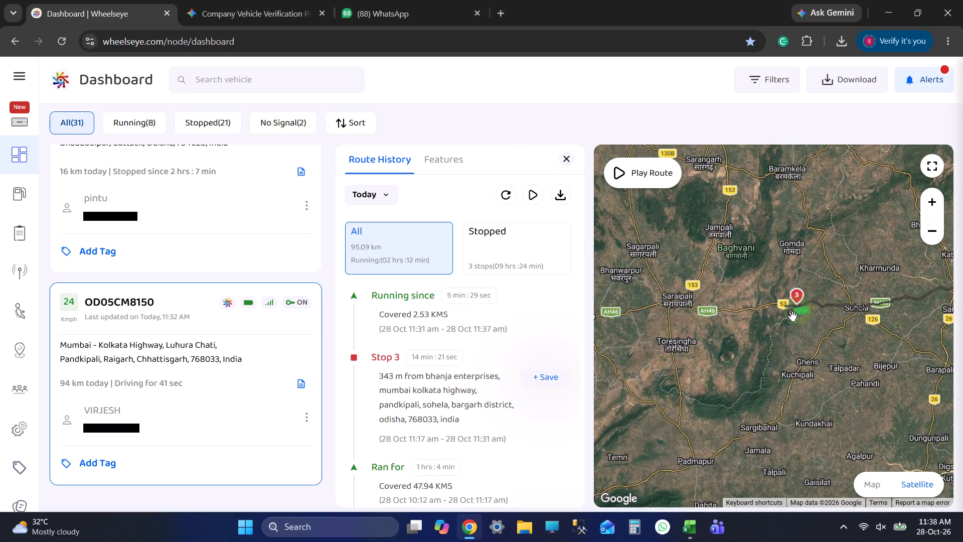
pyautogui.scroll(7, 802, 304)
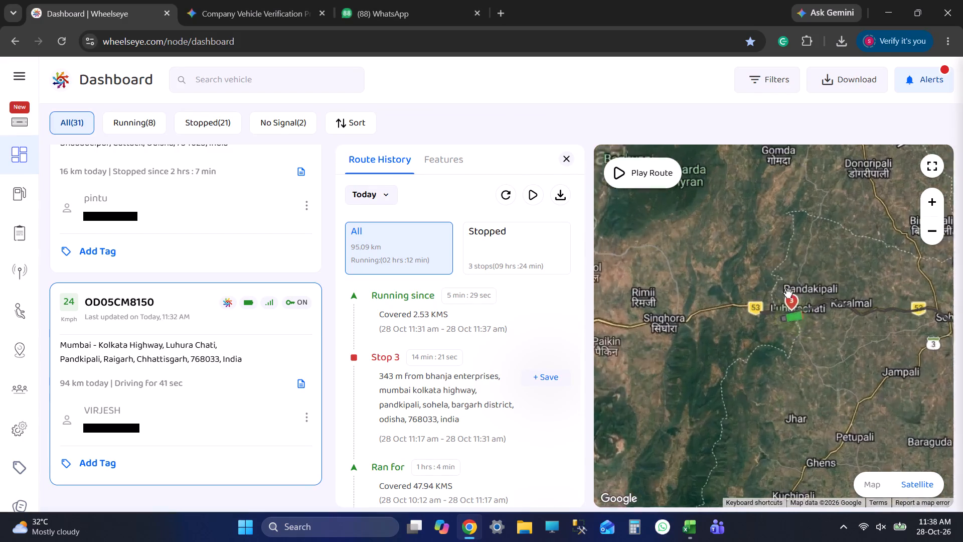
pyautogui.scroll(-1, 746, 283)
pyautogui.scroll(3, 746, 283)
pyautogui.scroll(-1, 746, 283)
pyautogui.scroll(1, 746, 283)
pyautogui.scroll(-3, 746, 283)
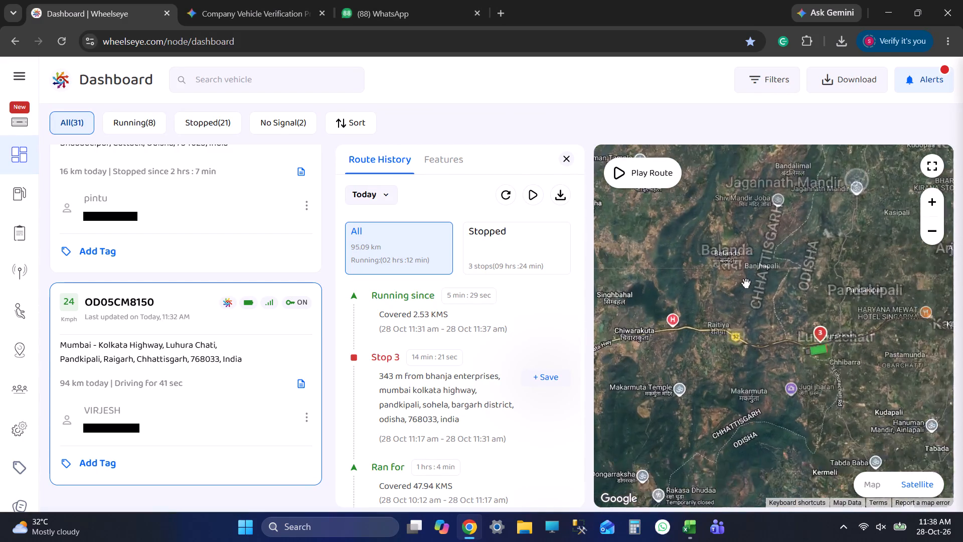
pyautogui.scroll(-8, 746, 283)
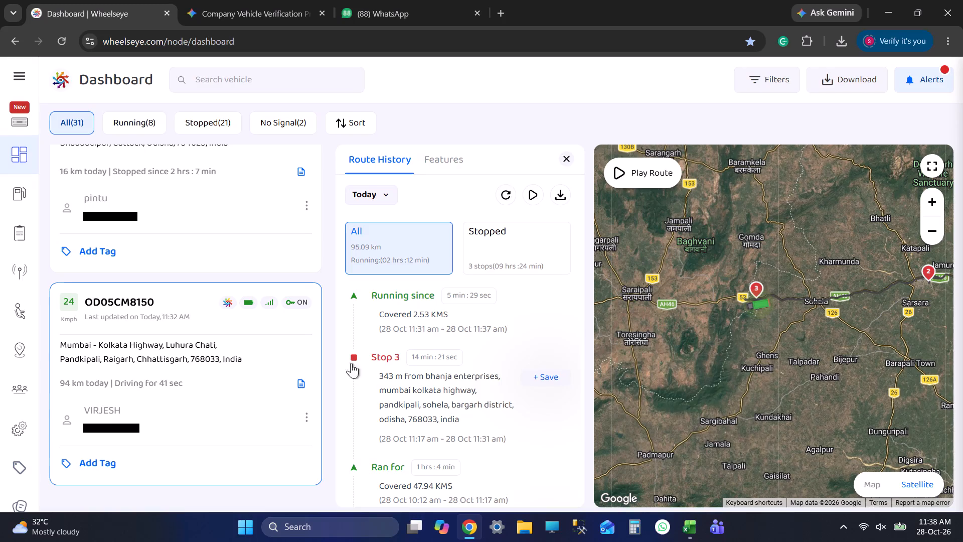
pyautogui.scroll(-2, 159, 341)
pyautogui.scroll(-2, 197, 322)
pyautogui.click(170, 320)
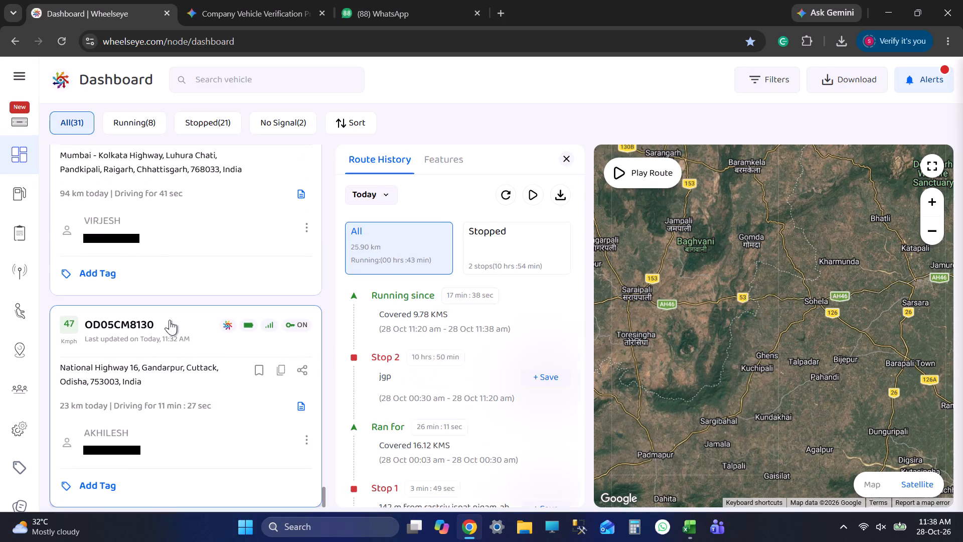
pyautogui.moveTo(671, 374); pyautogui.dragTo(727, 249)
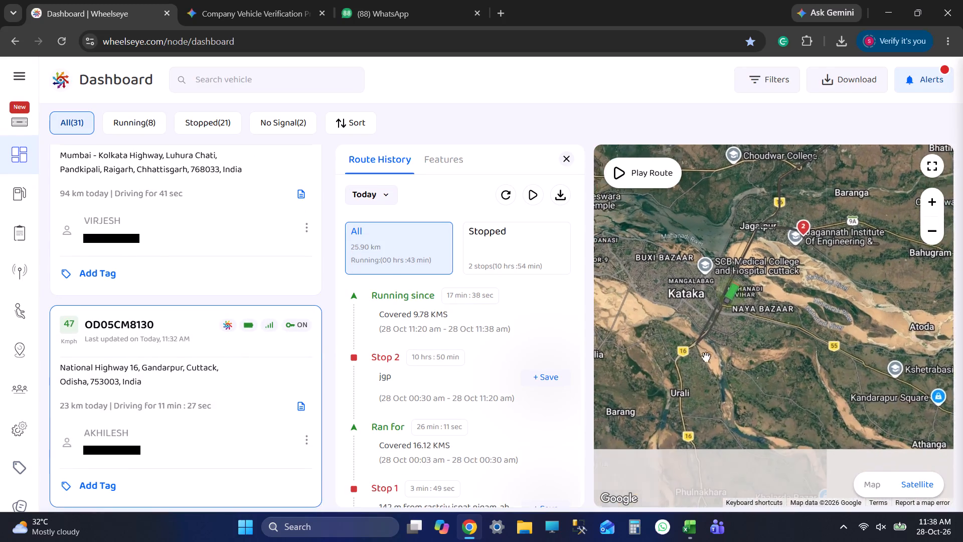
pyautogui.scroll(5, 706, 357)
pyautogui.scroll(-6, 689, 338)
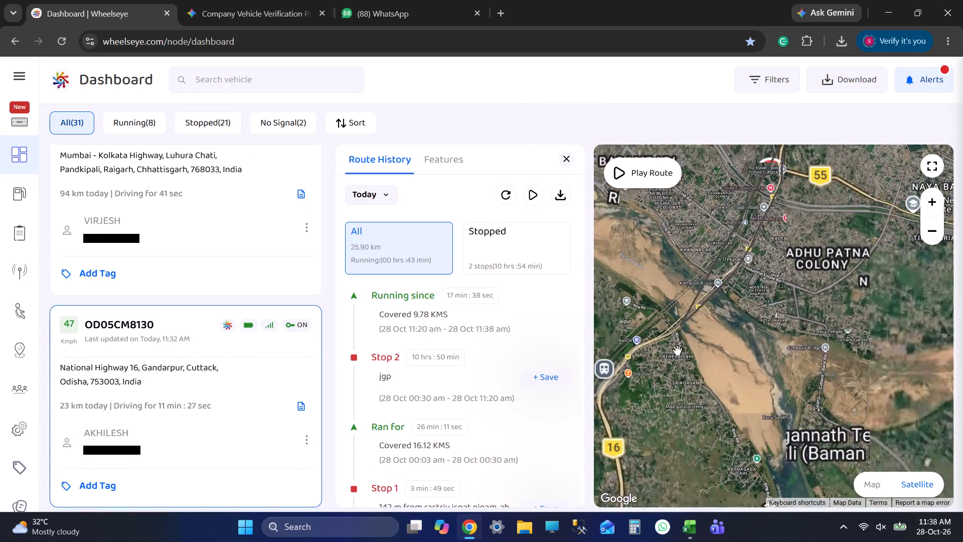
pyautogui.scroll(-5, 677, 350)
pyautogui.scroll(1, 673, 354)
pyautogui.scroll(-4, 673, 354)
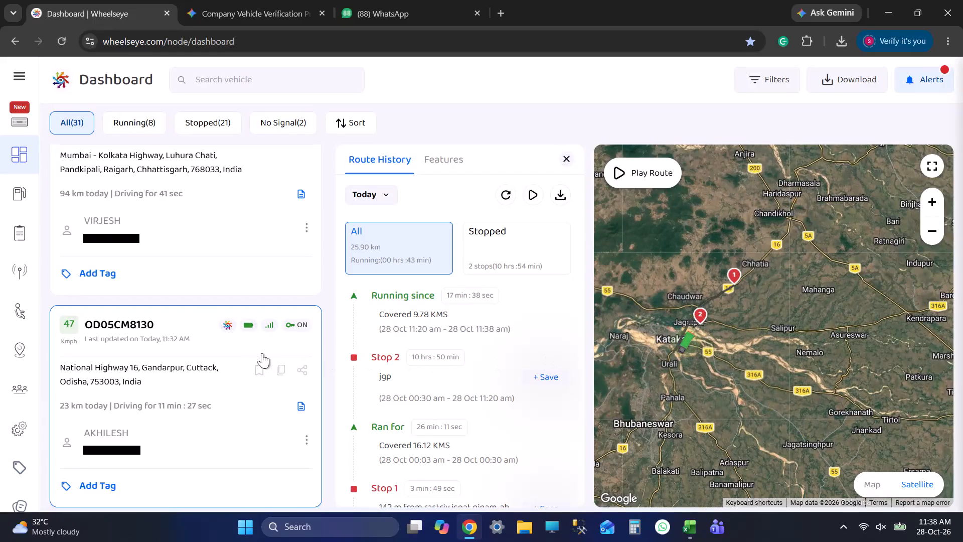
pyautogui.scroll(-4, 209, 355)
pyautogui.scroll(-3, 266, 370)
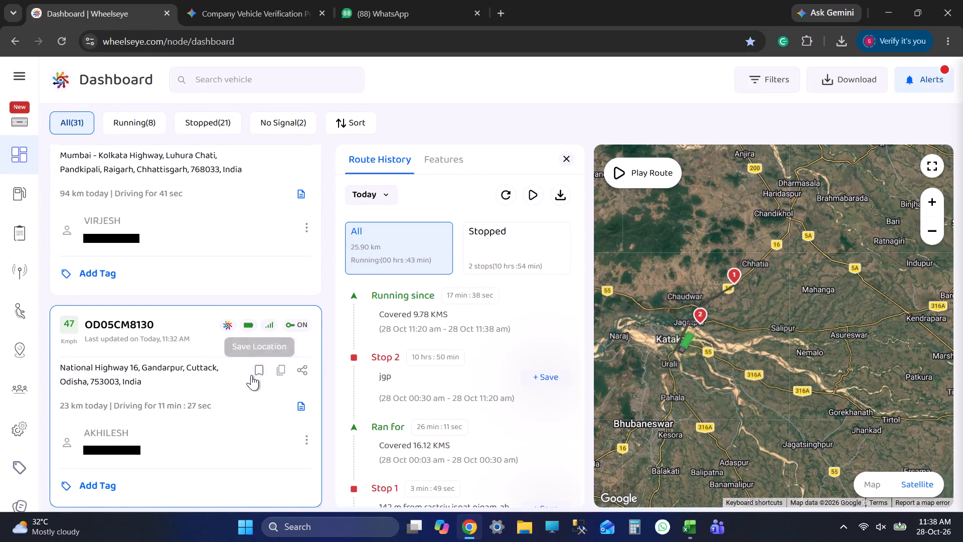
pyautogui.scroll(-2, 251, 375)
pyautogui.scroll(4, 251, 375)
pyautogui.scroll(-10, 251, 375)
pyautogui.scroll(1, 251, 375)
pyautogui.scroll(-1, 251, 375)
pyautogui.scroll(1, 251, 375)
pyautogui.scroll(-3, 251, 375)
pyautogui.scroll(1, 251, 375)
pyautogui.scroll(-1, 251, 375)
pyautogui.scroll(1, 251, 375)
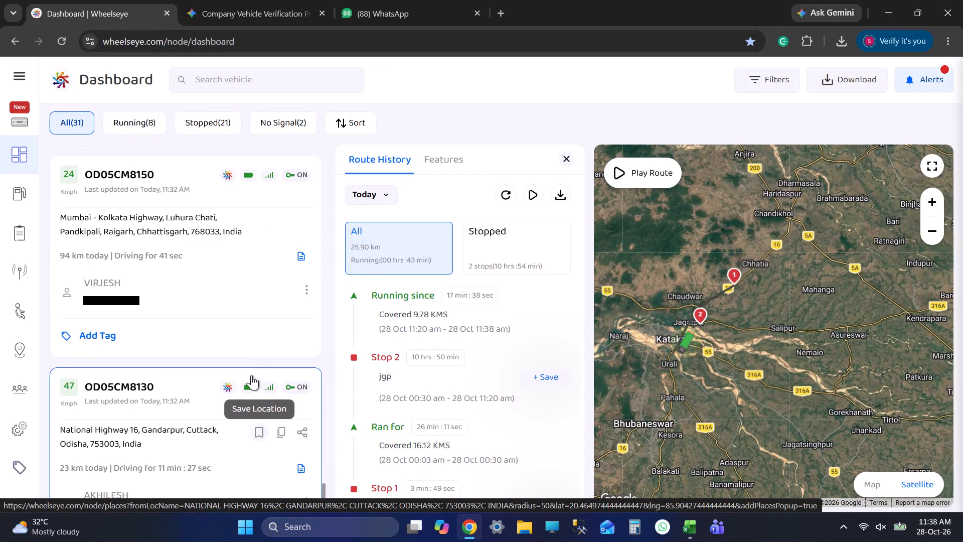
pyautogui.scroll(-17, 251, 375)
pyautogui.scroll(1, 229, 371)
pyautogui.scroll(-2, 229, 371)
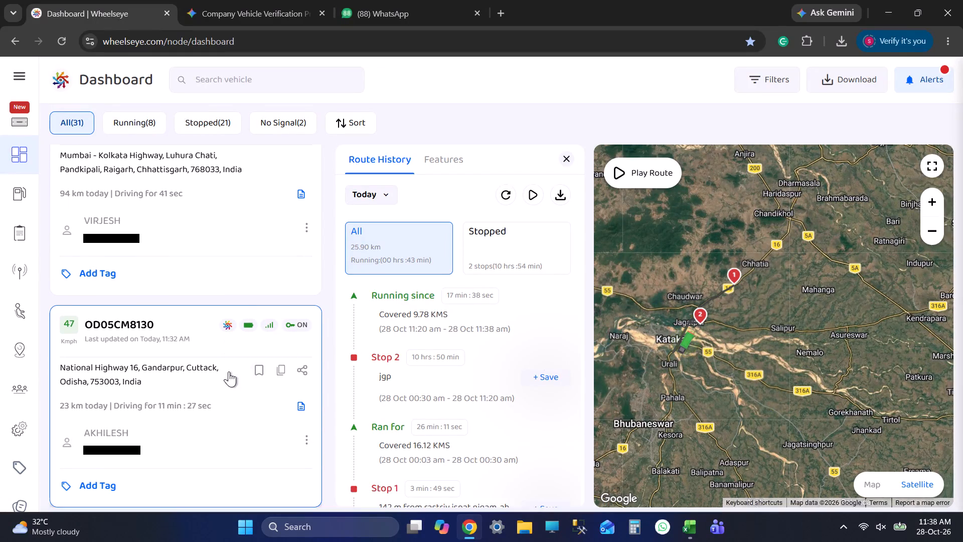
pyautogui.scroll(2, 229, 371)
pyautogui.click(224, 330)
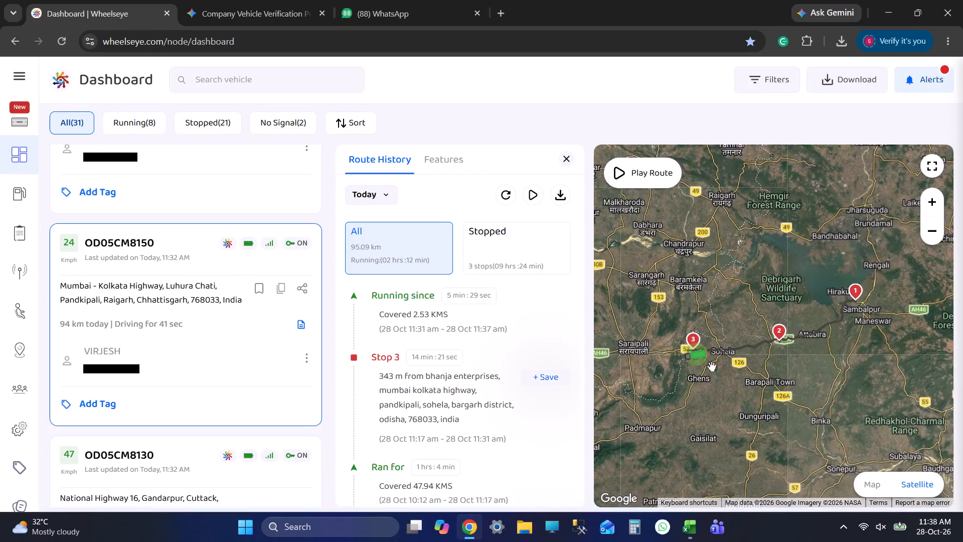
pyautogui.scroll(-1, 254, 371)
pyautogui.scroll(1, 251, 374)
pyautogui.scroll(-1, 251, 374)
pyautogui.scroll(1, 250, 374)
pyautogui.scroll(-1, 250, 374)
pyautogui.scroll(1, 233, 383)
pyautogui.scroll(-4, 230, 386)
pyautogui.click(149, 403)
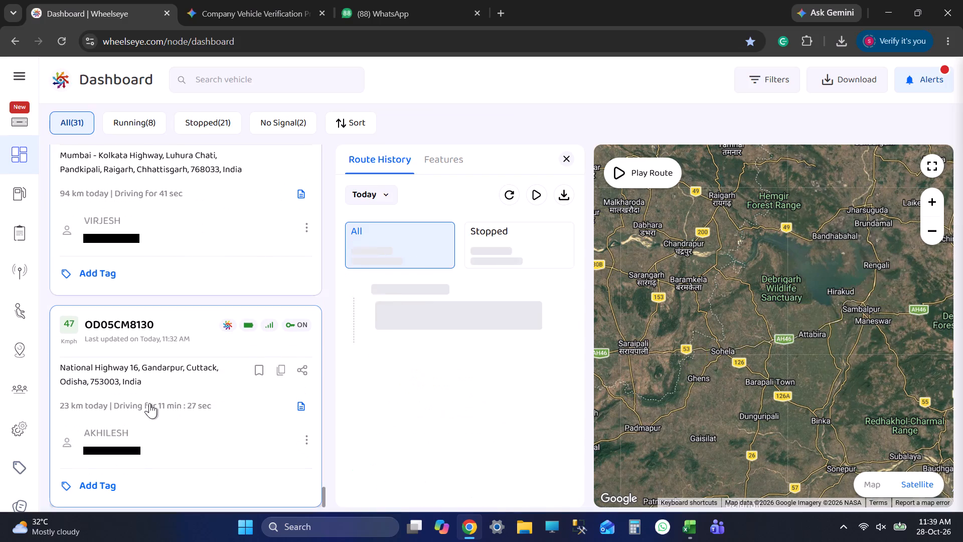
pyautogui.scroll(-9, 149, 403)
pyautogui.scroll(4, 149, 403)
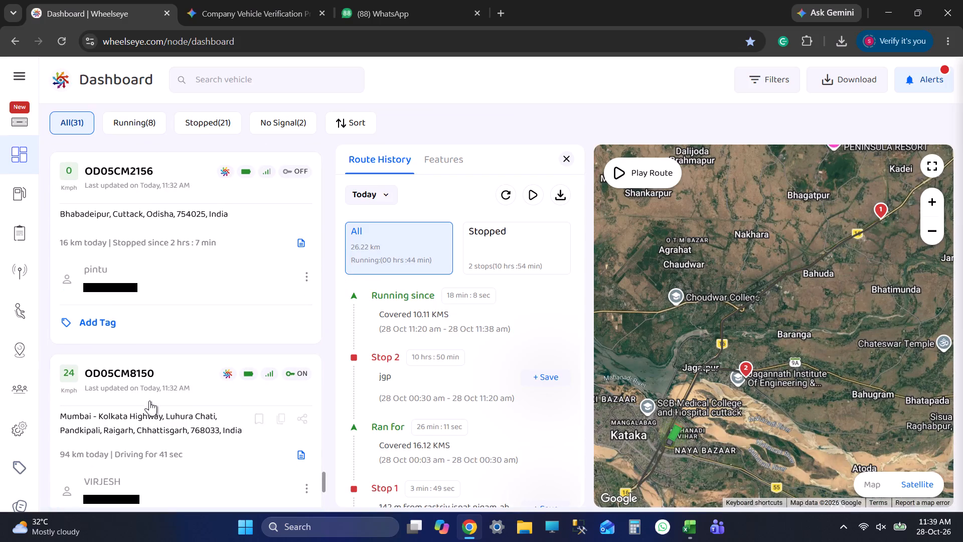
pyautogui.click(149, 400)
pyautogui.scroll(1, 192, 368)
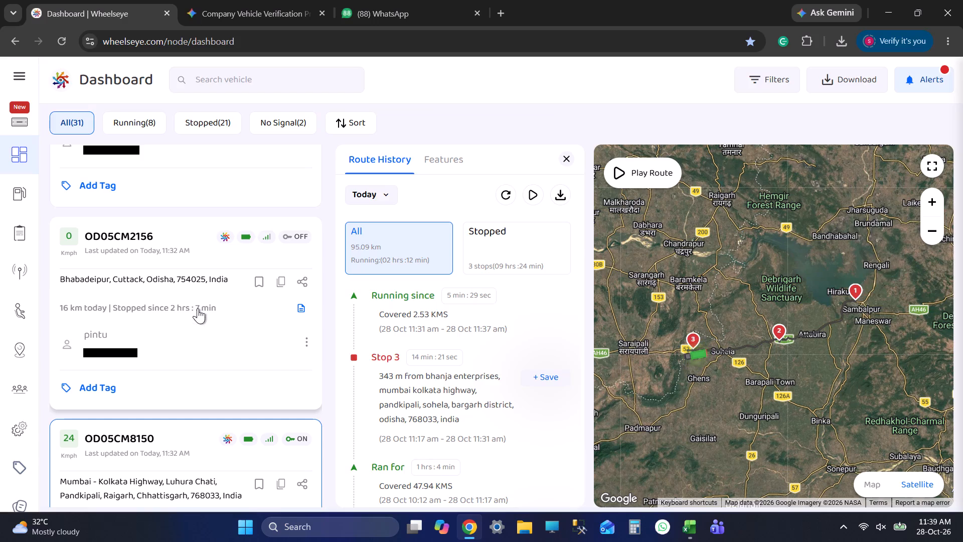
pyautogui.click(185, 310)
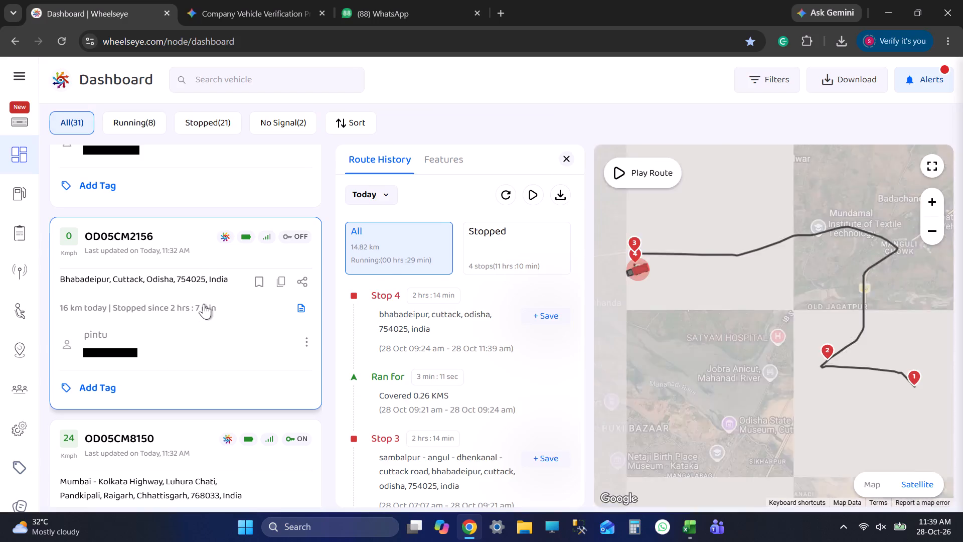
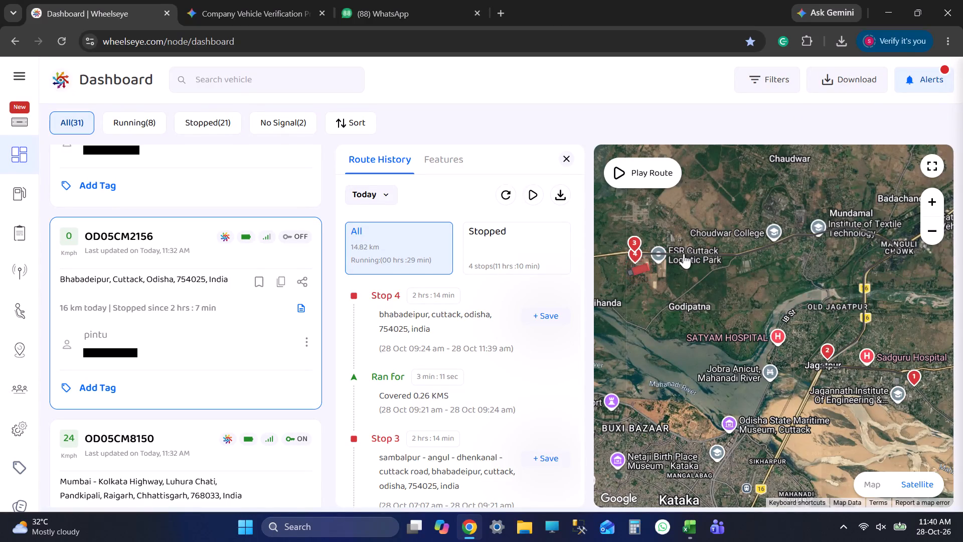
pyautogui.scroll(3, 634, 257)
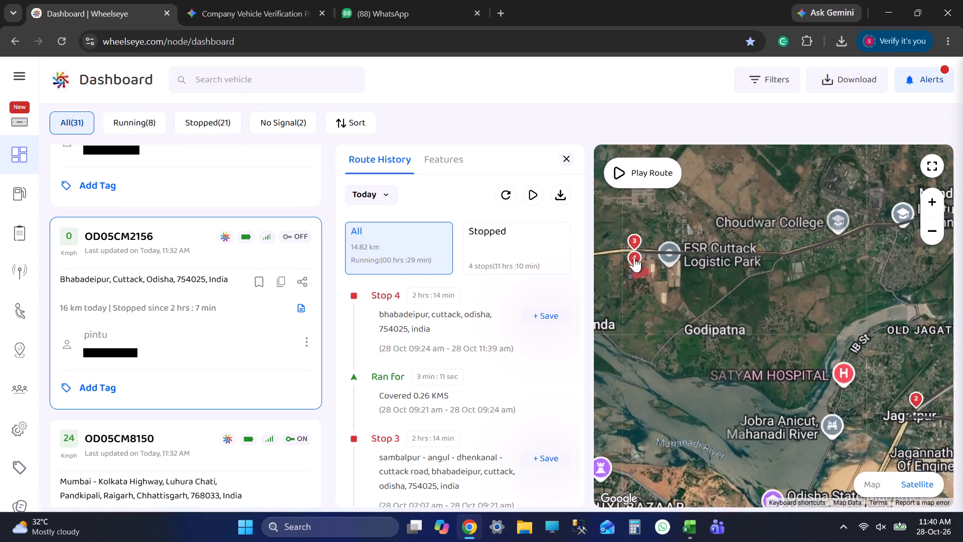
pyautogui.moveTo(634, 257); pyautogui.dragTo(707, 246)
pyautogui.scroll(12, 706, 246)
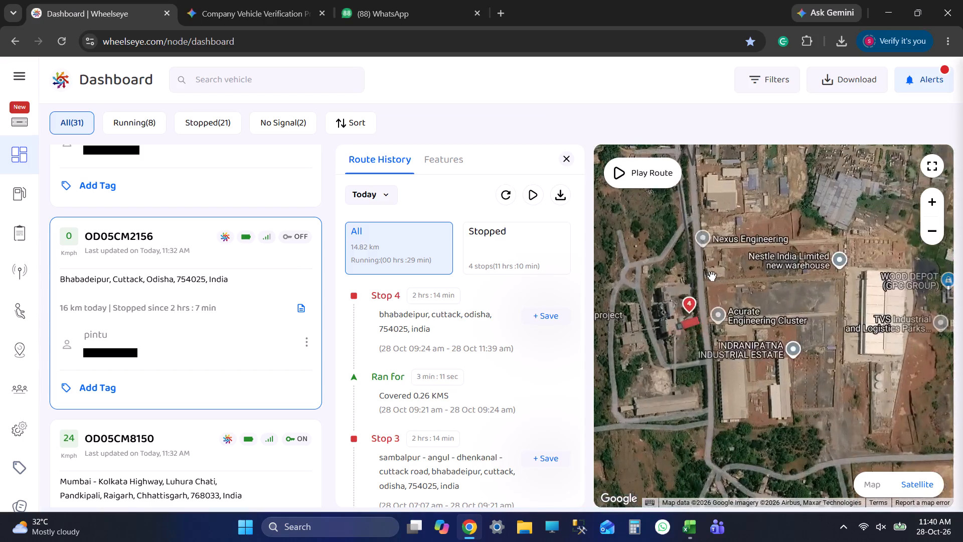
pyautogui.scroll(-6, 712, 276)
pyautogui.scroll(1, 712, 276)
pyautogui.scroll(-1, 712, 276)
pyautogui.scroll(1, 454, 372)
pyautogui.scroll(-2, 456, 376)
pyautogui.click(470, 346)
pyautogui.scroll(-1, 470, 346)
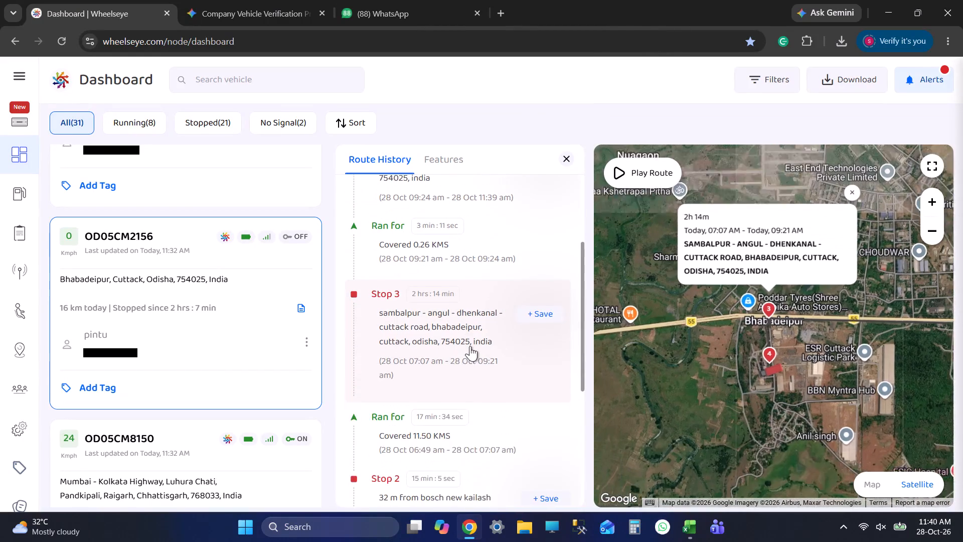
pyautogui.scroll(-3, 524, 412)
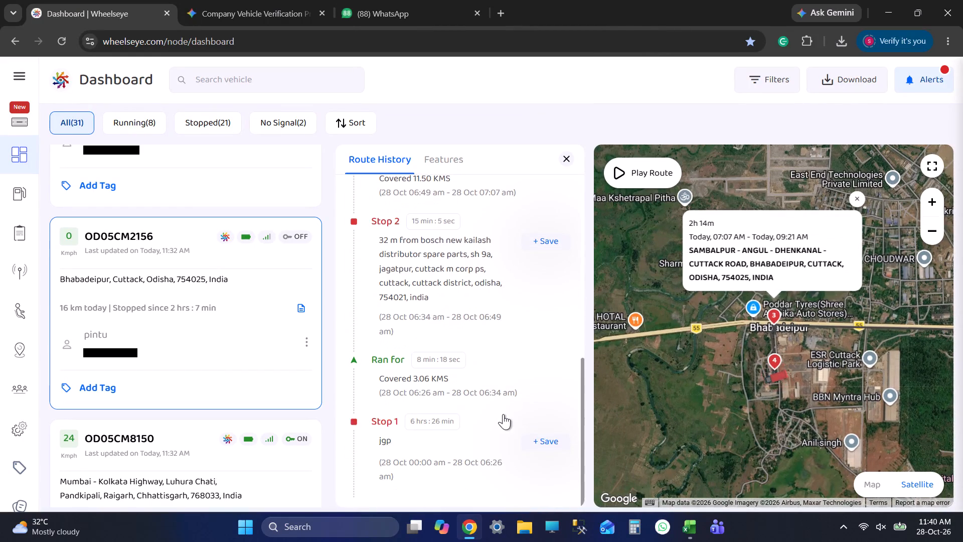
pyautogui.click(498, 420)
pyautogui.scroll(-3, 454, 400)
pyautogui.scroll(9, 462, 378)
pyautogui.scroll(-12, 484, 373)
pyautogui.scroll(4, 486, 377)
pyautogui.click(457, 357)
pyautogui.scroll(3, 457, 357)
pyautogui.click(453, 323)
pyautogui.scroll(4, 688, 298)
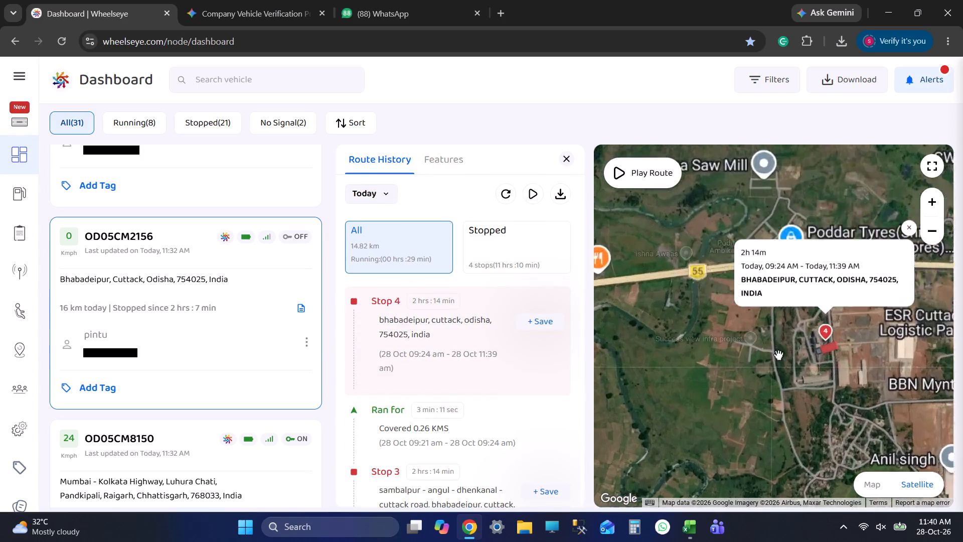
pyautogui.moveTo(761, 357); pyautogui.dragTo(676, 332)
pyautogui.scroll(-4, 216, 307)
pyautogui.click(158, 263)
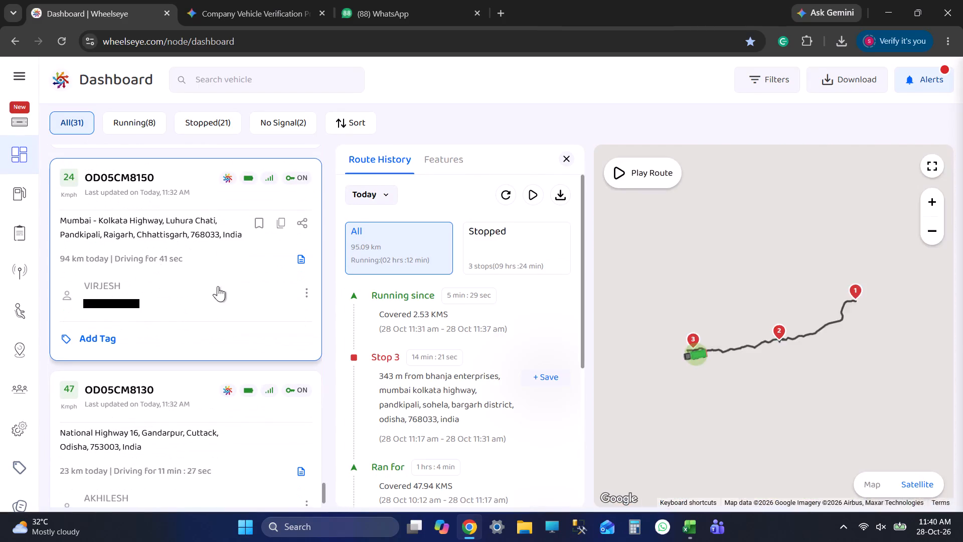
pyautogui.scroll(-4, 186, 330)
pyautogui.click(170, 345)
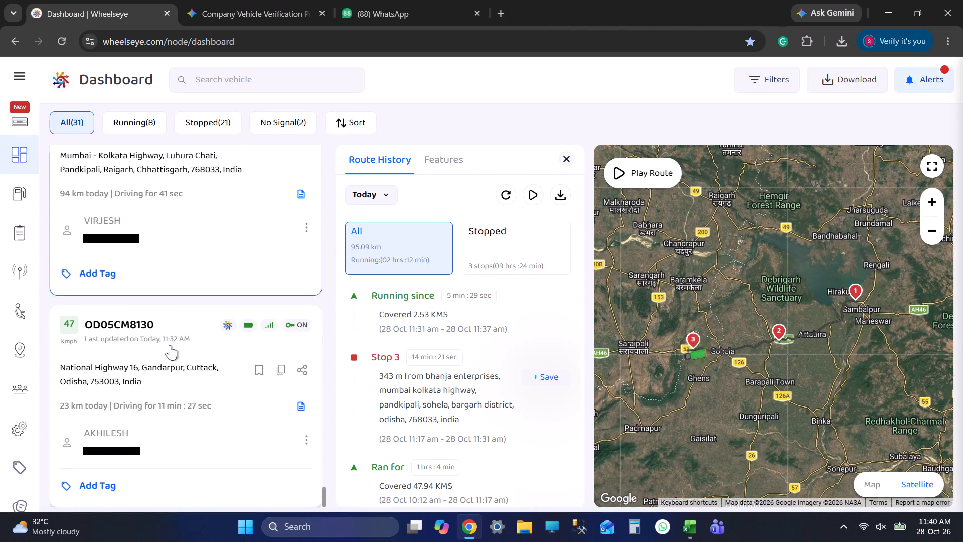
pyautogui.scroll(4, 135, 332)
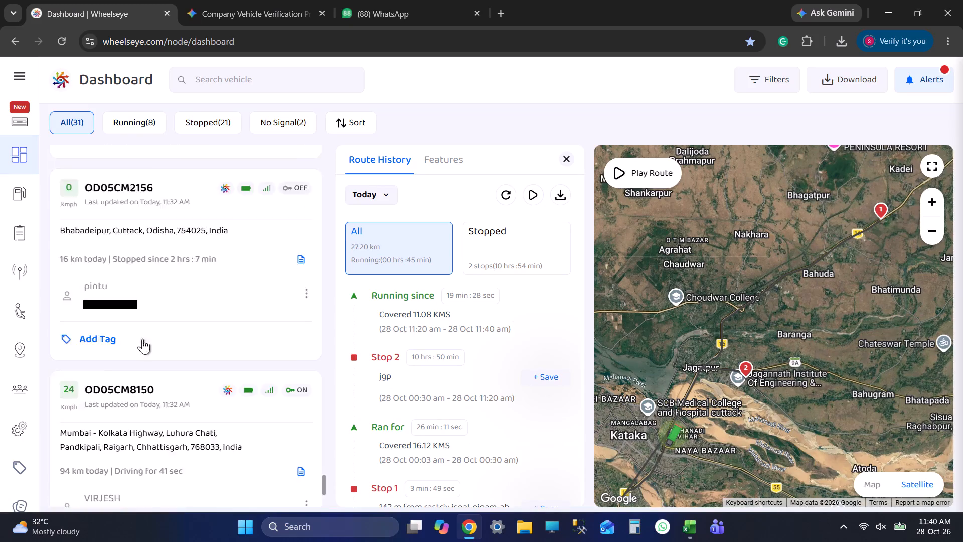
pyautogui.scroll(20, 142, 339)
pyautogui.scroll(3, 142, 339)
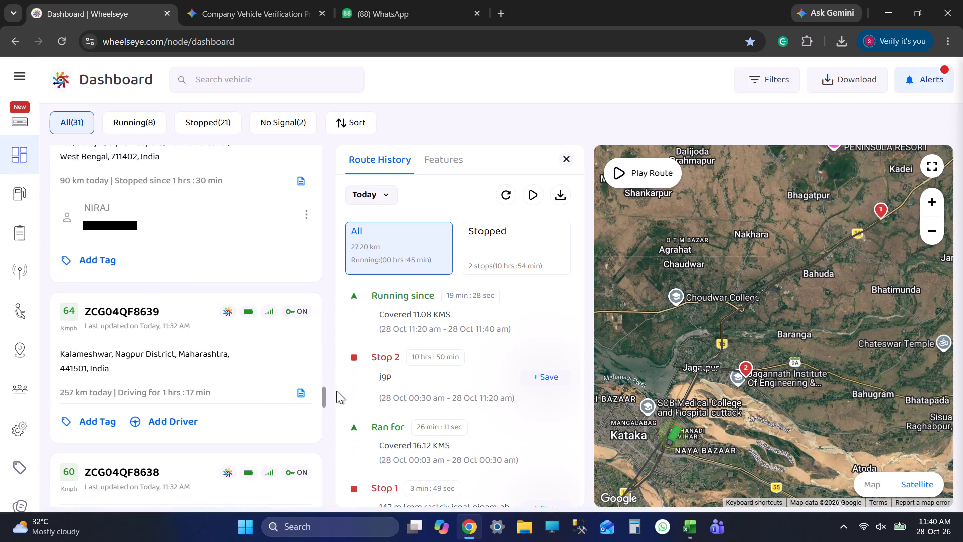
pyautogui.moveTo(324, 398); pyautogui.dragTo(307, 140)
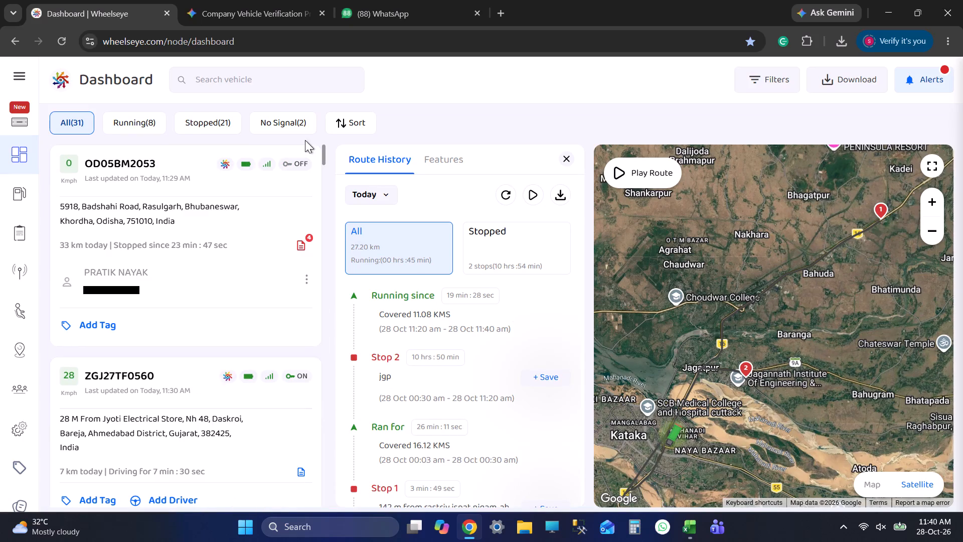
pyautogui.click(163, 203)
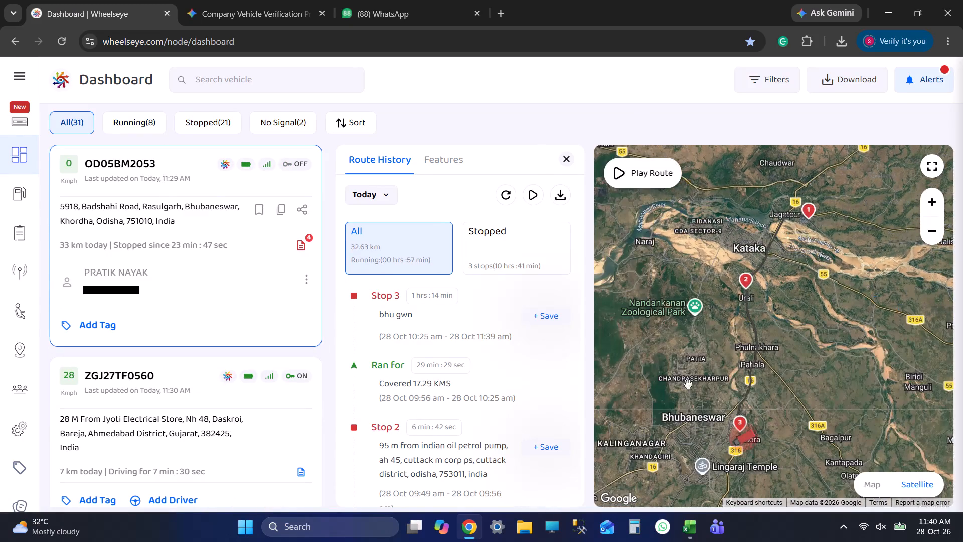
# Switch to the mtpl_daily_trip_updated 28 oct workbook in Excel and save it.
pyautogui.hotkey('alt', 'Tab')
pyautogui.hotkey('alt', 'Tab')
pyautogui.hotkey('alt', 'Tab')
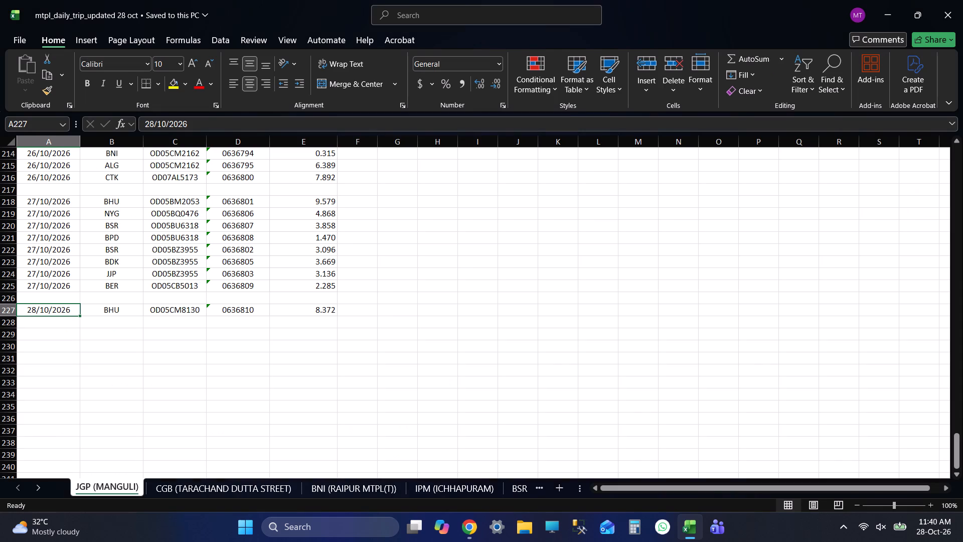
pyautogui.hotkey('ctrl', 's')
pyautogui.hotkey('alt', 'Tab')
pyautogui.hotkey('alt', 'Tab')
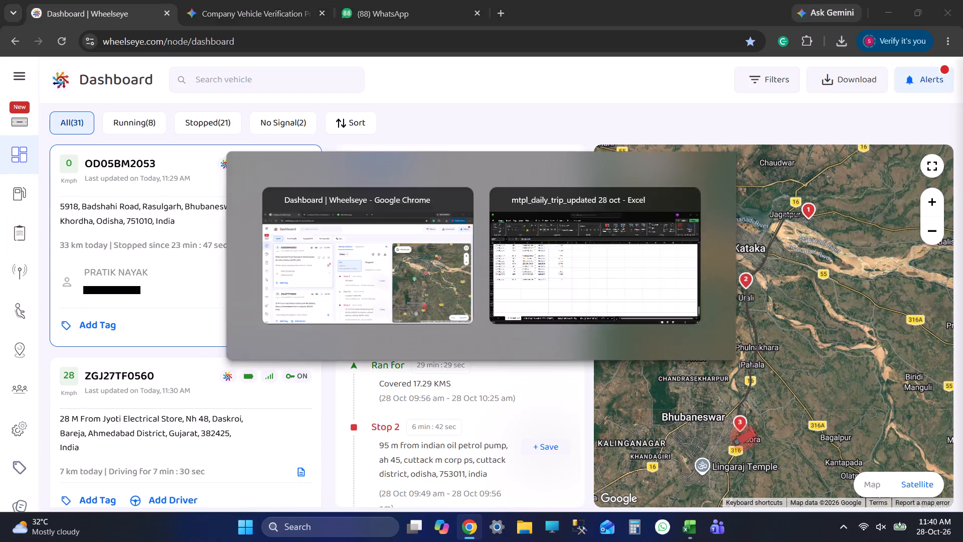
# From the desktop, open the TRUCK BY PRADIP folder and go to its DAILY LORRY TRIPS, OCT subfolder.
pyautogui.doubleClick(888, 15)
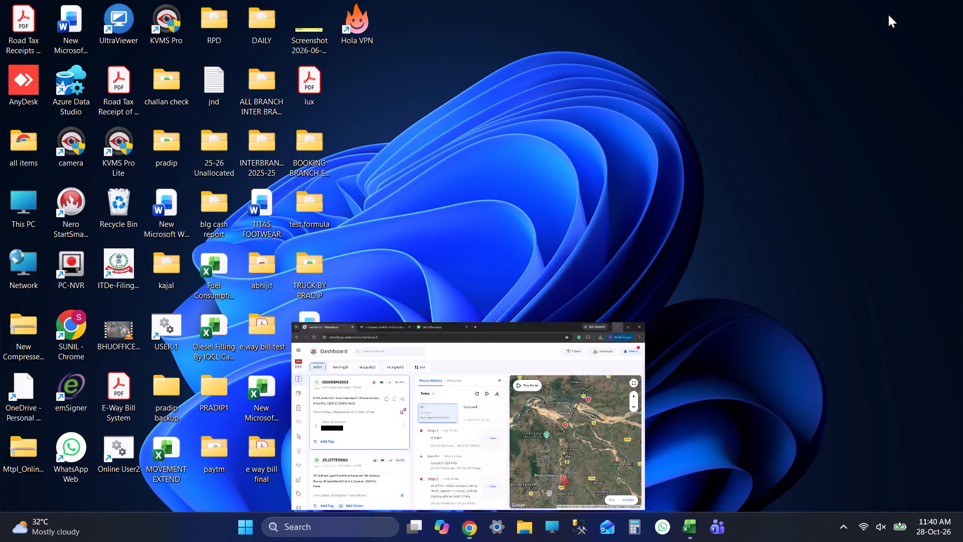
pyautogui.doubleClick(306, 256)
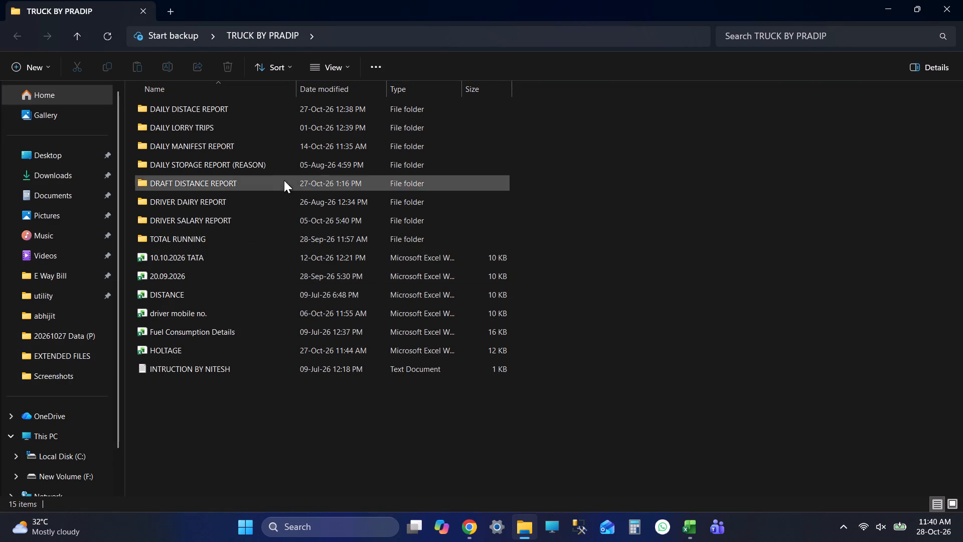
pyautogui.doubleClick(225, 120)
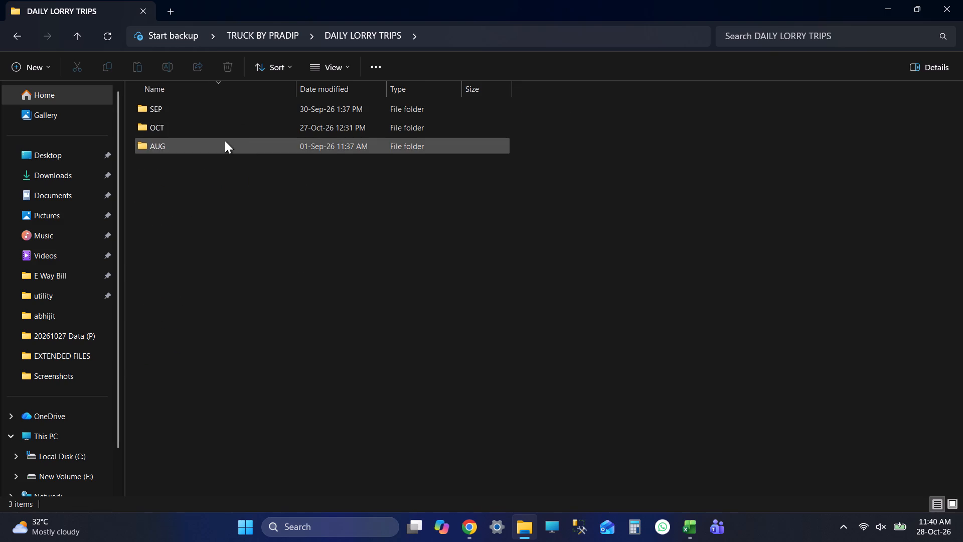
pyautogui.doubleClick(217, 126)
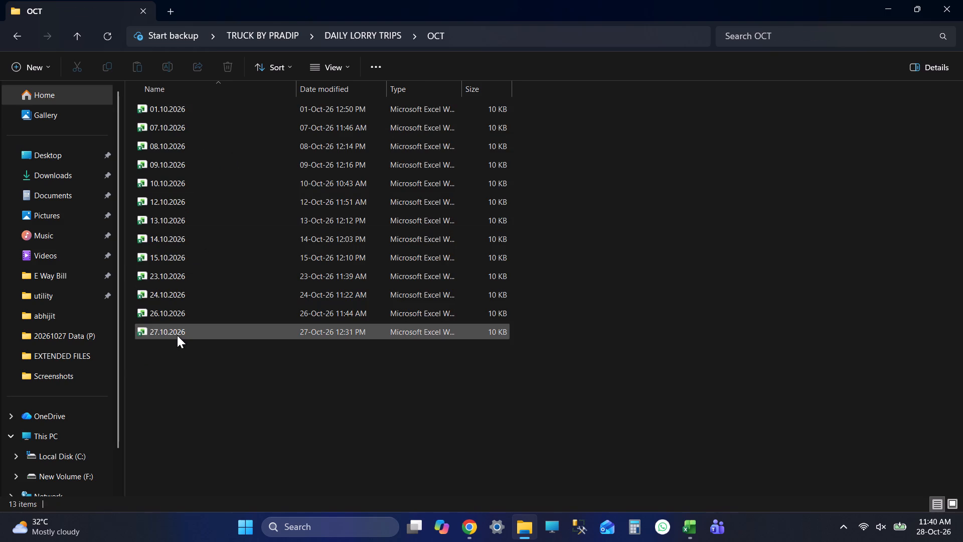
# Duplicate the 27.10.2026 workbook within the OCT folder.
pyautogui.click(177, 335)
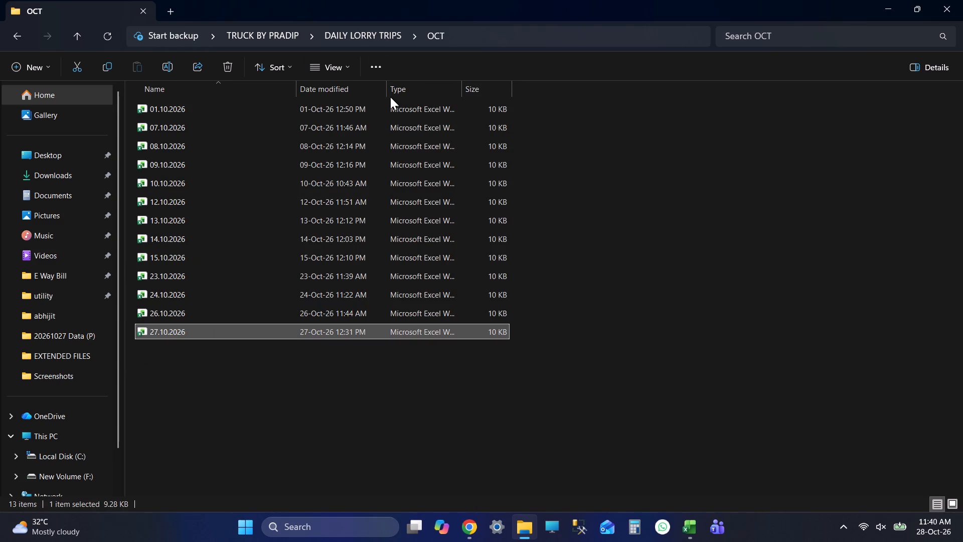
pyautogui.hotkey('ctrl', 'c')
pyautogui.hotkey('ctrl', 'v')
# Rename the copied workbook as 28.10.2026.
pyautogui.press('F2')
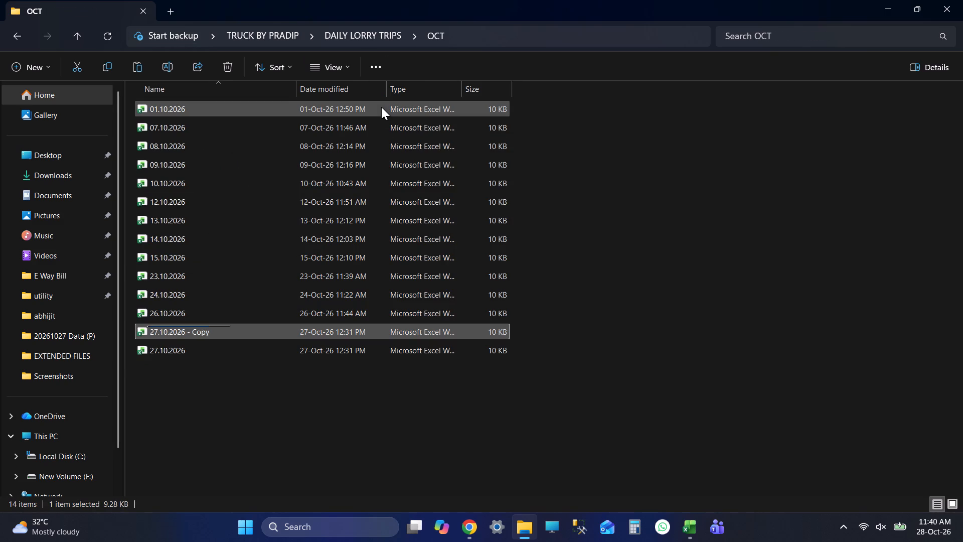
pyautogui.click(213, 332)
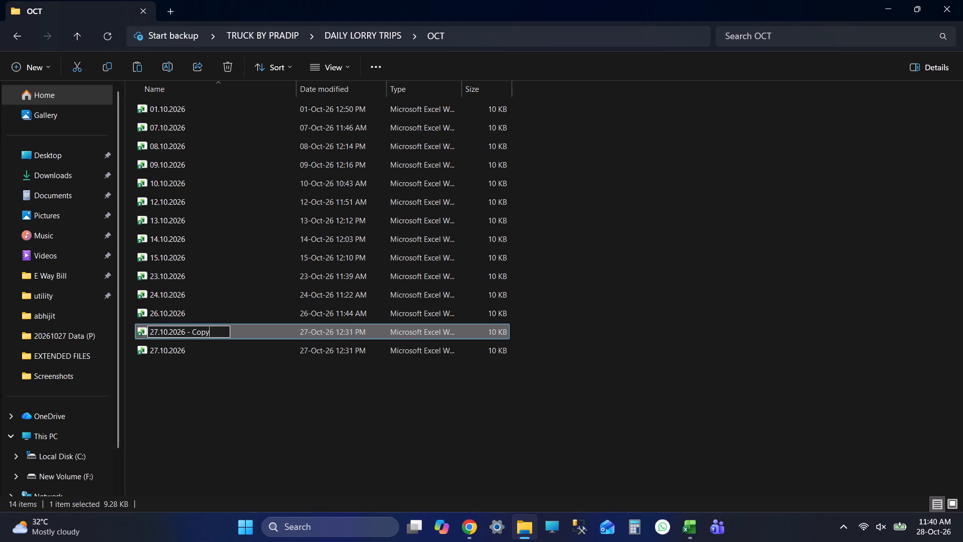
pyautogui.press('BackSpace')
pyautogui.press('BackSpace')
pyautogui.press('BackSpace')
pyautogui.press('BackSpace')
pyautogui.press('BackSpace')
pyautogui.press('BackSpace')
pyautogui.press('BackSpace')
pyautogui.hotkey('ctrl', 'Left')
pyautogui.hotkey('ctrl', 'Left')
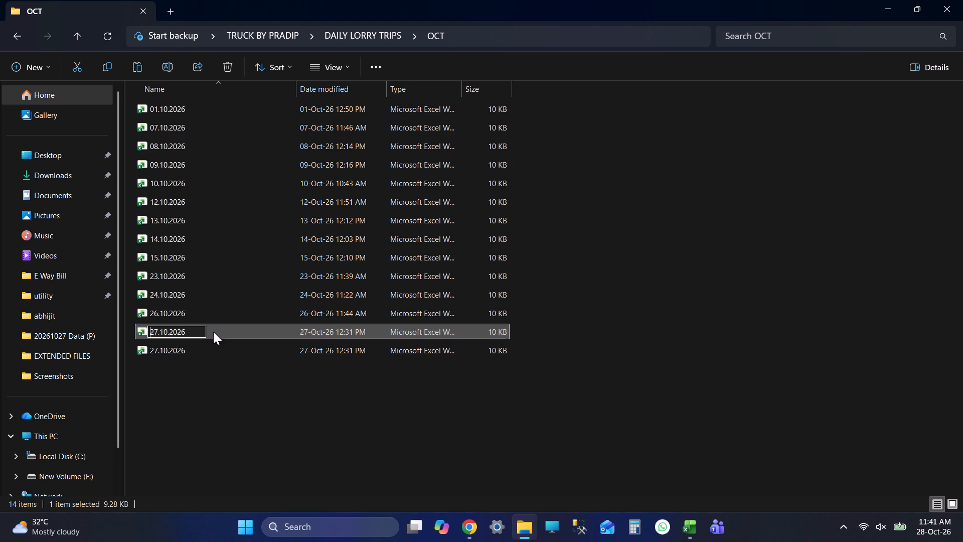
pyautogui.hotkey('ctrl', 'Left')
pyautogui.press('Right')
pyautogui.press('Right')
pyautogui.press('BackSpace')
pyautogui.press('8')
pyautogui.click(179, 457)
# In the 28.10.2026 workbook, clear every lorry's Trip From, Trip To and Current Location entries and save.
pyautogui.doubleClick(198, 351)
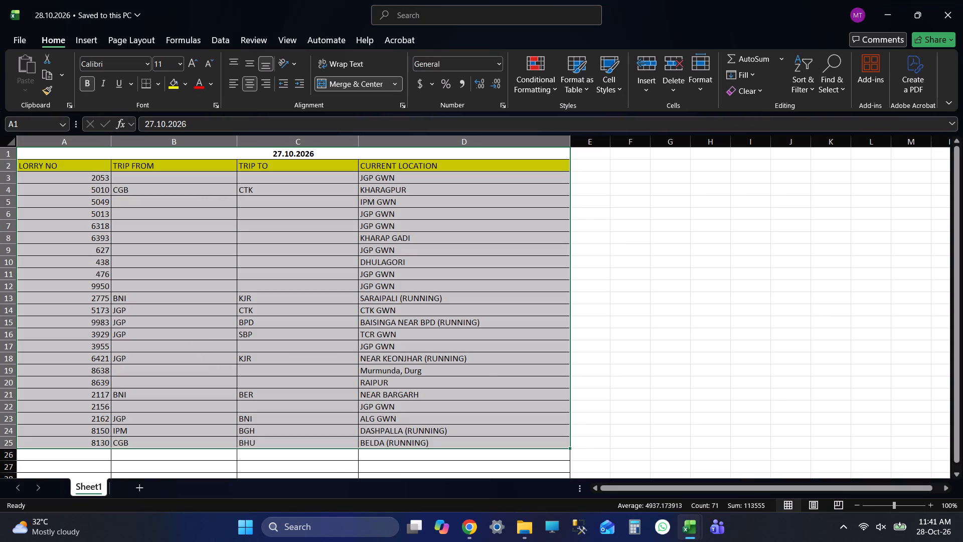
pyautogui.click(155, 170)
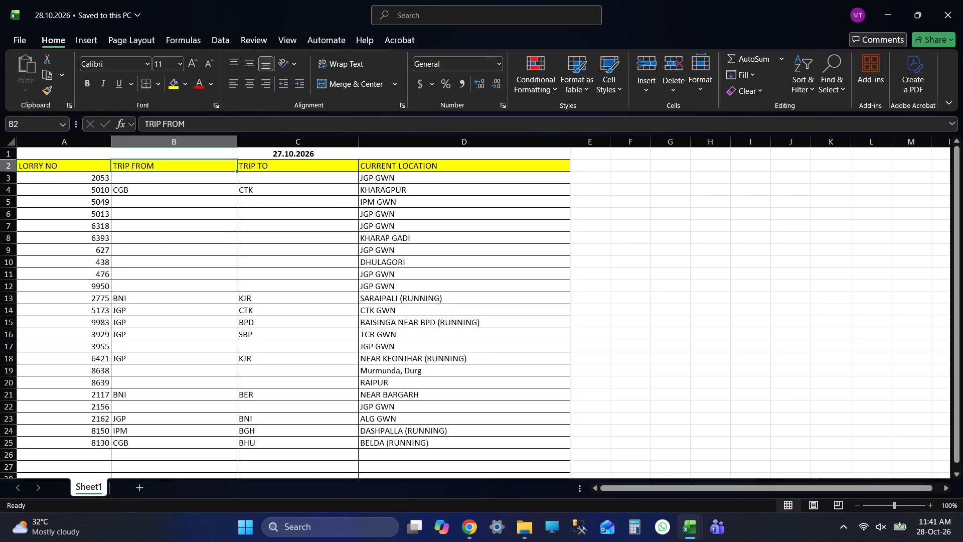
pyautogui.click(159, 175)
pyautogui.moveTo(166, 174); pyautogui.dragTo(494, 459)
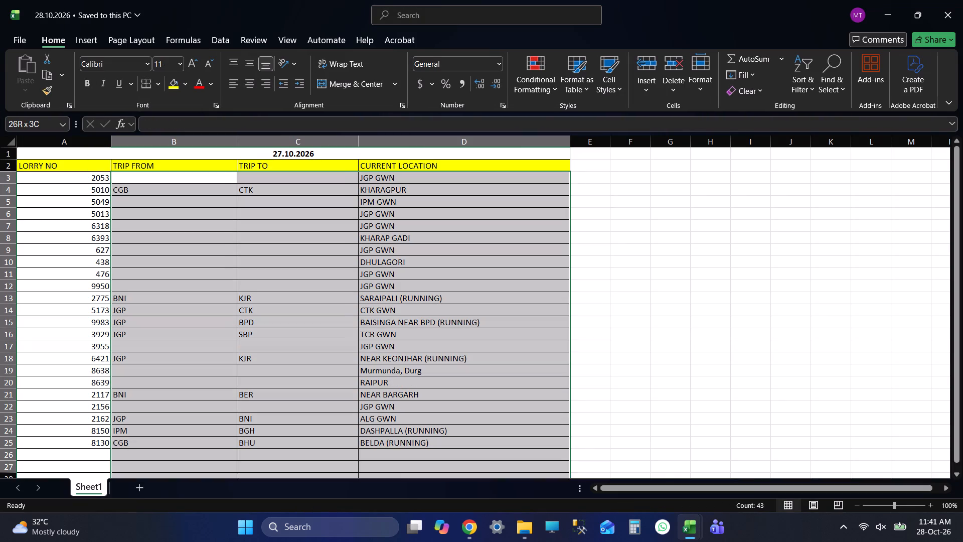
pyautogui.moveTo(494, 459); pyautogui.dragTo(492, 446)
pyautogui.press('Delete')
pyautogui.press('Up')
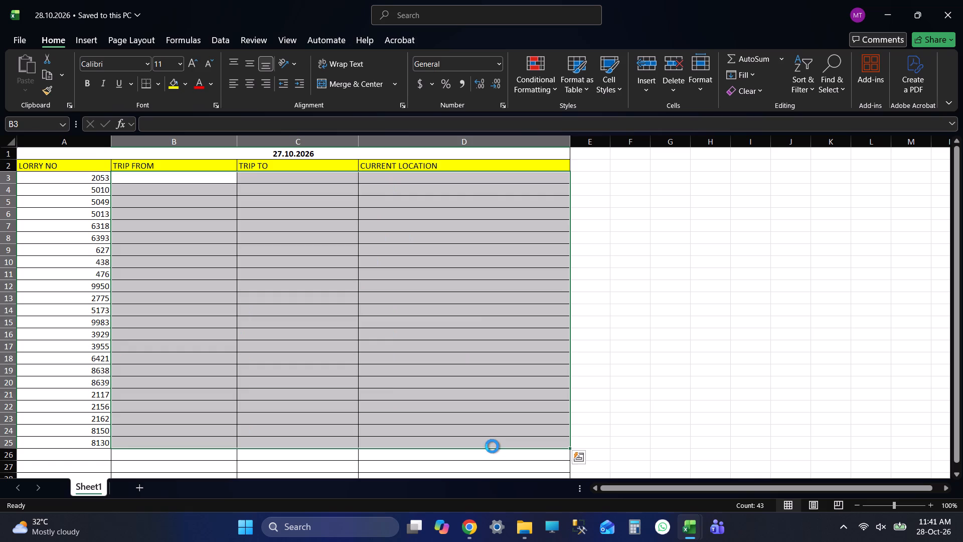
pyautogui.press('Down')
pyautogui.hotkey('ctrl', 's')
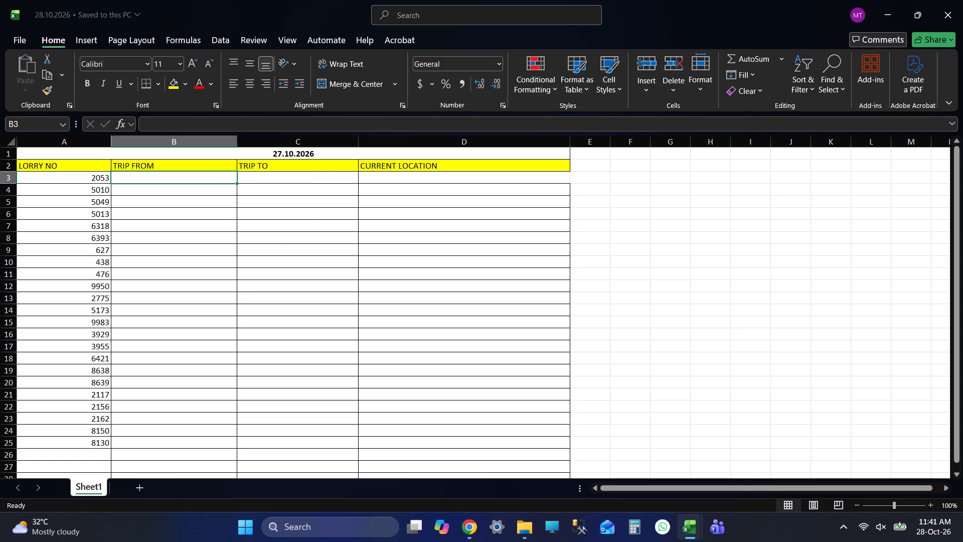
# Change the sheet's title date to 28.10.2026 and save the workbook.
pyautogui.doubleClick(282, 155)
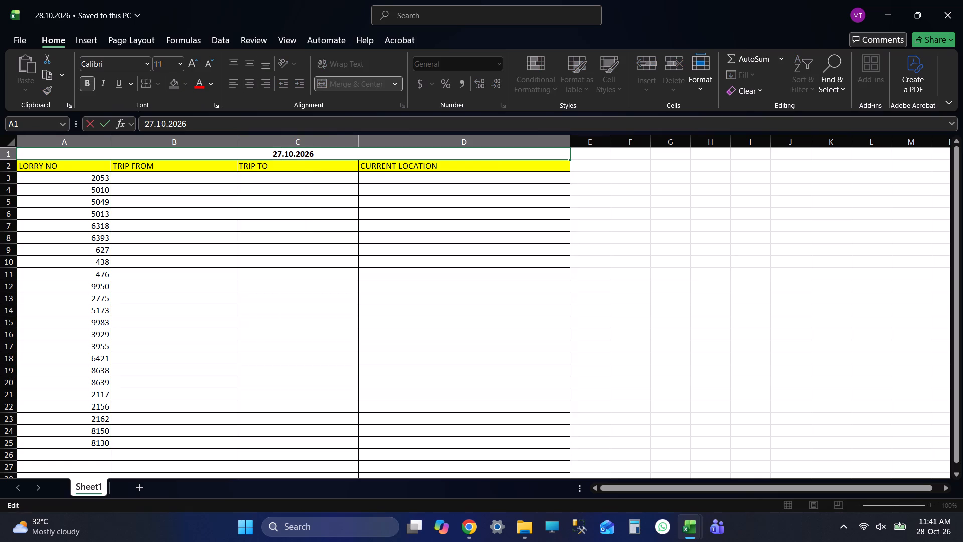
pyautogui.press('BackSpace')
pyautogui.press('8')
pyautogui.press('Return')
pyautogui.press('Return')
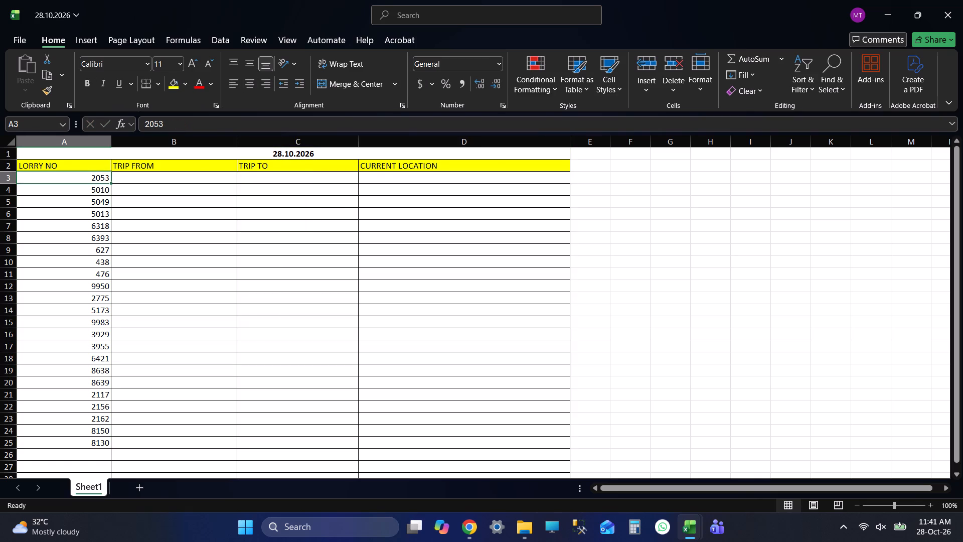
pyautogui.hotkey('ctrl', 's')
pyautogui.hotkey('ctrl', 's')
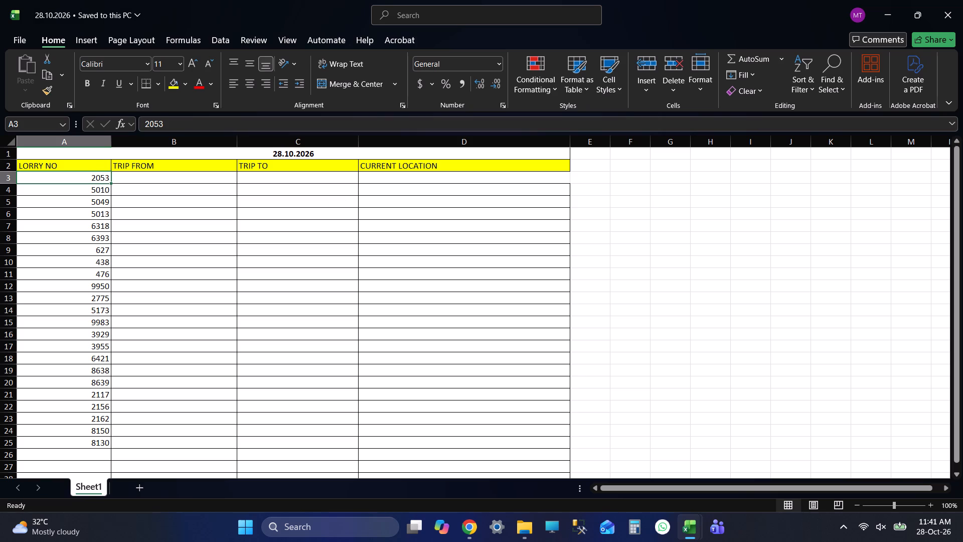
pyautogui.click(175, 175)
pyautogui.hotkey('ctrl', 's')
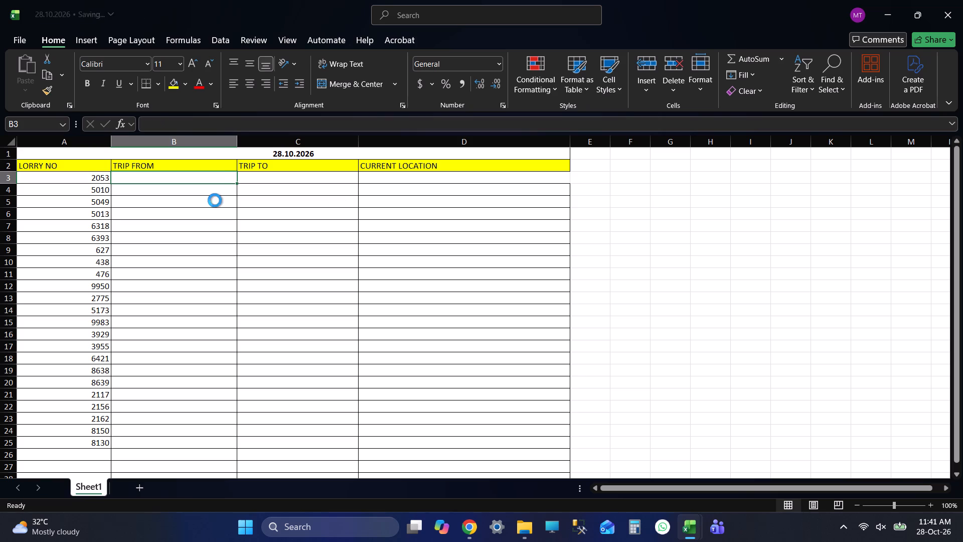
pyautogui.hotkey('ctrl', 's')
pyautogui.hotkey('ctrl', 's')
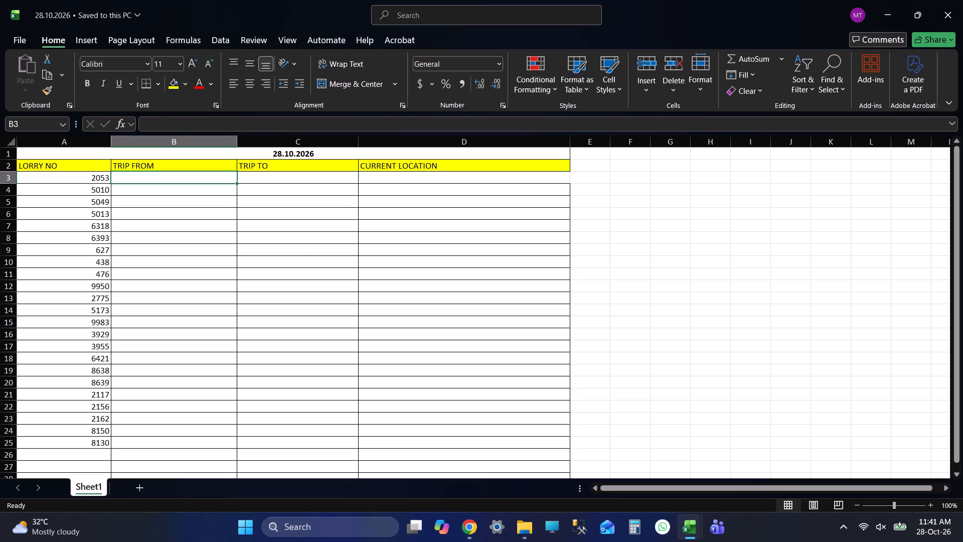
pyautogui.hotkey('alt', 'Tab')
pyautogui.hotkey('alt', 'Tab')
pyautogui.hotkey('alt', 'Tab')
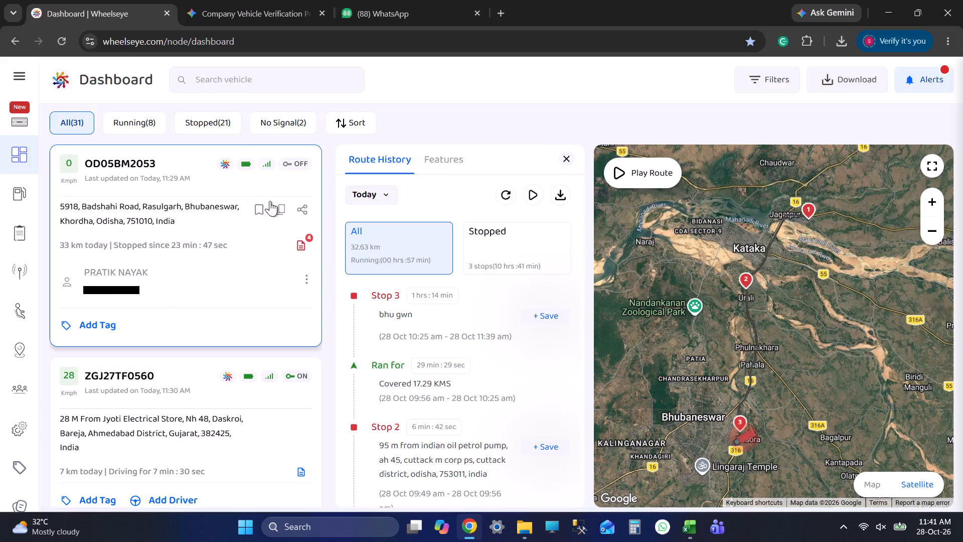
pyautogui.hotkey('alt', 'Tab')
pyautogui.hotkey('alt', 'Tab')
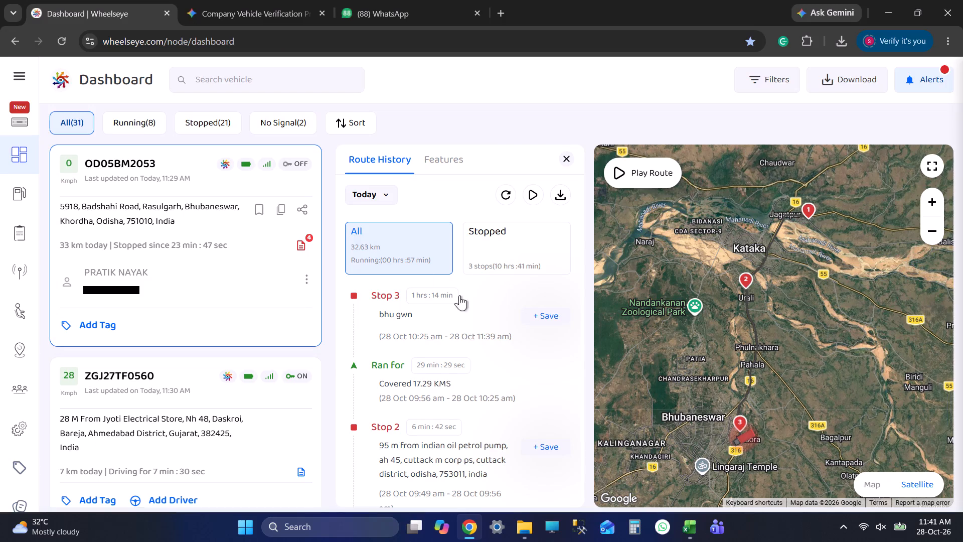
pyautogui.click(460, 316)
pyautogui.scroll(-6, 422, 397)
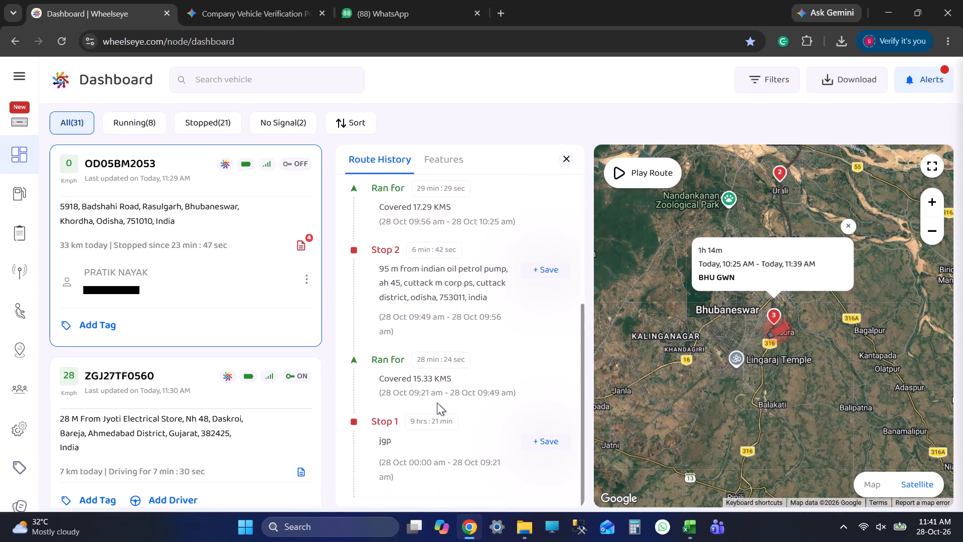
pyautogui.click(438, 452)
# In the 28.10.2026 workbook in Excel, enter JGP as Trip From and BHU as Trip To for lorry 2053, and save.
pyautogui.hotkey('alt', 'Tab')
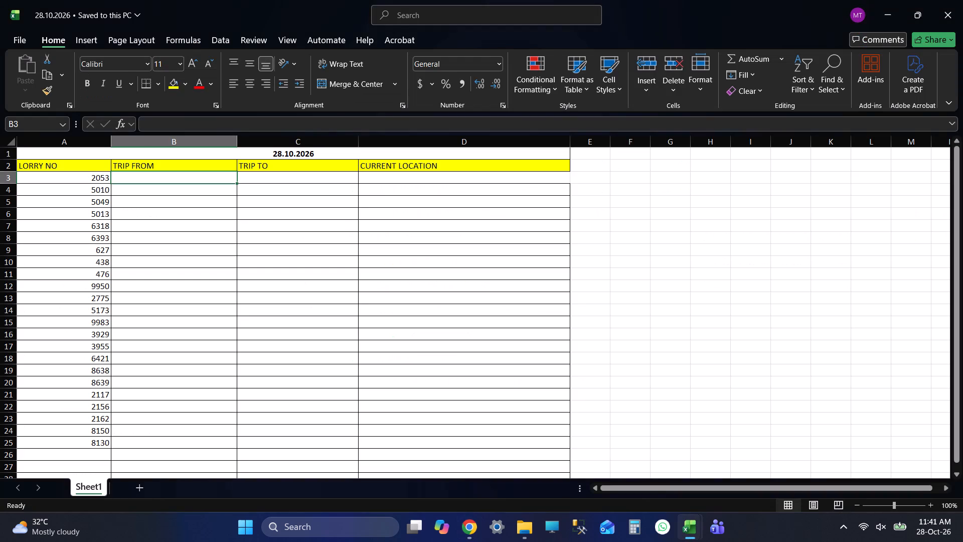
pyautogui.write('jgp')
pyautogui.press('Tab')
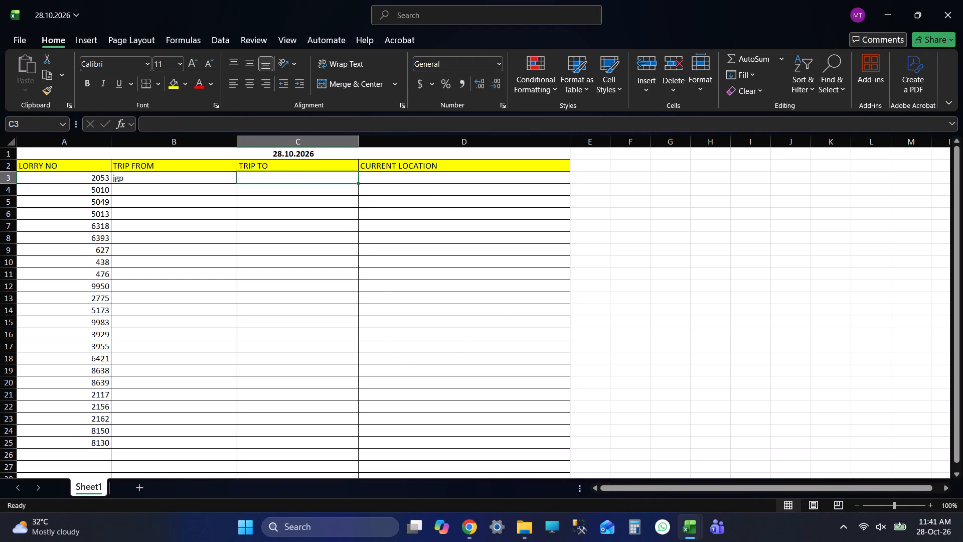
pyautogui.hotkey('shift', 'Tab')
pyautogui.write('JGP')
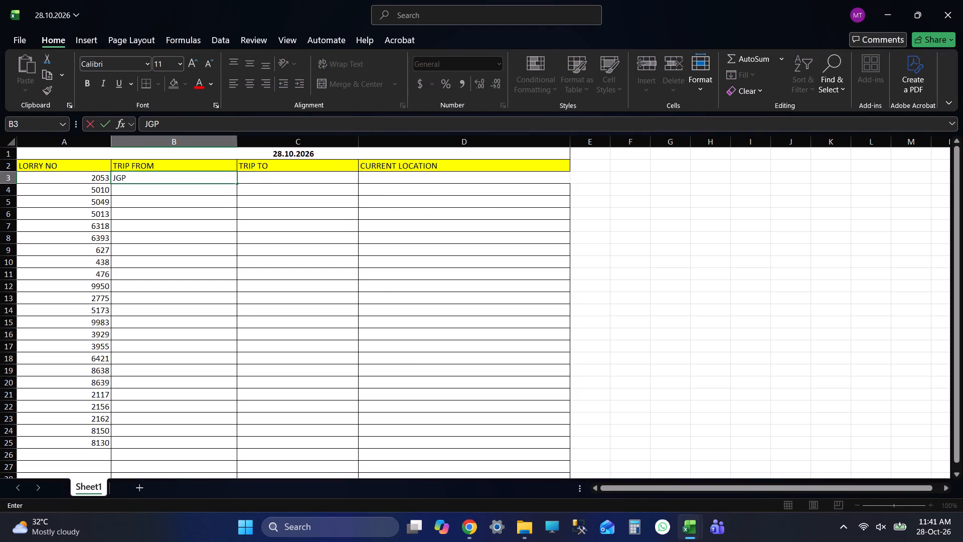
pyautogui.press('Tab')
pyautogui.write('BHU')
pyautogui.press('Tab')
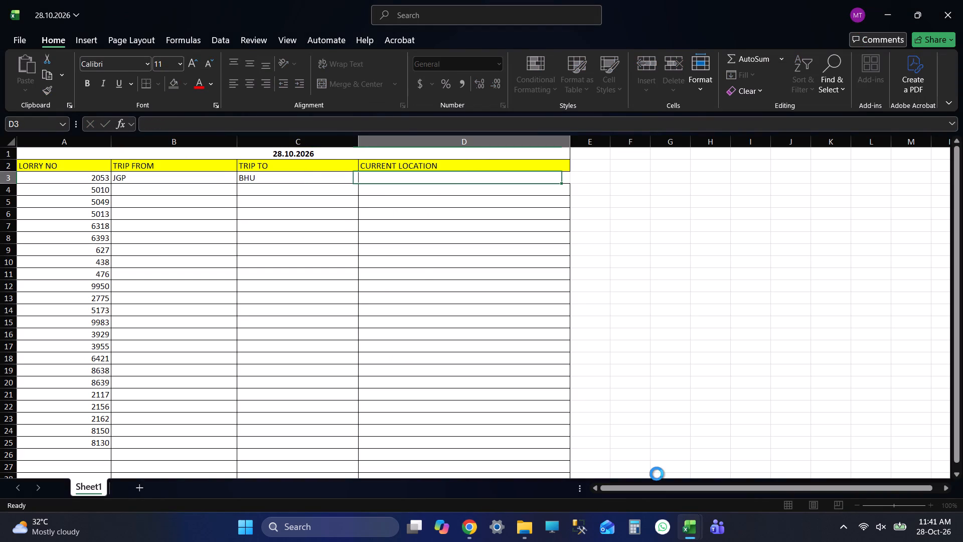
pyautogui.hotkey('ctrl', 's')
pyautogui.hotkey('alt', 'Tab')
pyautogui.hotkey('alt', 'Tab')
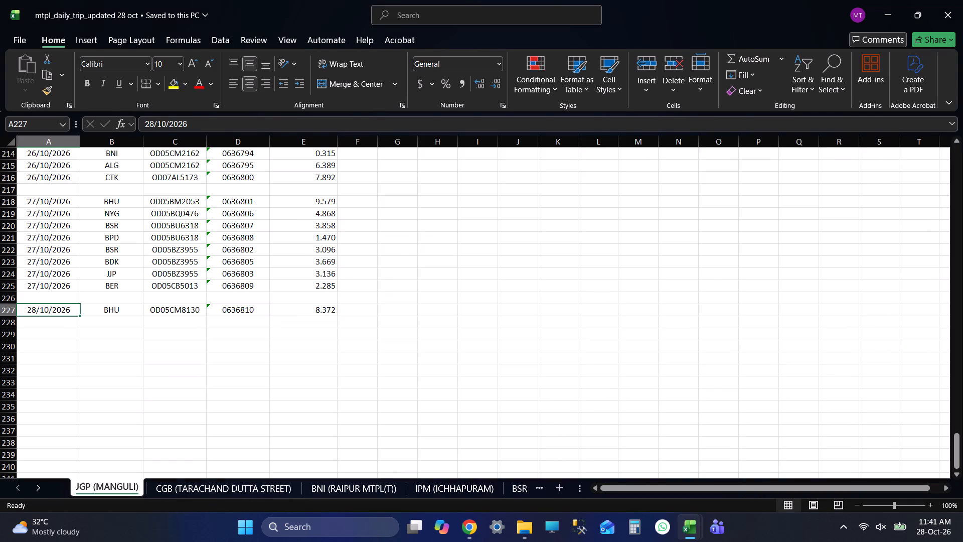
pyautogui.hotkey('alt', 'Tab')
pyautogui.hotkey('alt', 'Tab')
pyautogui.hotkey('alt', 'Tab')
pyautogui.hotkey('alt', 'Tab')
pyautogui.hotkey('alt', 'Tab')
pyautogui.hotkey('alt', 'Tab')
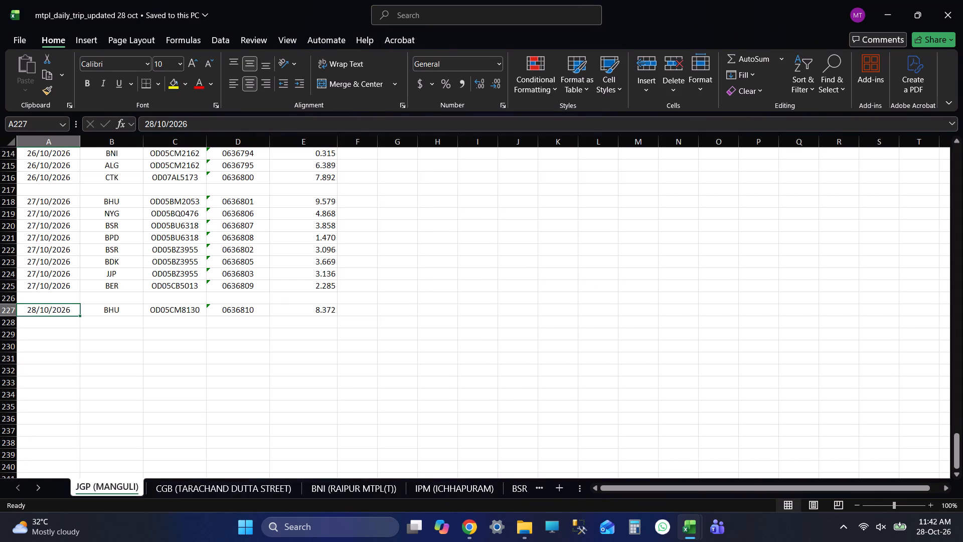
pyautogui.click(186, 201)
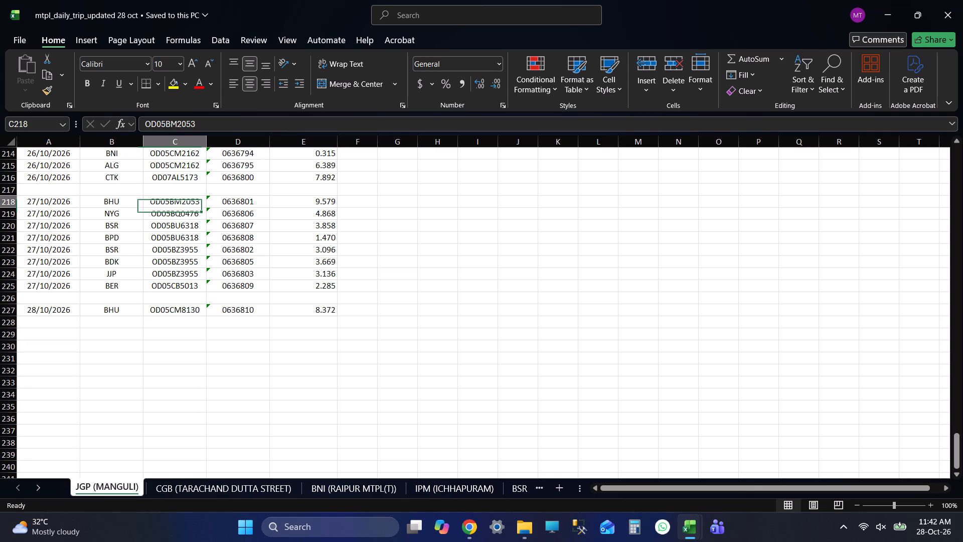
pyautogui.hotkey('alt', 'Tab')
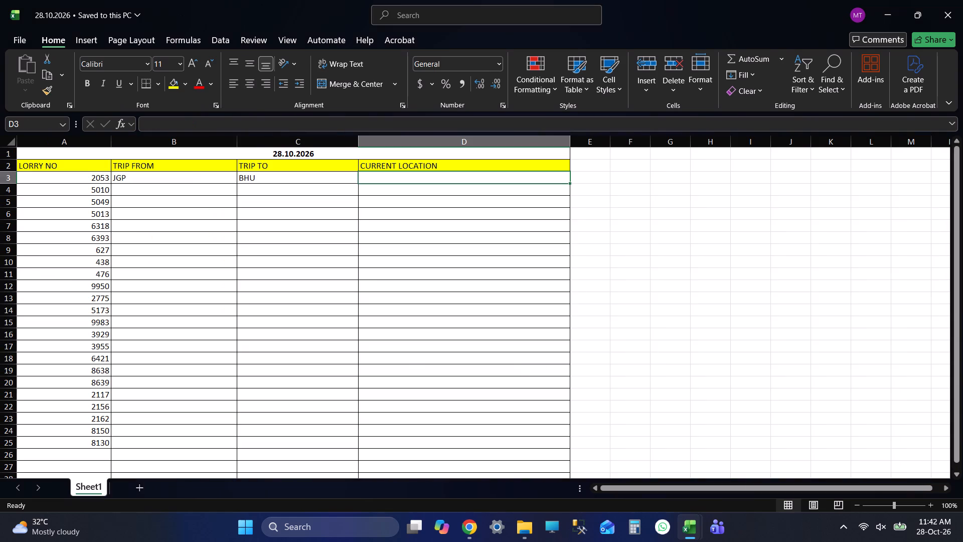
pyautogui.hotkey('alt', 'Tab')
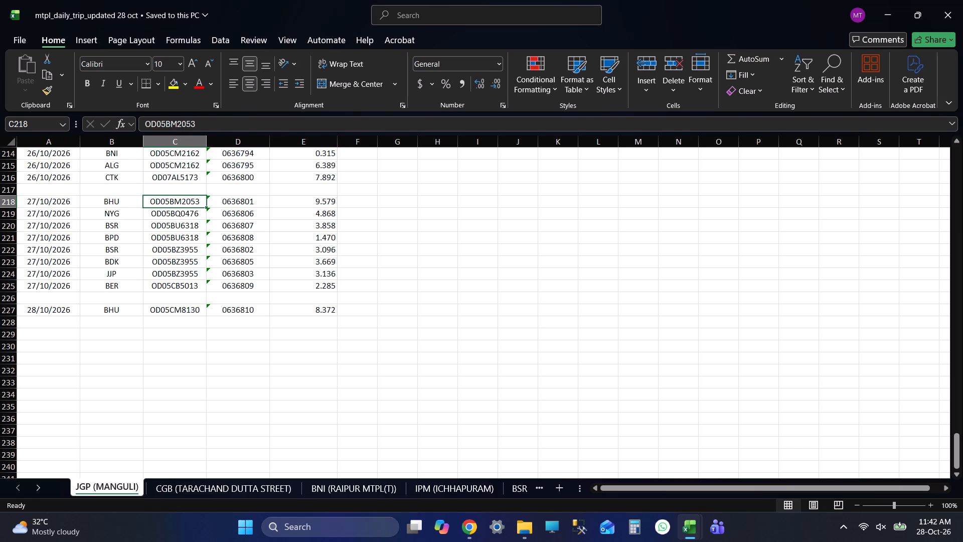
pyautogui.hotkey('alt', 'Tab')
pyautogui.hotkey('alt', 'Tab')
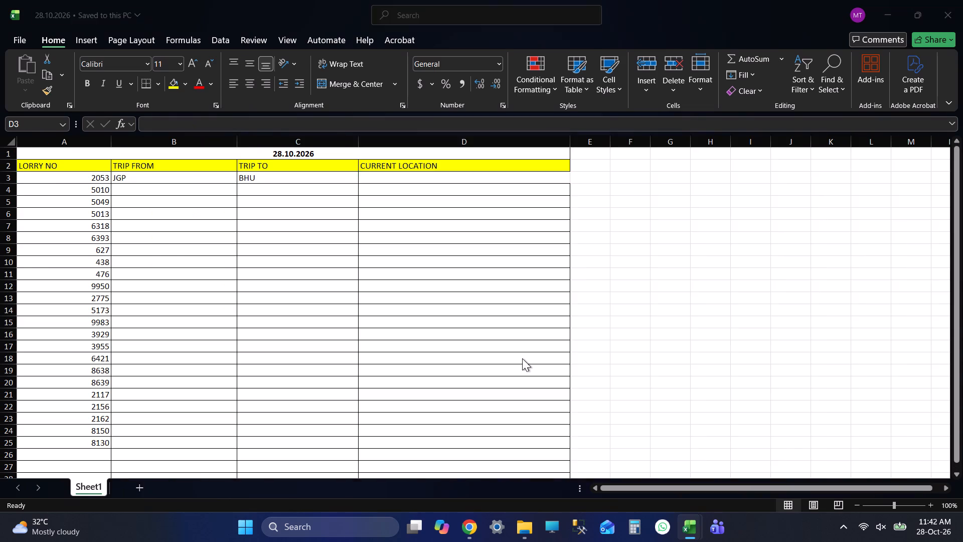
# Enter BHU GWN as lorry 2053's Current Location in the 28.10.2026 workbook and save.
pyautogui.hotkey('alt', 'Tab')
pyautogui.write('BHU')
pyautogui.hotkey('alt', 'Tab')
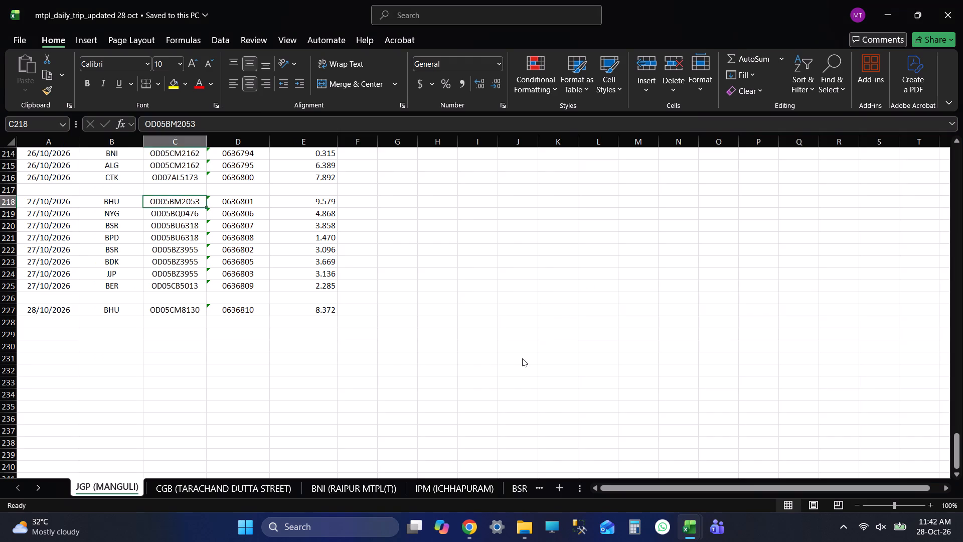
pyautogui.hotkey('alt', 'Tab')
pyautogui.press('F2')
pyautogui.press('space')
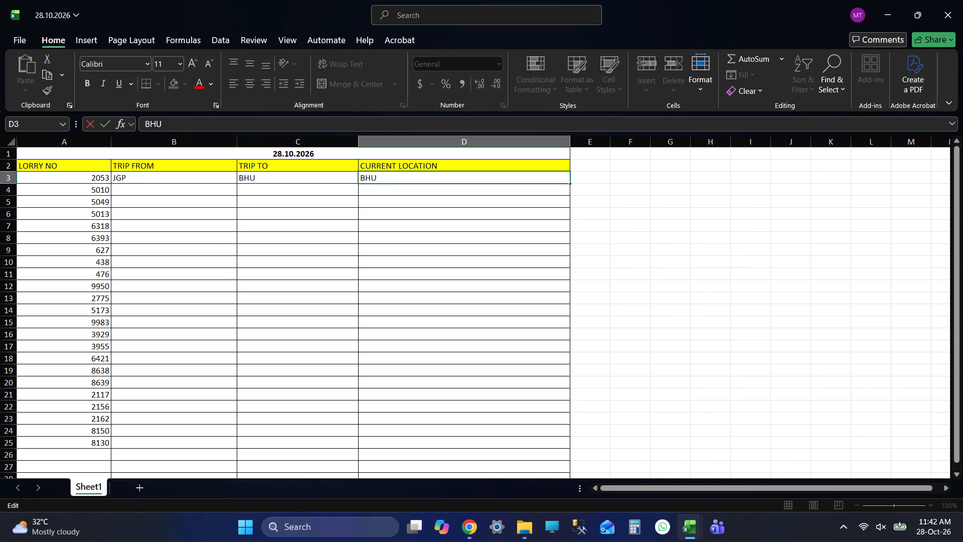
pyautogui.write('GWN')
pyautogui.press('Return')
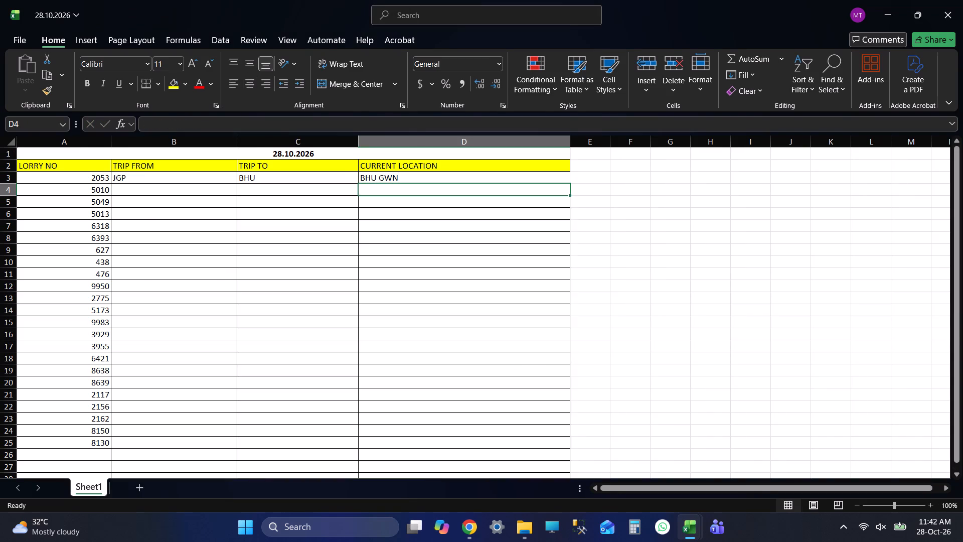
pyautogui.hotkey('ctrl', 's')
# Search the Wheelseye dashboard in Chrome for vehicle 5010 and examine its stop in today's route history.
pyautogui.hotkey('shift', 'Tab')
pyautogui.hotkey('shift', 'Tab')
pyautogui.hotkey('alt', 'Tab')
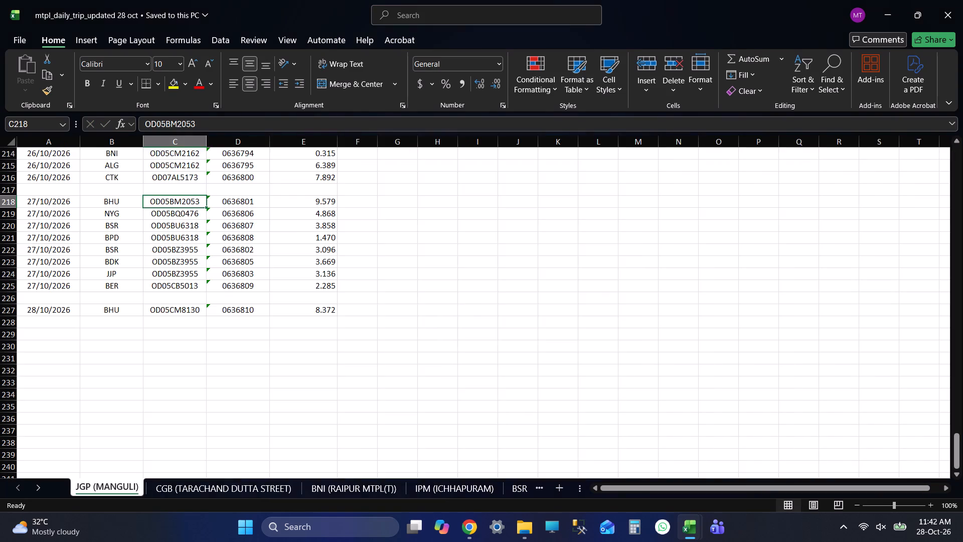
pyautogui.hotkey('alt', 'Tab')
pyautogui.hotkey('alt', 'Tab')
pyautogui.hotkey('alt', 'Tab')
pyautogui.click(285, 81)
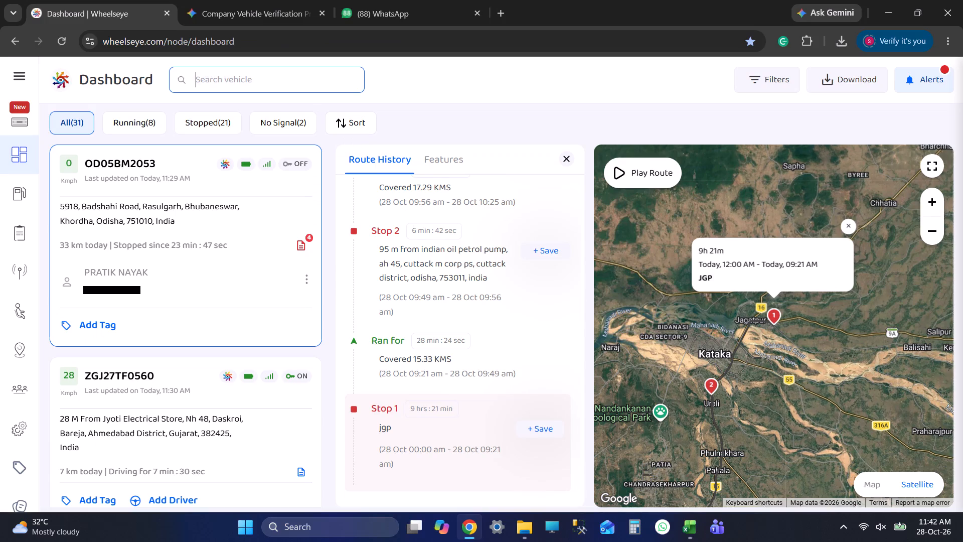
pyautogui.write('5010')
pyautogui.press('Return')
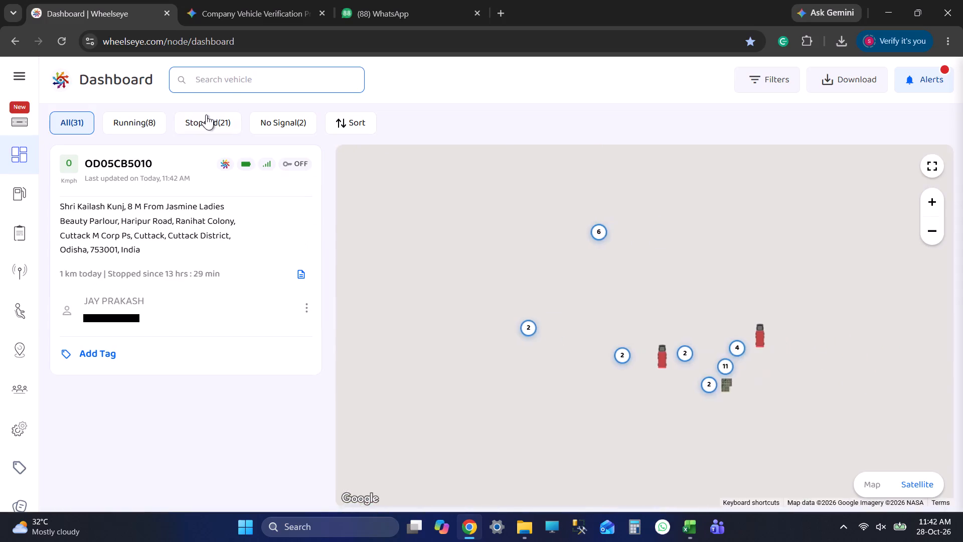
pyautogui.click(189, 214)
pyautogui.click(488, 324)
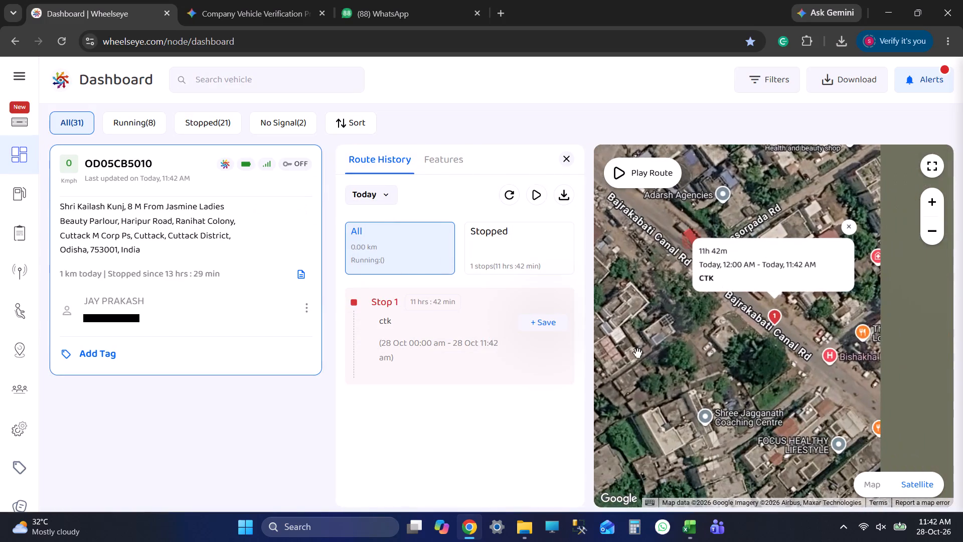
pyautogui.hotkey('alt', 'Tab')
pyautogui.hotkey('alt', 'Tab')
pyautogui.hotkey('alt', 'Tab')
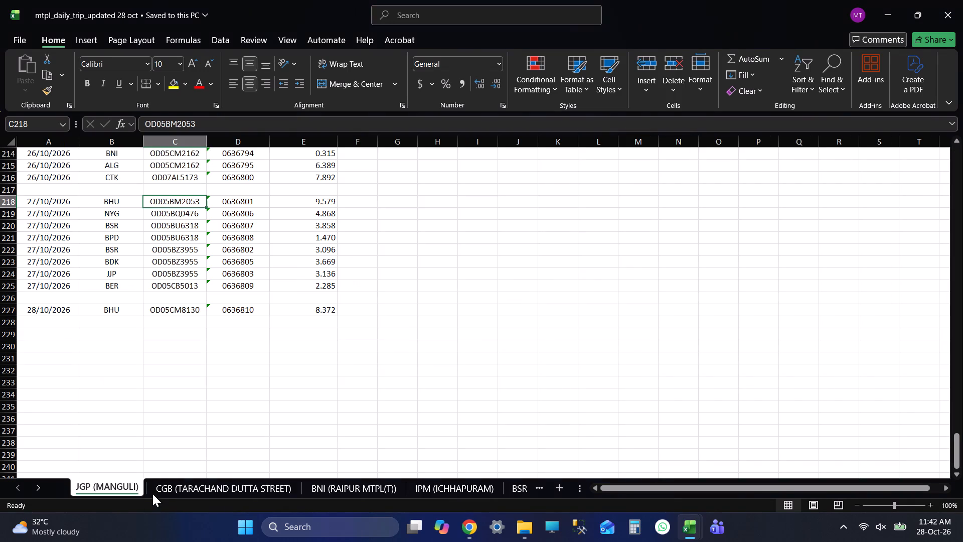
pyautogui.click(217, 494)
pyautogui.scroll(-6, 200, 363)
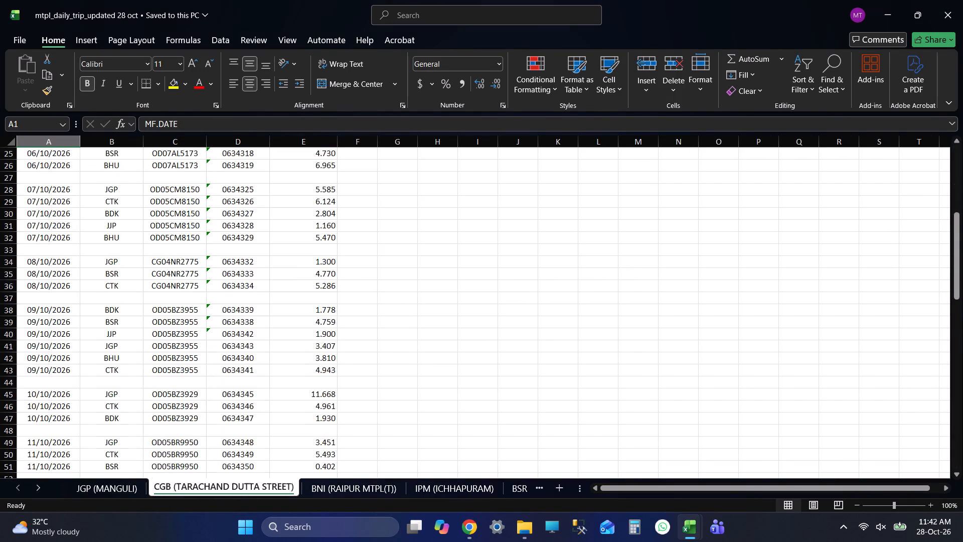
pyautogui.scroll(-6, 206, 367)
pyautogui.scroll(1, 206, 367)
pyautogui.scroll(-1, 206, 367)
pyautogui.scroll(1, 206, 367)
pyautogui.scroll(-5, 206, 367)
pyautogui.scroll(1, 206, 367)
pyautogui.scroll(-1, 206, 367)
pyautogui.scroll(1, 206, 367)
pyautogui.scroll(-7, 206, 367)
pyautogui.scroll(1, 206, 367)
pyautogui.scroll(-3, 206, 367)
pyautogui.scroll(1, 206, 374)
pyautogui.scroll(-1, 206, 374)
pyautogui.scroll(1, 206, 374)
pyautogui.scroll(-3, 206, 374)
pyautogui.moveTo(175, 273); pyautogui.dragTo(275, 312)
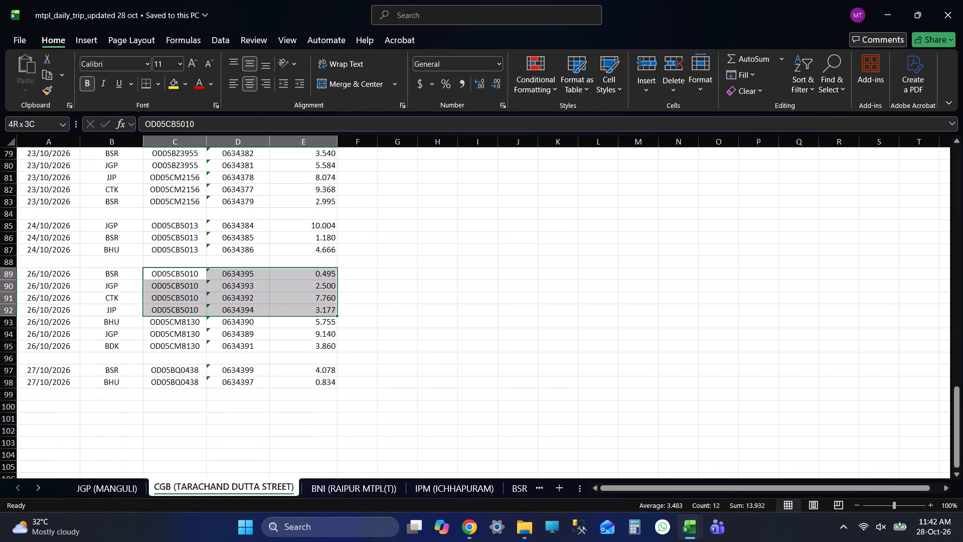
pyautogui.moveTo(275, 312); pyautogui.dragTo(292, 312)
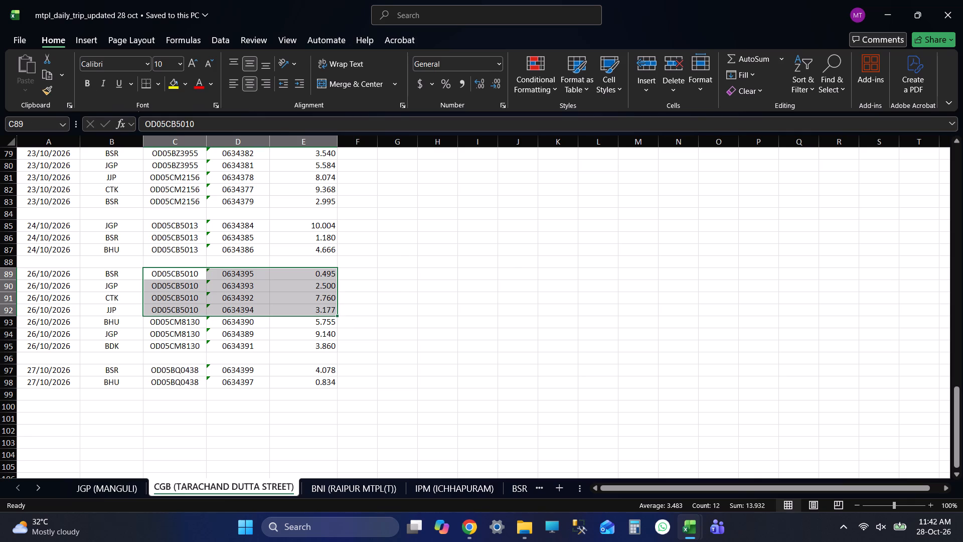
pyautogui.hotkey('alt', 'Tab')
pyautogui.hotkey('alt', 'Tab')
pyautogui.click(379, 195)
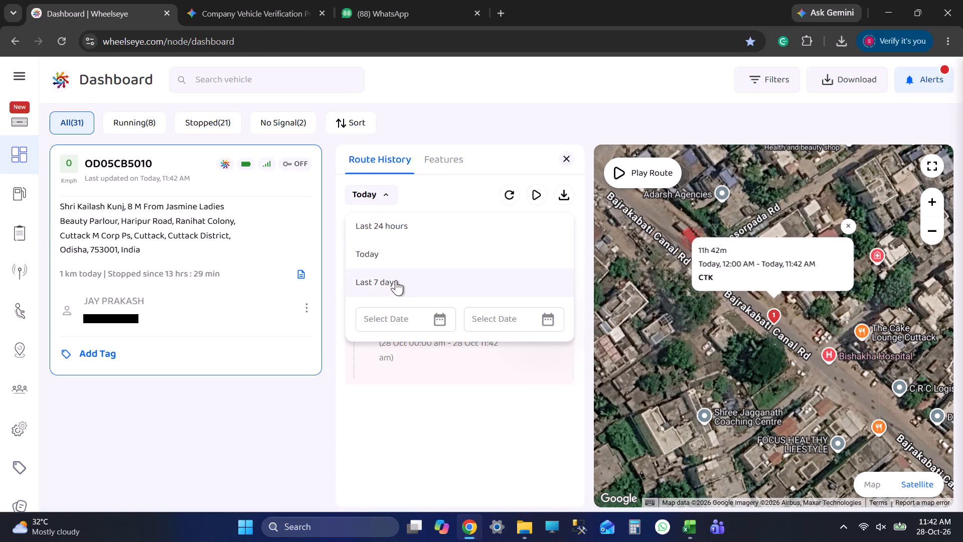
pyautogui.click(396, 282)
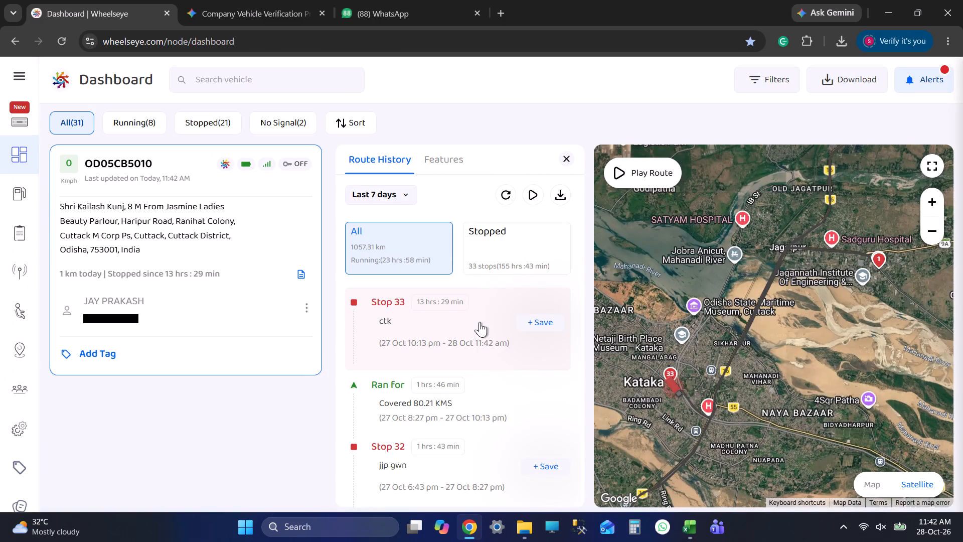
pyautogui.scroll(-2, 494, 362)
pyautogui.click(456, 360)
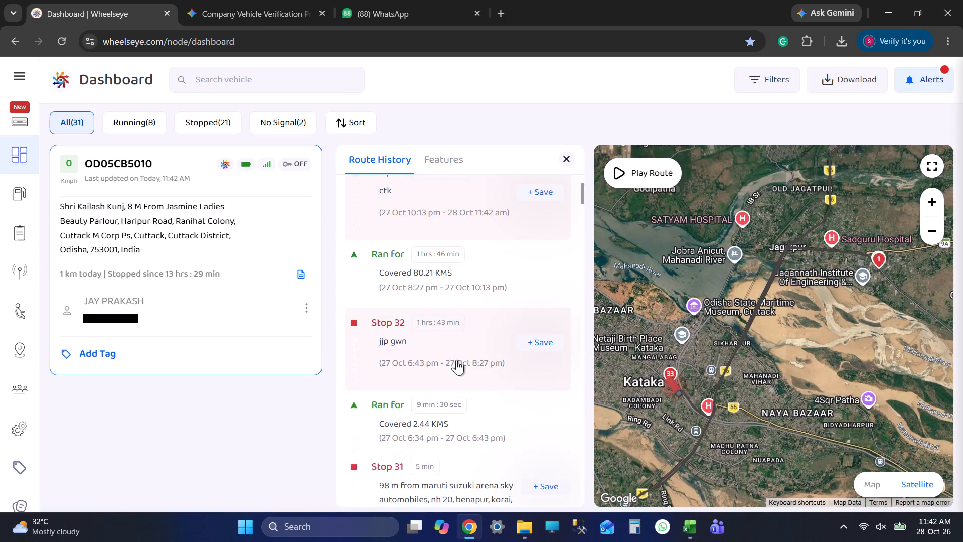
pyautogui.scroll(-3, 512, 359)
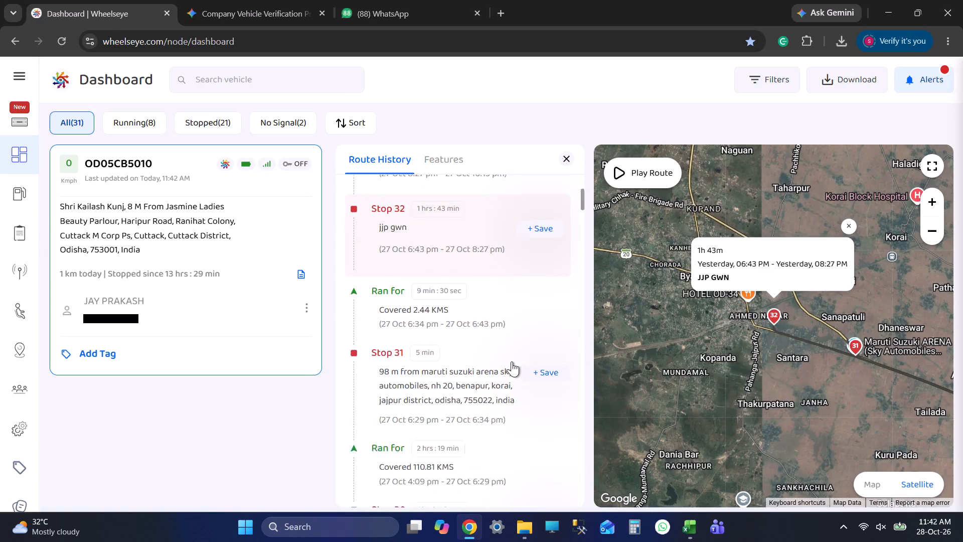
pyautogui.scroll(-2, 512, 361)
pyautogui.click(473, 307)
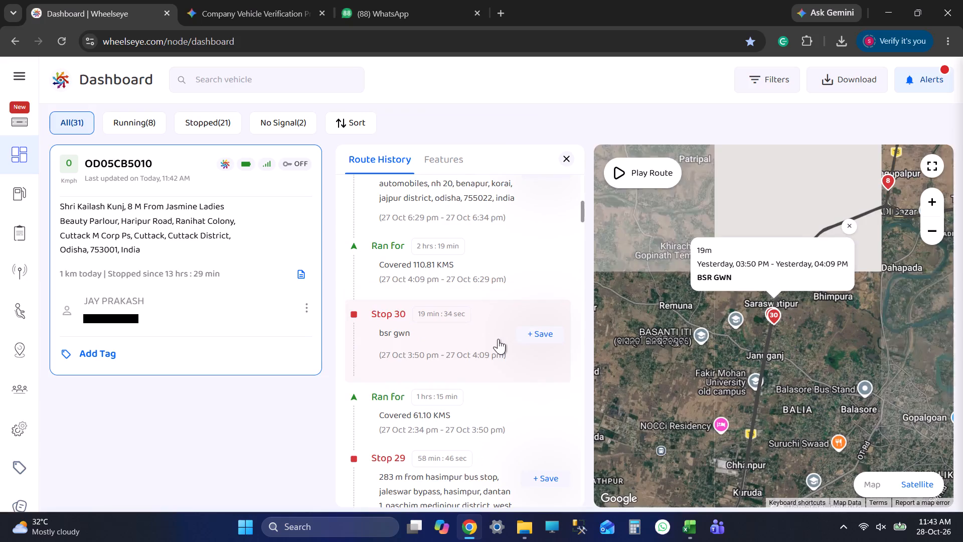
pyautogui.scroll(3, 498, 339)
pyautogui.click(431, 239)
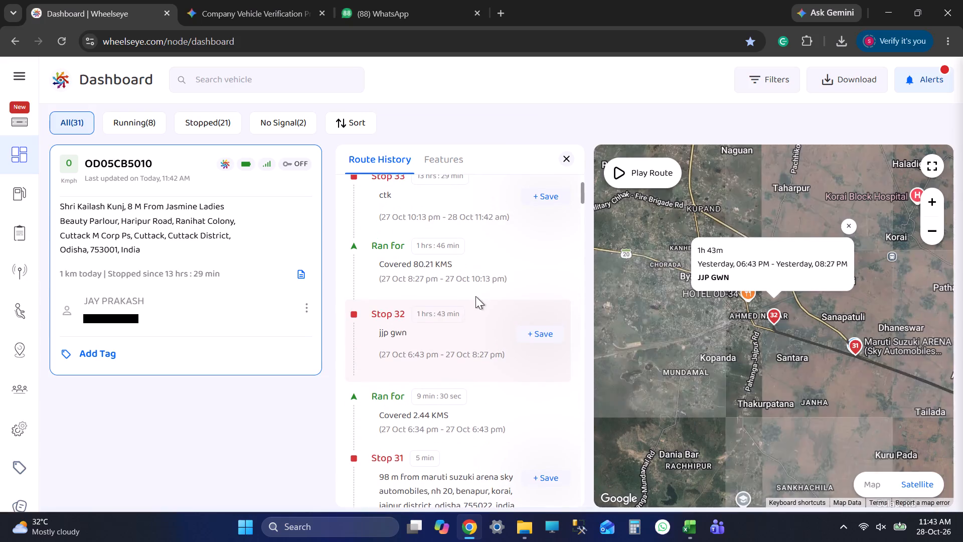
pyautogui.scroll(2, 487, 337)
pyautogui.click(450, 315)
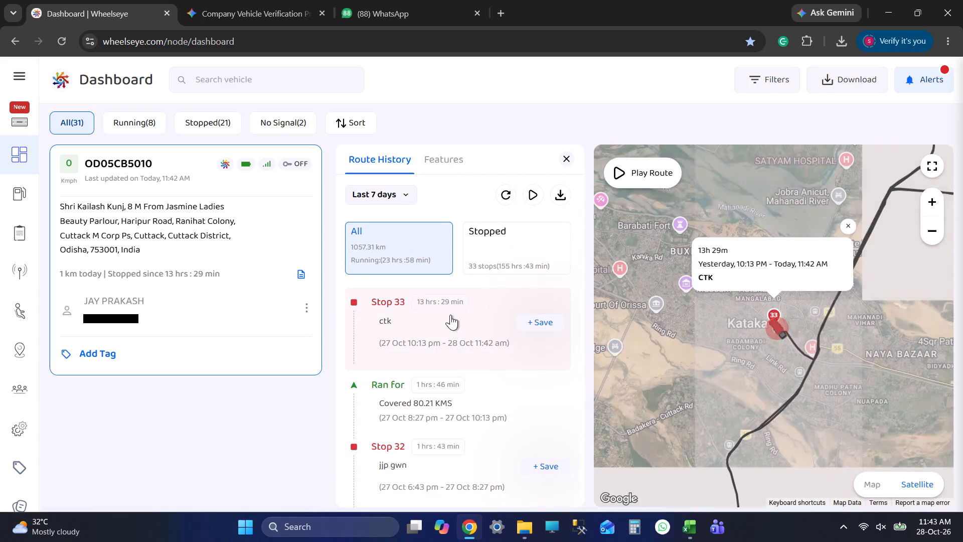
pyautogui.hotkey('alt', 'Tab')
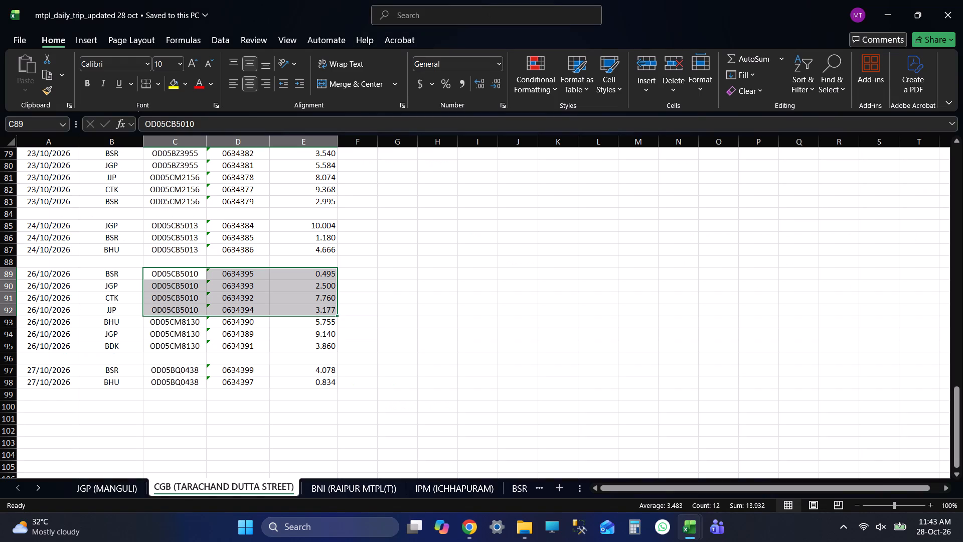
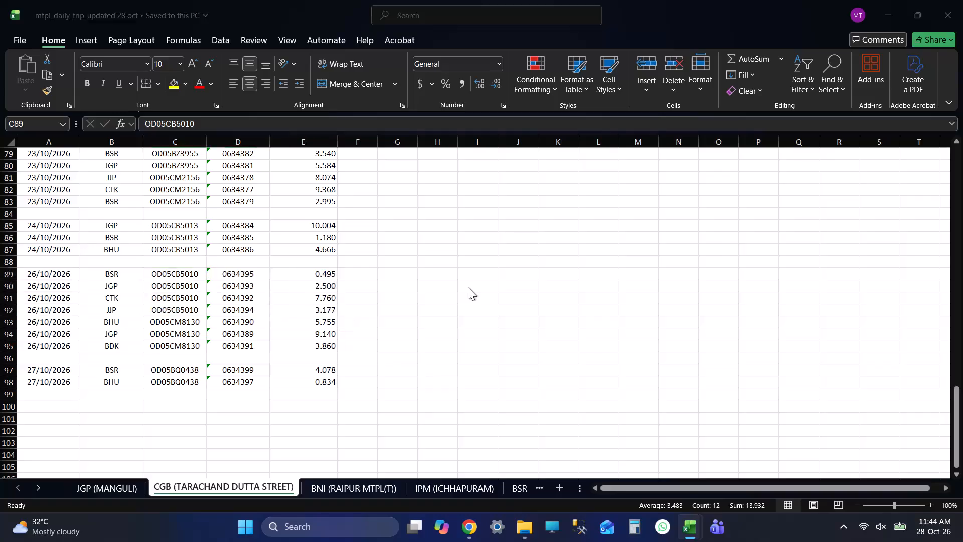
pyautogui.hotkey('alt', 'Tab')
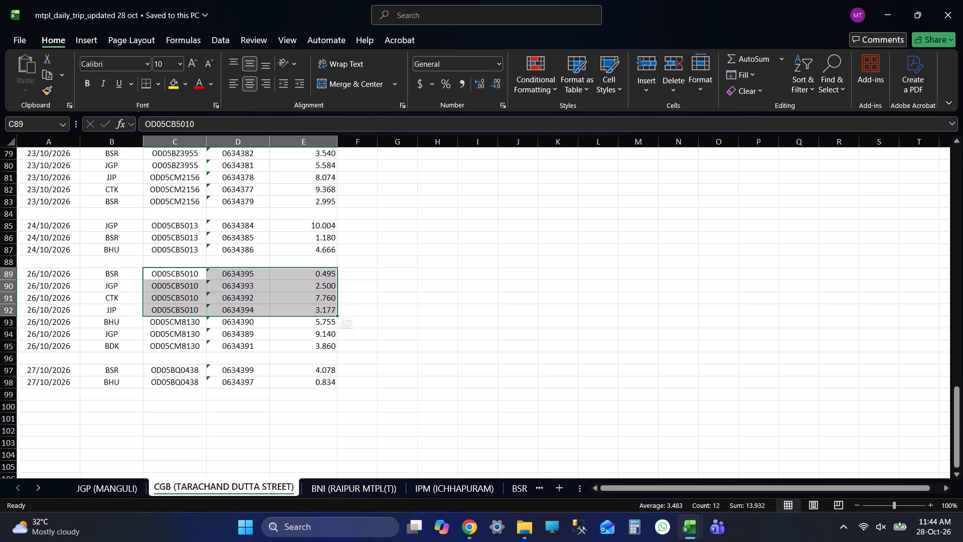
pyautogui.hotkey('alt', 'Tab')
pyautogui.hotkey('alt', 'Tab')
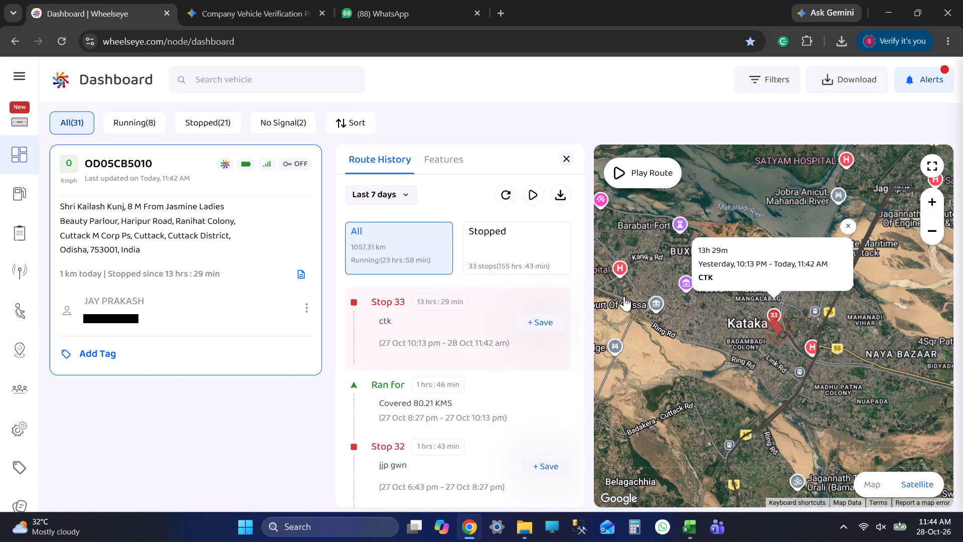
pyautogui.hotkey('alt', 'Tab')
pyautogui.scroll(2, 808, 339)
pyautogui.moveTo(764, 290); pyautogui.dragTo(781, 354)
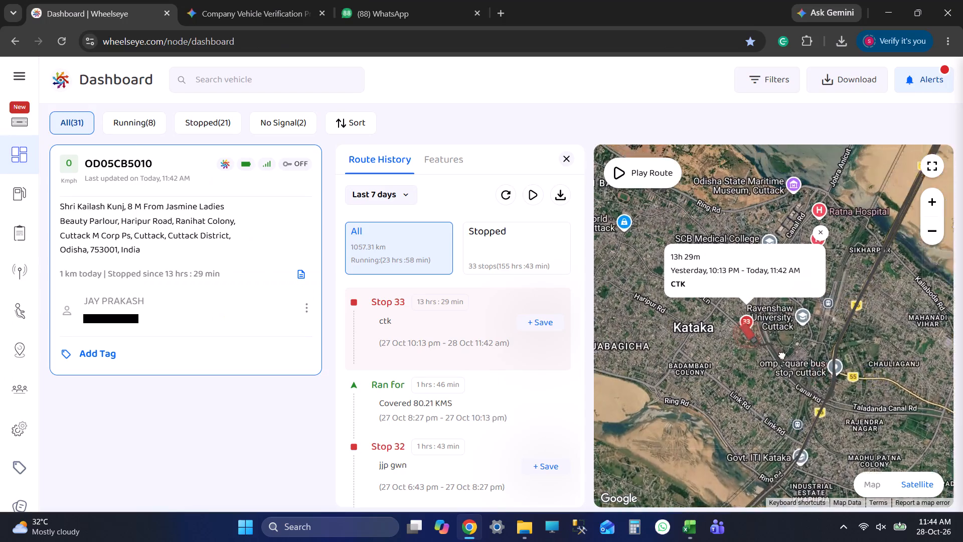
pyautogui.moveTo(781, 354); pyautogui.dragTo(781, 354)
pyautogui.scroll(3, 751, 358)
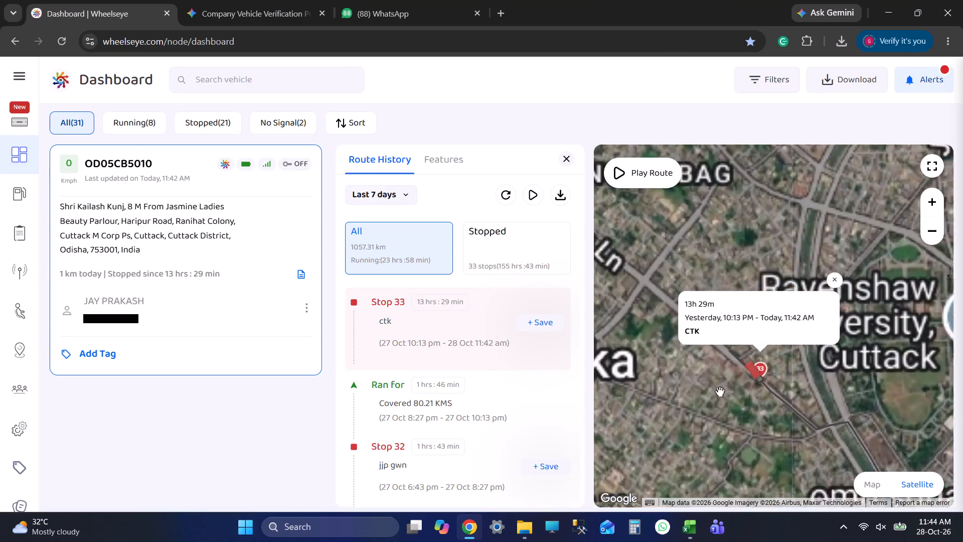
# In the 28.10.2026 workbook, fill lorry 5010's row with Trip From CGB, Trip To CTK and Current Location CTK GWN, and save.
pyautogui.hotkey('alt', 'Tab')
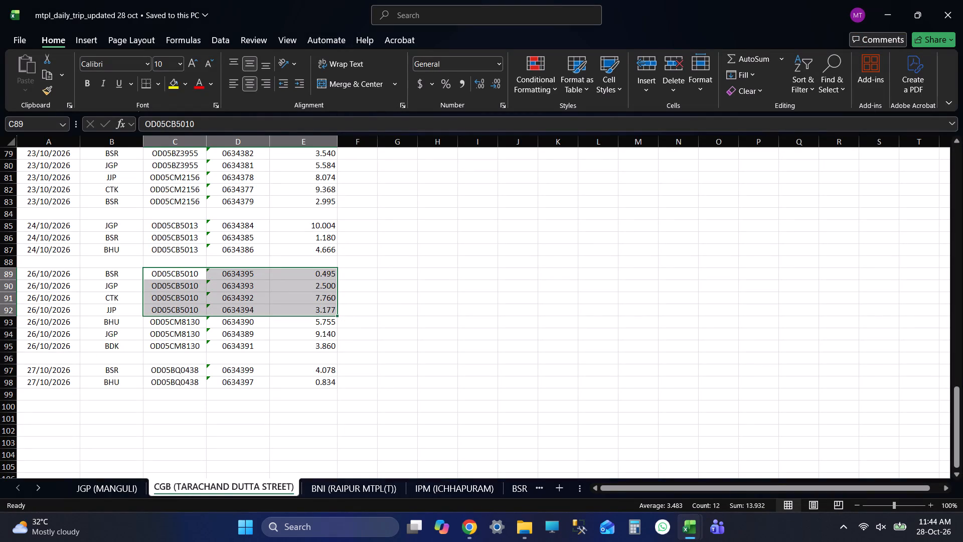
pyautogui.hotkey('alt', 'Tab')
pyautogui.hotkey('alt', 'Tab')
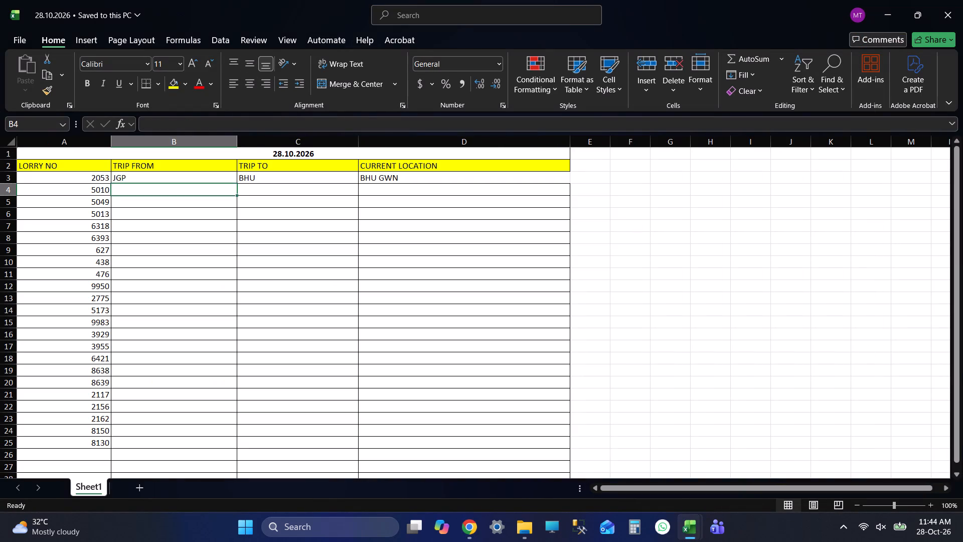
pyautogui.write('CGB')
pyautogui.press('Tab')
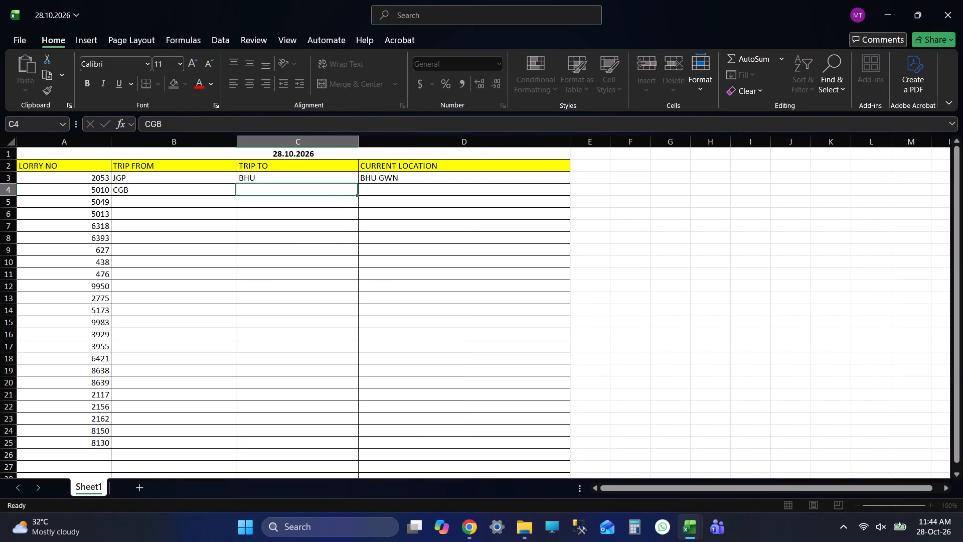
pyautogui.write('CTK')
pyautogui.press('Tab')
pyautogui.hotkey('ctrl', 's')
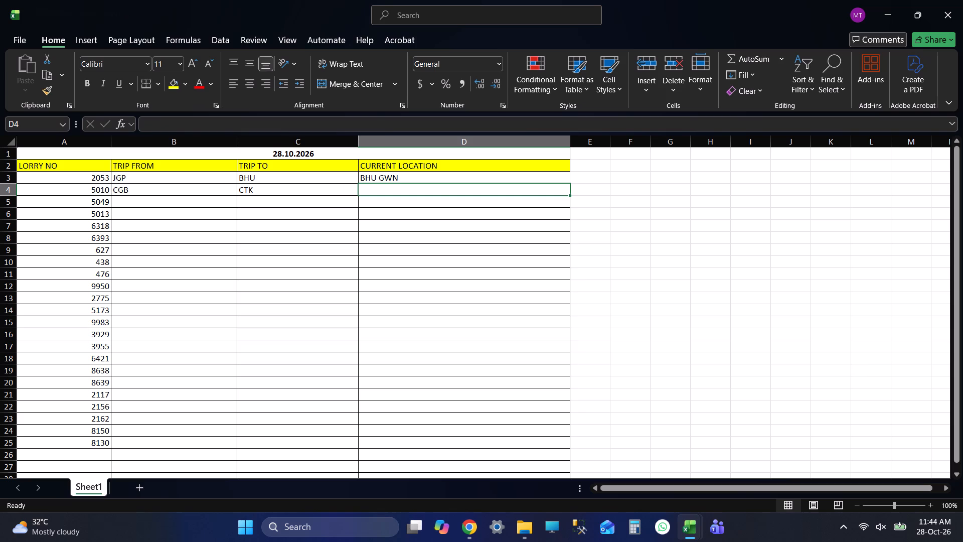
pyautogui.write('CTK GWN')
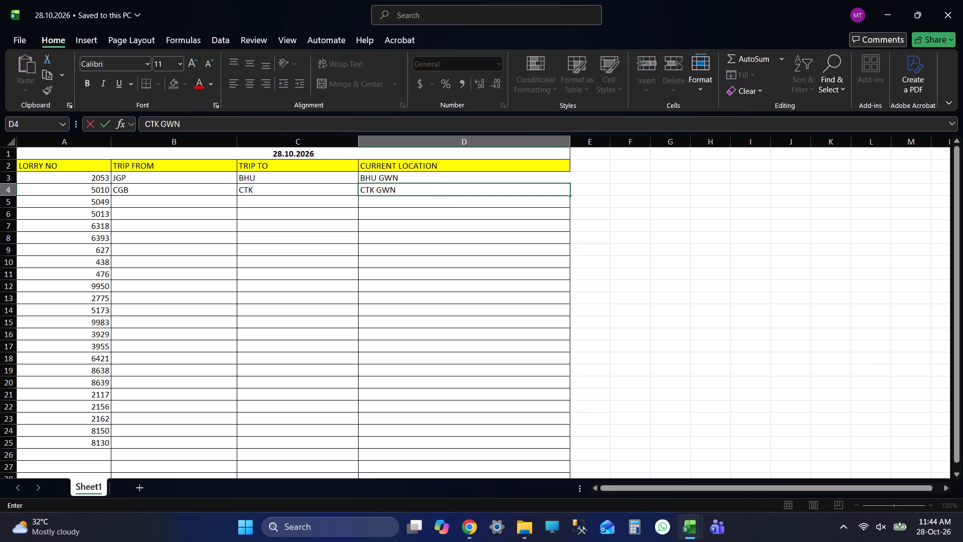
pyautogui.press('Return')
pyautogui.hotkey('ctrl', 's')
# Search the Wheelseye dashboard for vehicle 5049 and examine stop 4 of today's route history on the map.
pyautogui.hotkey('alt', 'Tab')
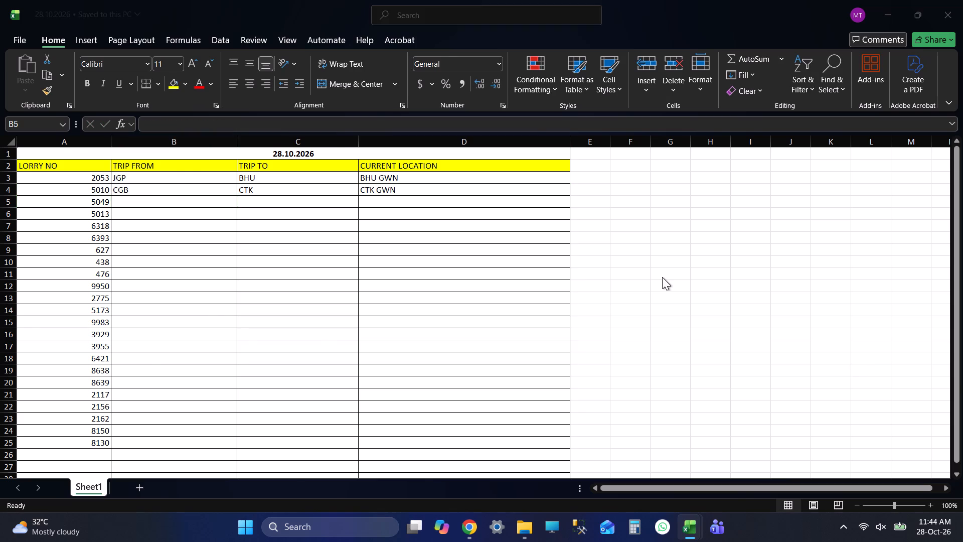
pyautogui.hotkey('alt', 'Tab')
pyautogui.hotkey('alt', 'Tab')
pyautogui.hotkey('alt', 'Tab')
pyautogui.click(221, 82)
pyautogui.hotkey('alt', 'Tab')
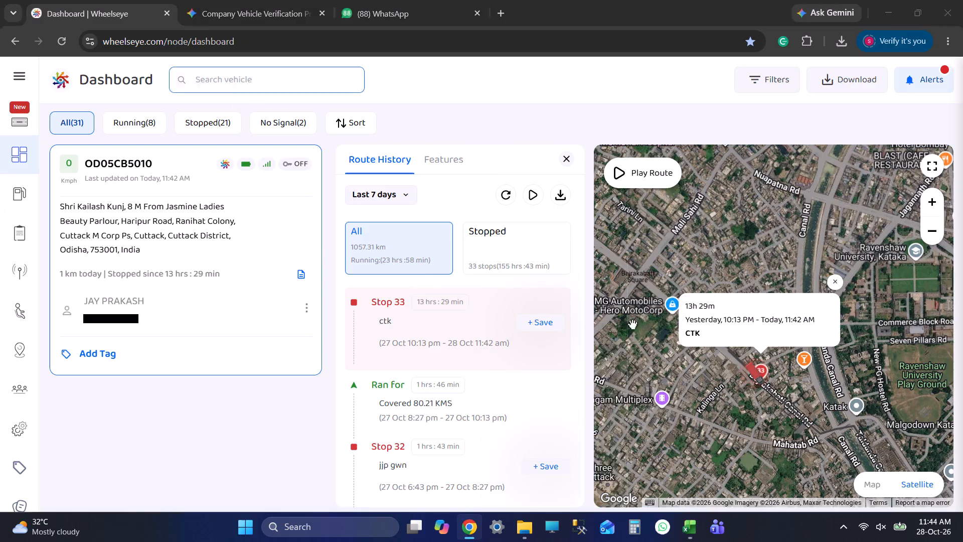
pyautogui.hotkey('alt', 'Tab')
pyautogui.hotkey('alt', 'Tab')
pyautogui.hotkey('alt', 'Tab')
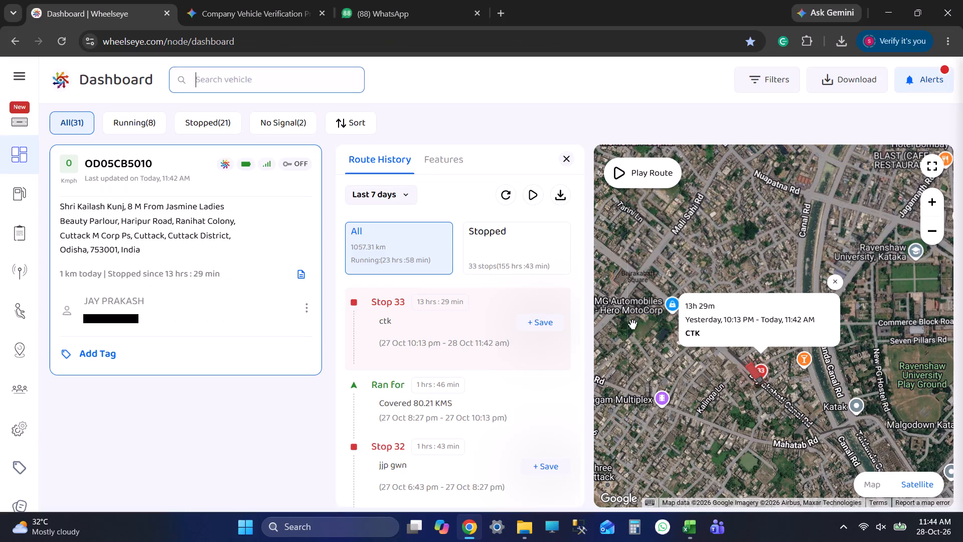
pyautogui.write('5049')
pyautogui.press('Return')
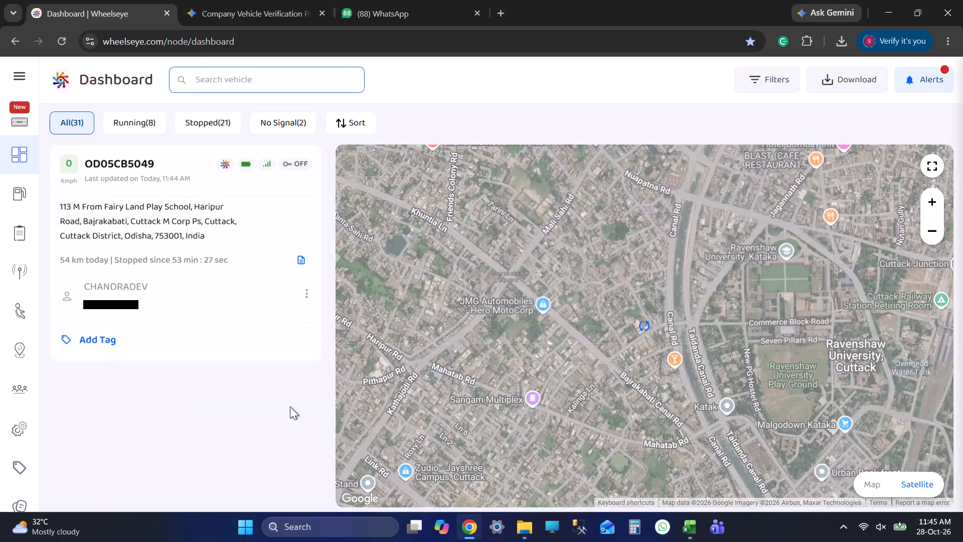
pyautogui.click(174, 280)
pyautogui.click(456, 317)
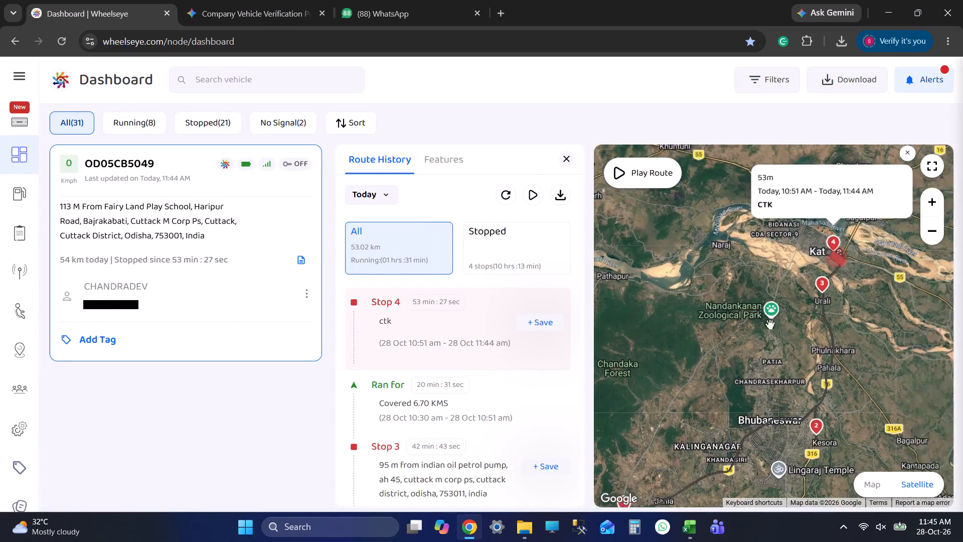
pyautogui.hotkey('alt', 'Tab')
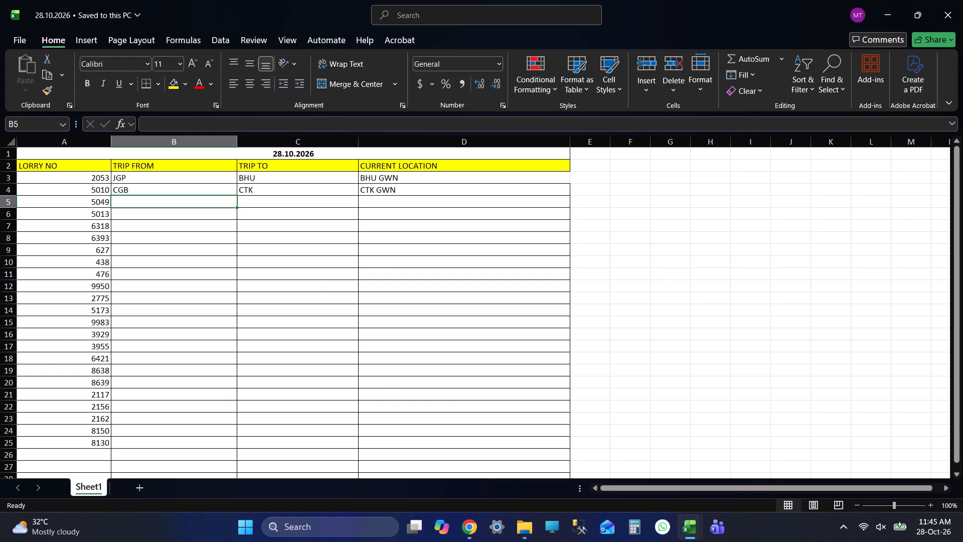
pyautogui.hotkey('alt', 'Tab')
pyautogui.scroll(-4, 697, 398)
pyautogui.moveTo(722, 436); pyautogui.dragTo(721, 390)
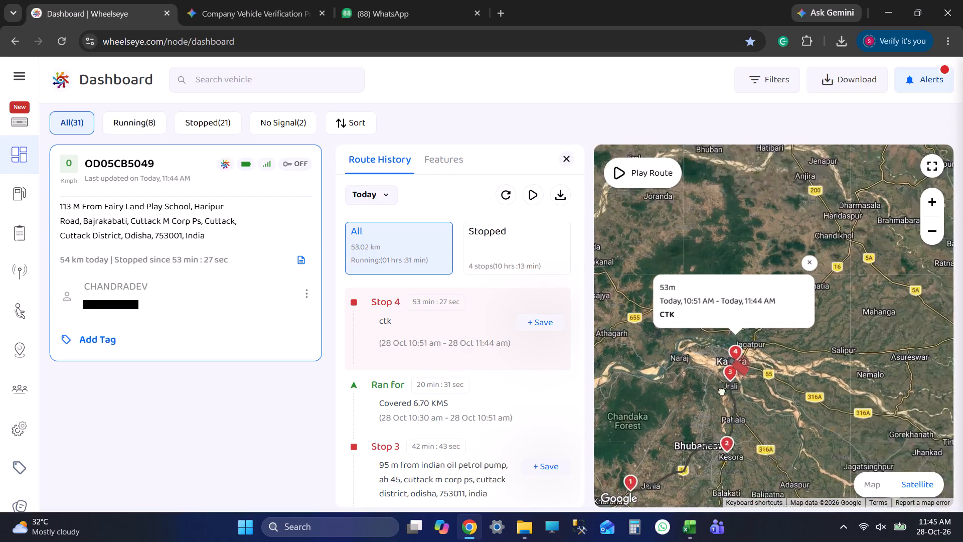
pyautogui.moveTo(721, 390); pyautogui.dragTo(746, 322)
pyautogui.hotkey('alt', 'Tab')
pyautogui.hotkey('alt', 'Tab')
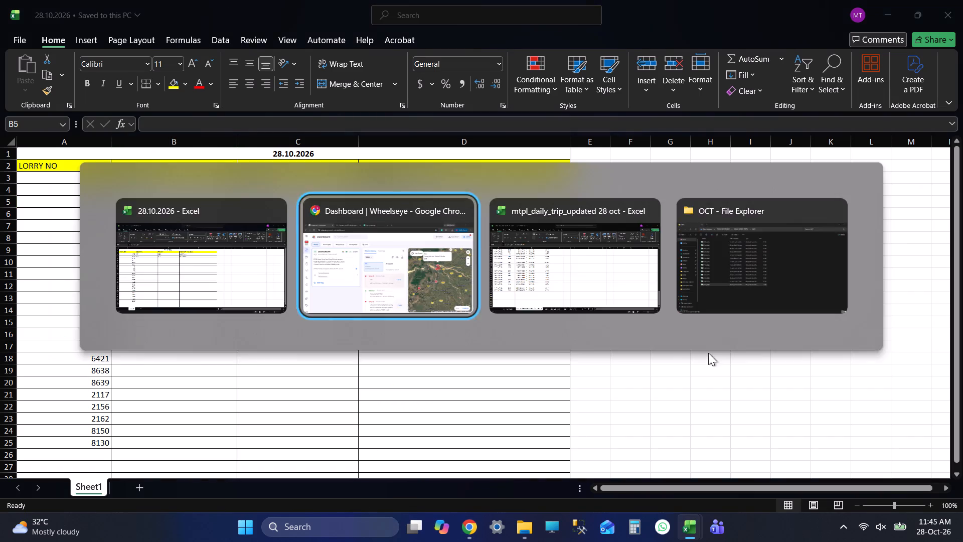
pyautogui.hotkey('alt', 'Tab')
pyautogui.click(430, 491)
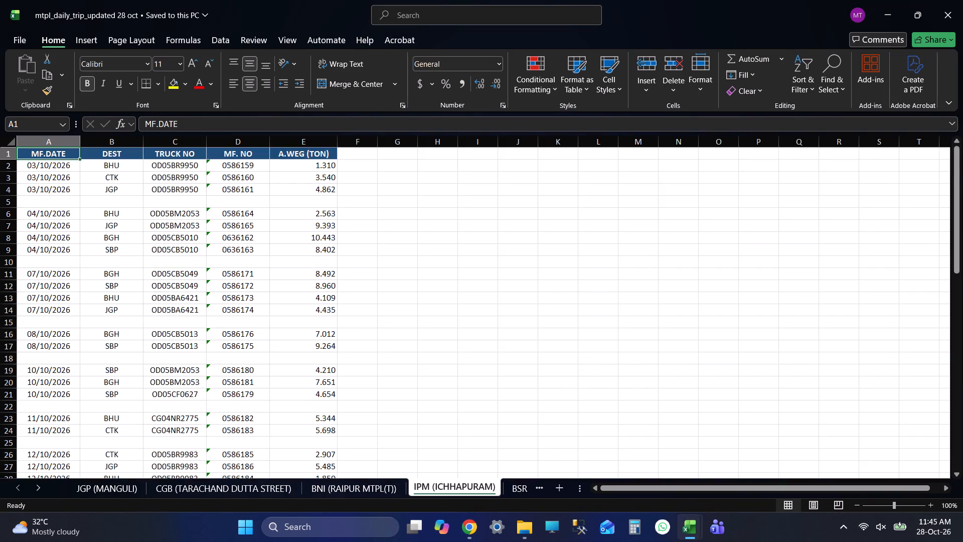
pyautogui.scroll(-17, 279, 327)
pyautogui.scroll(1, 279, 327)
pyautogui.scroll(-1, 279, 327)
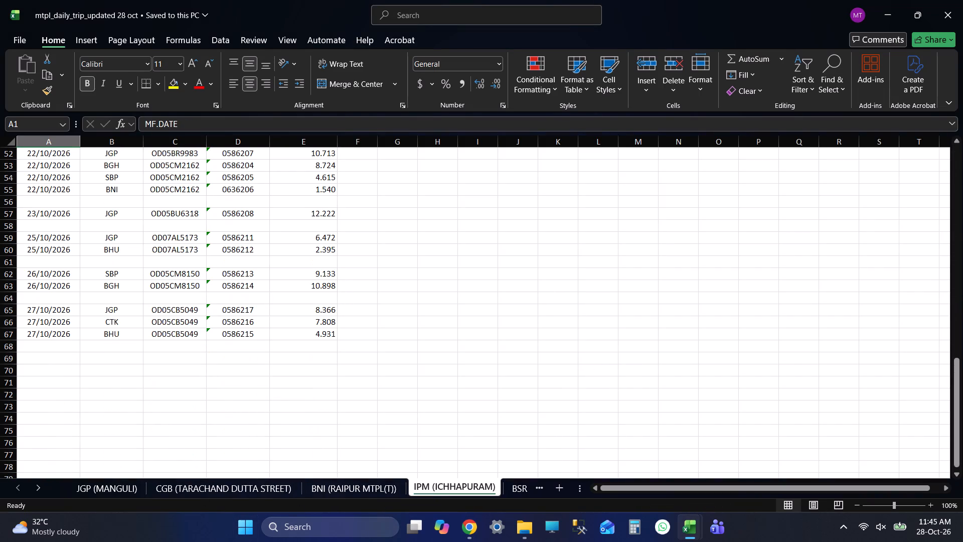
pyautogui.moveTo(181, 310); pyautogui.dragTo(297, 330)
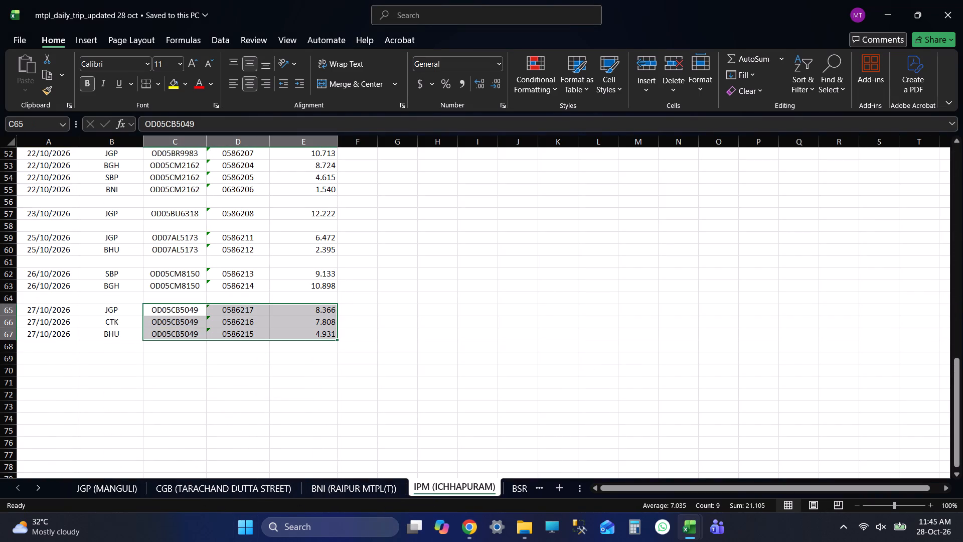
pyautogui.hotkey('alt', 'Tab')
pyautogui.hotkey('alt', 'Tab')
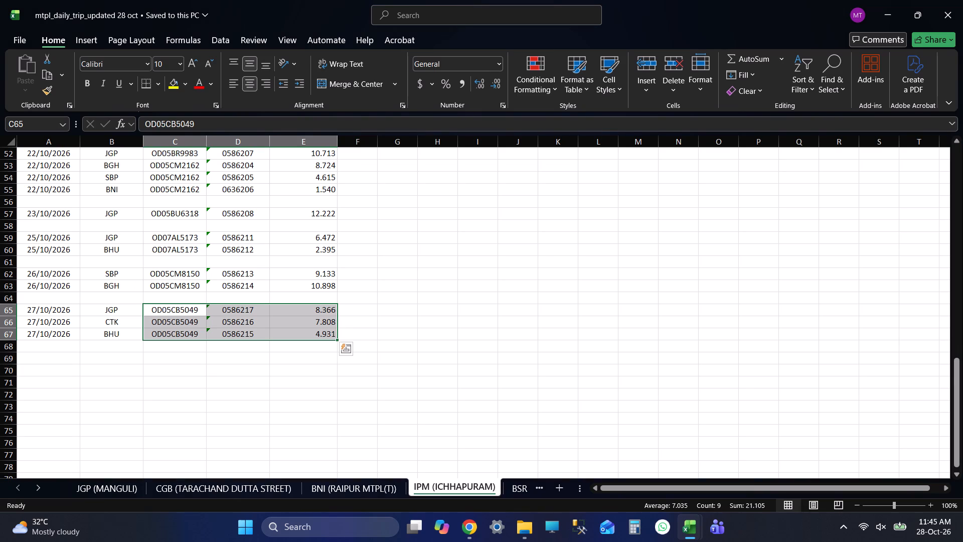
pyautogui.hotkey('alt', 'Tab')
pyautogui.hotkey('alt', 'Tab')
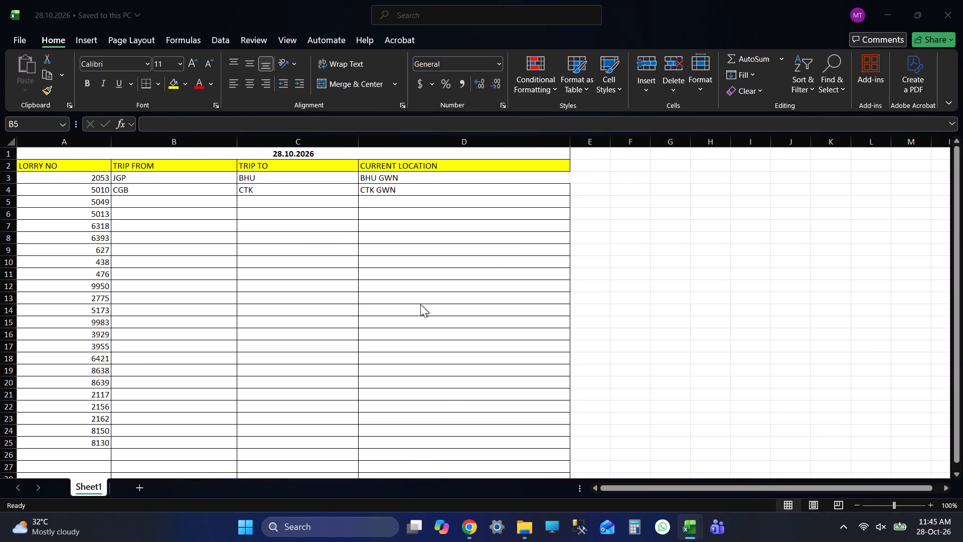
pyautogui.hotkey('alt', 'Tab')
pyautogui.scroll(1, 429, 345)
pyautogui.scroll(-8, 429, 345)
pyautogui.scroll(1, 429, 345)
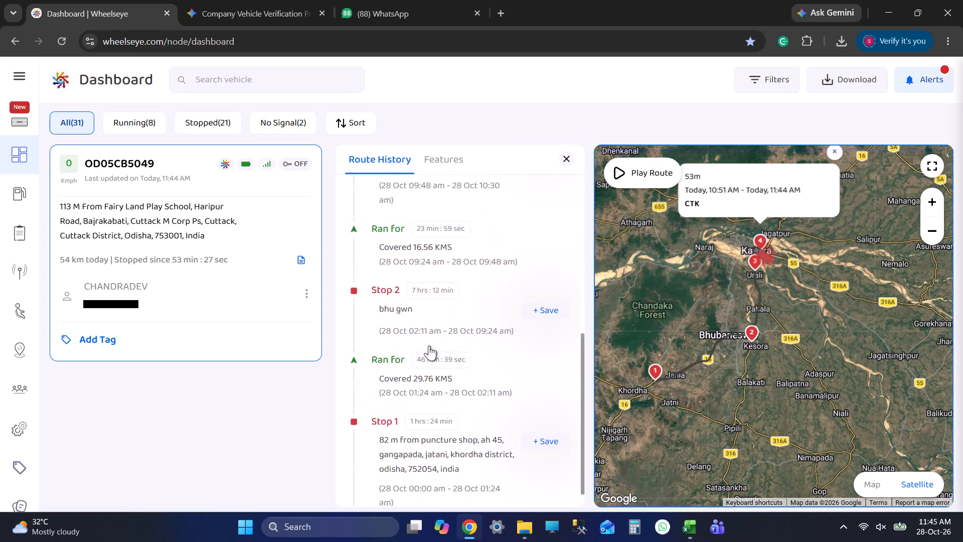
pyautogui.scroll(3, 429, 345)
pyautogui.scroll(-3, 429, 345)
pyautogui.click(446, 355)
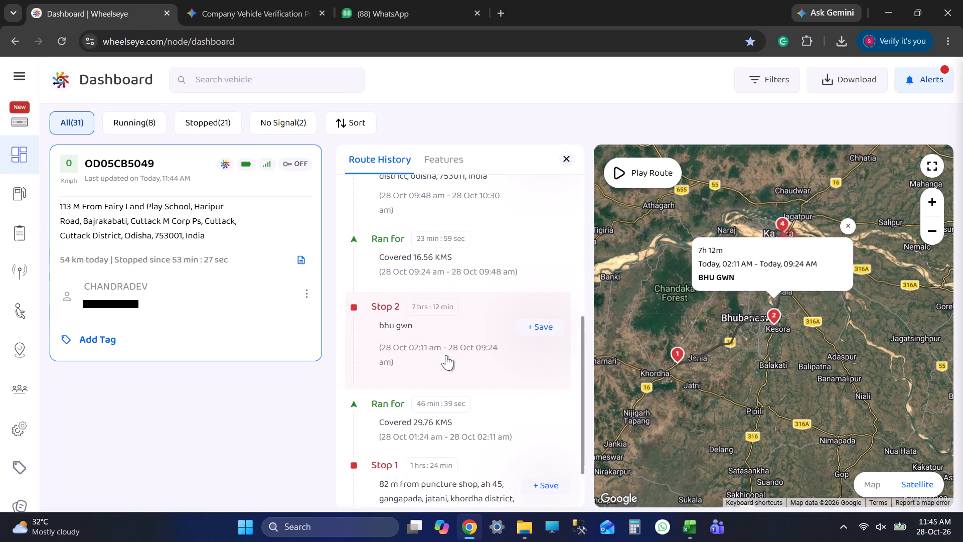
pyautogui.scroll(-4, 446, 355)
pyautogui.scroll(1, 446, 355)
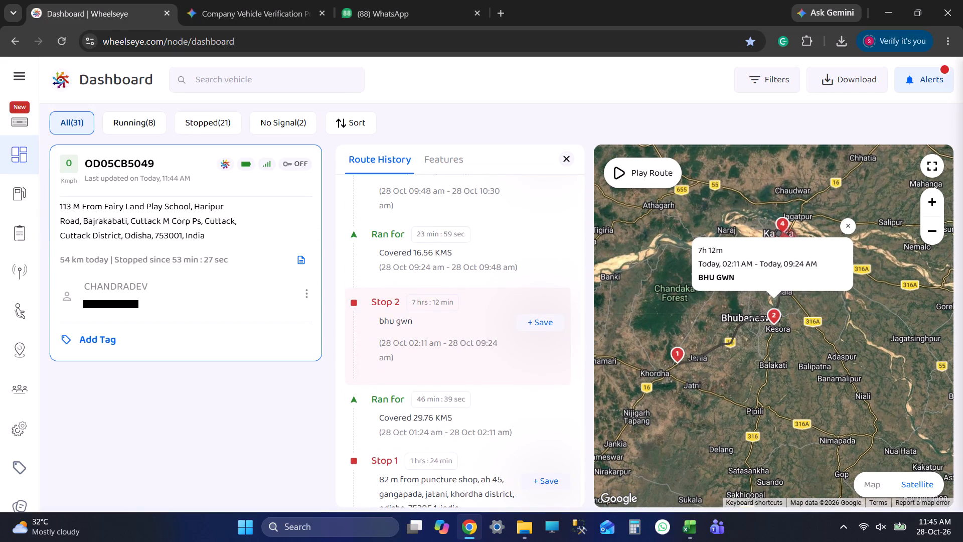
pyautogui.scroll(3, 431, 282)
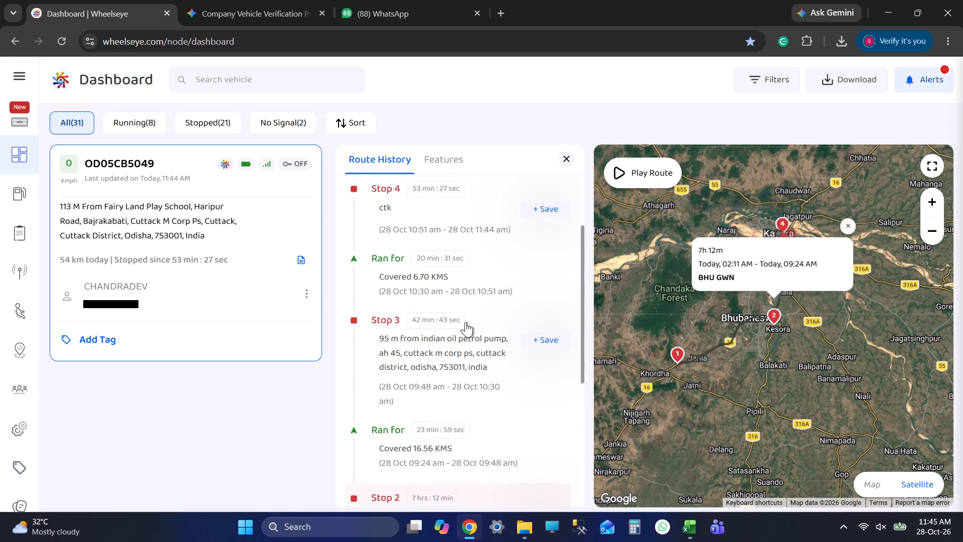
pyautogui.scroll(-2, 469, 336)
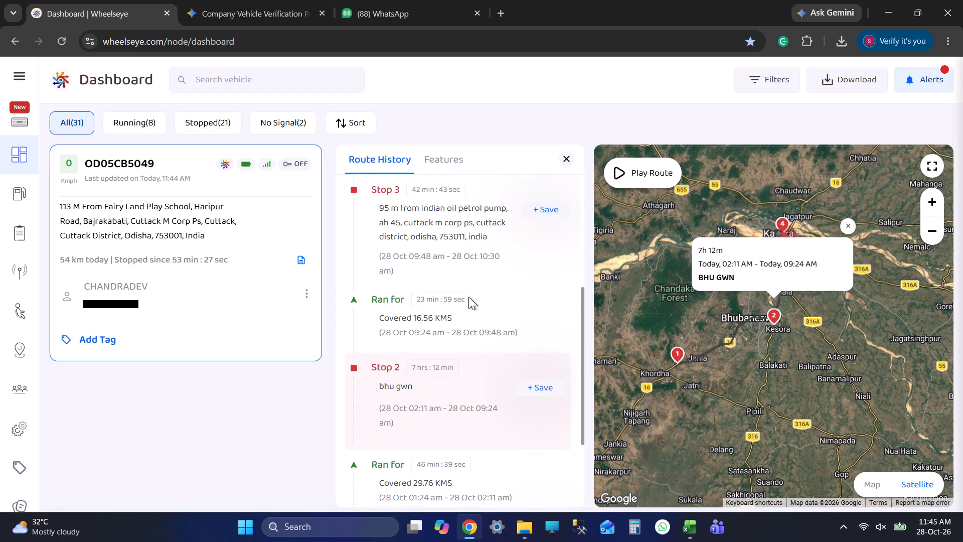
pyautogui.scroll(1, 465, 297)
pyautogui.click(451, 316)
pyautogui.scroll(3, 469, 340)
pyautogui.click(452, 318)
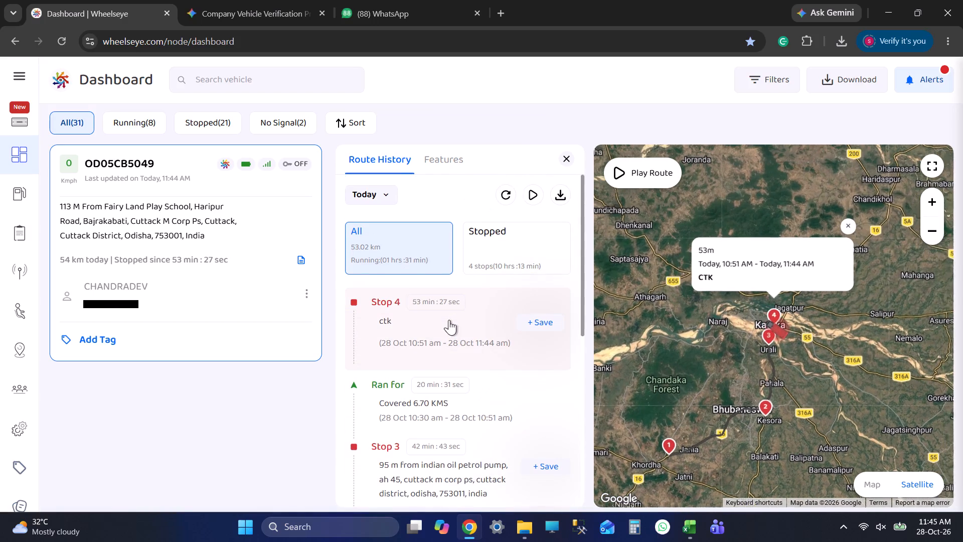
# In the 28.10.2026 workbook, enter IPM as Trip From for lorry 5049, checking against the daily trip workbook's IPM (ICHHAPURAM) sheet.
pyautogui.hotkey('alt', 'Tab')
pyautogui.hotkey('alt', 'Tab')
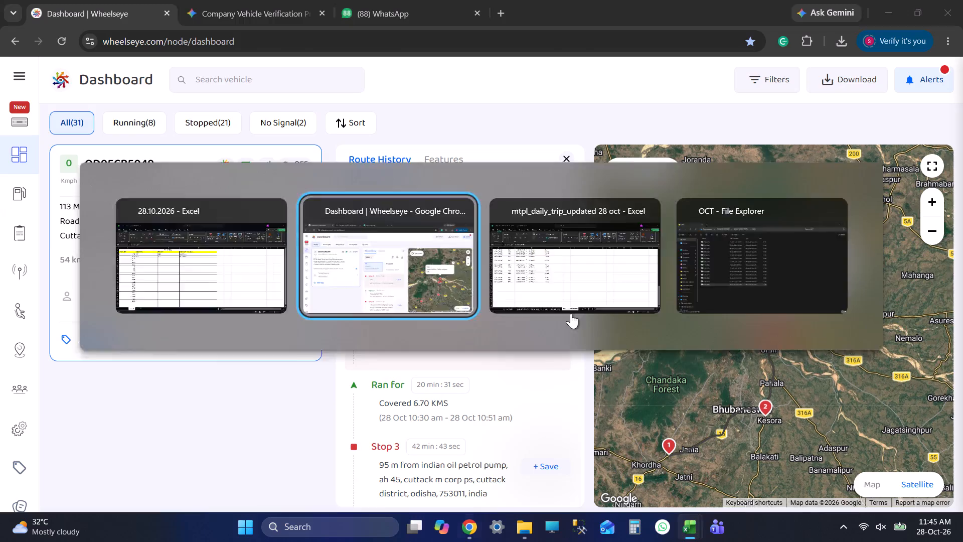
pyautogui.hotkey('alt', 'Tab')
pyautogui.hotkey('alt', 'Tab')
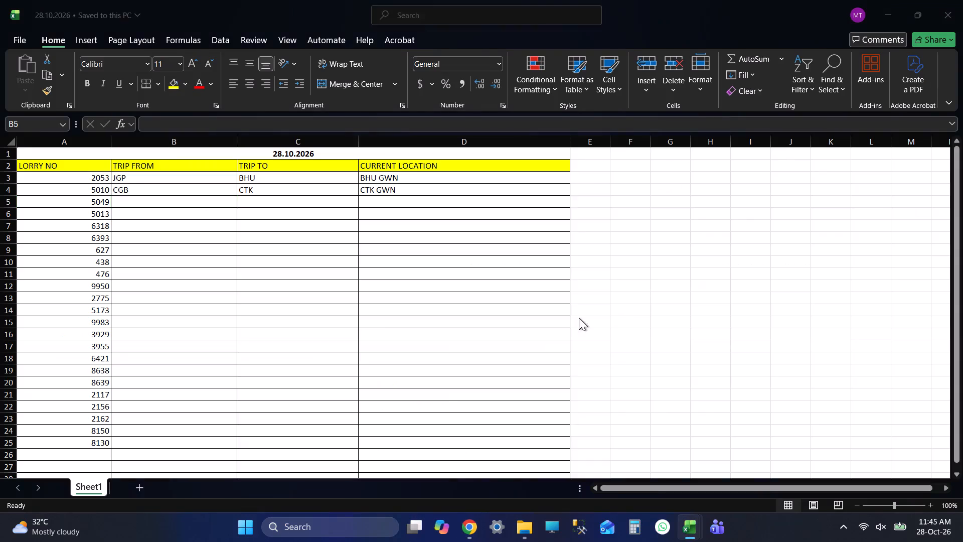
pyautogui.hotkey('alt', 'Tab')
pyautogui.hotkey('alt', 'Tab')
pyautogui.hotkey('alt', 'Tab')
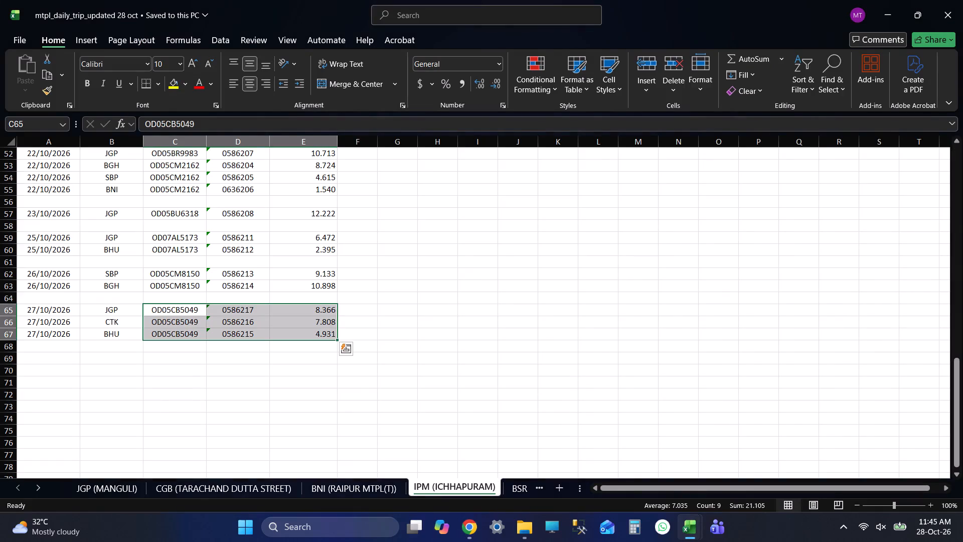
pyautogui.hotkey('alt', 'Tab')
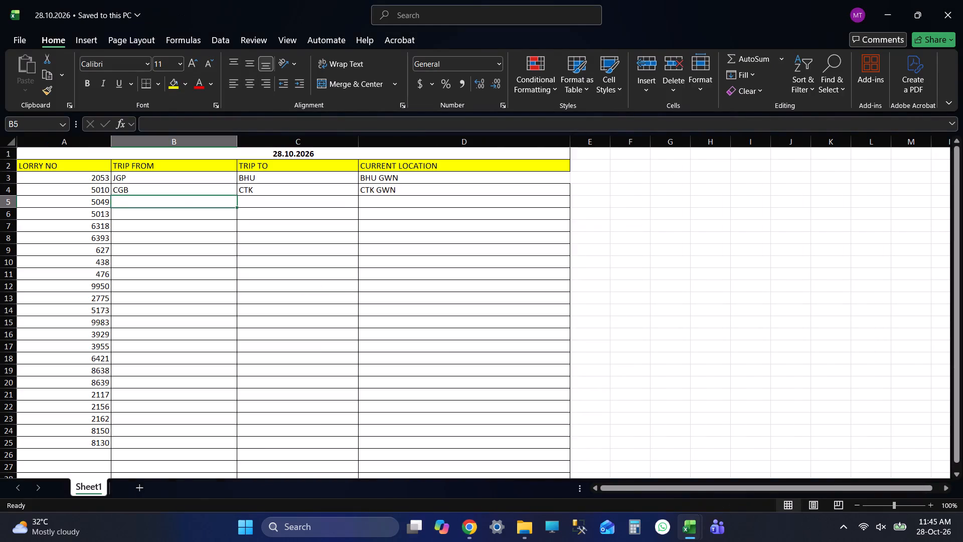
pyautogui.write('IPM')
pyautogui.press('Tab')
pyautogui.hotkey('alt', 'Tab')
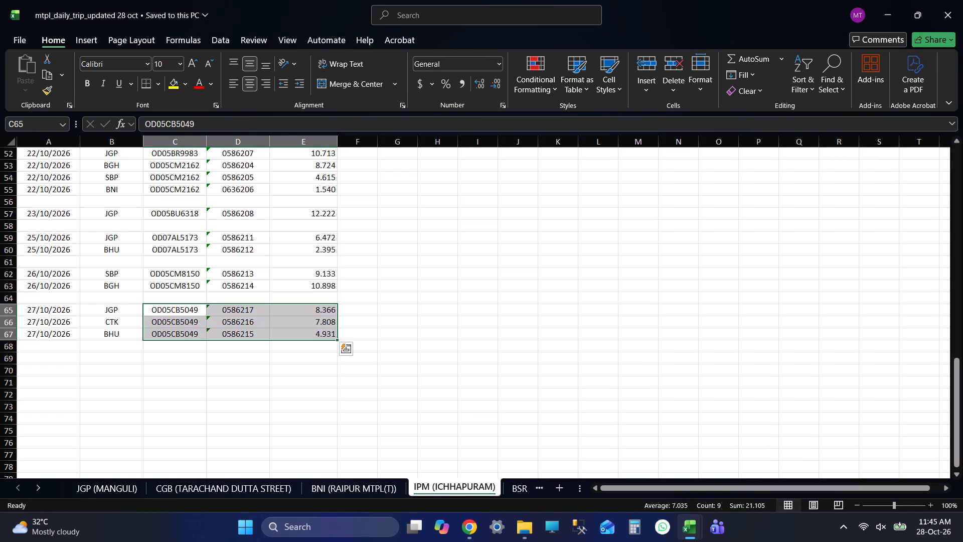
pyautogui.hotkey('alt', 'Tab')
pyautogui.hotkey('alt', 'Tab')
pyautogui.hotkey('alt', 'Tab')
pyautogui.write('JGP')
pyautogui.press('Tab')
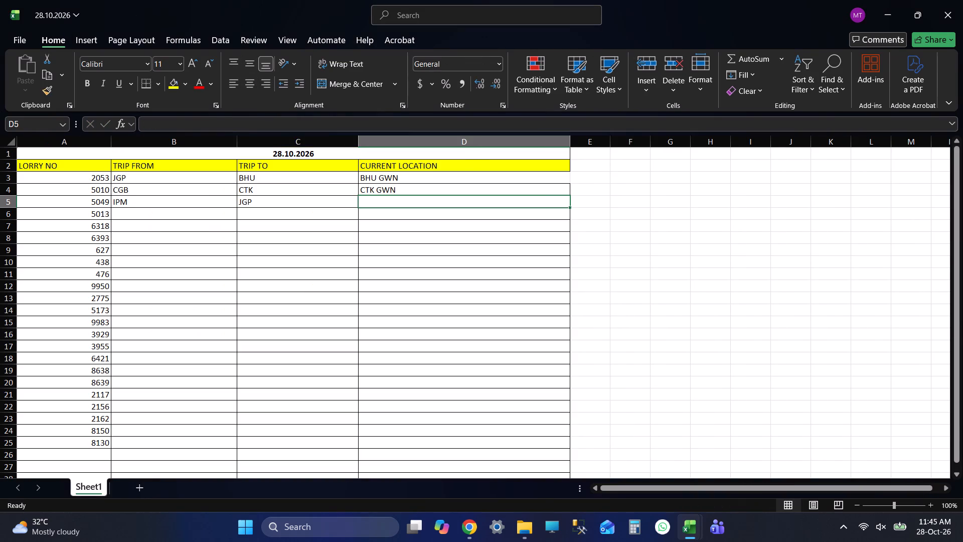
pyautogui.hotkey('ctrl', 's')
# Set lorry 5049's Current Location to CTK GWN, save the 28.10.2026 workbook, and go to lorry 5013's Trip From cell.
pyautogui.hotkey('alt', 'Tab')
pyautogui.hotkey('alt', 'Tab')
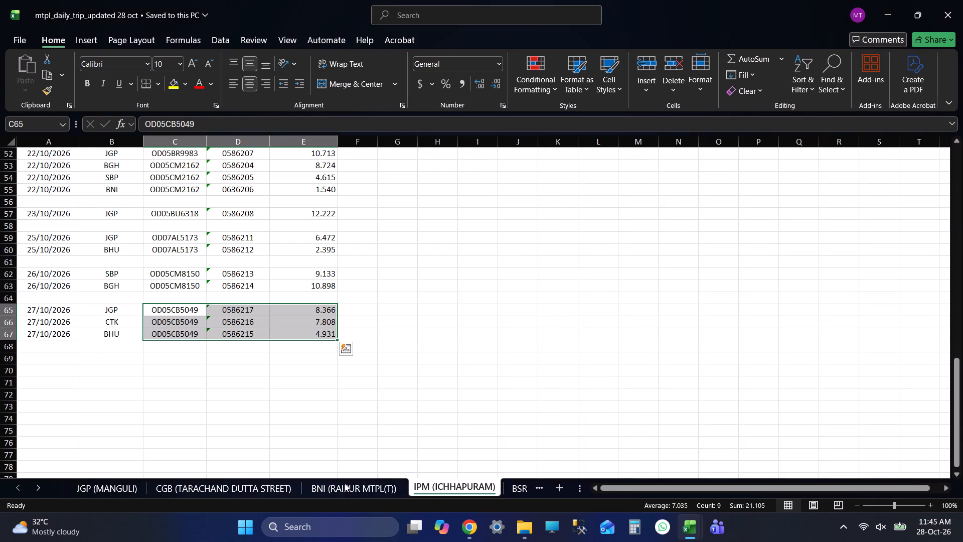
pyautogui.hotkey('ctrl', 's')
pyautogui.hotkey('ctrl', 's')
pyautogui.hotkey('alt', 'Tab')
pyautogui.hotkey('alt', 'Tab')
pyautogui.write('CTK GWN')
pyautogui.press('Return')
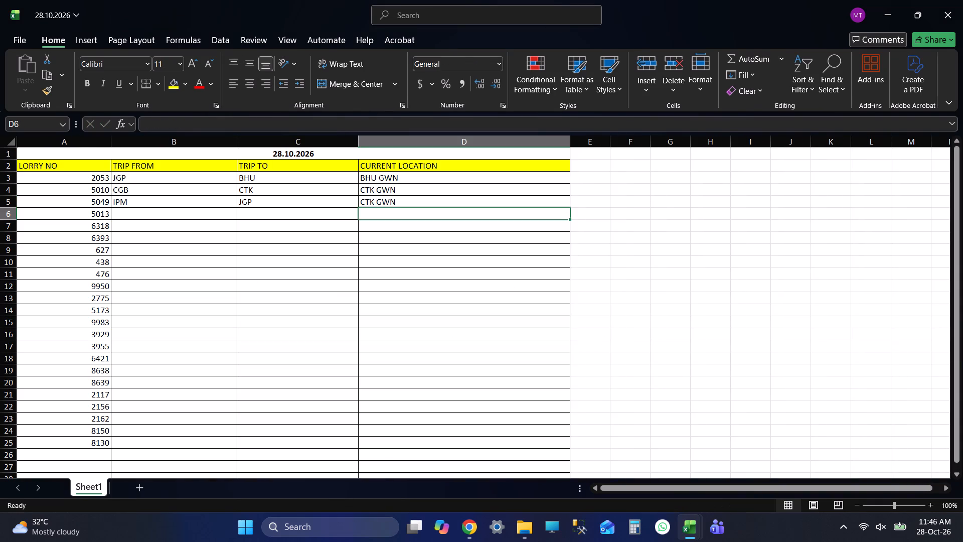
pyautogui.hotkey('ctrl', 's')
pyautogui.hotkey('shift', 'Tab')
pyautogui.hotkey('shift', 'Tab')
# Search the Wheelseye dashboard for vehicle 5013 and examine stop 5 of today's route history on the map.
pyautogui.hotkey('alt', 'Tab')
pyautogui.hotkey('alt', 'Tab')
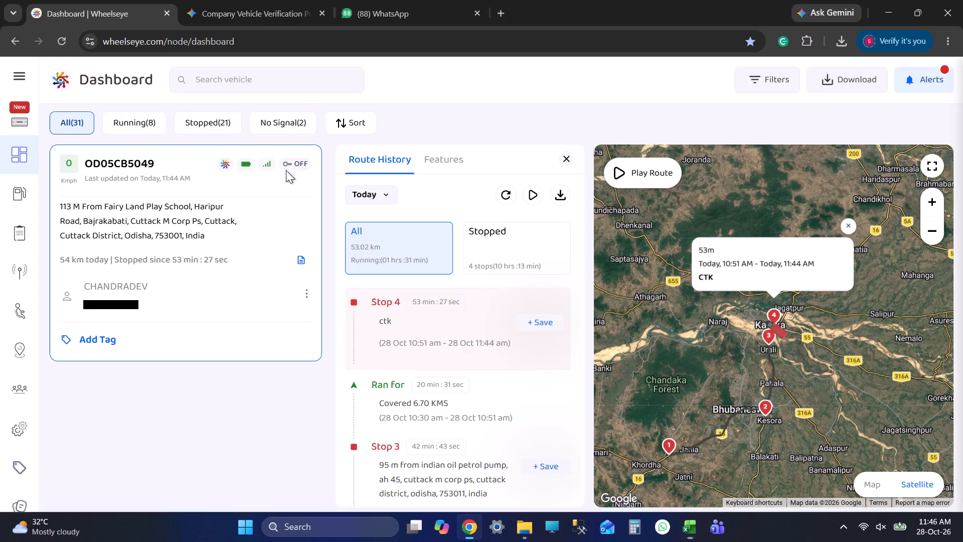
pyautogui.click(258, 74)
pyautogui.hotkey('alt', 'Tab')
pyautogui.hotkey('alt', 'Tab')
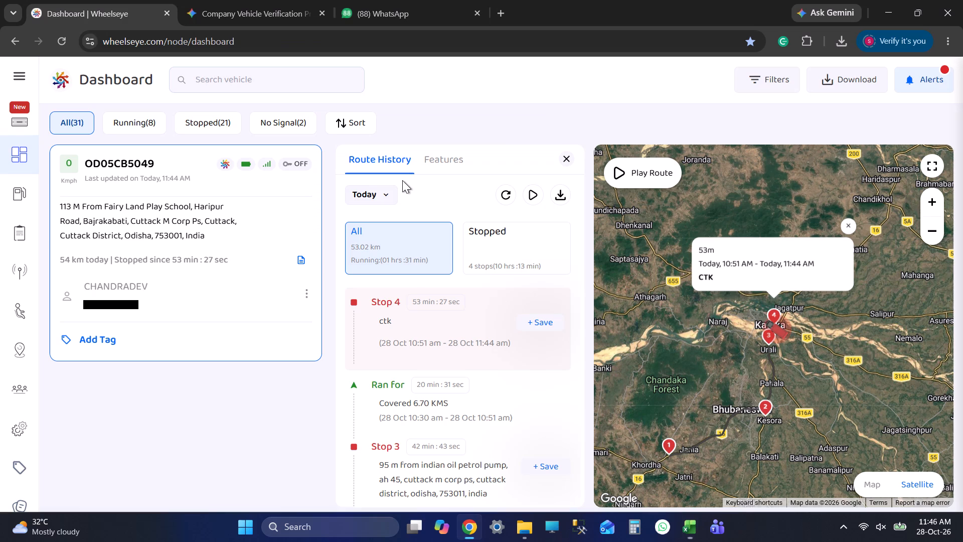
pyautogui.write('5013')
pyautogui.press('Return')
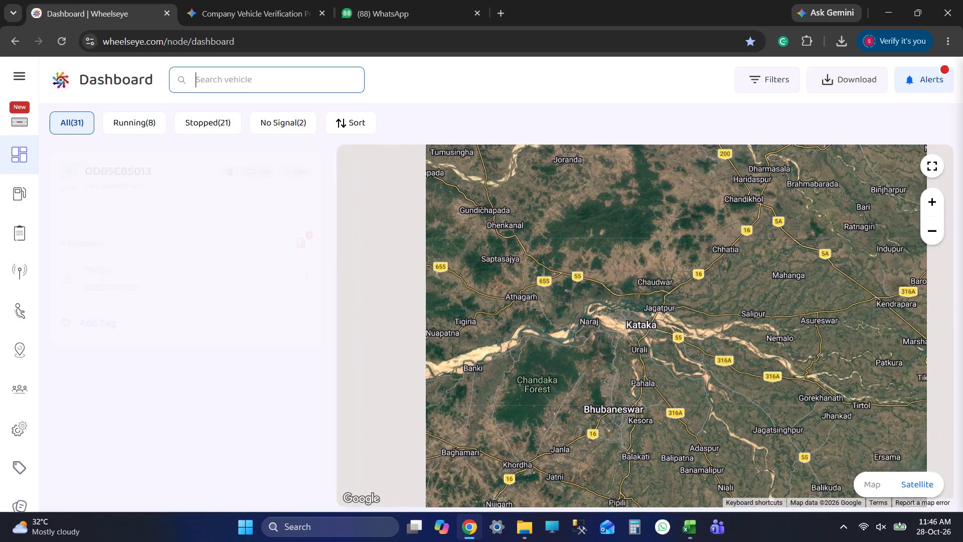
pyautogui.click(146, 245)
pyautogui.click(477, 323)
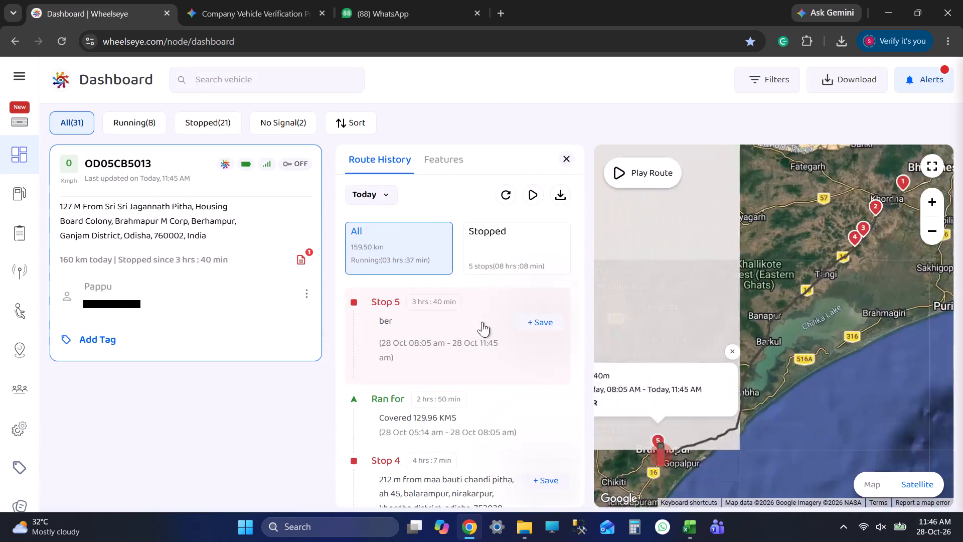
# Search Wheelseye for vehicle 5049 again and view its route history for today.
pyautogui.hotkey('alt', 'Tab')
pyautogui.hotkey('alt', 'Tab')
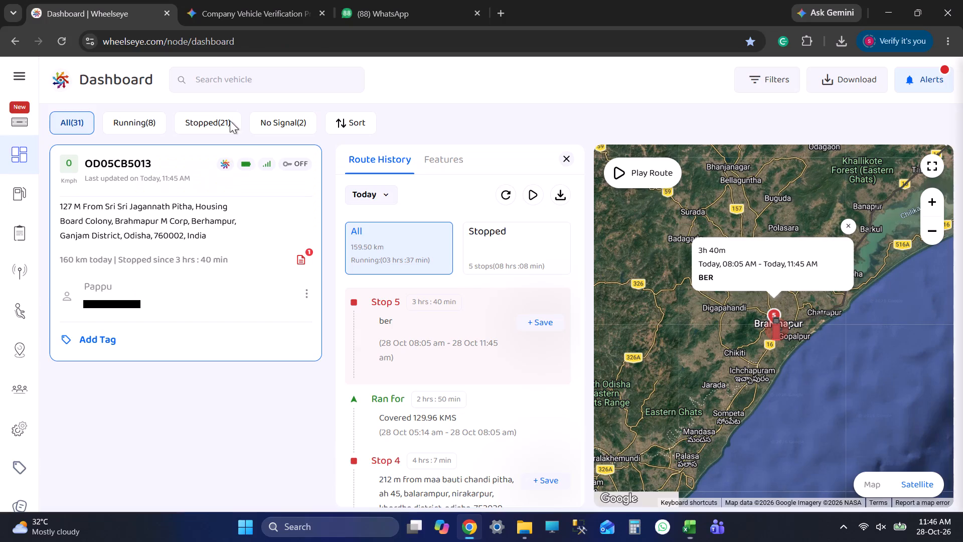
pyautogui.click(264, 74)
pyautogui.write('5049')
pyautogui.press('Return')
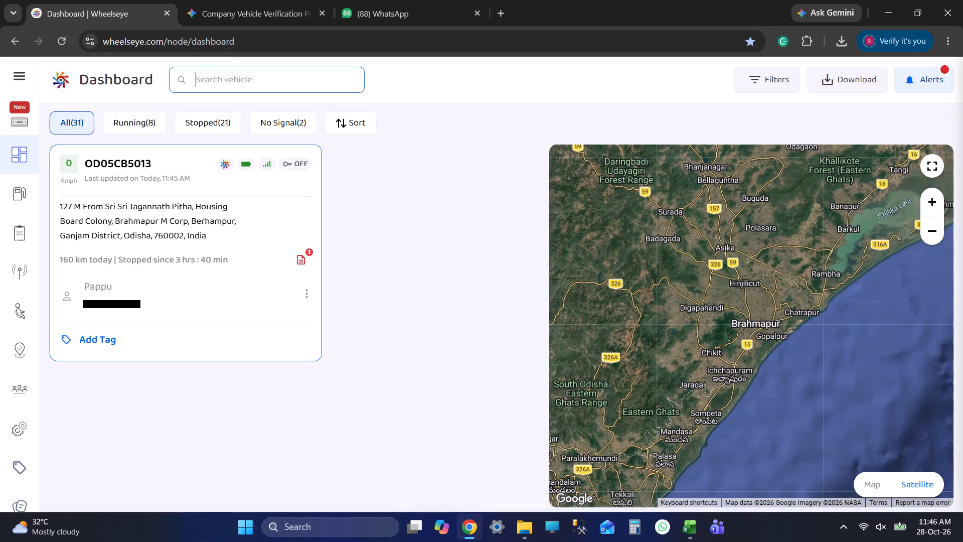
pyautogui.click(161, 190)
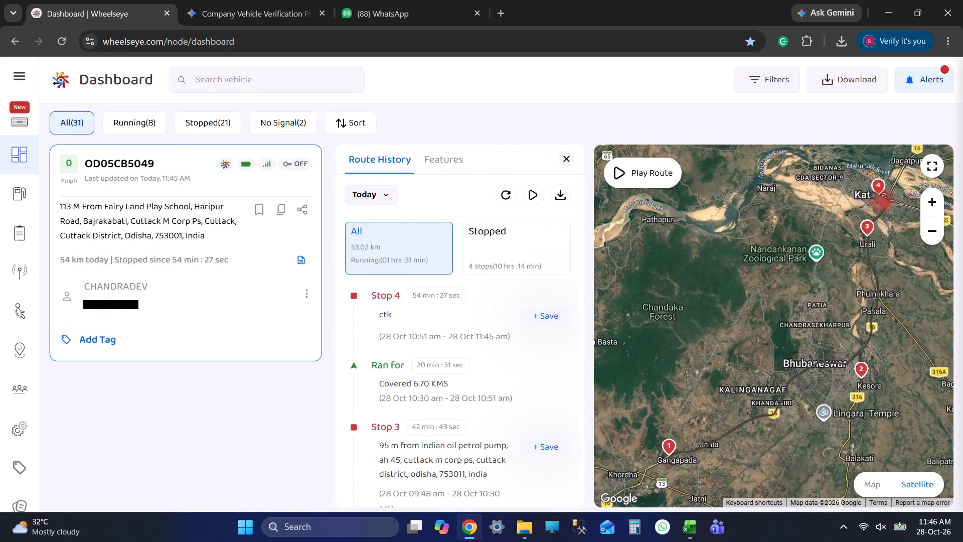
# Check the lorry number in the 28.10.2026 workbook, search Wheelseye for vehicle 5013 again, and show its stop 5 on the map.
pyautogui.click(246, 89)
pyautogui.hotkey('alt', 'Tab')
pyautogui.hotkey('alt', 'Tab')
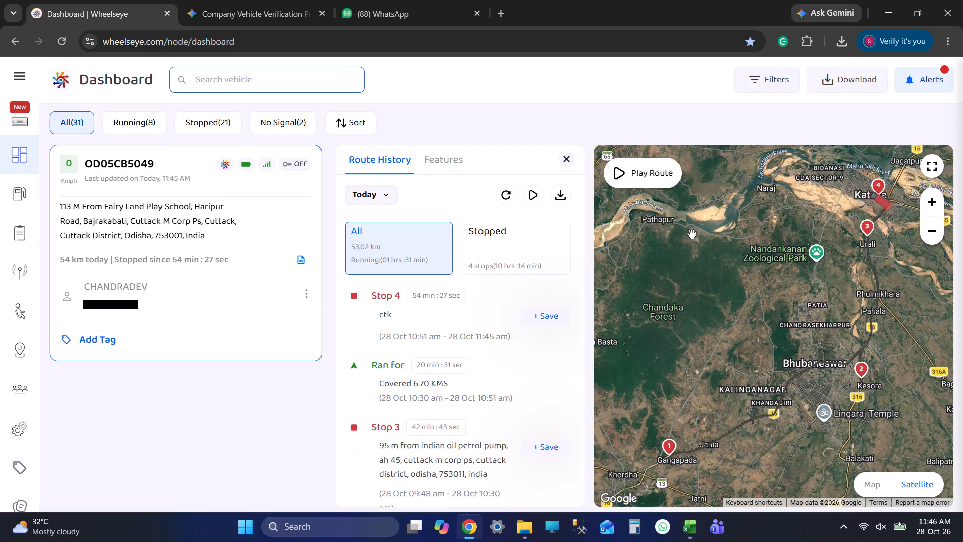
pyautogui.hotkey('alt', 'Tab')
pyautogui.hotkey('alt', 'Tab')
pyautogui.write('5013')
pyautogui.press('Return')
pyautogui.click(195, 236)
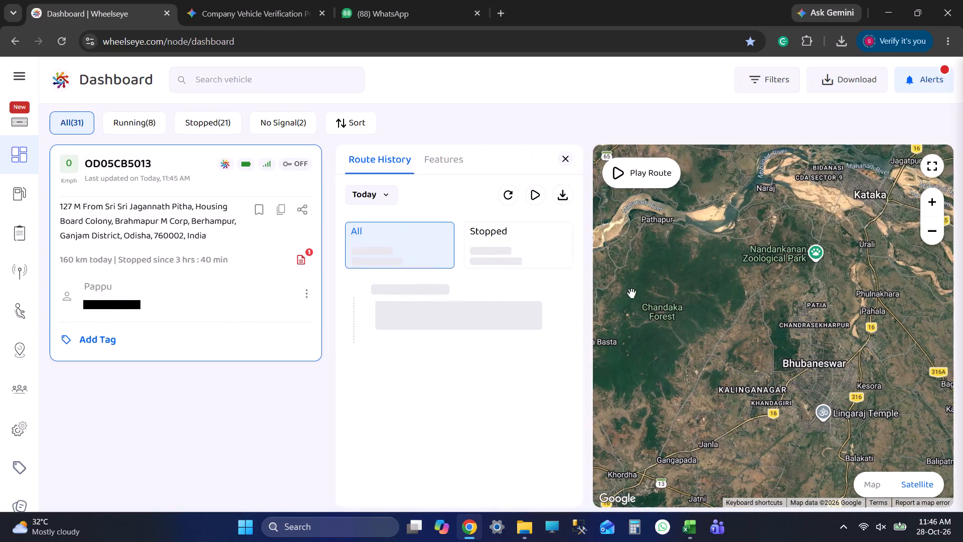
pyautogui.click(480, 305)
pyautogui.scroll(-2, 511, 390)
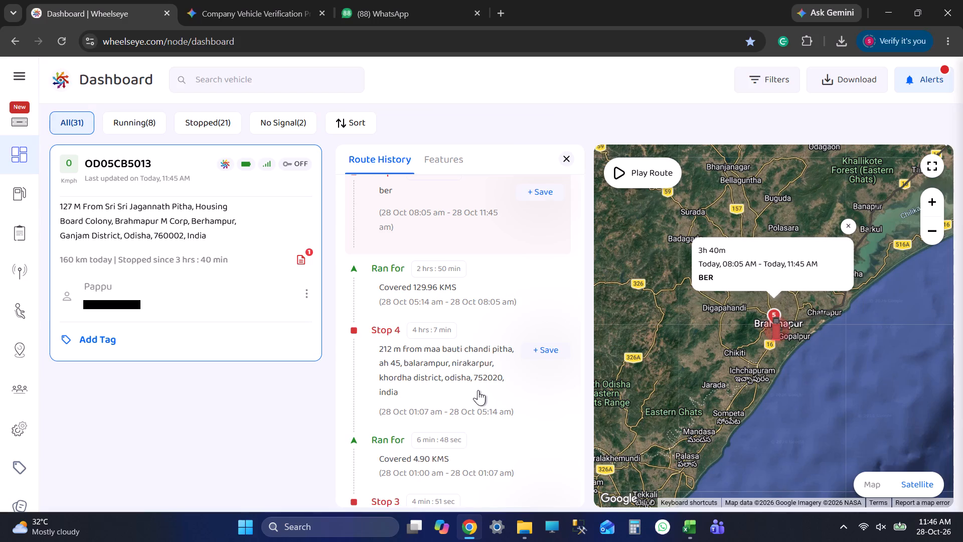
pyautogui.scroll(3, 458, 309)
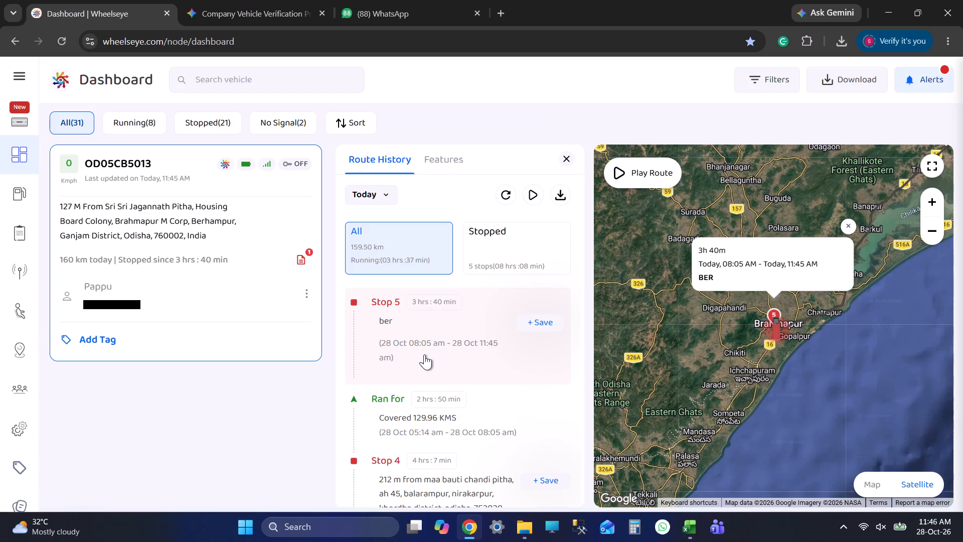
pyautogui.scroll(-2, 496, 397)
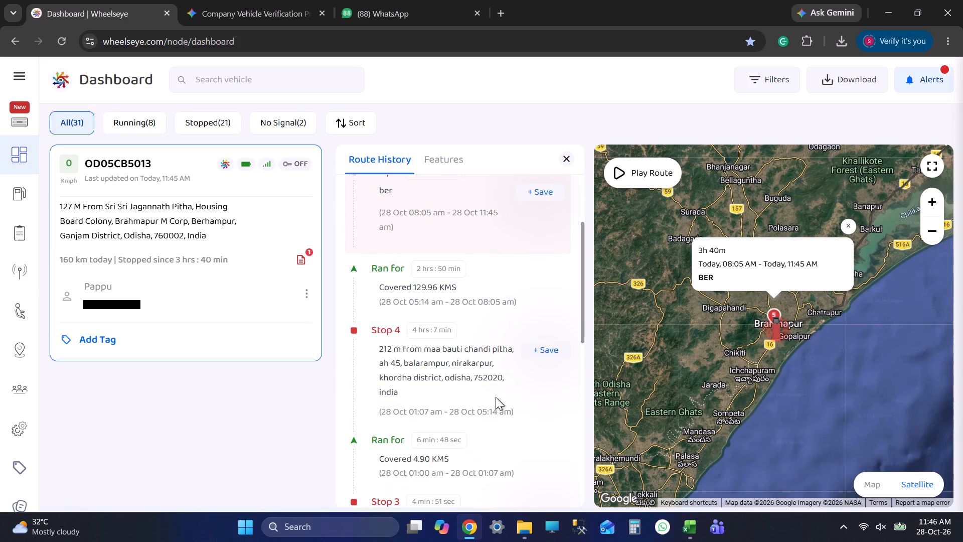
pyautogui.click(479, 372)
pyautogui.scroll(2, 783, 346)
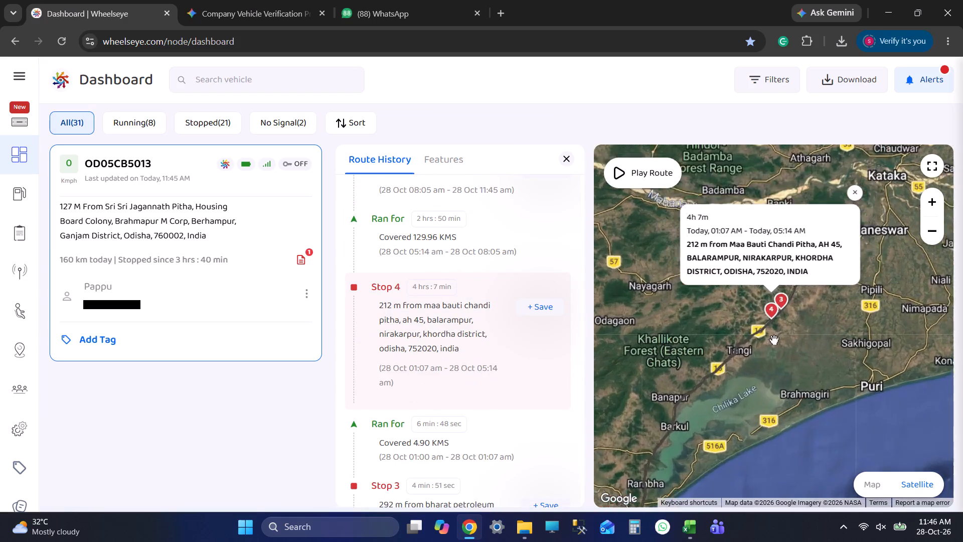
pyautogui.scroll(2, 509, 319)
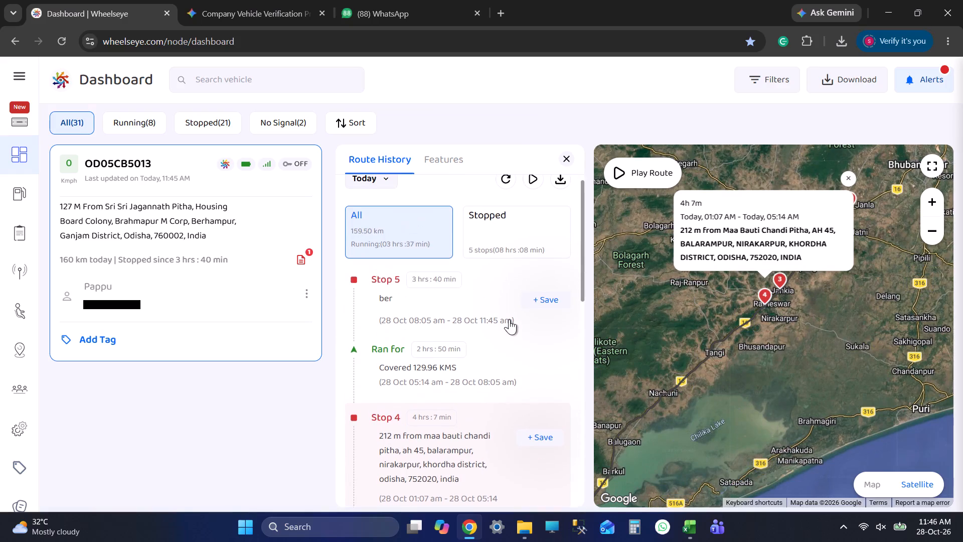
pyautogui.click(499, 309)
pyautogui.scroll(-5, 499, 309)
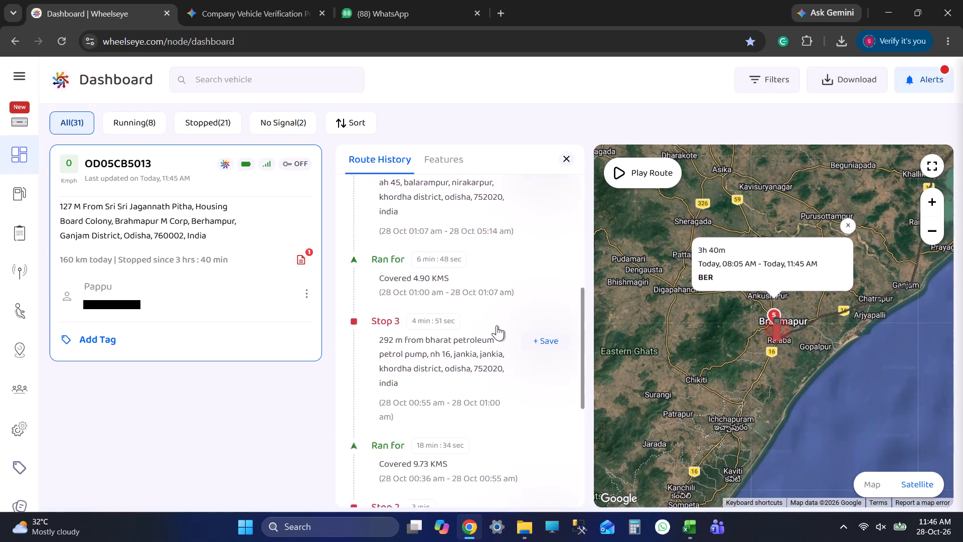
pyautogui.scroll(5, 497, 325)
pyautogui.scroll(-3, 497, 325)
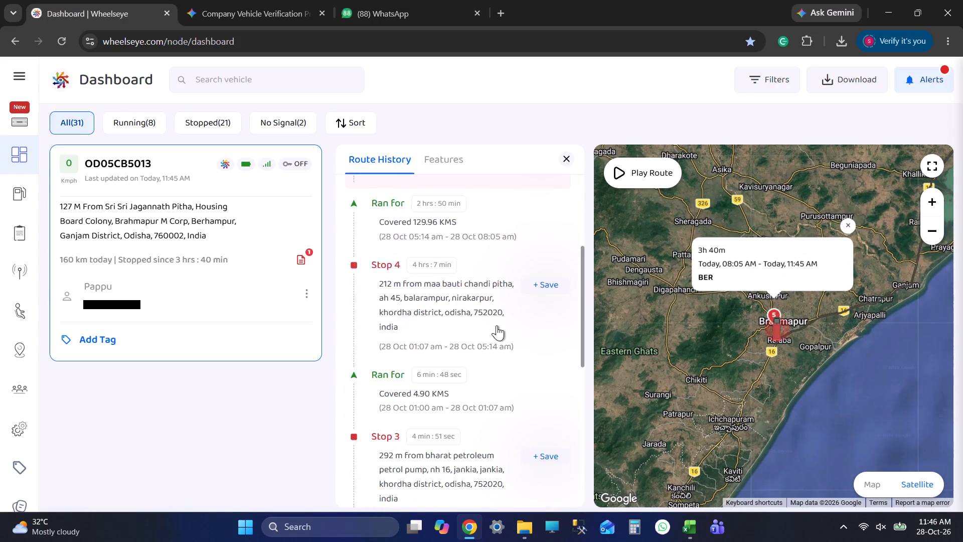
pyautogui.click(497, 325)
pyautogui.scroll(3, 771, 309)
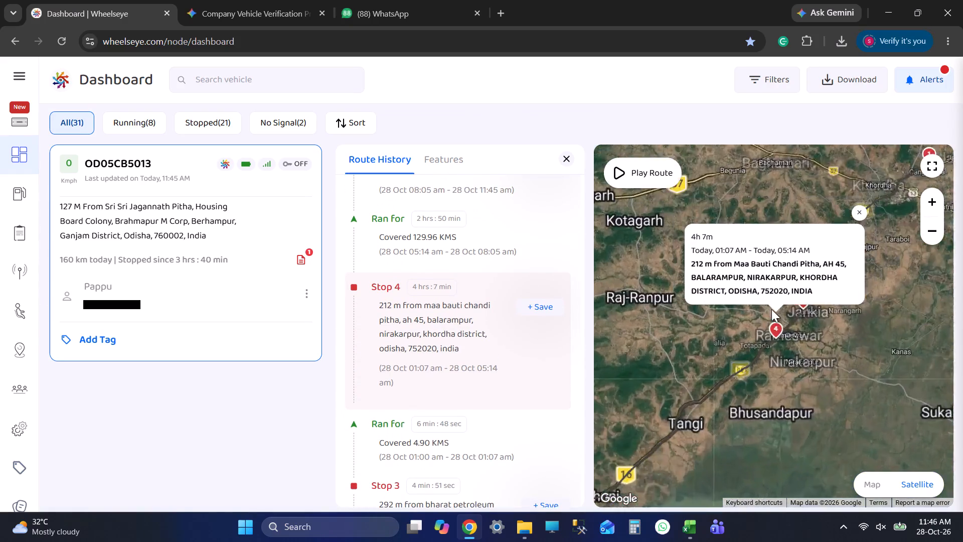
pyautogui.scroll(3, 464, 345)
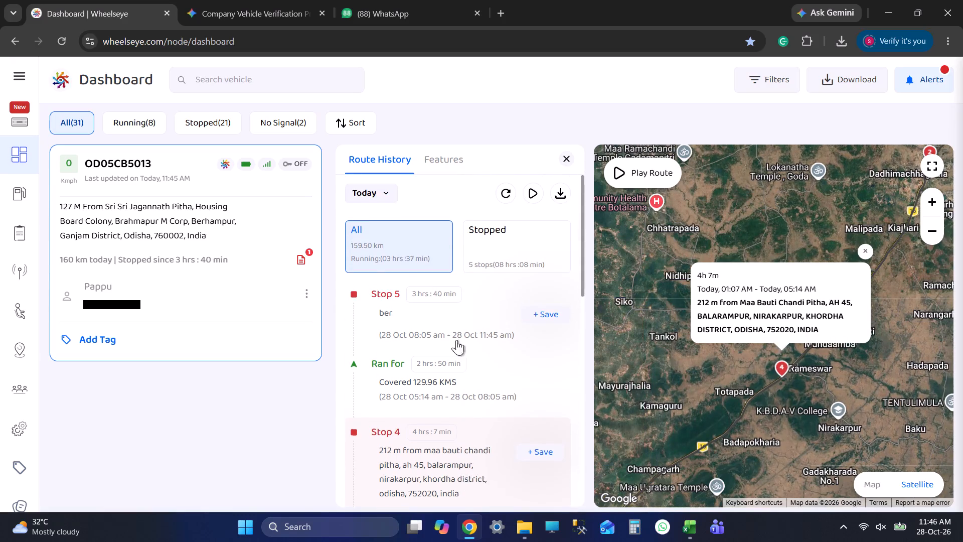
pyautogui.click(450, 327)
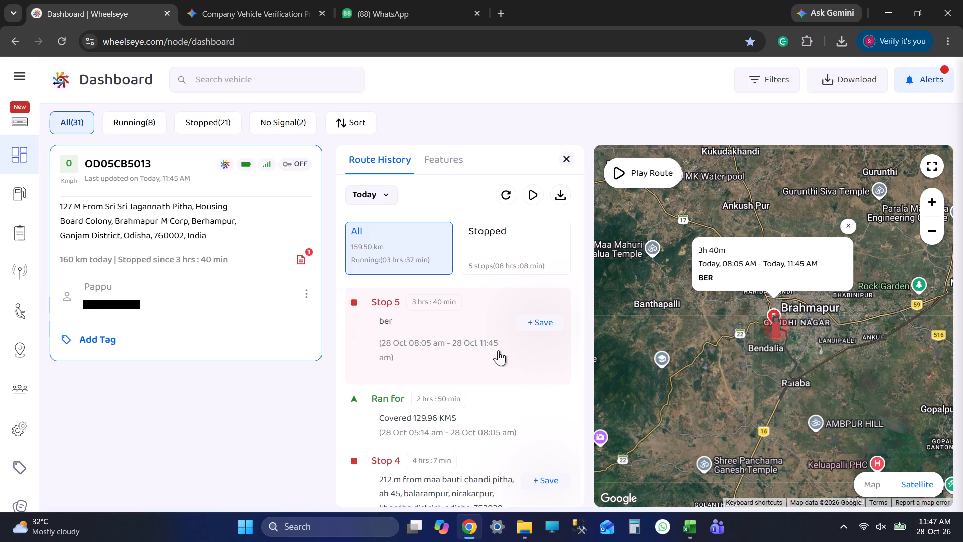
pyautogui.scroll(17, 477, 356)
pyautogui.scroll(-4, 477, 356)
pyautogui.click(466, 268)
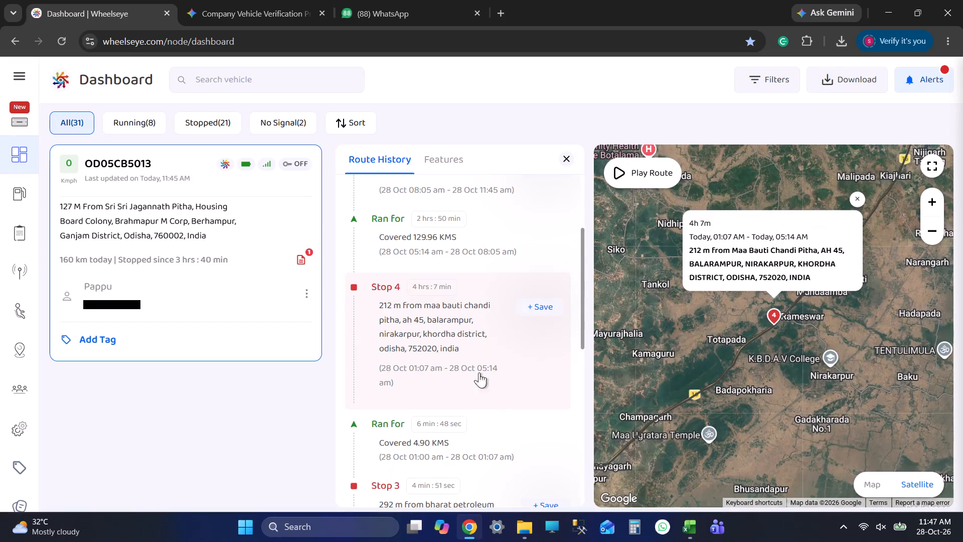
pyautogui.scroll(-2, 480, 302)
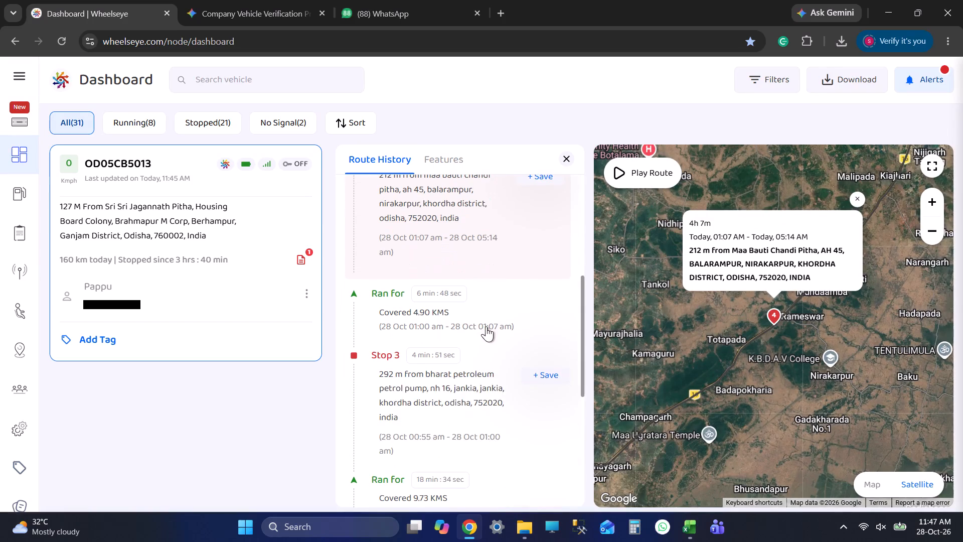
pyautogui.click(456, 366)
pyautogui.scroll(-7, 455, 367)
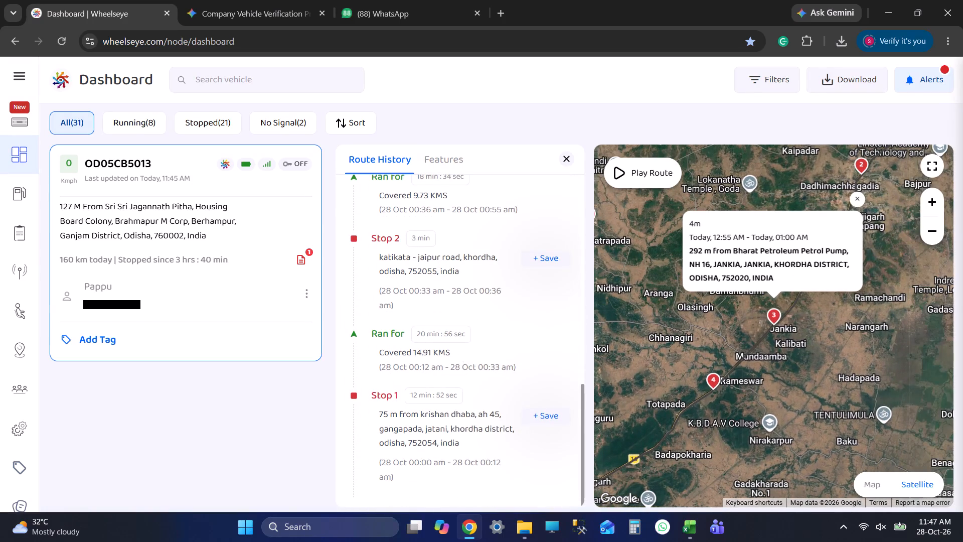
pyautogui.scroll(13, 462, 334)
pyautogui.scroll(-1, 462, 334)
pyautogui.scroll(2, 462, 334)
pyautogui.hotkey('alt', 'Tab')
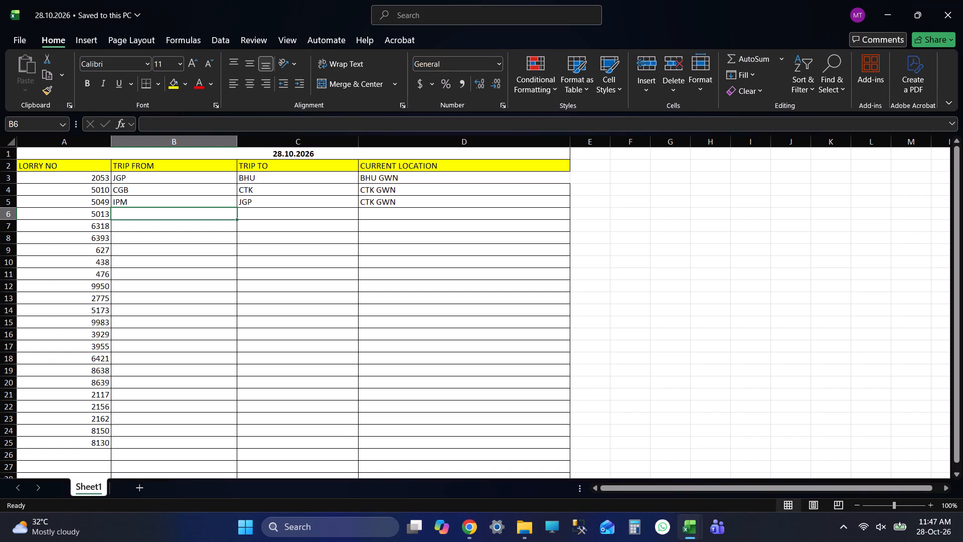
pyautogui.hotkey('alt', 'Tab')
pyautogui.hotkey('alt', 'Tab')
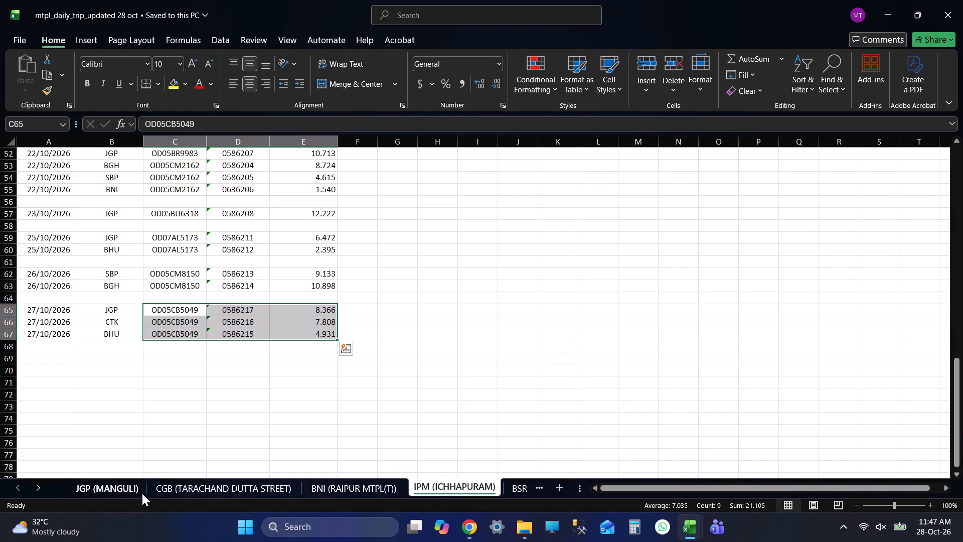
pyautogui.click(120, 491)
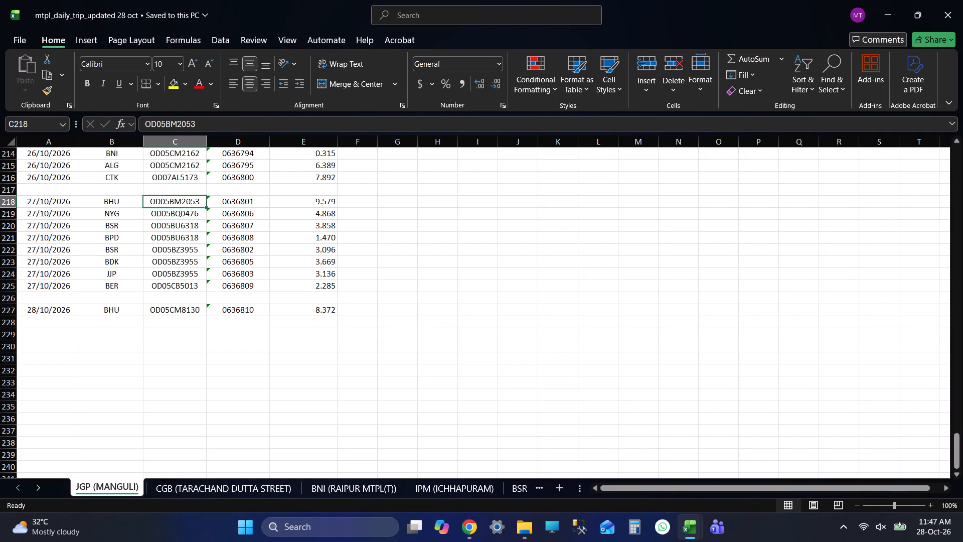
pyautogui.scroll(4, 265, 288)
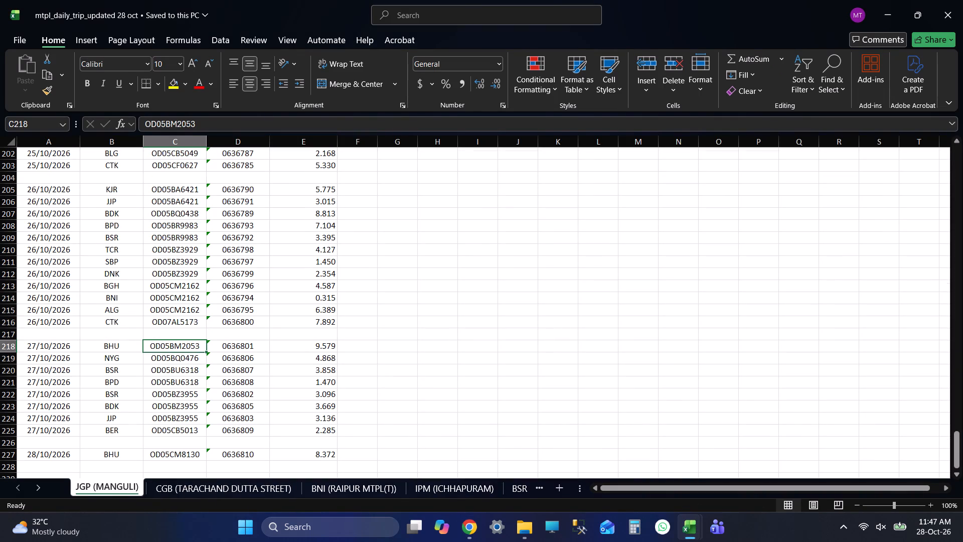
pyautogui.scroll(-1, 283, 273)
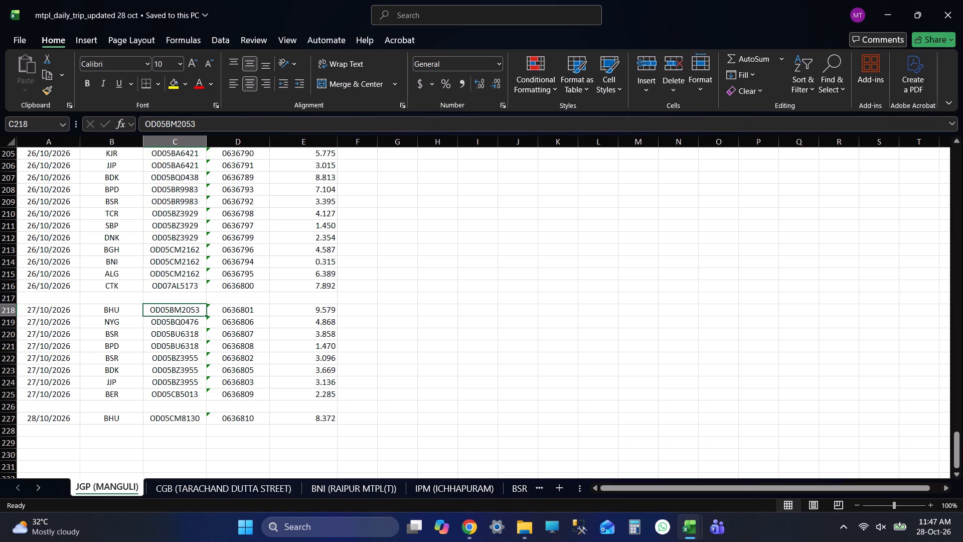
pyautogui.moveTo(165, 393); pyautogui.dragTo(349, 378)
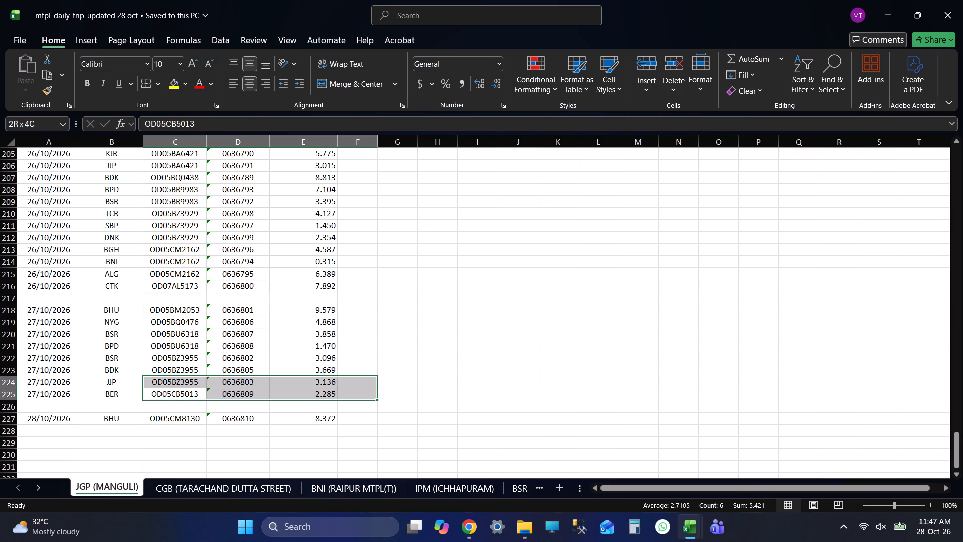
pyautogui.moveTo(349, 378); pyautogui.dragTo(328, 395)
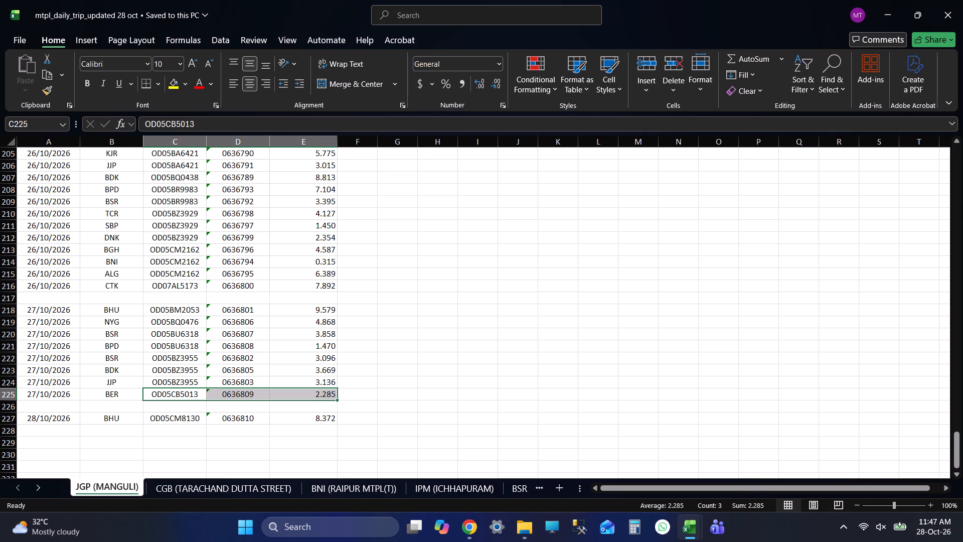
# In the 28.10.2026 workbook, enter JGP as Trip From and BER as Trip To for lorry 5013 and save.
pyautogui.hotkey('alt', 'Tab')
pyautogui.hotkey('alt', 'Tab')
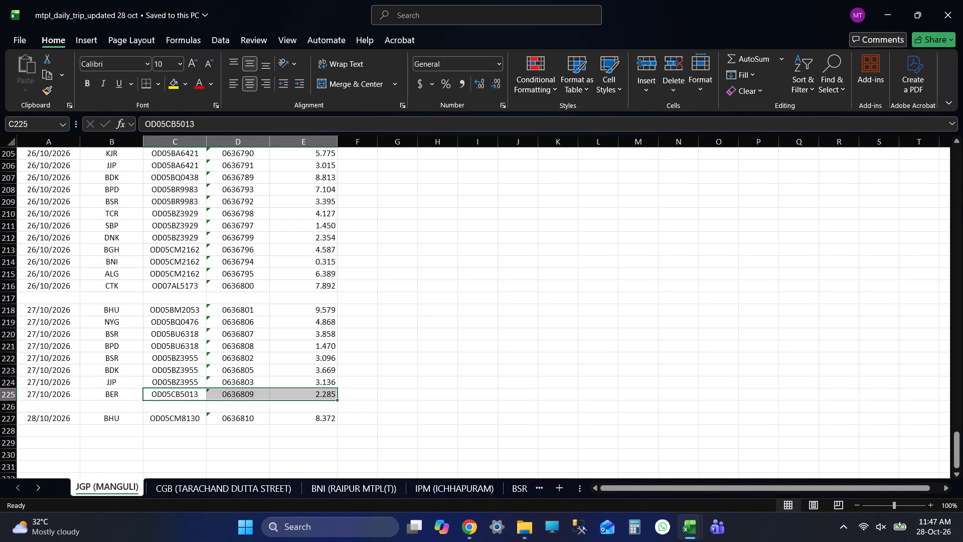
pyautogui.hotkey('alt', 'Tab')
pyautogui.write('JGP')
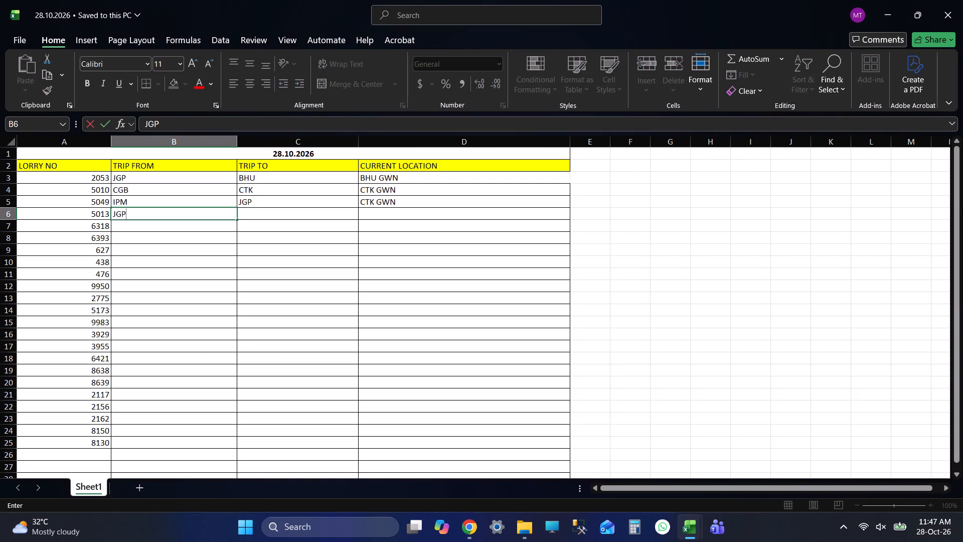
pyautogui.press('Tab')
pyautogui.hotkey('alt', 'Tab')
pyautogui.hotkey('alt', 'Tab')
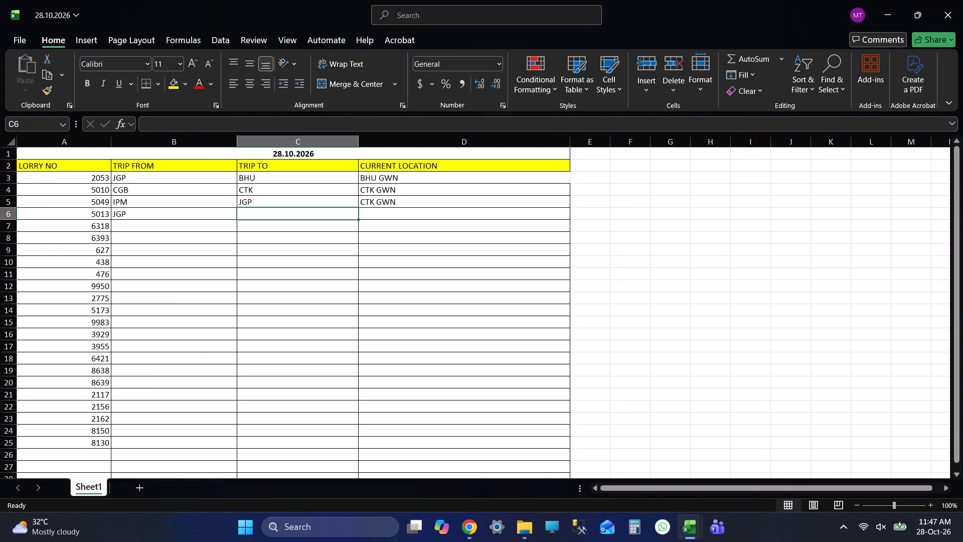
pyautogui.hotkey('alt', 'Tab')
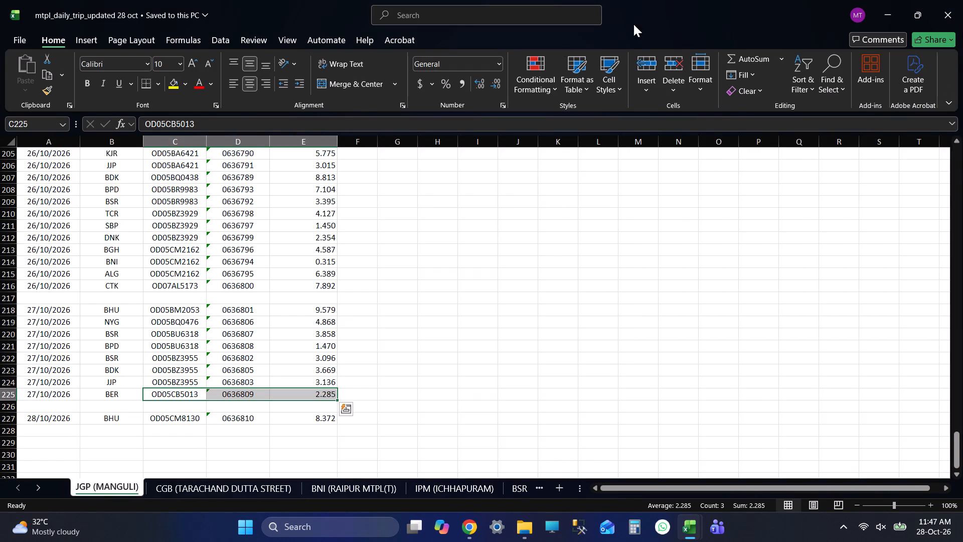
pyautogui.hotkey('alt', 'Tab')
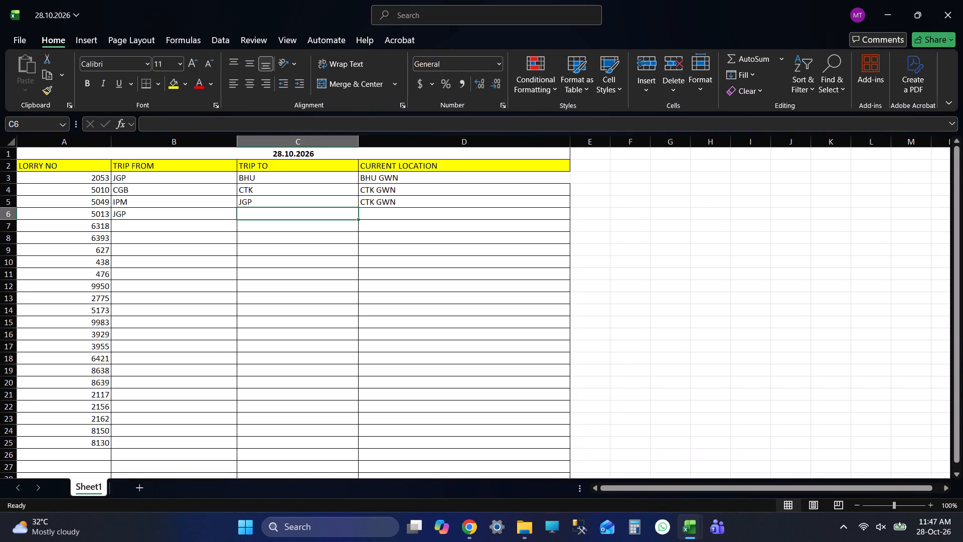
pyautogui.write('BER')
pyautogui.press('Tab')
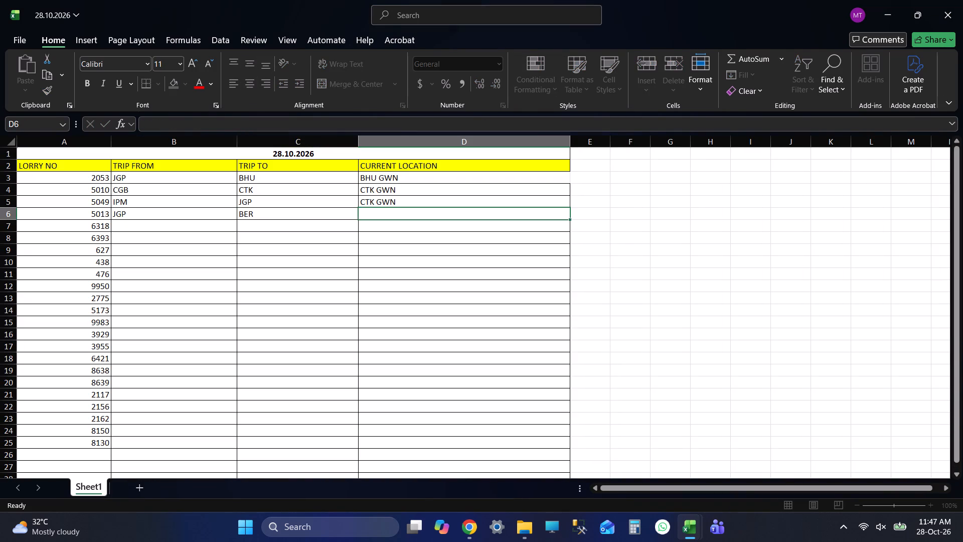
pyautogui.hotkey('ctrl', 's')
pyautogui.hotkey('alt', 'Tab')
pyautogui.hotkey('alt', 'Tab')
pyautogui.click(437, 347)
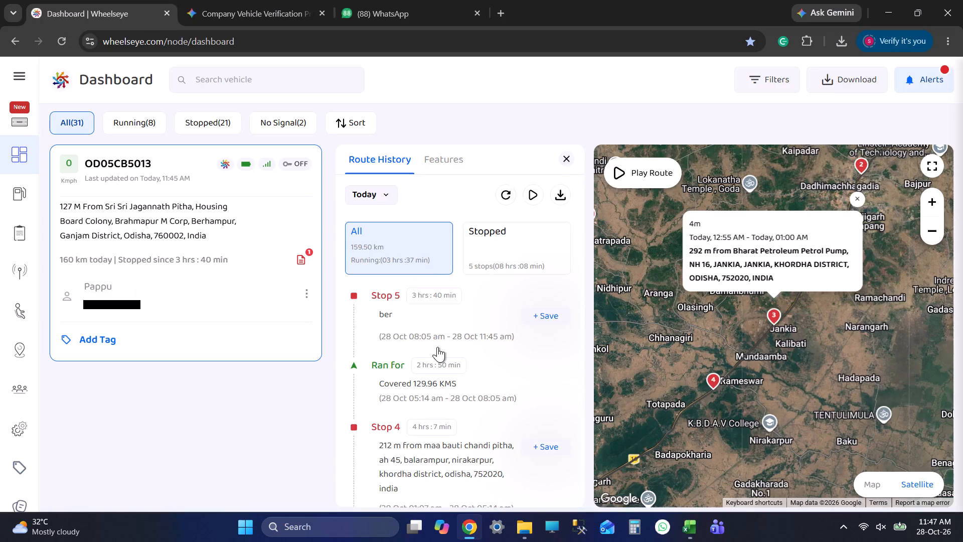
pyautogui.hotkey('alt', 'Tab')
pyautogui.write('BER GWN')
pyautogui.press('Return')
pyautogui.hotkey('ctrl', 's')
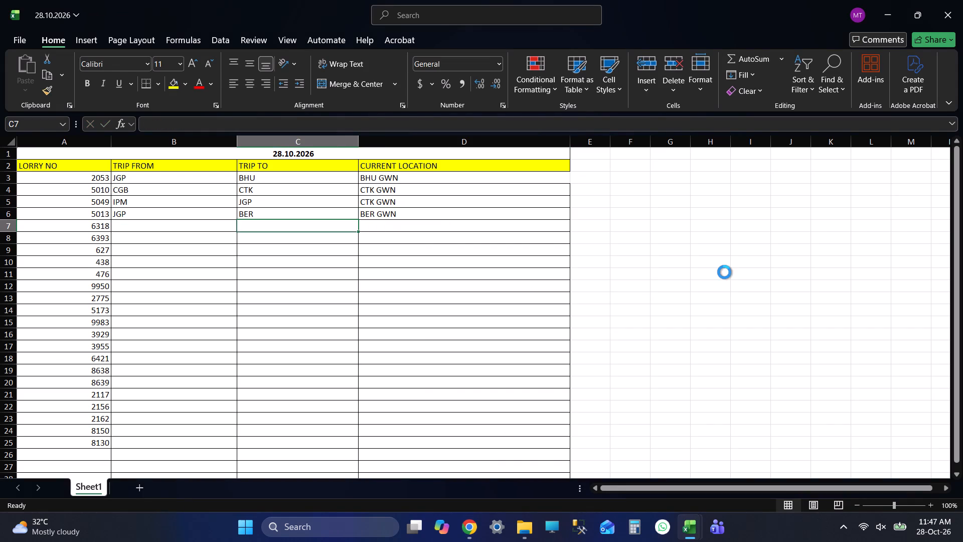
pyautogui.hotkey('shift', 'Tab')
# Search Wheelseye for vehicle 6318 and read its route history for today back to stop 1.
pyautogui.hotkey('alt', 'Tab')
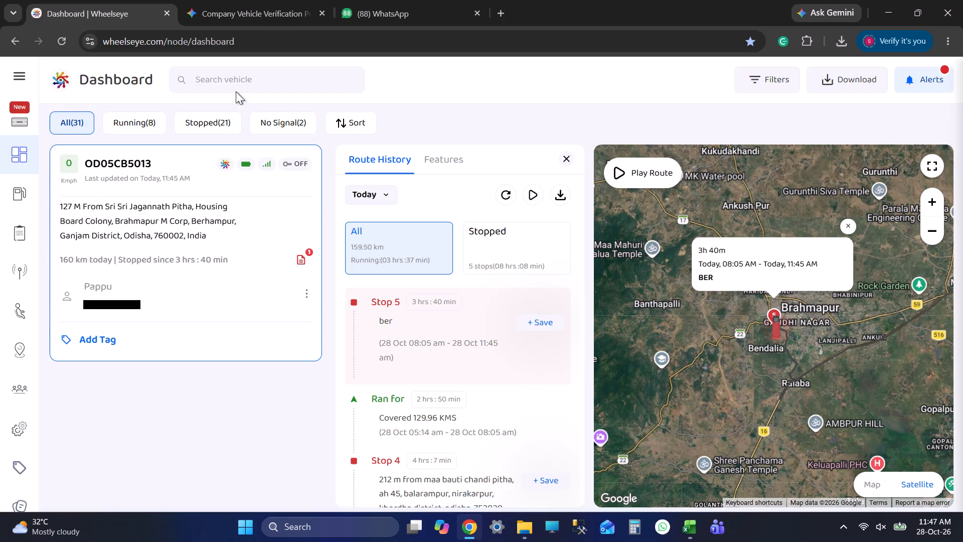
pyautogui.click(224, 80)
pyautogui.hotkey('alt', 'Tab')
pyautogui.hotkey('alt', 'Tab')
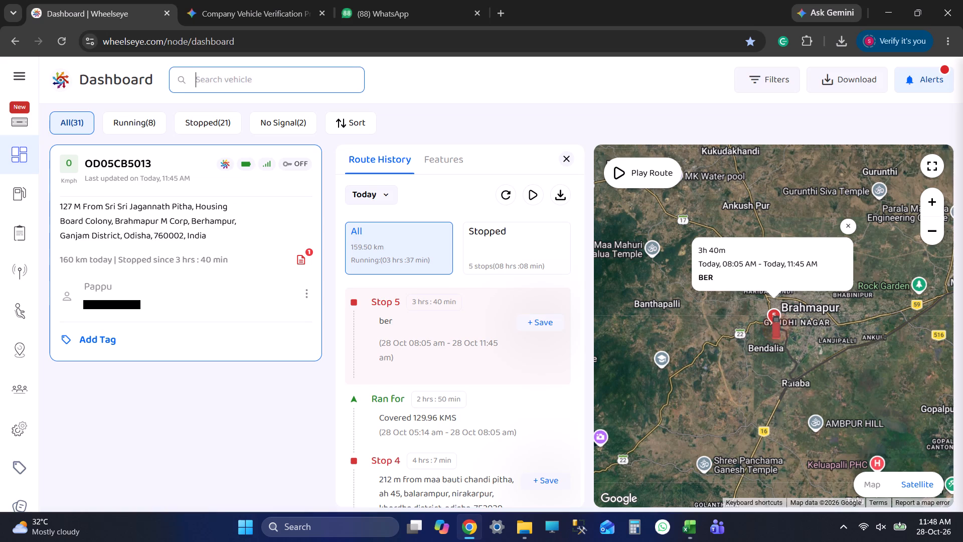
pyautogui.write('6318')
pyautogui.press('Return')
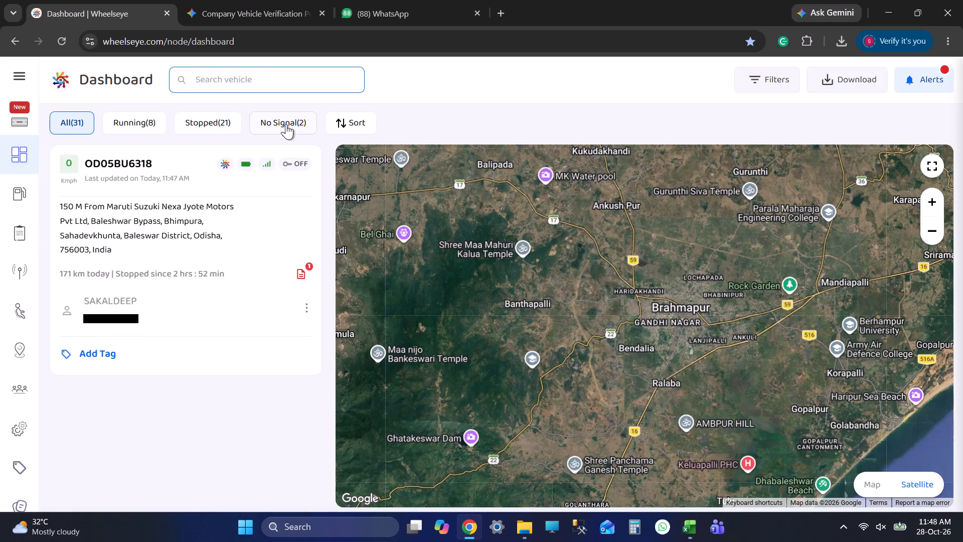
pyautogui.click(134, 279)
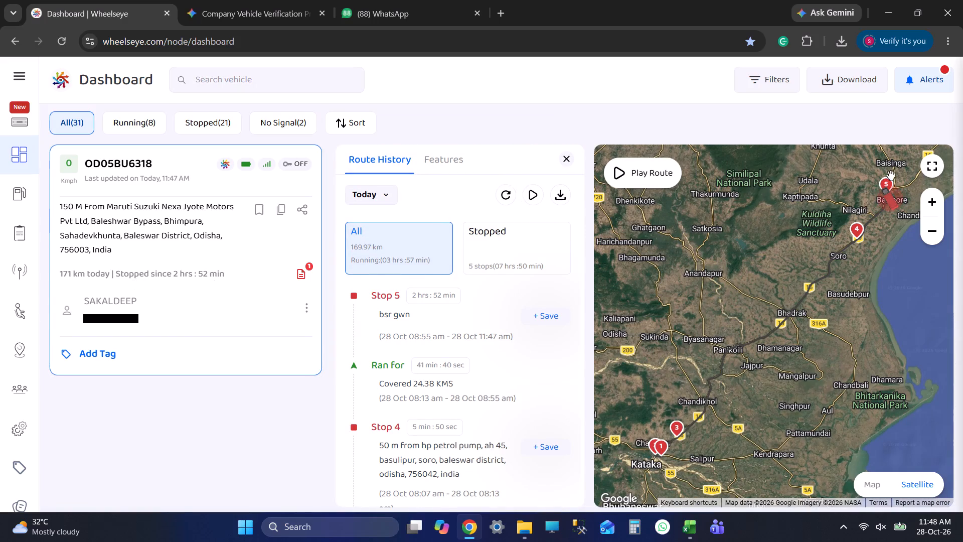
pyautogui.hotkey('alt', 'Tab')
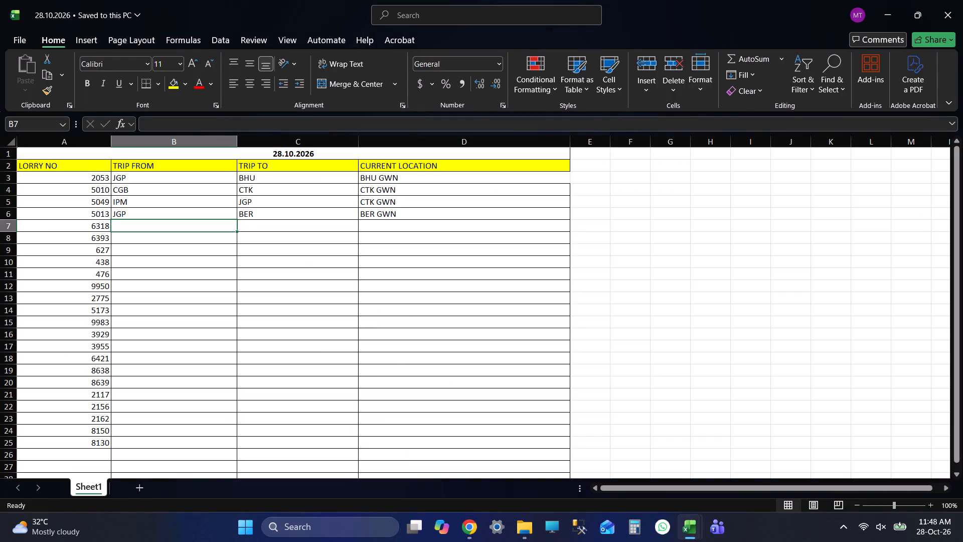
pyautogui.hotkey('alt', 'Tab')
pyautogui.scroll(-11, 481, 330)
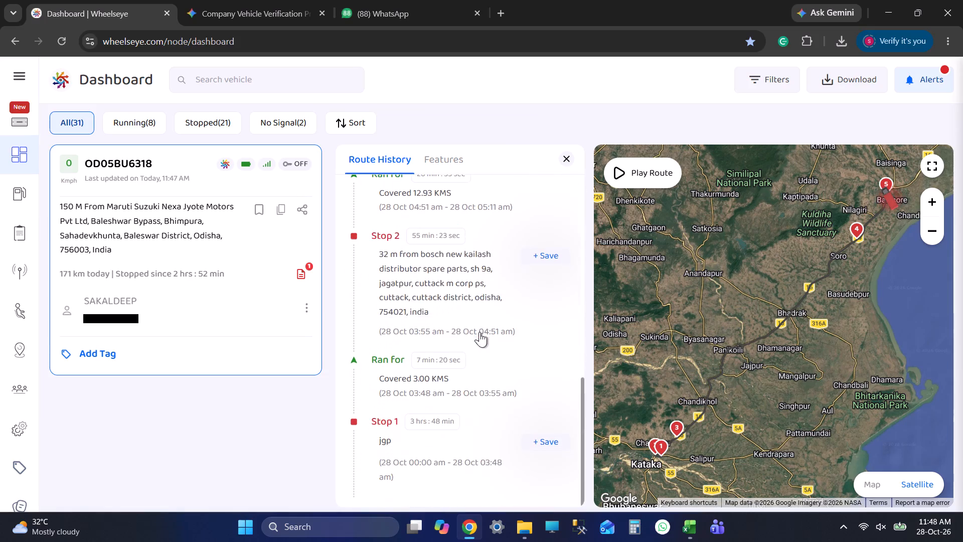
pyautogui.scroll(-3, 479, 332)
pyautogui.scroll(18, 479, 332)
pyautogui.scroll(-1, 479, 332)
pyautogui.scroll(1, 479, 332)
pyautogui.hotkey('alt', 'Tab')
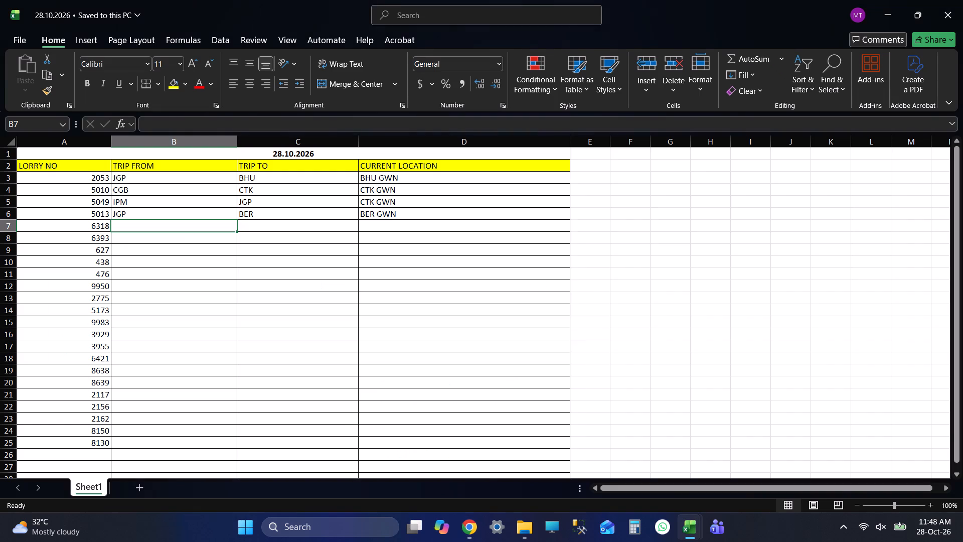
pyautogui.hotkey('alt', 'Tab')
pyautogui.hotkey('alt', 'Tab')
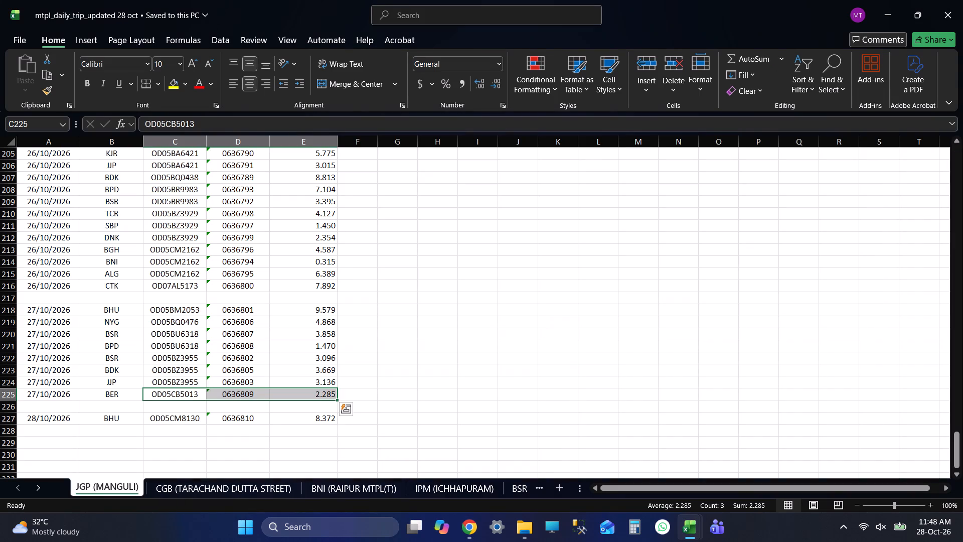
pyautogui.moveTo(166, 337); pyautogui.dragTo(247, 347)
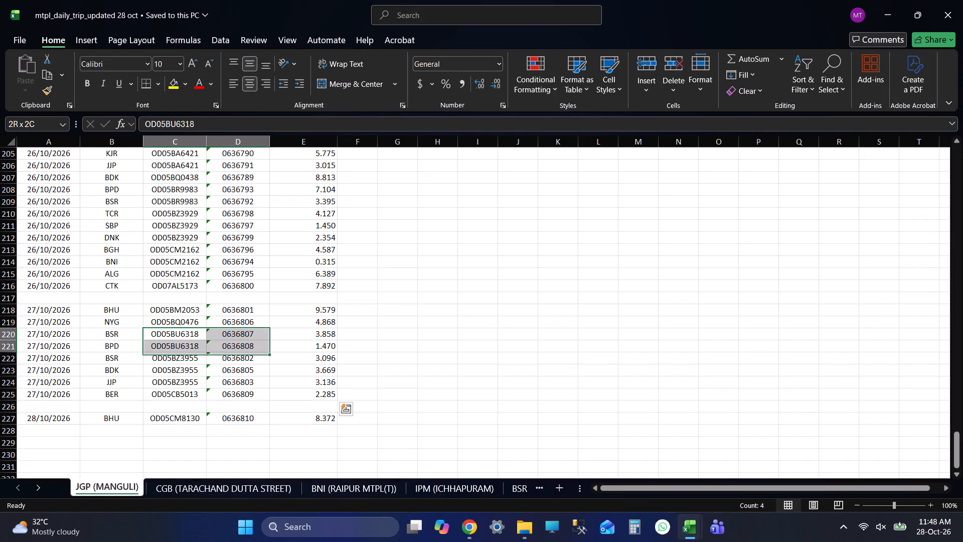
pyautogui.moveTo(247, 347); pyautogui.dragTo(318, 345)
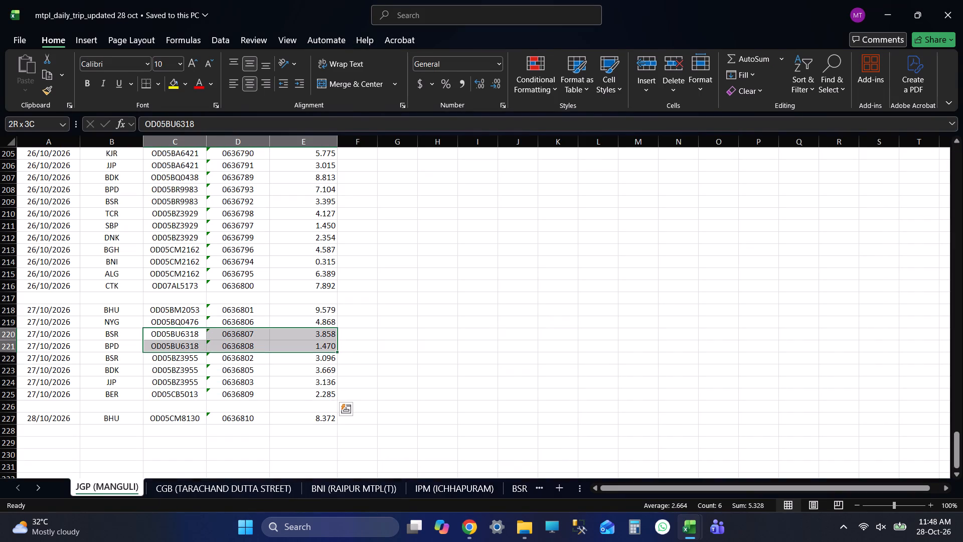
pyautogui.moveTo(318, 345); pyautogui.dragTo(320, 343)
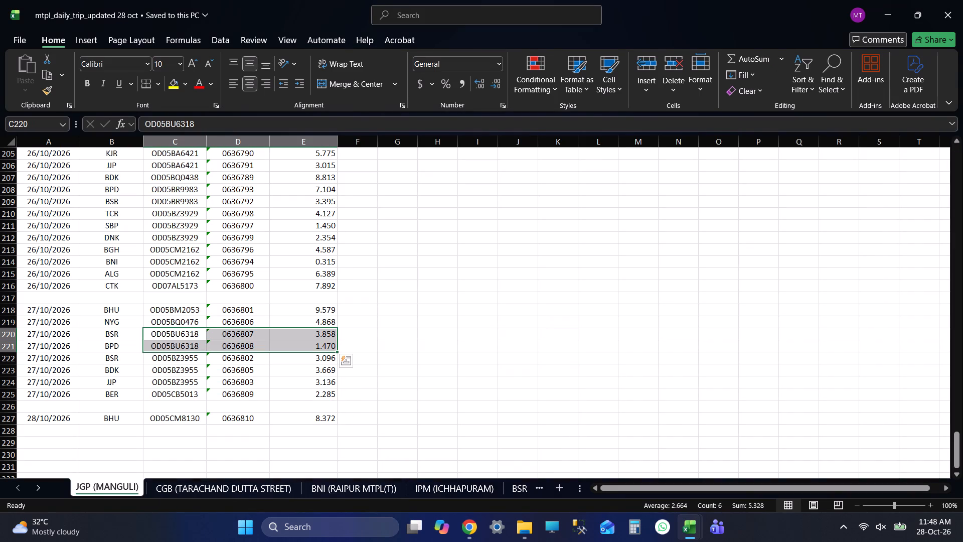
pyautogui.hotkey('alt', 'Tab')
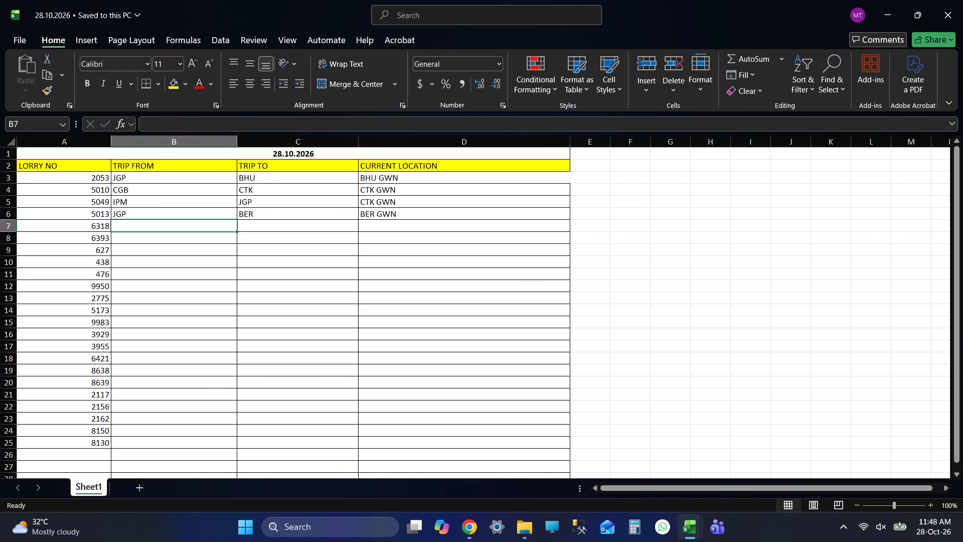
pyautogui.hotkey('alt', 'Tab')
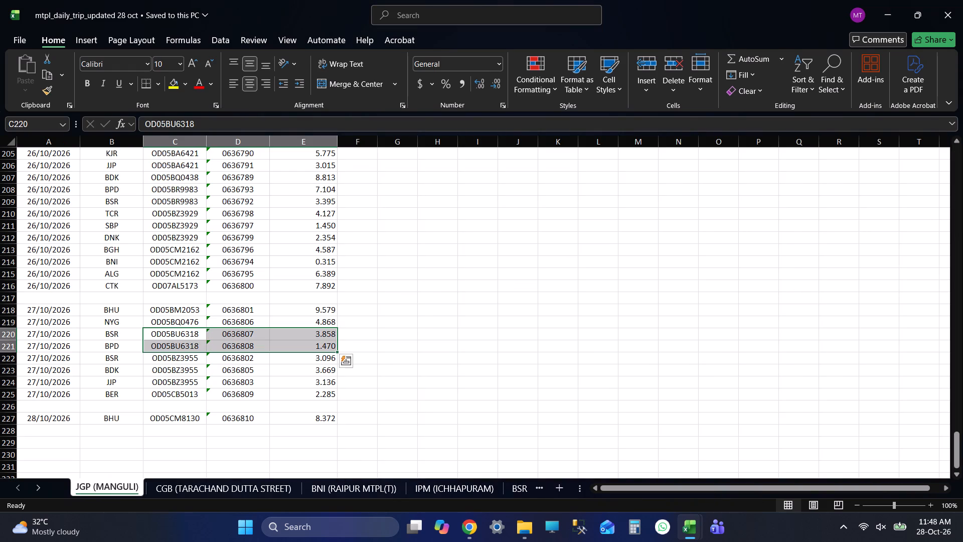
pyautogui.hotkey('alt', 'Tab')
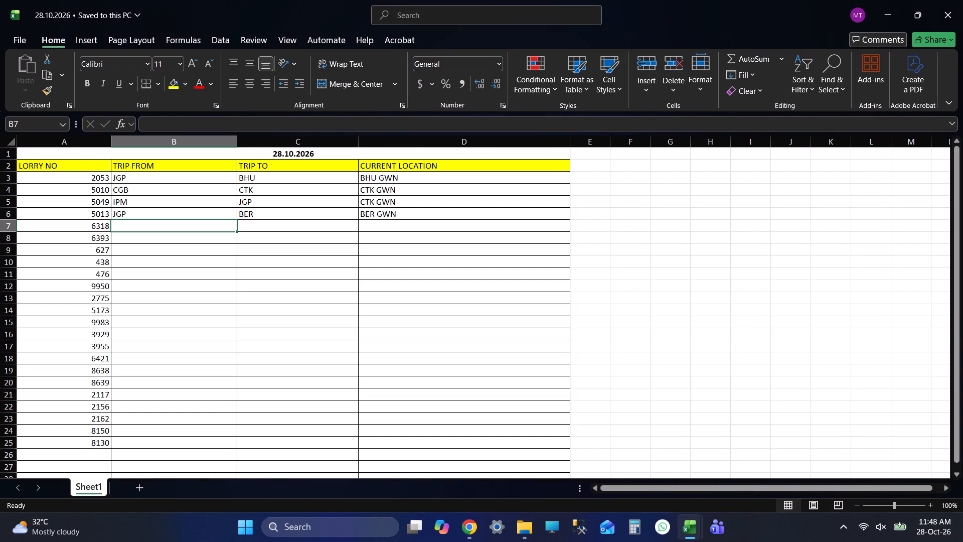
# In the 28.10.2026 workbook, enter JGP as Trip From and BPD as Trip To for lorry 6318 and save.
pyautogui.write('JGP')
pyautogui.press('Tab')
pyautogui.write('BPD')
pyautogui.press('Tab')
pyautogui.hotkey('ctrl', 's')
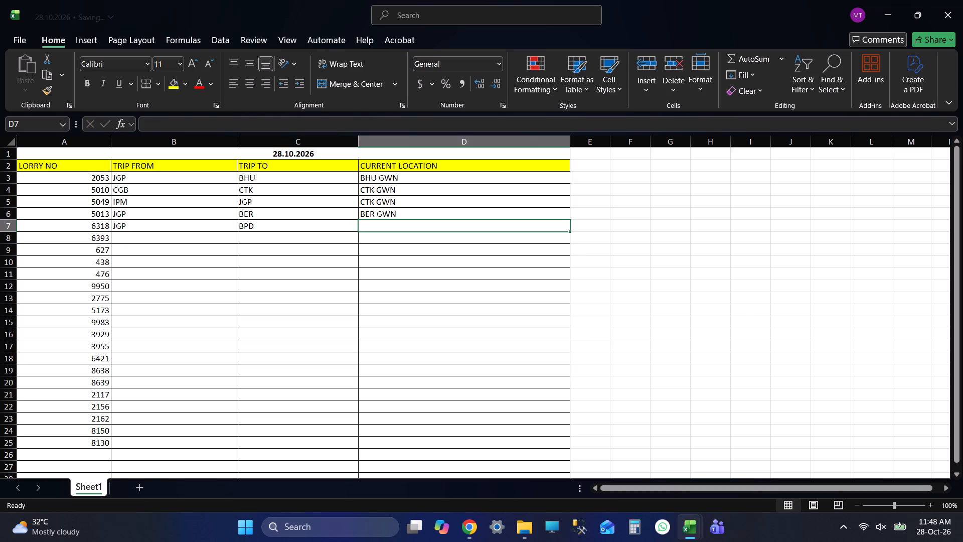
pyautogui.hotkey('ctrl', 's')
pyautogui.hotkey('ctrl', 's')
pyautogui.hotkey('ctrl', 's')
pyautogui.hotkey('ctrl', 's')
pyautogui.hotkey('ctrl', 's')
pyautogui.hotkey('ctrl', 's')
pyautogui.hotkey('ctrl', 's')
pyautogui.hotkey('ctrl', 's')
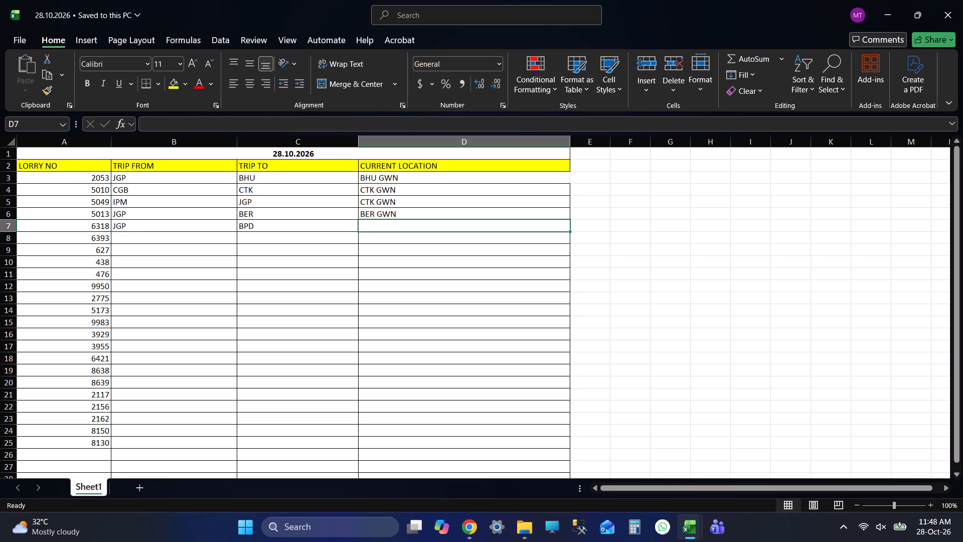
pyautogui.hotkey('alt', 'Tab')
pyautogui.hotkey('alt', 'Tab')
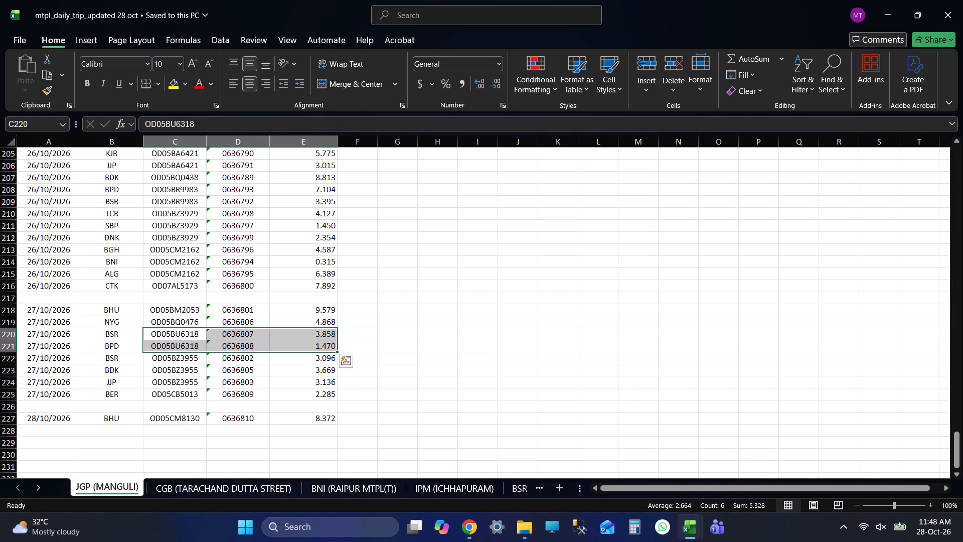
pyautogui.hotkey('alt', 'Tab')
pyautogui.hotkey('alt', 'Tab')
pyautogui.click(477, 319)
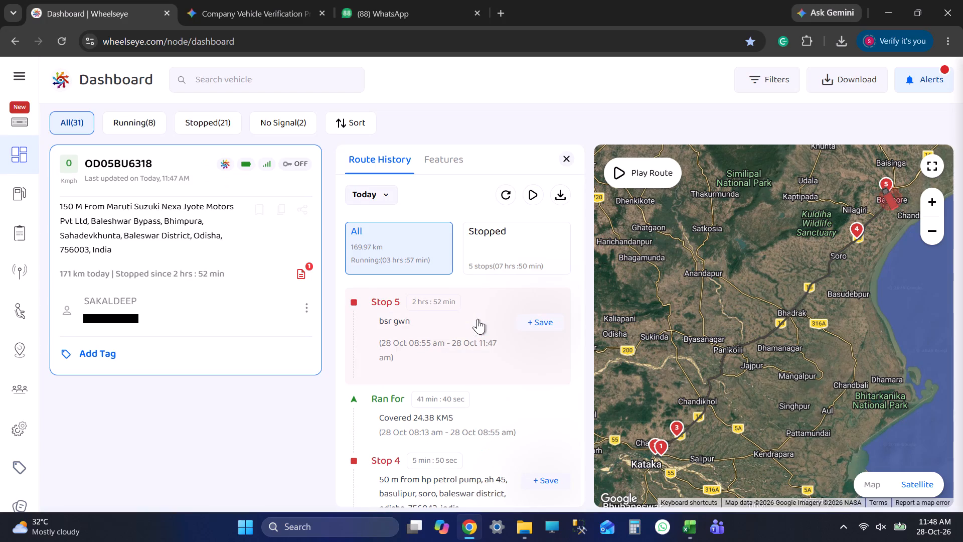
pyautogui.hotkey('alt', 'Tab')
pyautogui.write('BSR')
pyautogui.press('space')
pyautogui.write('GWN')
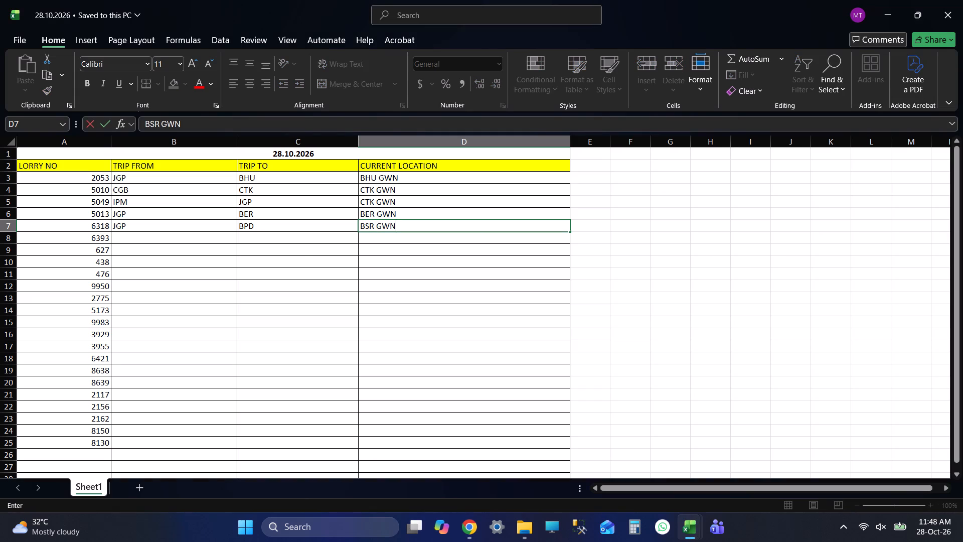
pyautogui.press('Return')
pyautogui.hotkey('ctrl', 's')
# Search Wheelseye for vehicle 6393 and open its route history for today.
pyautogui.hotkey('shift', 'Tab')
pyautogui.hotkey('shift', 'Tab')
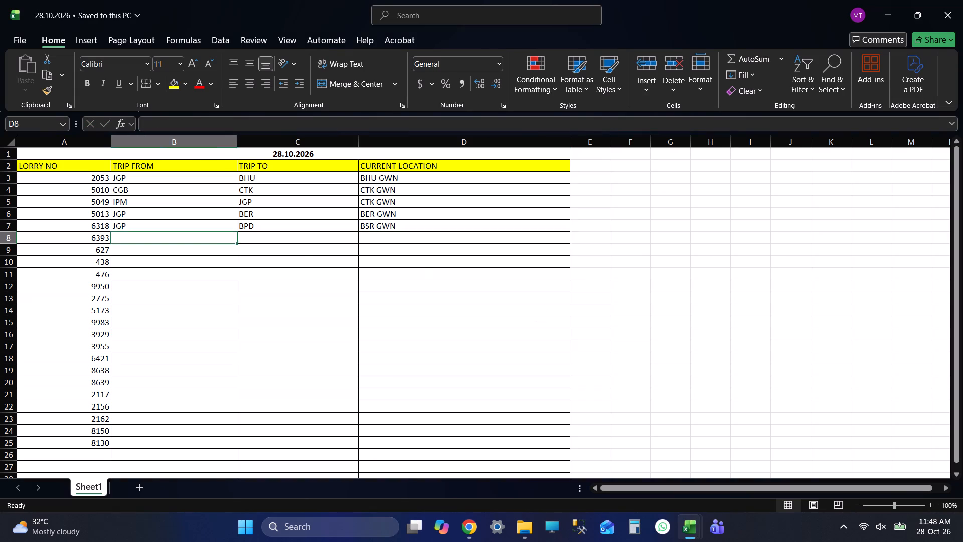
pyautogui.hotkey('alt', 'Tab')
pyautogui.click(265, 85)
pyautogui.write('6393')
pyautogui.press('Return')
pyautogui.click(163, 277)
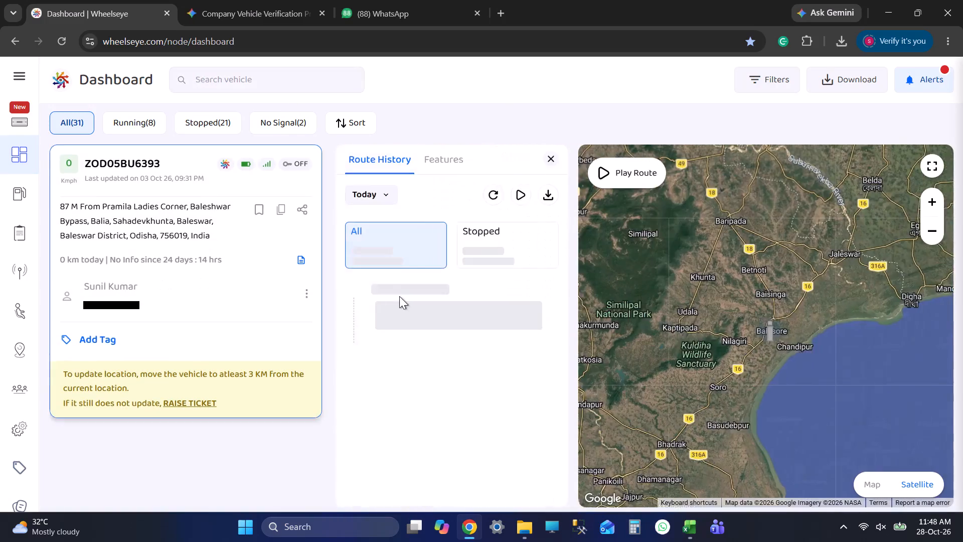
# In the 28.10.2026 workbook, enter KHARAP GADI (BSR) as lorry 6393's Current Location, save, and recheck the vehicle in Wheelseye.
pyautogui.hotkey('alt', 'Tab')
pyautogui.press('Tab')
pyautogui.press('Tab')
pyautogui.write('KHARA')
pyautogui.write('P')
pyautogui.press('space')
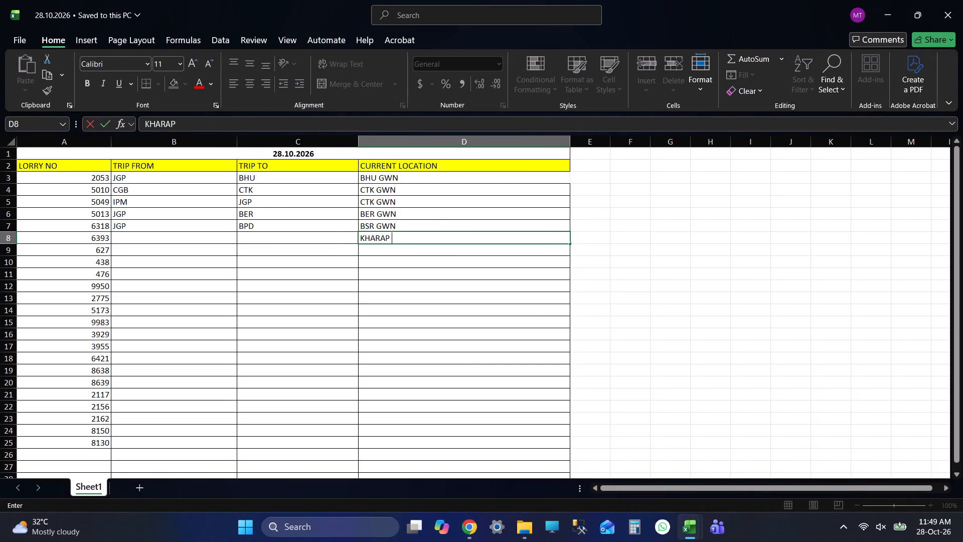
pyautogui.write('GADI')
pyautogui.press('Return')
pyautogui.hotkey('ctrl', 's')
pyautogui.hotkey('ctrl', 's')
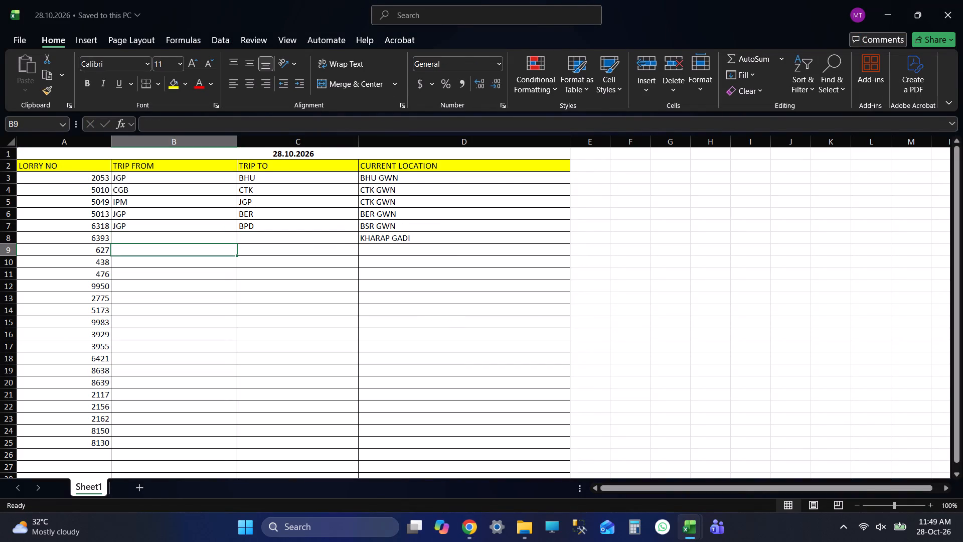
pyautogui.doubleClick(429, 236)
pyautogui.press('space')
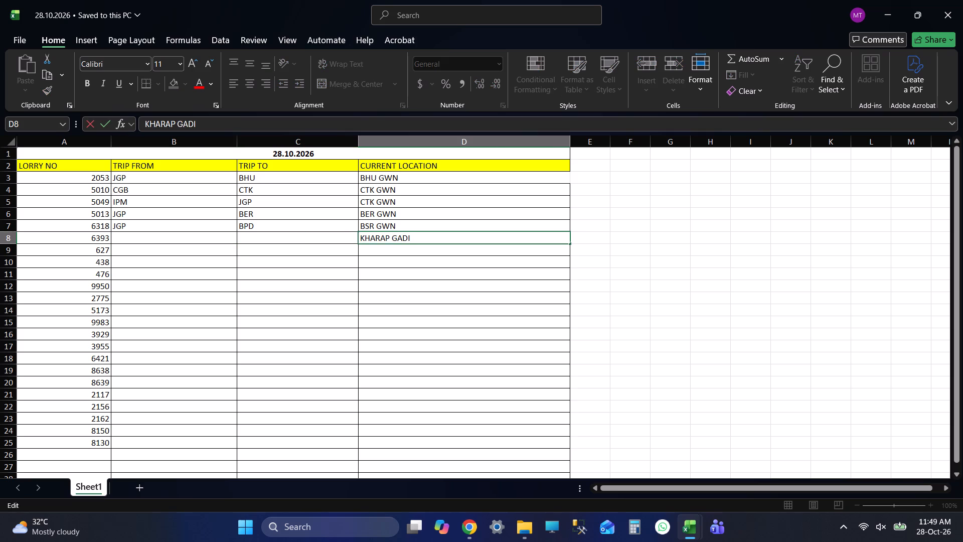
pyautogui.write('(BSR)')
pyautogui.press('Return')
pyautogui.hotkey('ctrl', 's')
pyautogui.hotkey('alt', 'Tab')
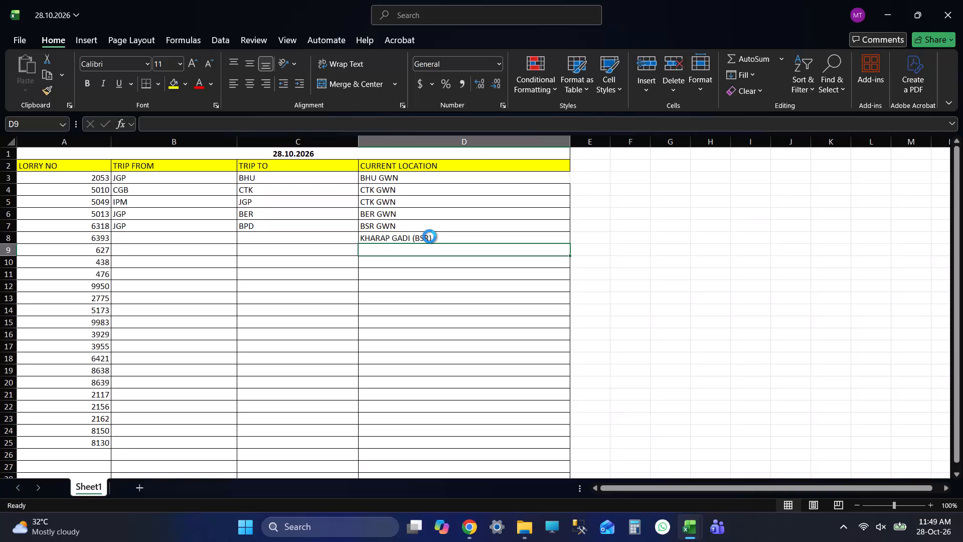
pyautogui.click(469, 331)
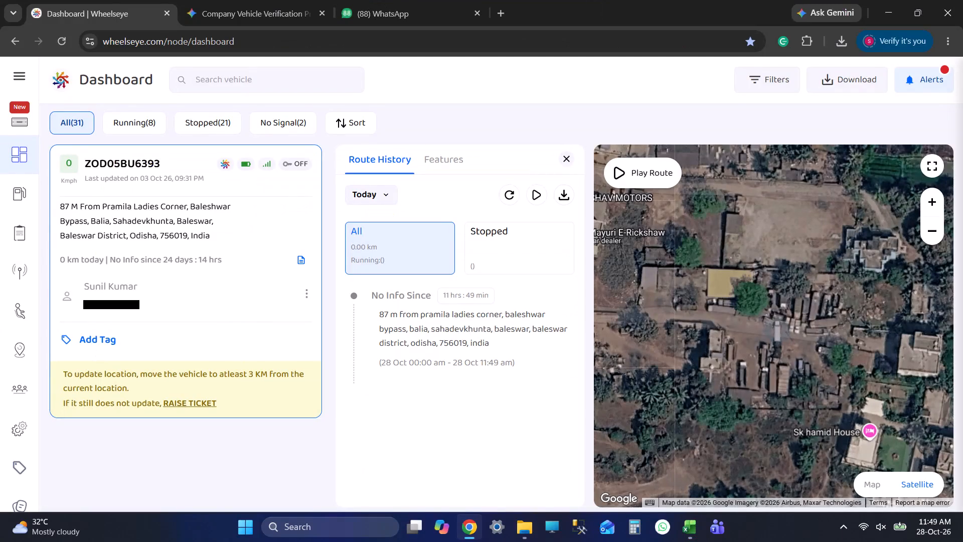
# Copy lorry number 627 from the 28.10.2026 workbook, search Wheelseye for it, and check its stop 1 on the map.
pyautogui.hotkey('alt', 'Tab')
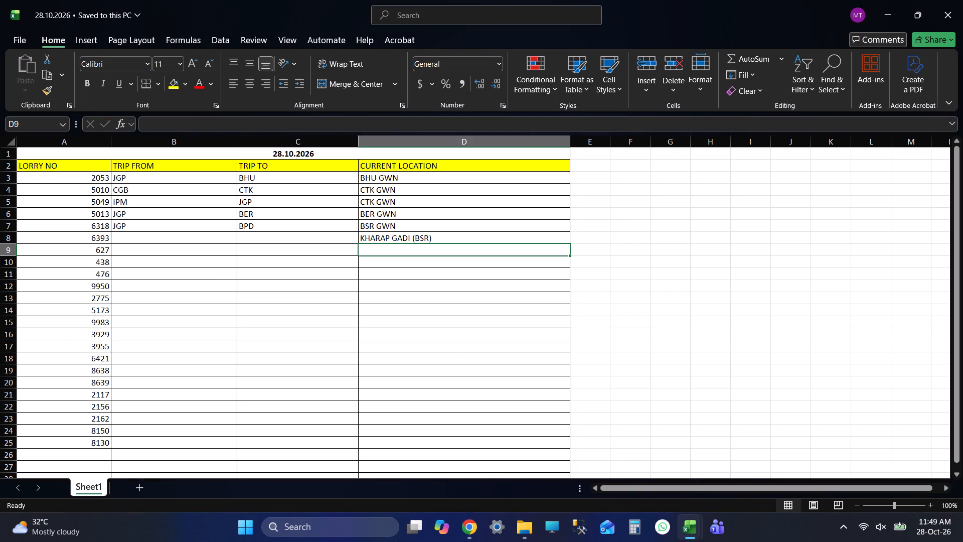
pyautogui.hotkey('shift', 'Tab')
pyautogui.hotkey('shift', 'Tab')
pyautogui.hotkey('shift', 'Tab')
pyautogui.hotkey('ctrl', 'c')
pyautogui.hotkey('alt', 'Tab')
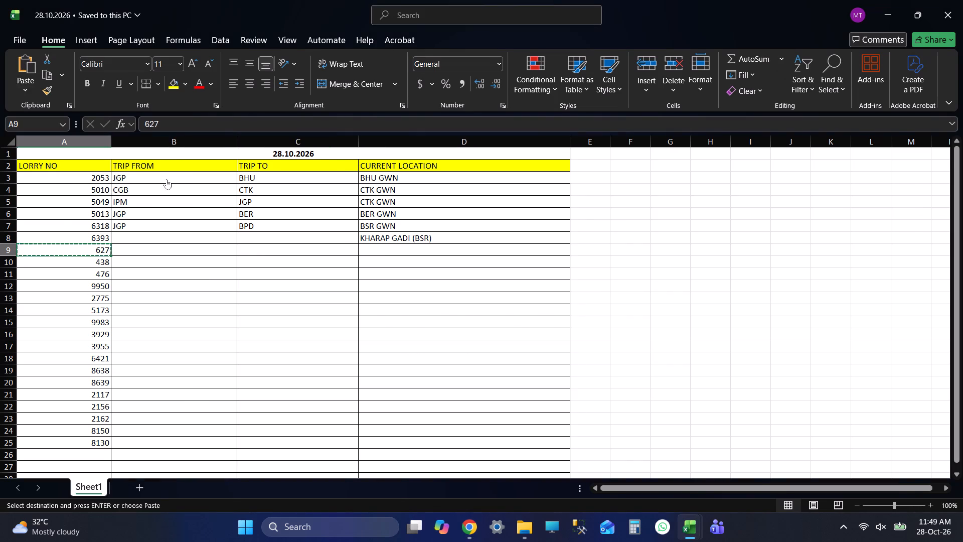
pyautogui.click(192, 73)
pyautogui.hotkey('ctrl', 'v')
pyautogui.press('Return')
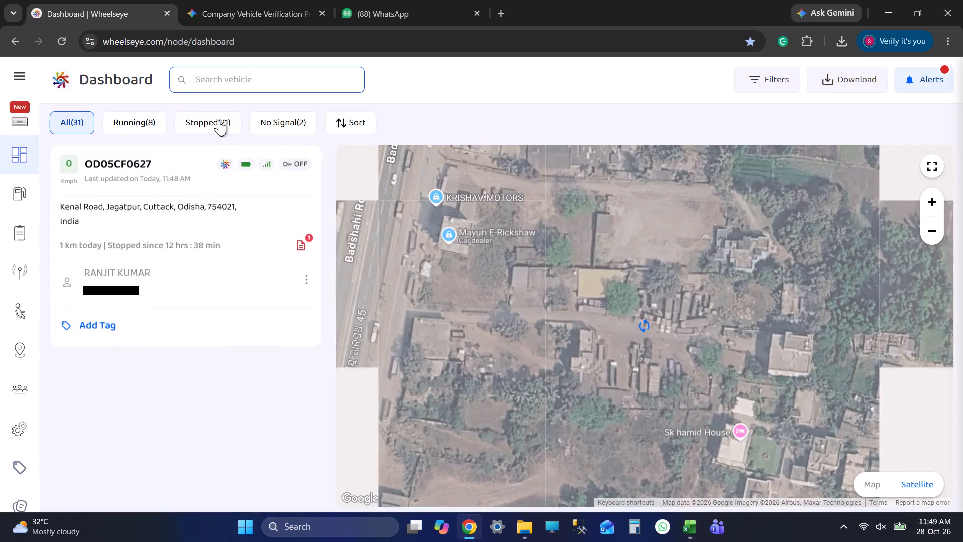
pyautogui.click(192, 212)
pyautogui.click(474, 327)
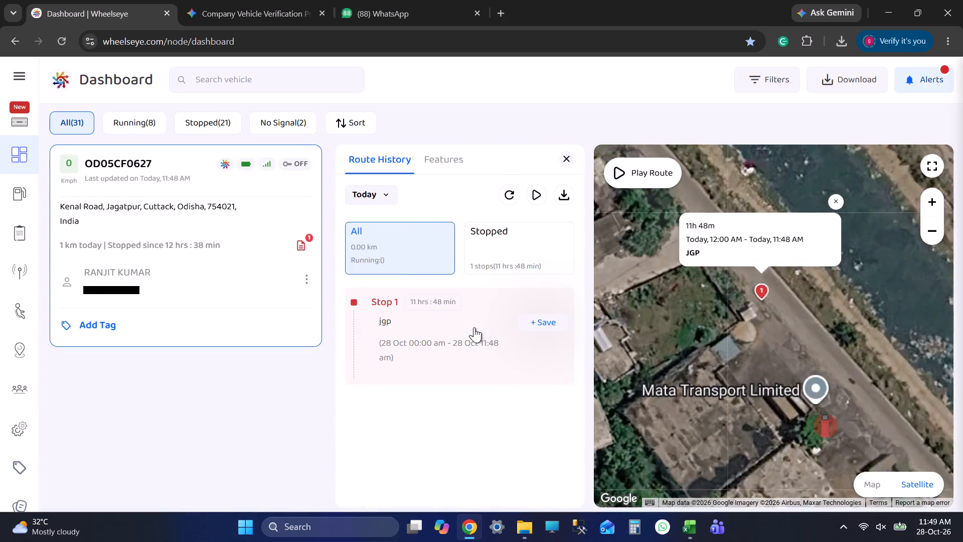
pyautogui.scroll(-1, 751, 357)
pyautogui.scroll(1, 747, 363)
pyautogui.scroll(-1, 747, 363)
pyautogui.scroll(1, 747, 363)
pyautogui.scroll(-7, 747, 363)
pyautogui.scroll(1, 744, 366)
pyautogui.scroll(-3, 744, 366)
pyautogui.hotkey('alt', 'Tab')
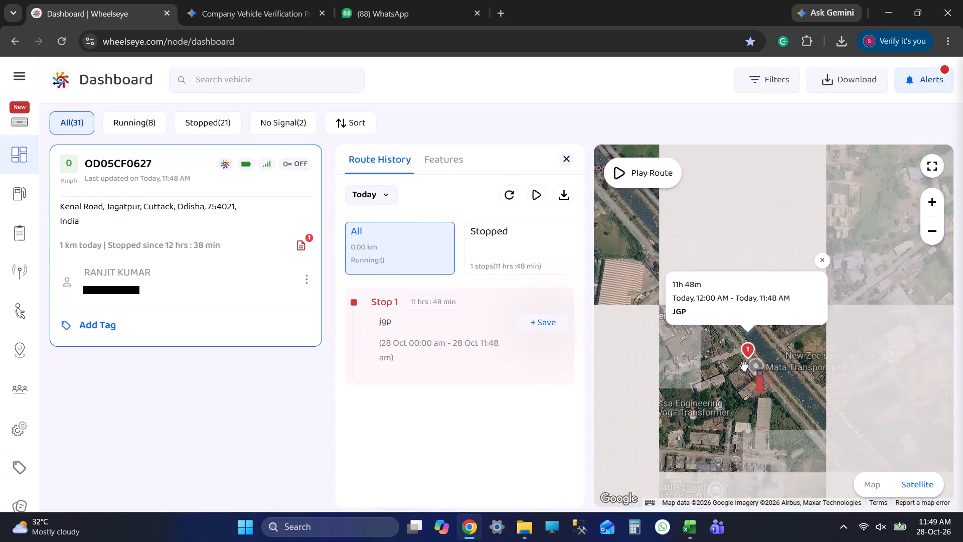
pyautogui.hotkey('alt', 'Tab')
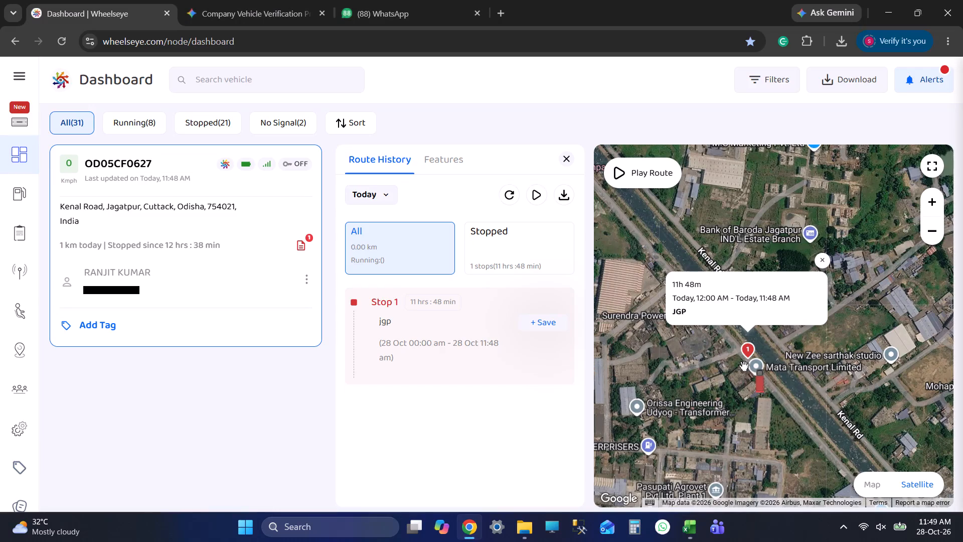
# In the 28.10.2026 workbook, enter JGP GWN as lorry 627's Current Location and save.
pyautogui.hotkey('alt', 'Tab')
pyautogui.press('Tab')
pyautogui.press('Tab')
pyautogui.press('Tab')
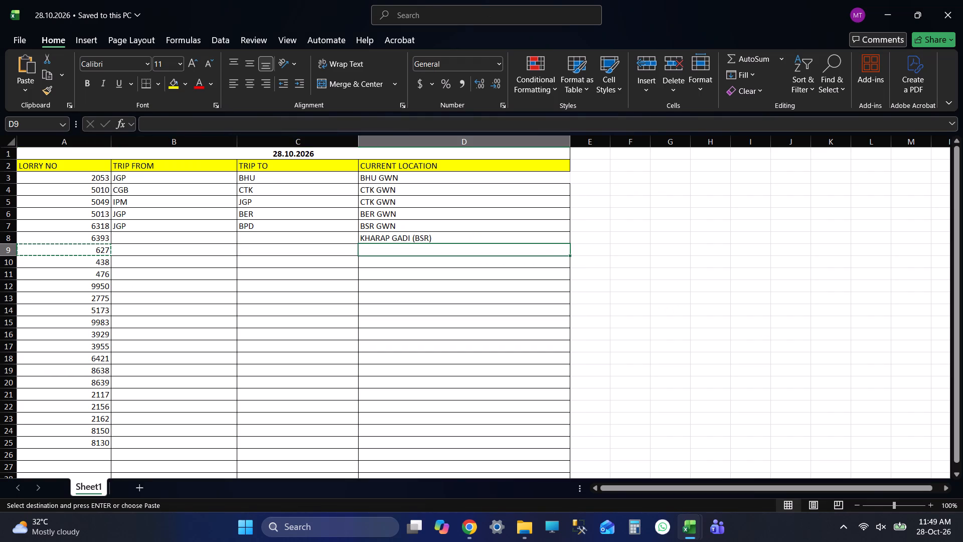
pyautogui.write('JGP GWN')
pyautogui.press('Return')
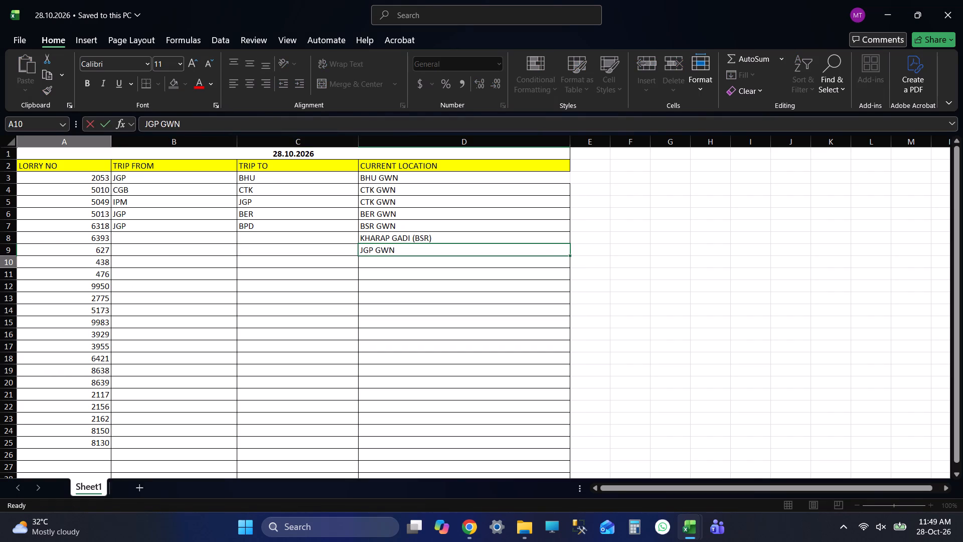
pyautogui.hotkey('ctrl', 's')
# Search Wheelseye for vehicle 438 and read its latest stop and the earlier part of today's route history.
pyautogui.hotkey('alt', 'Tab')
pyautogui.click(237, 67)
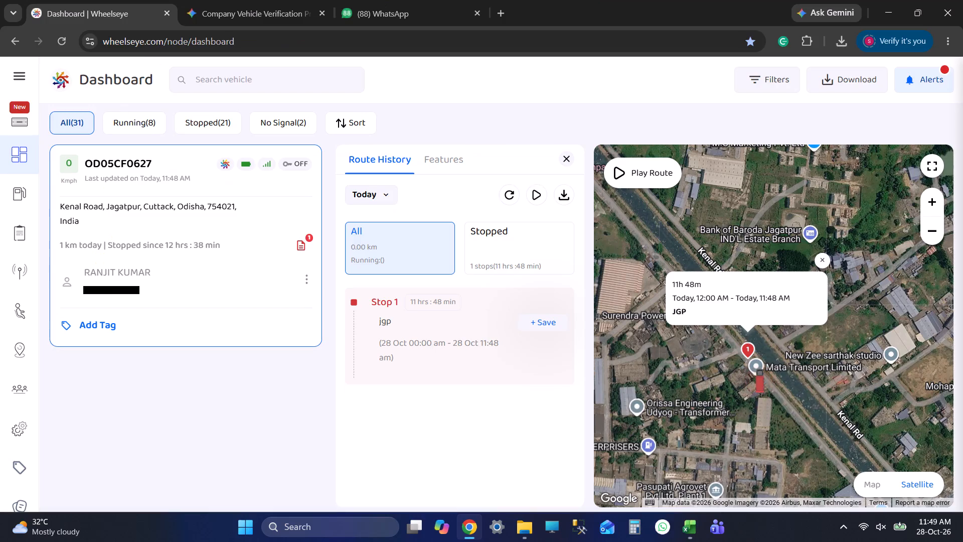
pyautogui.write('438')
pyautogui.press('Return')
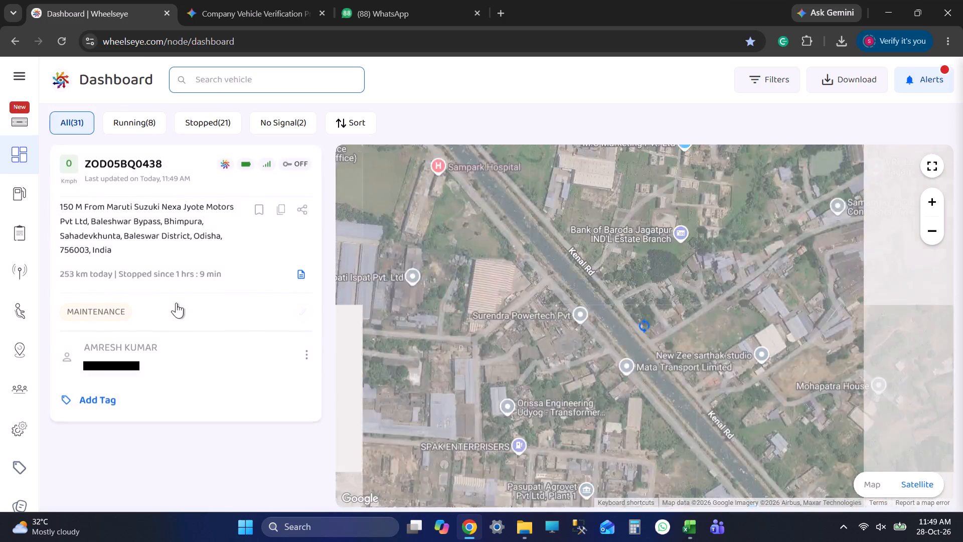
pyautogui.click(176, 303)
pyautogui.click(447, 313)
pyautogui.scroll(-5, 488, 358)
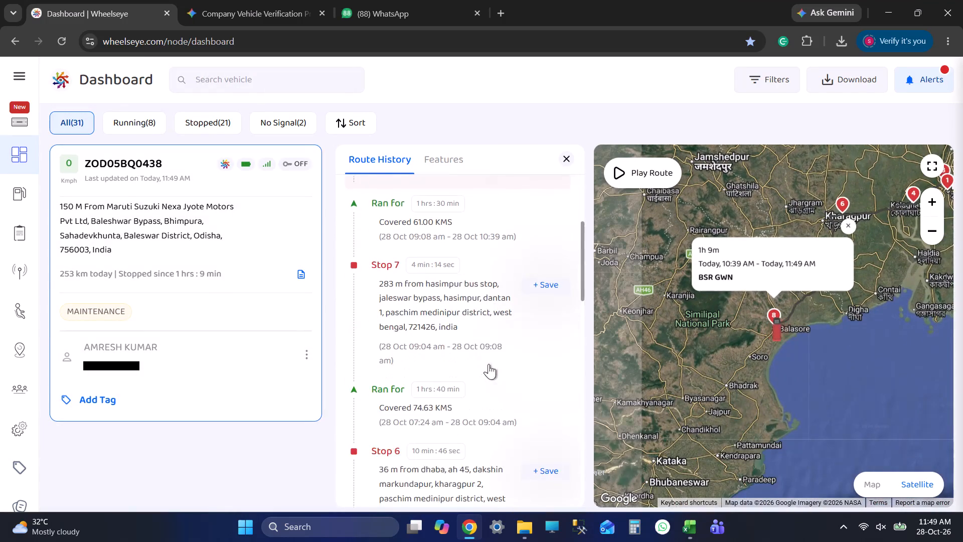
pyautogui.scroll(-1, 489, 364)
pyautogui.scroll(13, 489, 364)
pyautogui.hotkey('alt', 'Tab')
pyautogui.hotkey('alt', 'Tab')
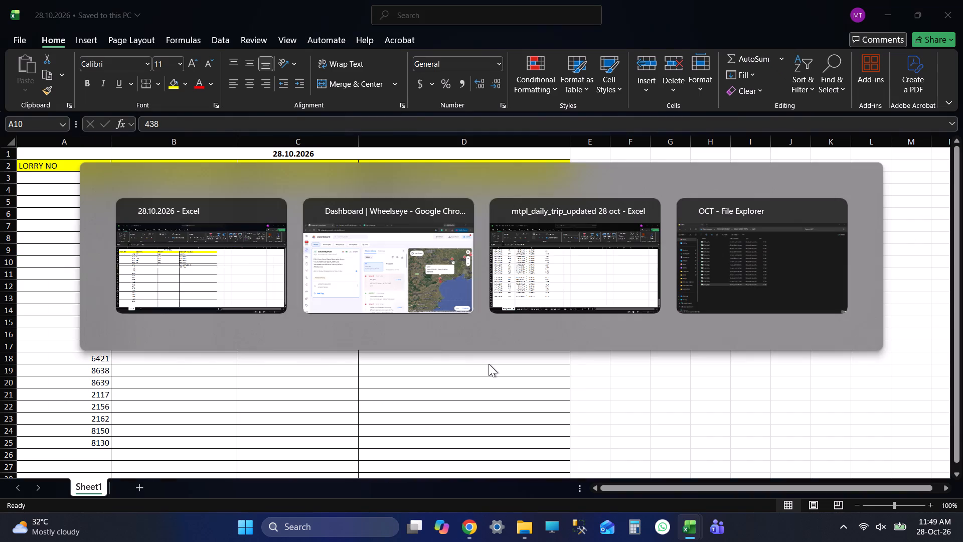
pyautogui.hotkey('alt', 'Tab')
pyautogui.click(226, 490)
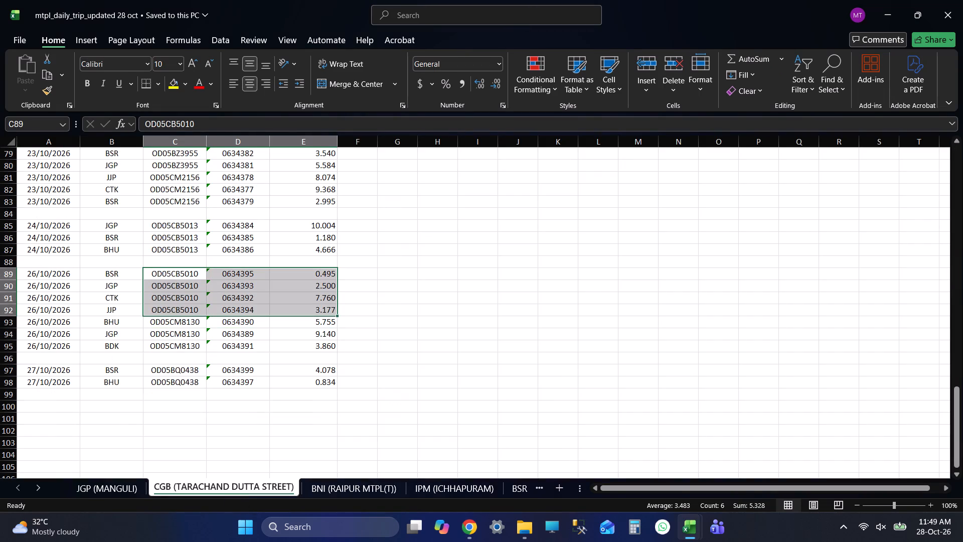
pyautogui.moveTo(187, 367); pyautogui.dragTo(316, 384)
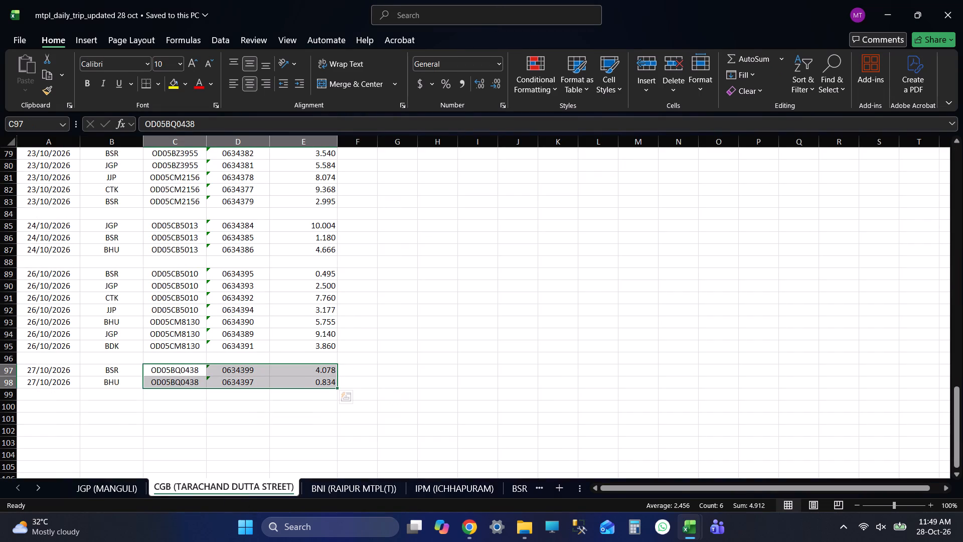
# In the 28.10.2026 workbook, enter Trip From CGB, Trip To BHU and Current Location BSR GWN for lorry 438, and save.
pyautogui.hotkey('alt', 'Tab')
pyautogui.press('Tab')
pyautogui.write('CGB')
pyautogui.press('Tab')
pyautogui.write('BHU')
pyautogui.press('Tab')
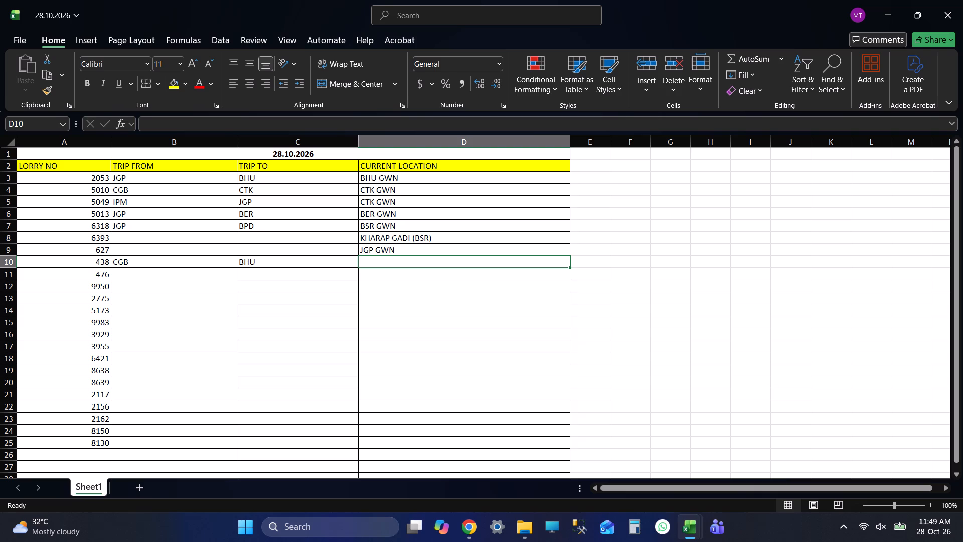
pyautogui.hotkey('ctrl', 's')
pyautogui.write('BSR GWN')
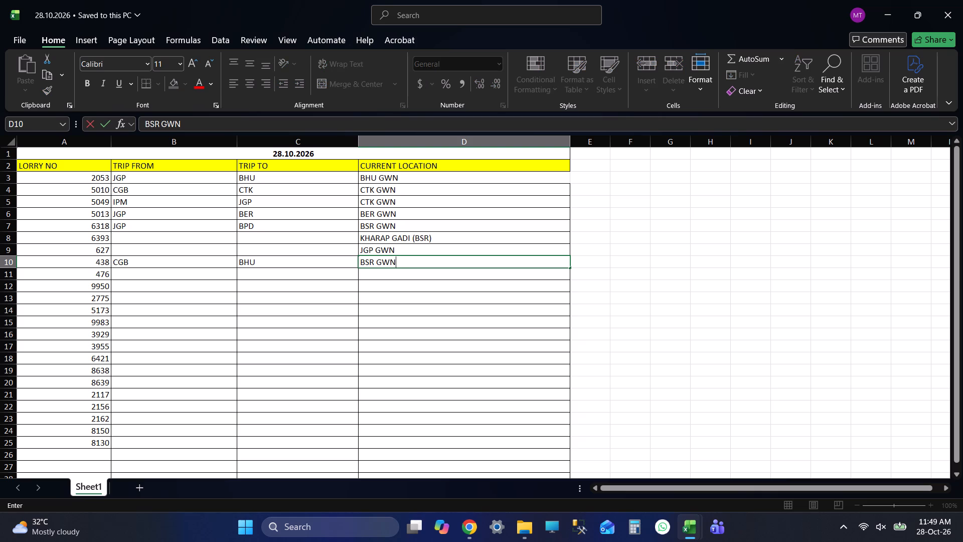
pyautogui.press('Return')
pyautogui.hotkey('ctrl', 's')
pyautogui.hotkey('alt', 'Tab')
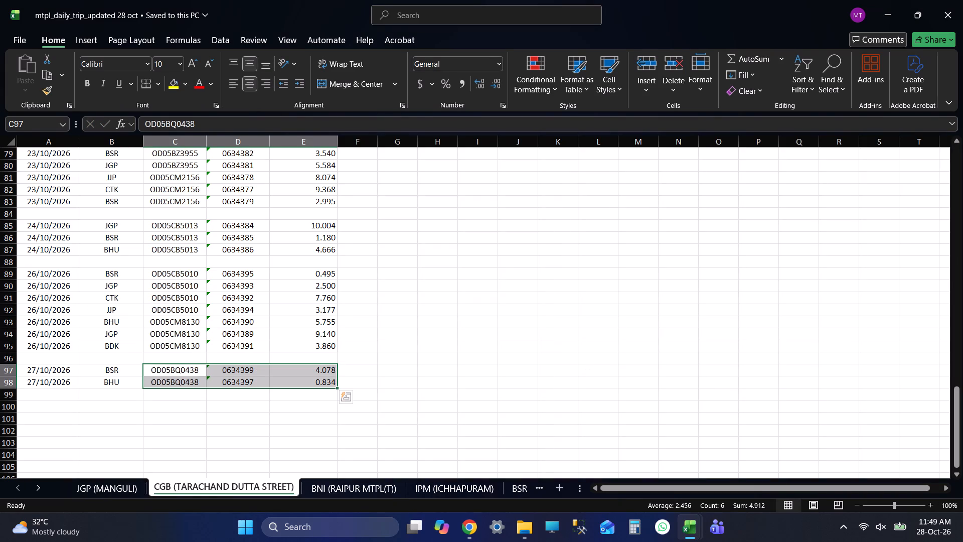
pyautogui.hotkey('alt', 'Tab')
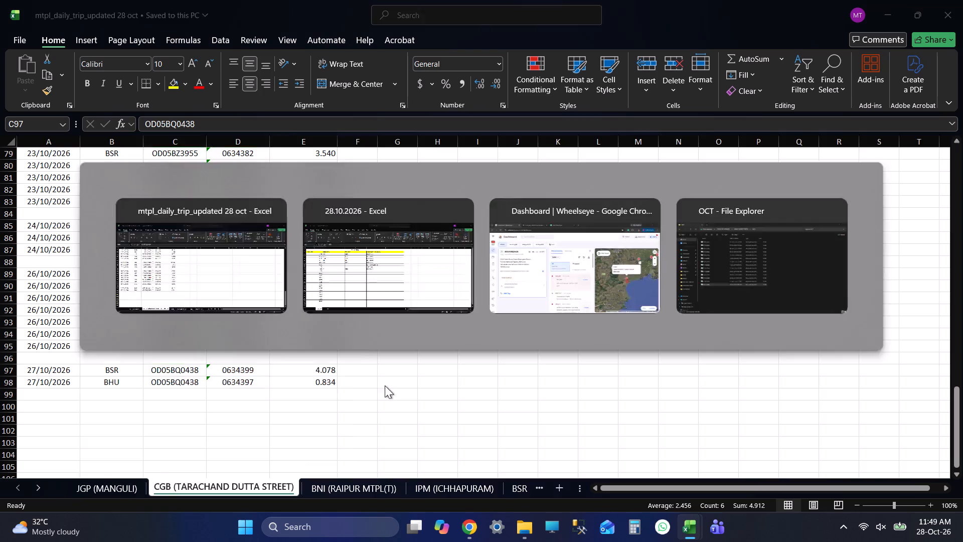
pyautogui.hotkey('ctrl', 's')
pyautogui.hotkey('ctrl', 's')
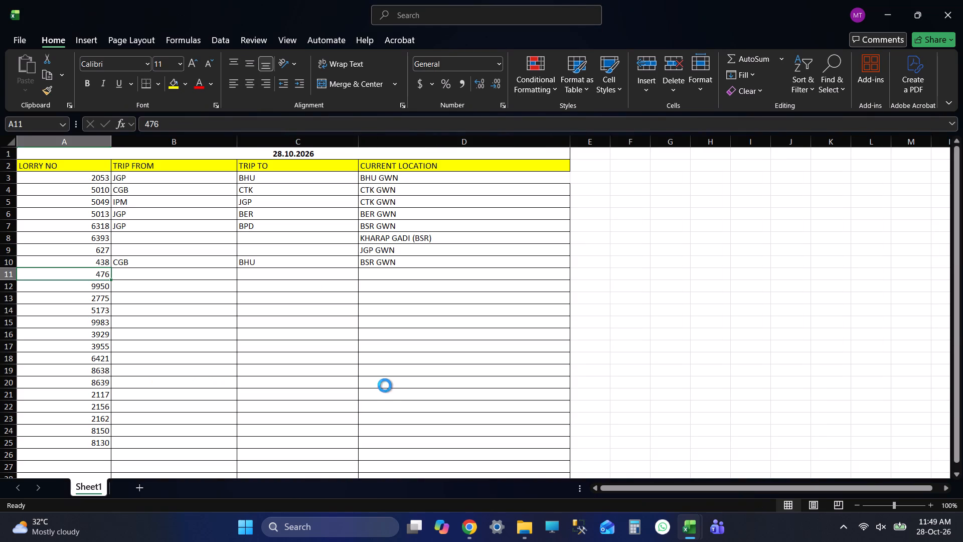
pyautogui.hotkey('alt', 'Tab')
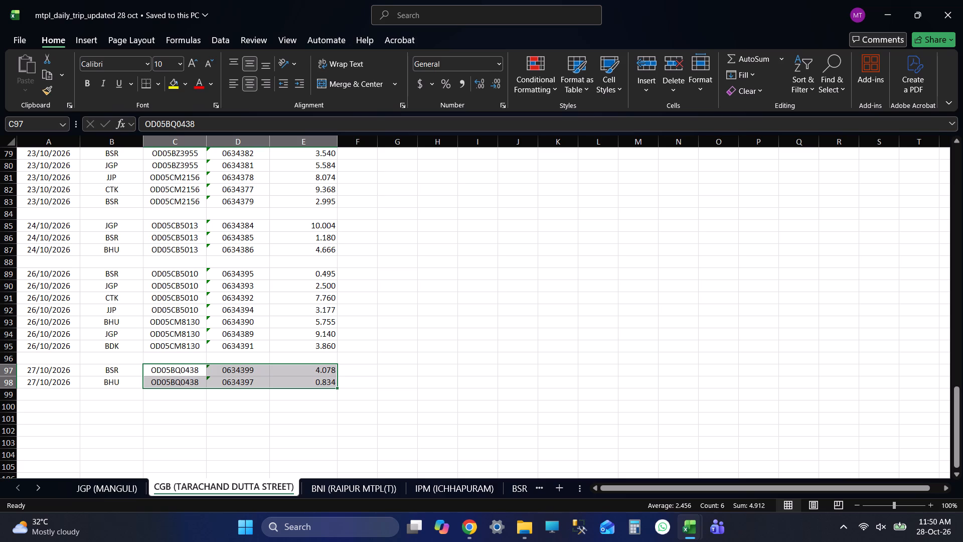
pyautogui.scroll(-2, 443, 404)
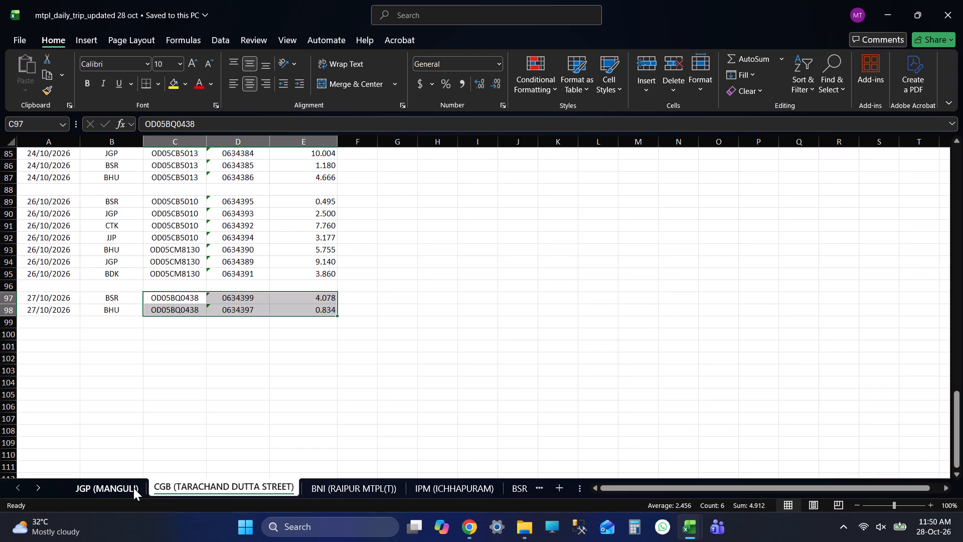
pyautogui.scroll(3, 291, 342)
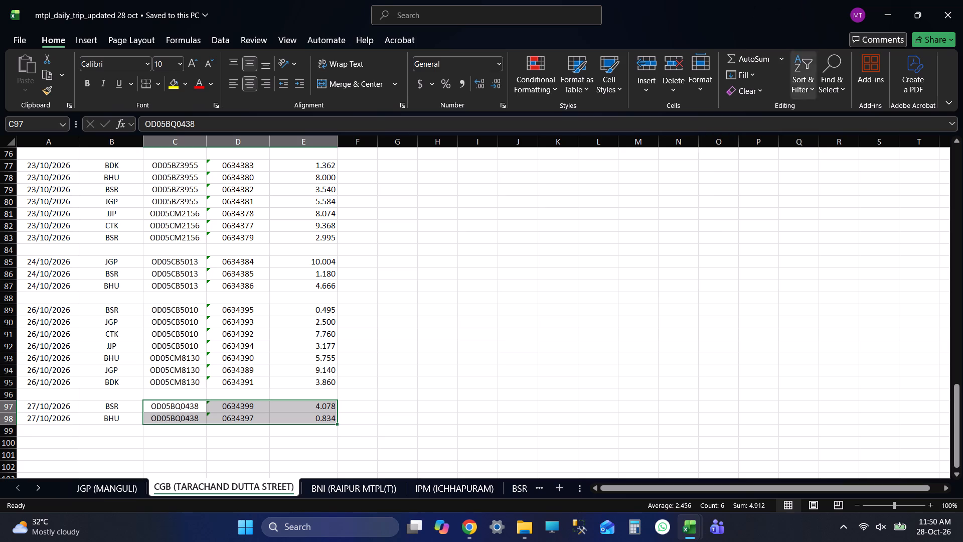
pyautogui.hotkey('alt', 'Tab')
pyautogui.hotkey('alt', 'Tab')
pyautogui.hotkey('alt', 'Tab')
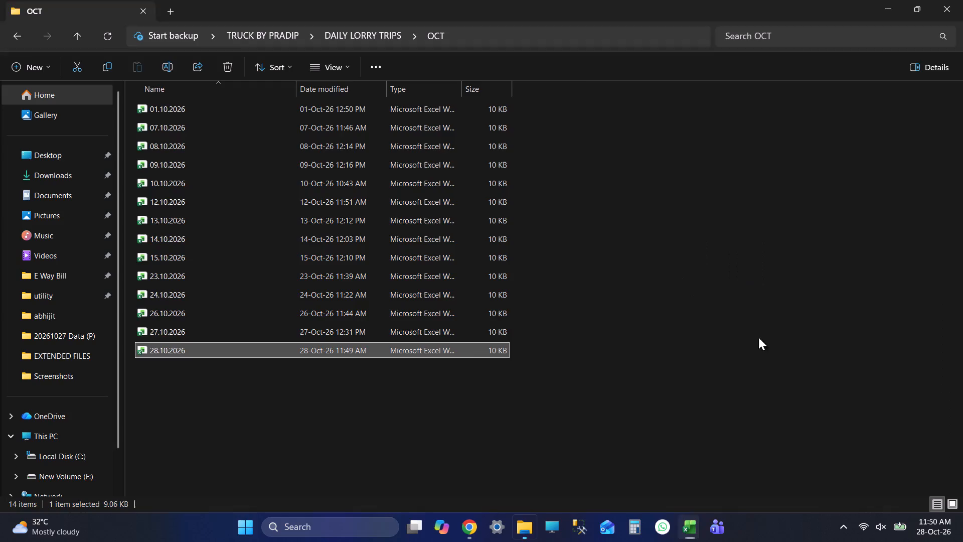
# Clear the open windows to reach the desktop, launch the USER 1 program, and close the FoxPro Command window.
pyautogui.click(950, 0)
pyautogui.tripleClick(885, 1)
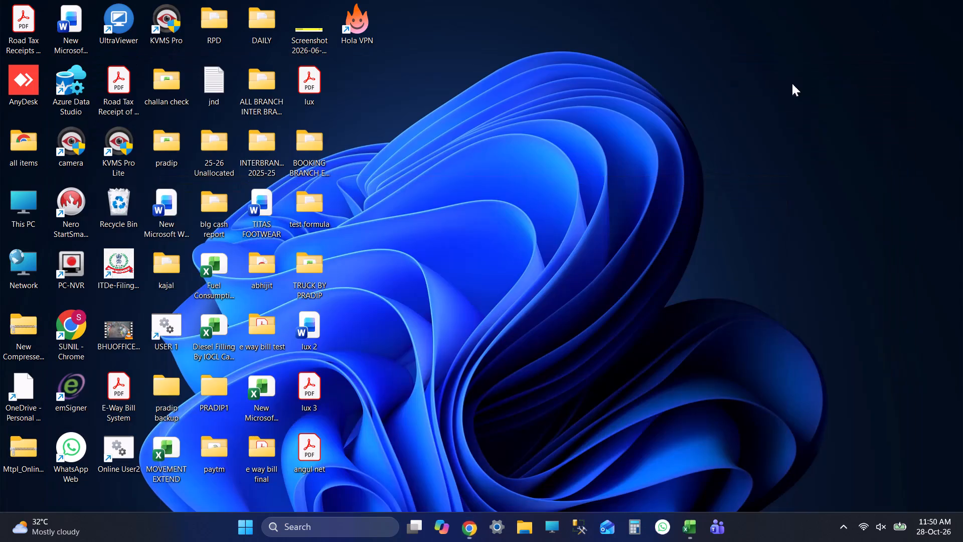
pyautogui.doubleClick(179, 339)
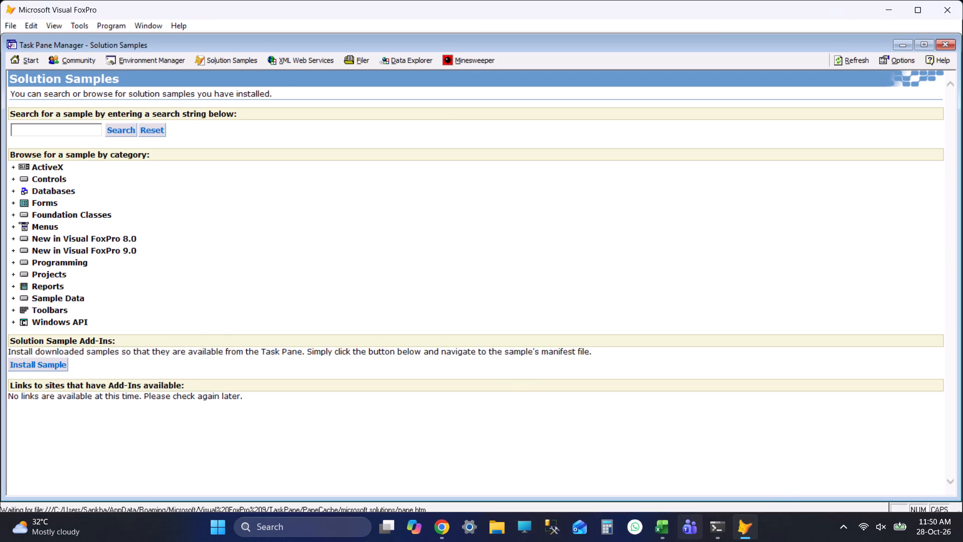
pyautogui.click(777, 431)
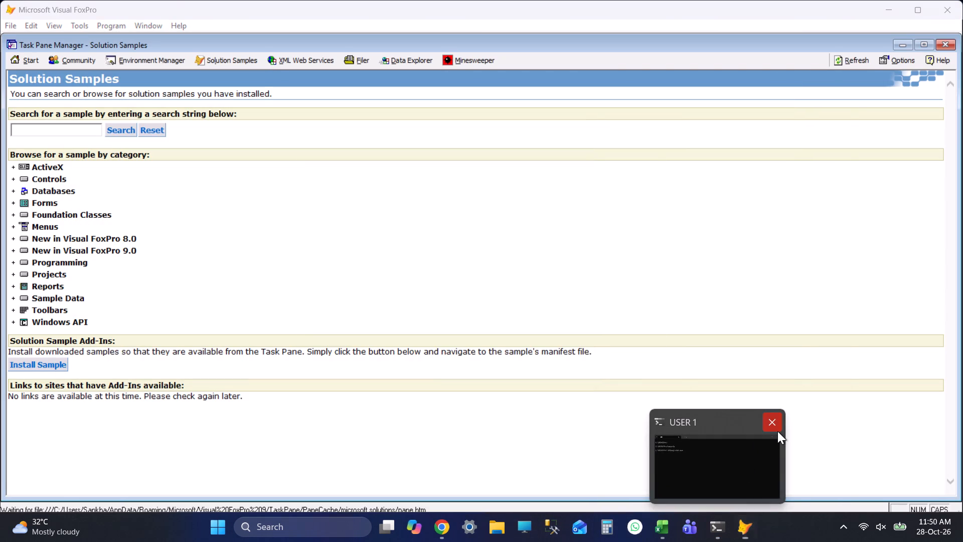
pyautogui.click(943, 507)
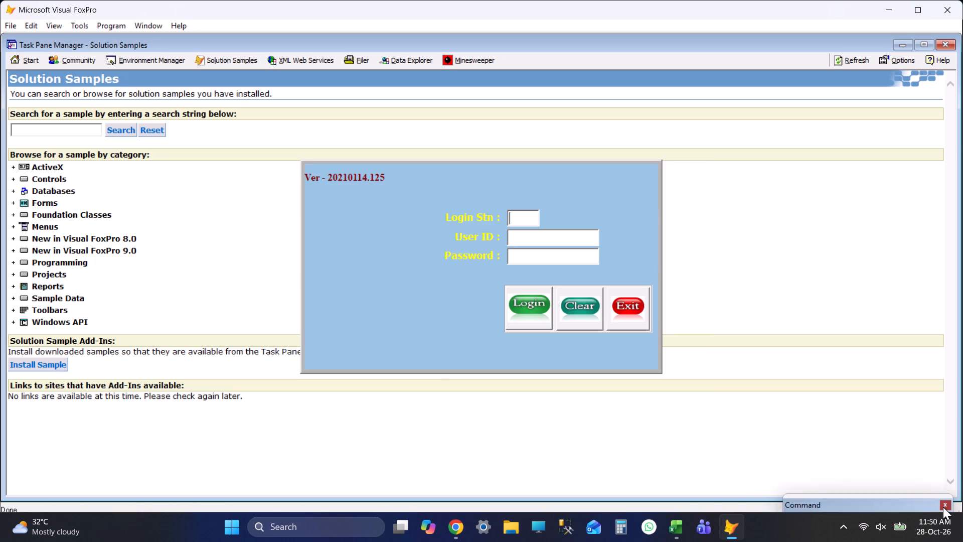
# Enter CAL as the login station and fill in the user ID on the login form.
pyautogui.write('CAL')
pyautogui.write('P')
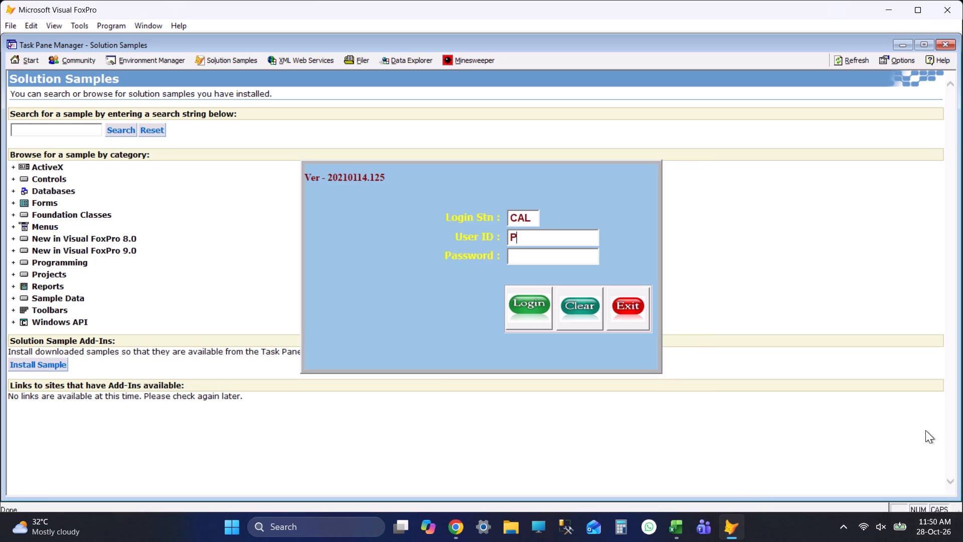
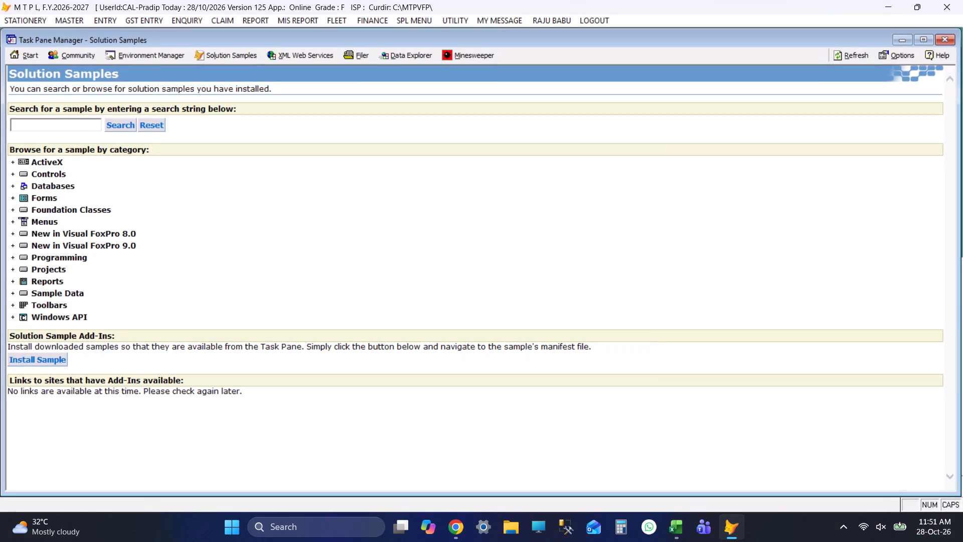
# Close the Task Pane Manager and view the Weight Loss Report for branch CGB, period 26/10/2026 to 26/10/2026.
pyautogui.click(946, 37)
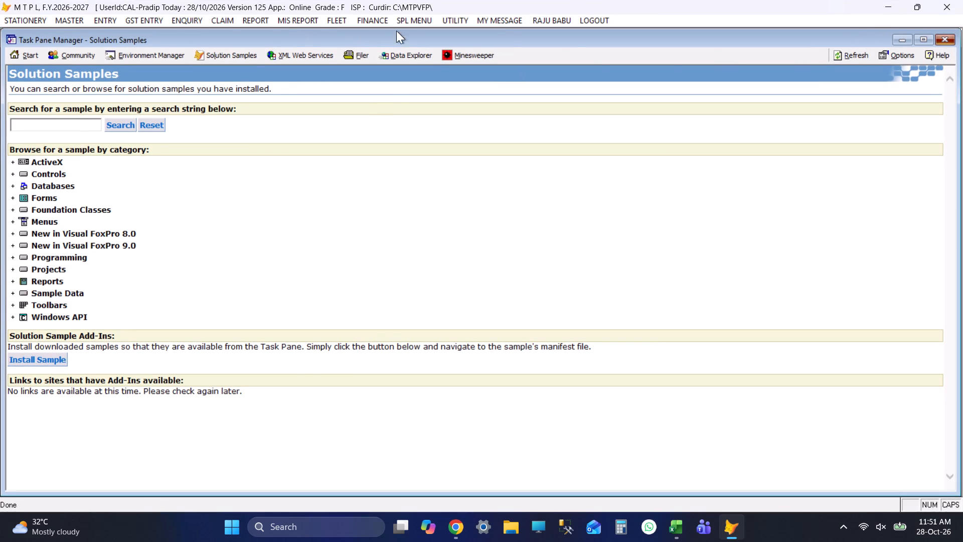
pyautogui.click(261, 24)
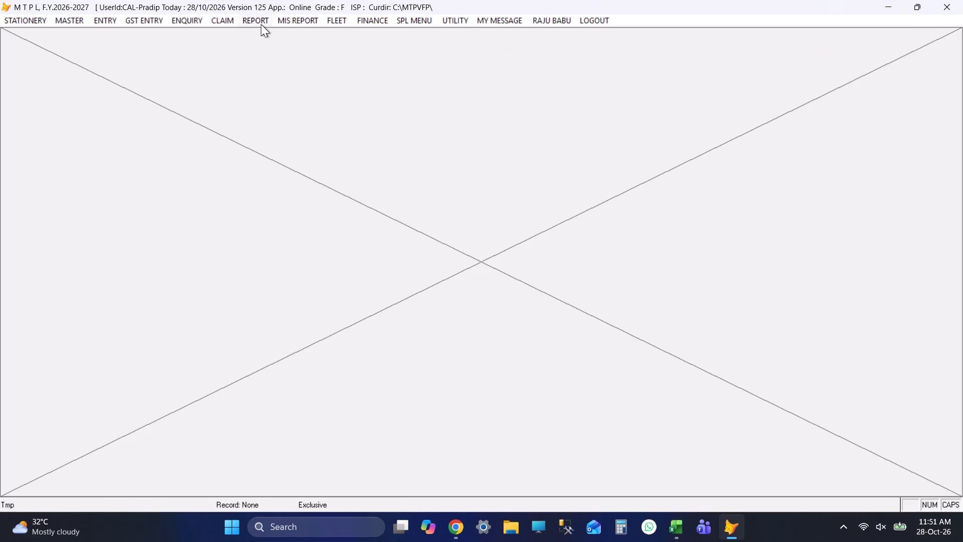
pyautogui.click(294, 45)
pyautogui.click(595, 137)
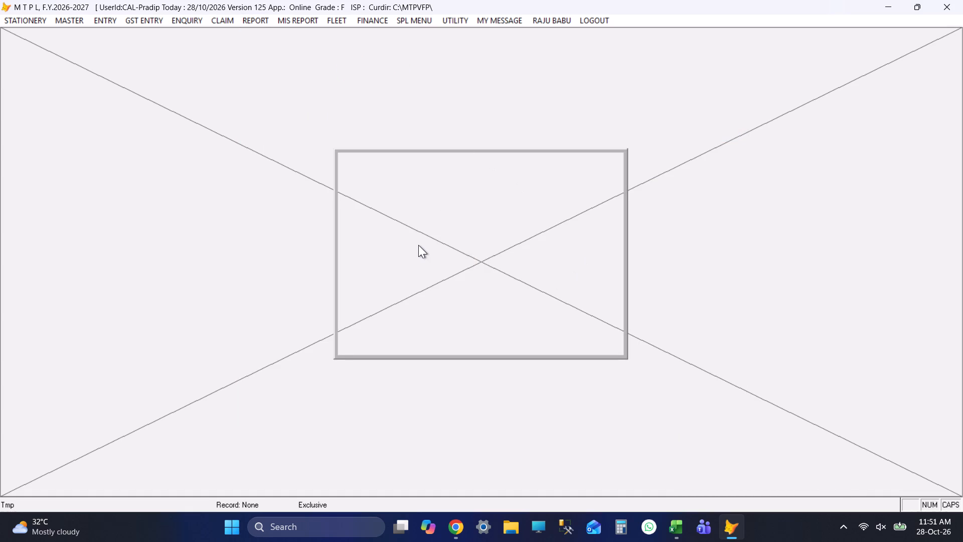
pyautogui.write('CGB')
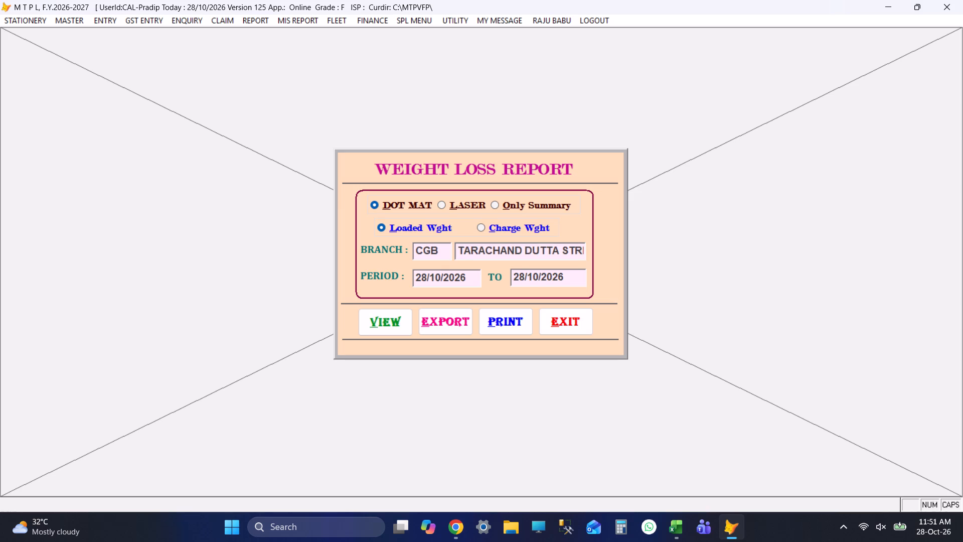
pyautogui.write('26')
pyautogui.press('Return')
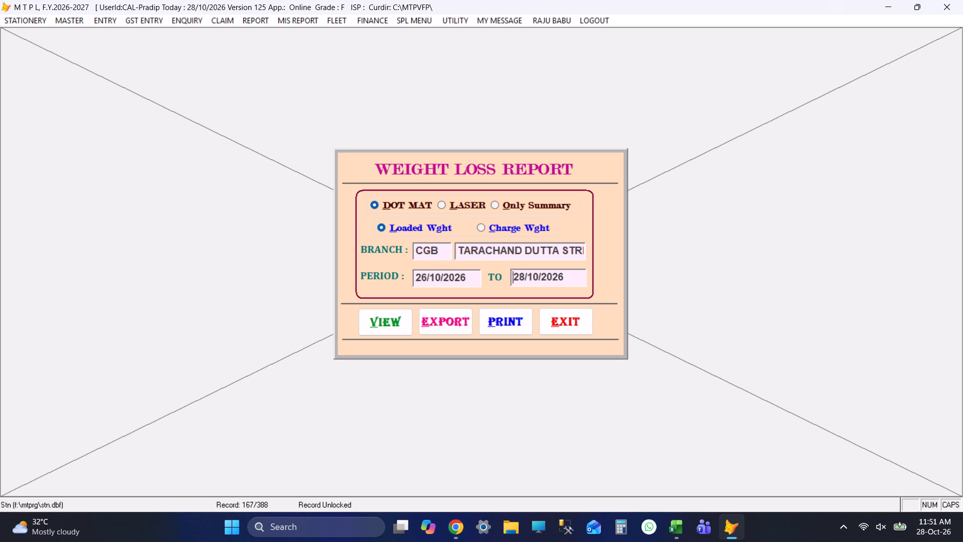
pyautogui.write('26')
pyautogui.press('Return')
pyautogui.press('Return')
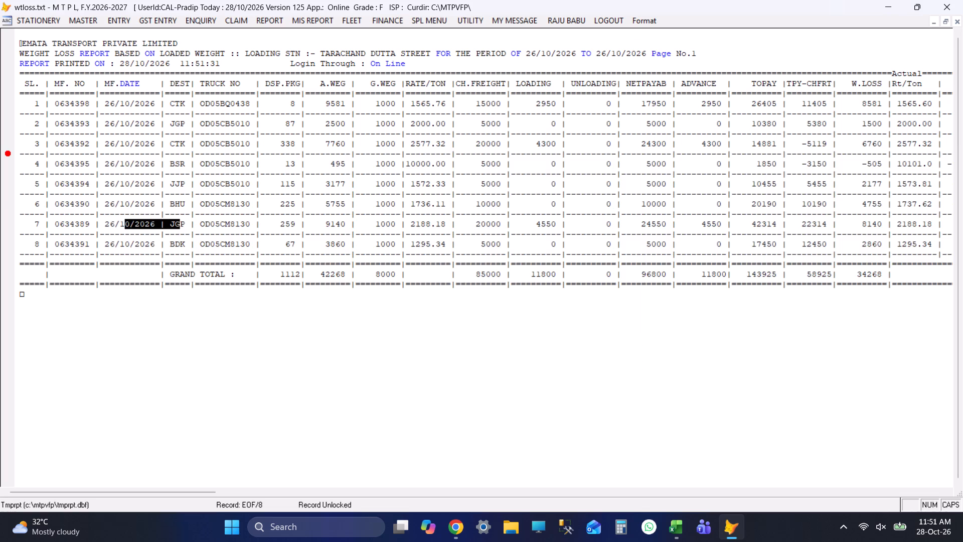
pyautogui.tripleClick(226, 98)
pyautogui.tripleClick(232, 105)
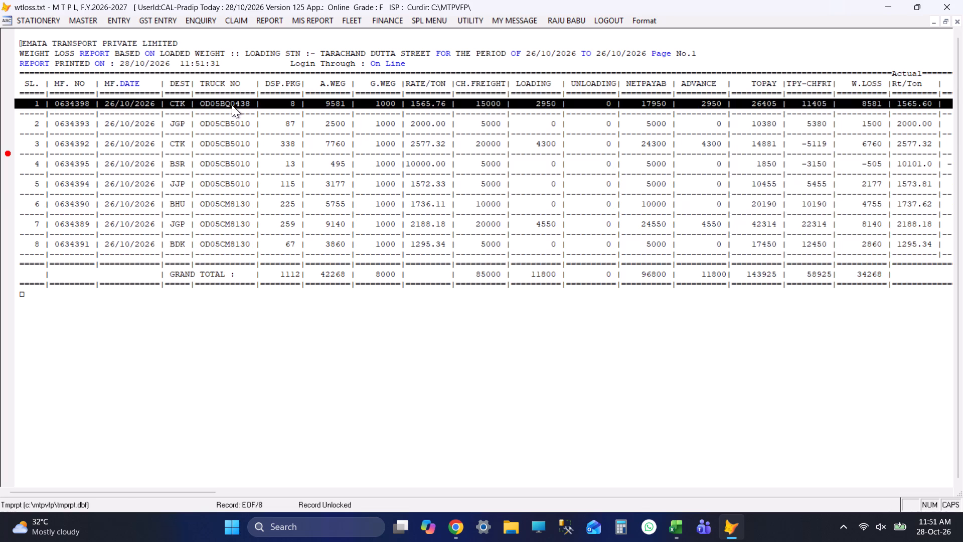
pyautogui.press('Escape')
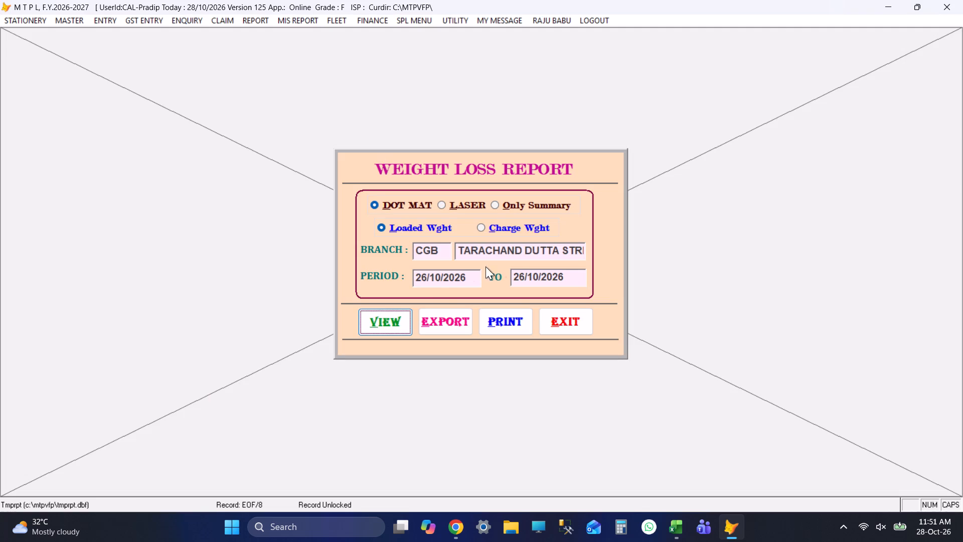
# Exit the Weight Loss Report form and log out of the FoxPro program.
pyautogui.click(563, 333)
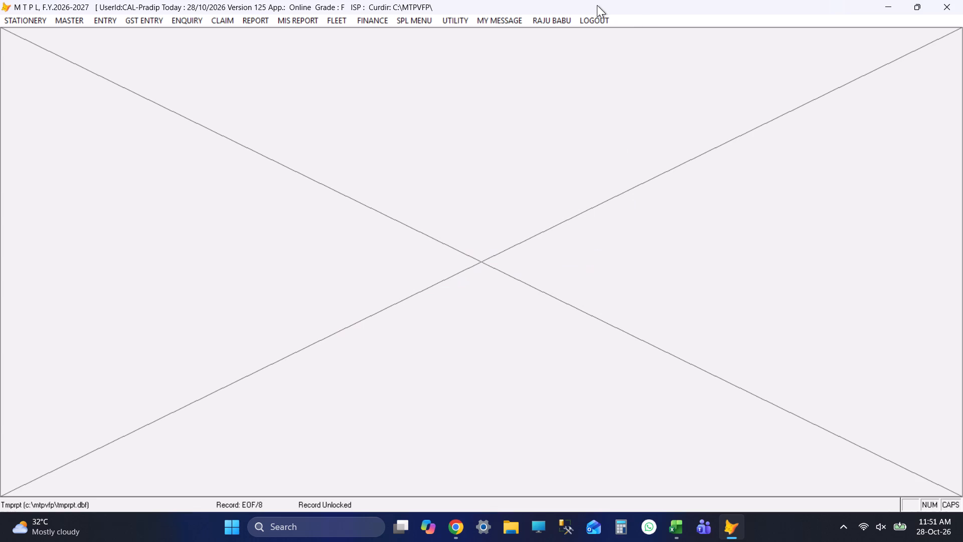
pyautogui.click(592, 18)
pyautogui.click(479, 293)
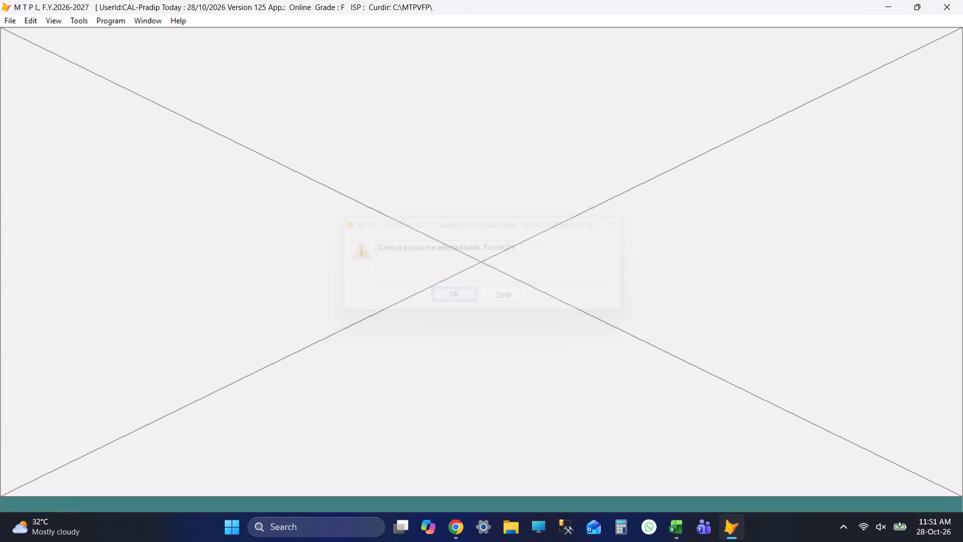
# Cross-check lorry 438's row in the 28.10.2026 workbook against its 27/10/2026 entries in the daily trip workbook's CGB sheet, and save the 28.10.2026 workbook.
pyautogui.hotkey('alt', 'Tab')
pyautogui.hotkey('alt', 'Tab')
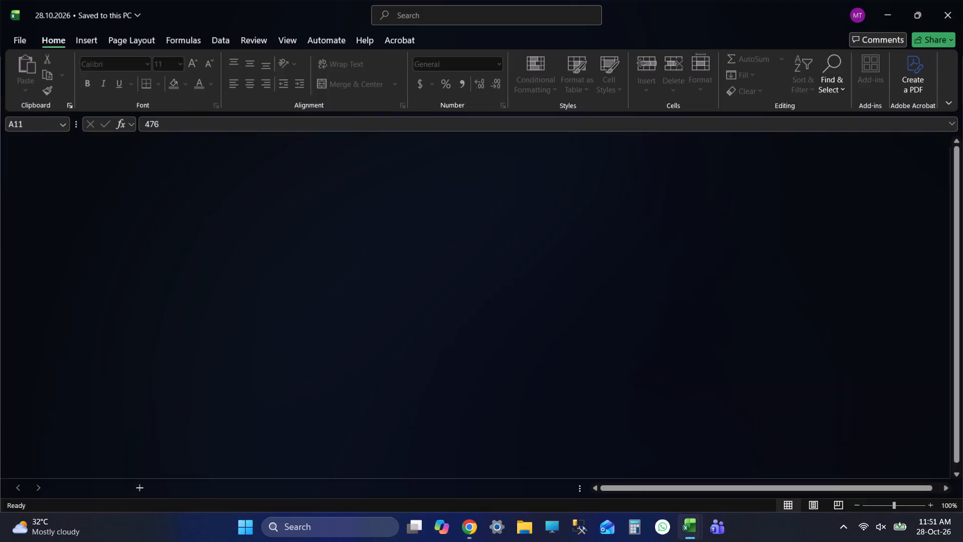
pyautogui.hotkey('alt', 'Tab')
pyautogui.hotkey('alt', 'Tab')
pyautogui.hotkey('alt', 'Tab')
pyautogui.hotkey('alt', 'Tab')
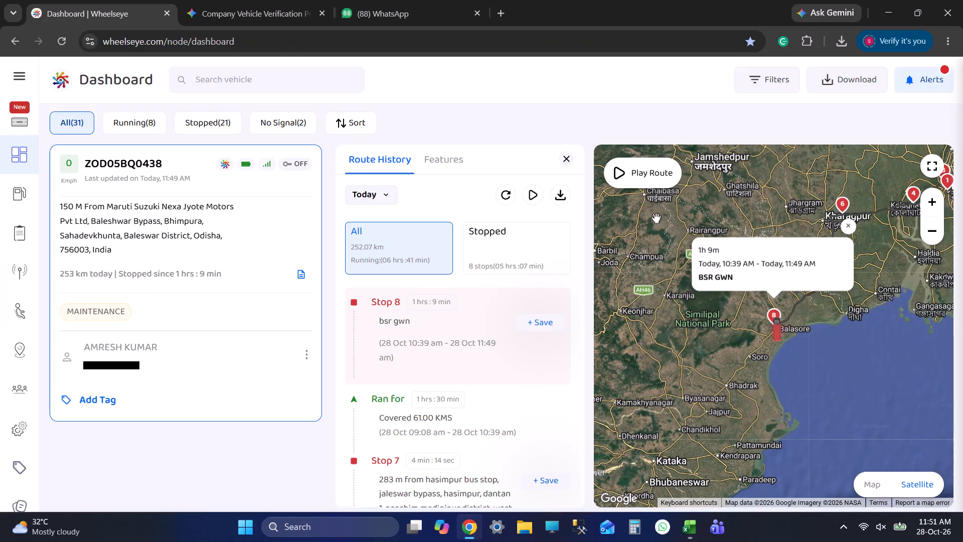
pyautogui.hotkey('alt', 'Tab')
pyautogui.hotkey('alt', 'Tab')
pyautogui.hotkey('alt', 'Tab')
pyautogui.hotkey('alt', 'Tab')
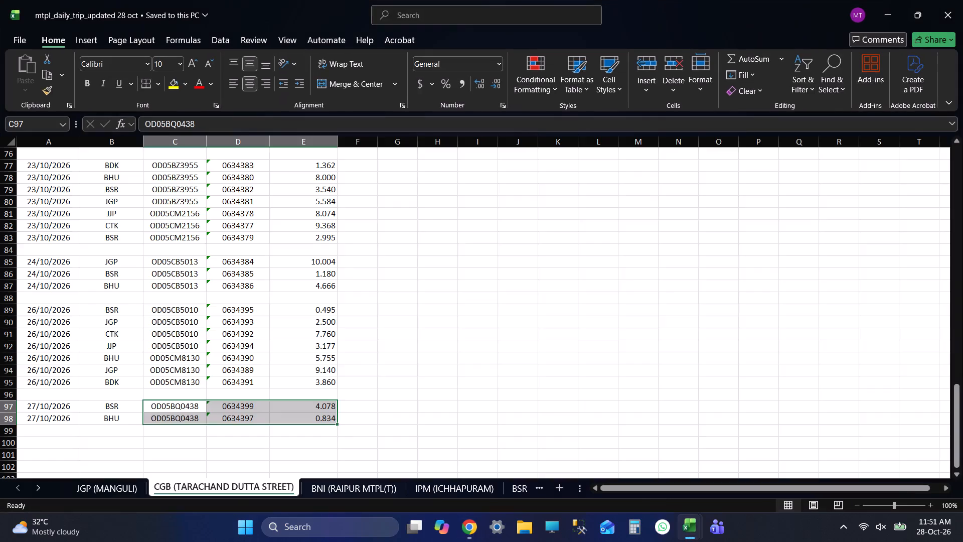
pyautogui.hotkey('alt', 'Tab')
pyautogui.hotkey('alt', 'Tab')
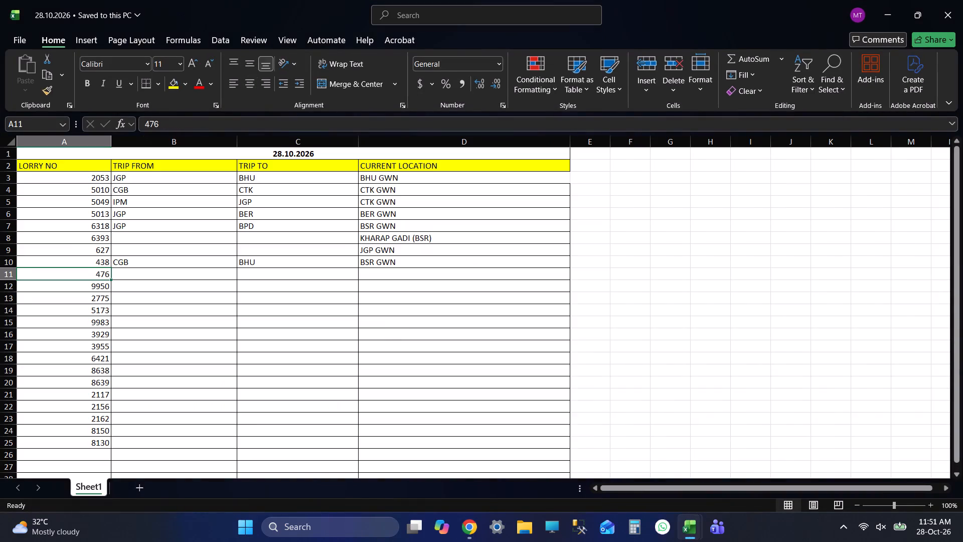
pyautogui.hotkey('alt', 'Tab')
pyautogui.hotkey('alt', 'Tab')
pyautogui.hotkey('alt', 'Tab')
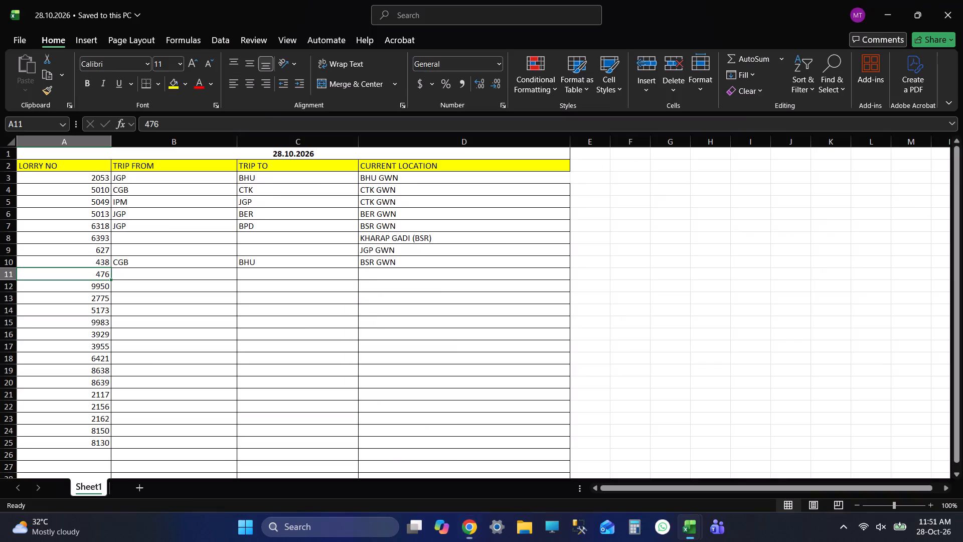
pyautogui.hotkey('alt', 'Tab')
pyautogui.hotkey('alt', 'Tab')
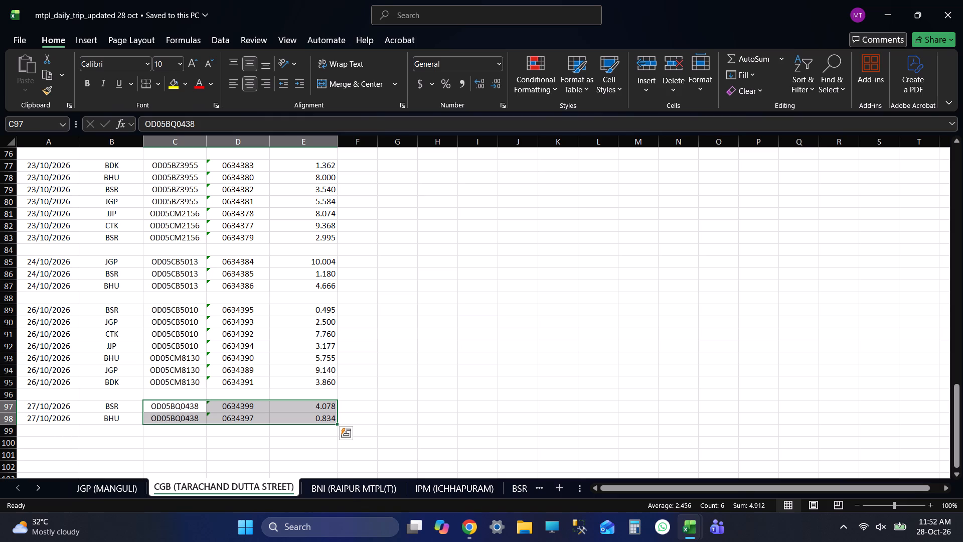
pyautogui.click(181, 419)
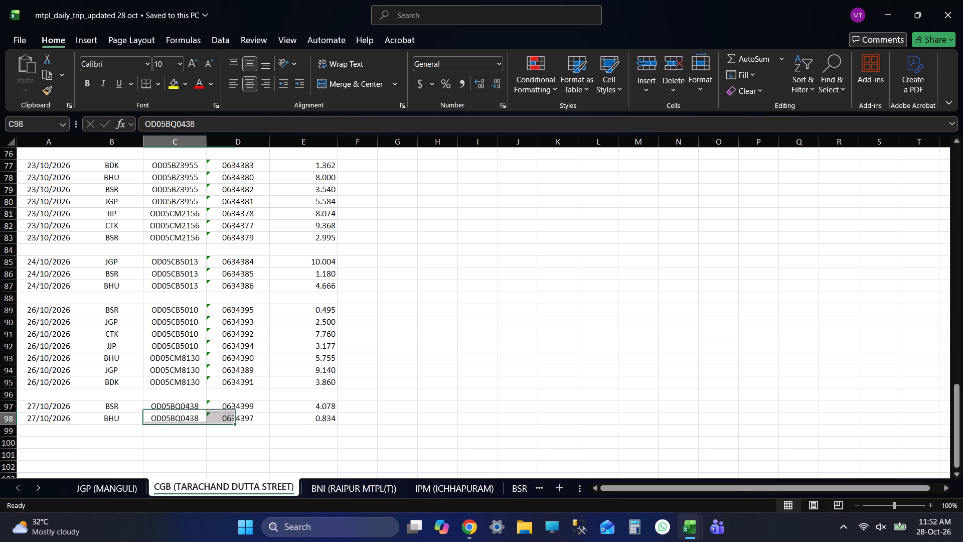
pyautogui.hotkey('alt', 'Tab')
pyautogui.hotkey('alt', 'Tab')
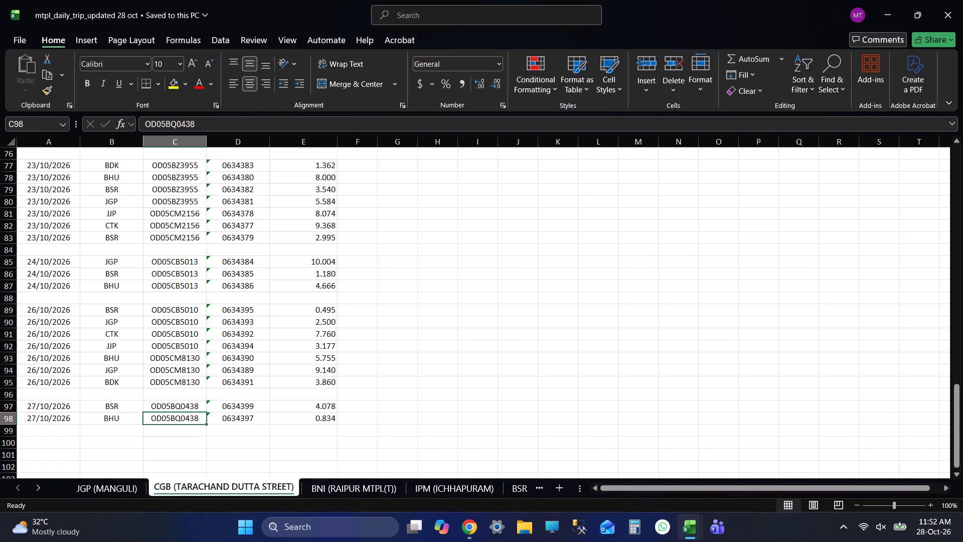
pyautogui.hotkey('alt', 'Tab')
pyautogui.hotkey('alt', 'Tab')
pyautogui.hotkey('alt', 'Tab')
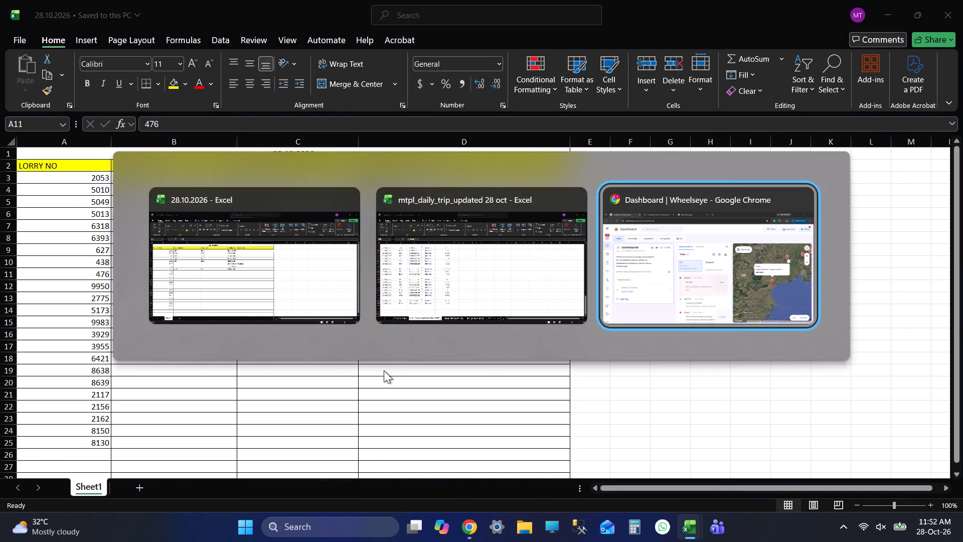
pyautogui.hotkey('alt', 'Tab')
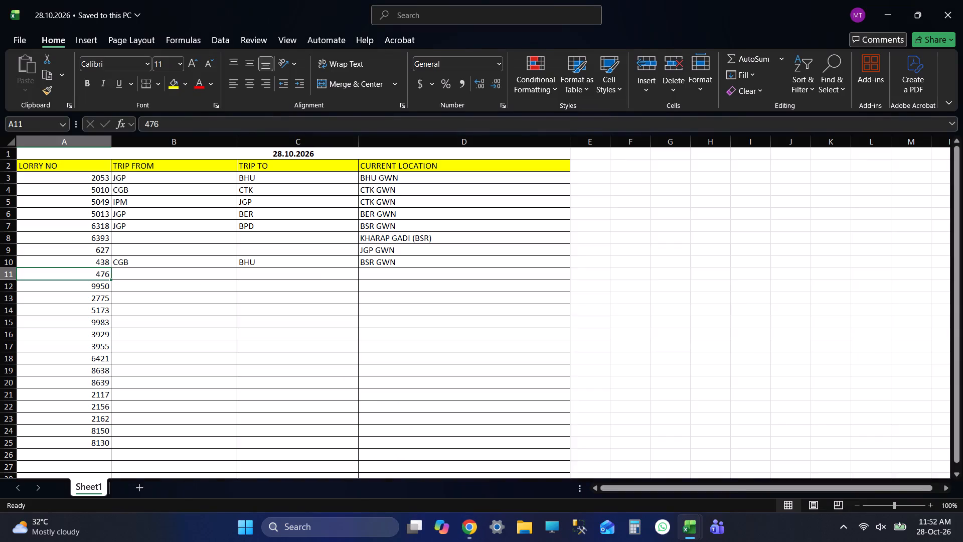
pyautogui.hotkey('ctrl', 's')
# Search Wheelseye for vehicle 476 and examine its current location and today's route history.
pyautogui.hotkey('alt', 'Tab')
pyautogui.click(237, 81)
pyautogui.hotkey('alt', 'Tab')
pyautogui.hotkey('alt', 'Tab')
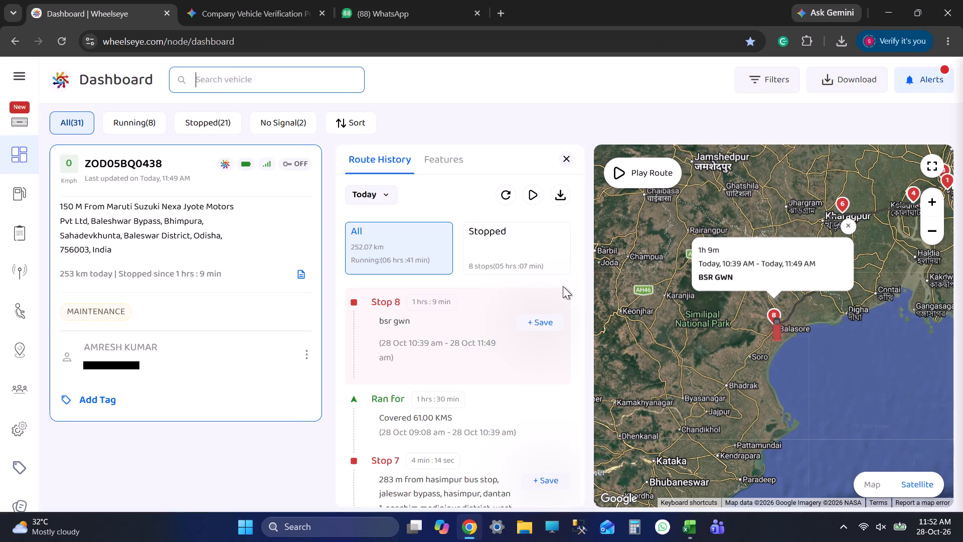
pyautogui.write('476')
pyautogui.press('Return')
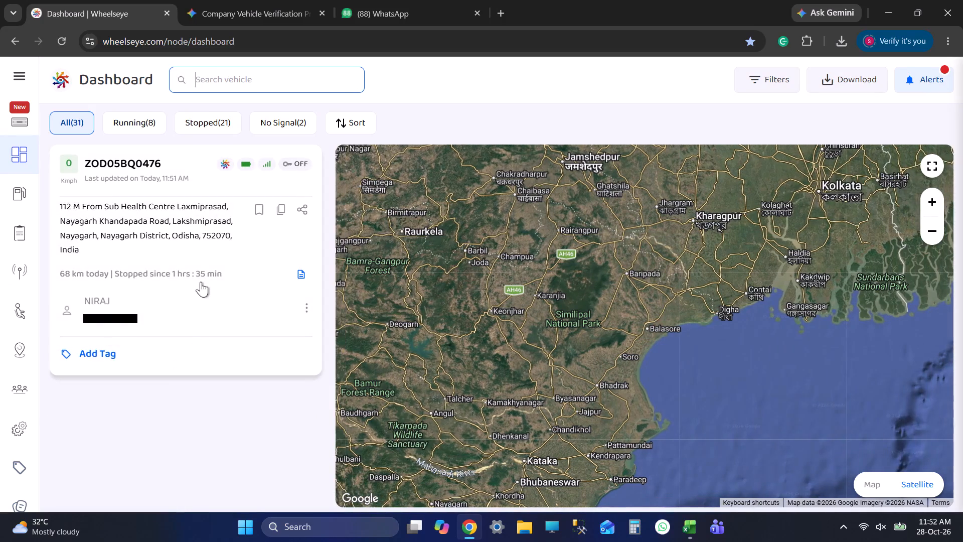
pyautogui.click(200, 272)
pyautogui.click(453, 327)
pyautogui.scroll(1, 475, 355)
pyautogui.scroll(-3, 474, 356)
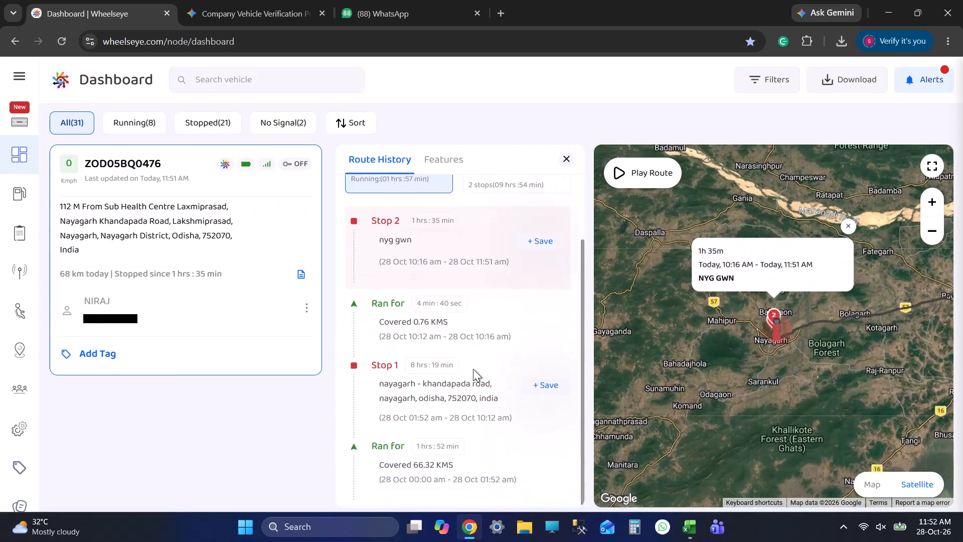
pyautogui.scroll(-2, 473, 369)
pyautogui.hotkey('alt', 'Tab')
pyautogui.press('Tab')
pyautogui.hotkey('alt', 'Tab')
pyautogui.hotkey('alt', 'Tab')
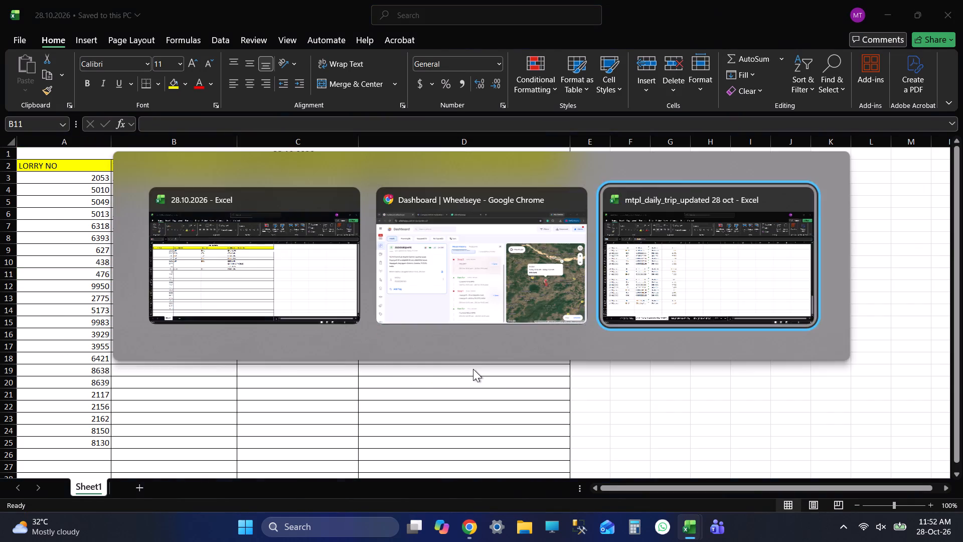
pyautogui.click(117, 489)
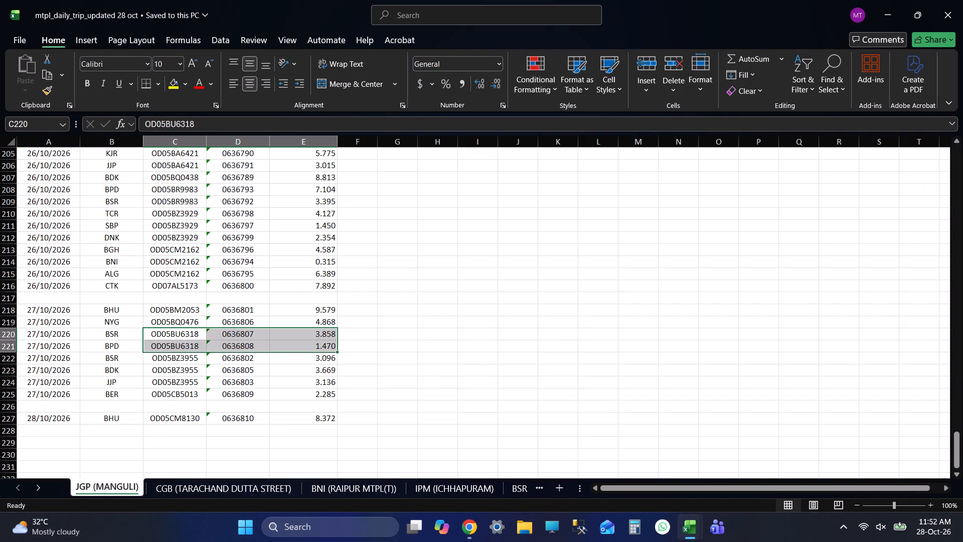
pyautogui.hotkey('alt', 'Tab')
pyautogui.hotkey('alt', 'Tab')
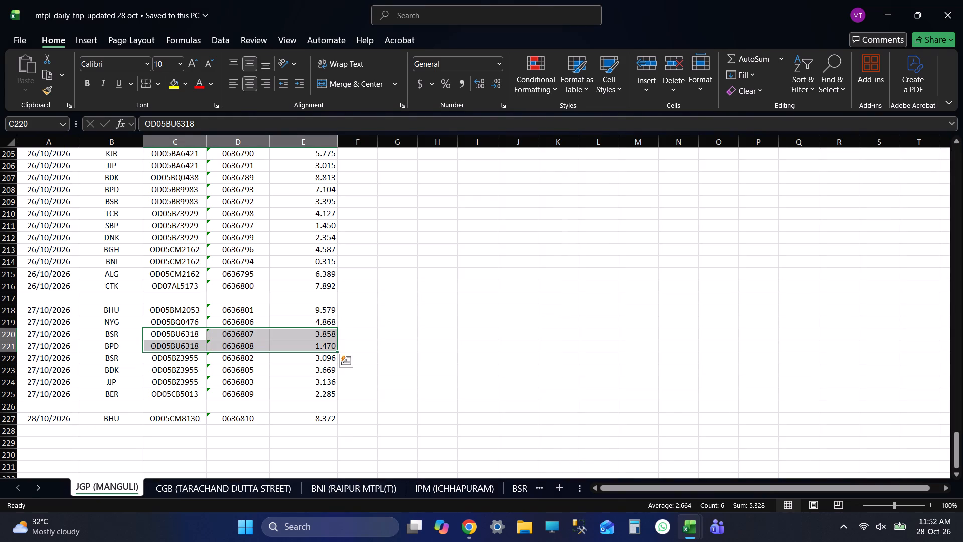
pyautogui.click(177, 322)
pyautogui.hotkey('alt', 'Tab')
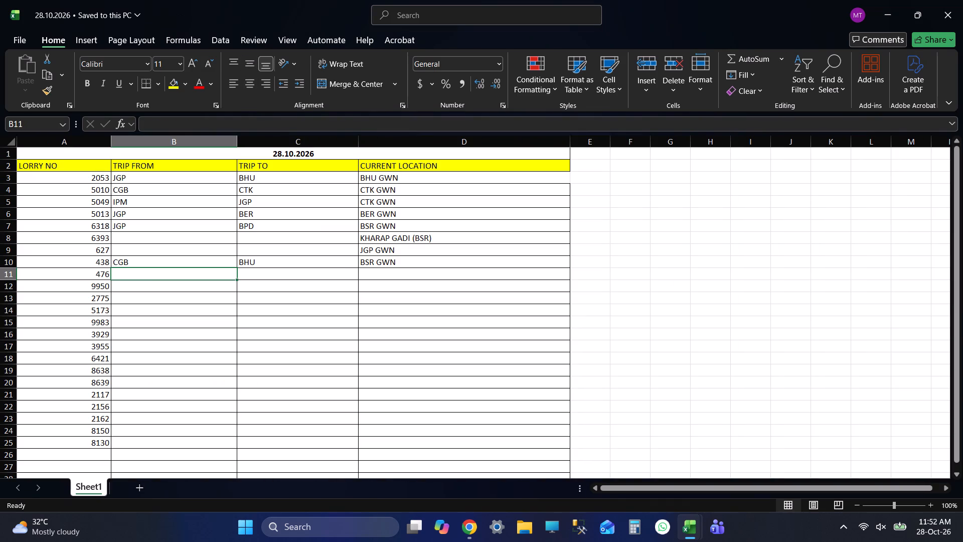
pyautogui.hotkey('alt', 'Tab')
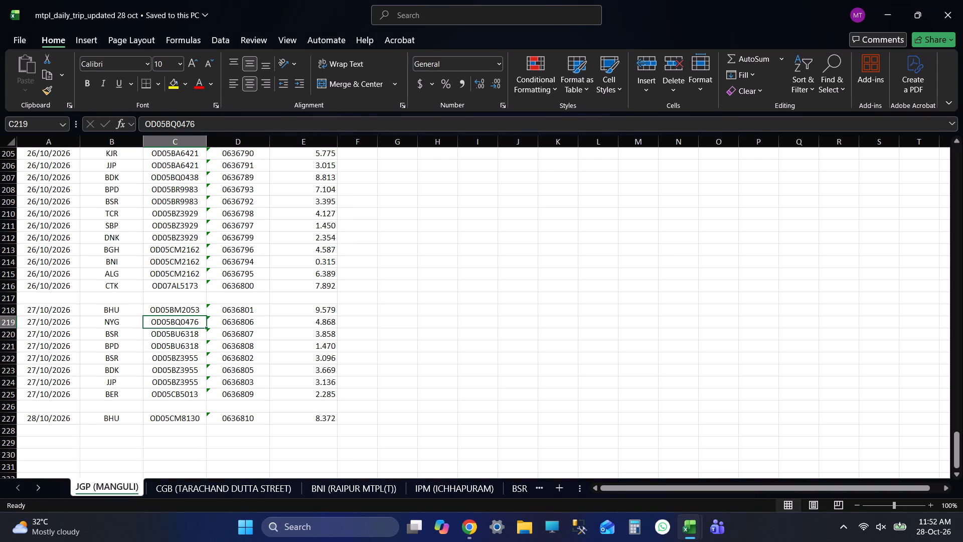
# In the 28.10.2026 workbook, enter Trip From JGP, Trip To NYG and Current Location NYG GWN for lorry 476, and save.
pyautogui.hotkey('alt', 'Tab')
pyautogui.write('JGP')
pyautogui.press('Tab')
pyautogui.write('NYG')
pyautogui.press('Tab')
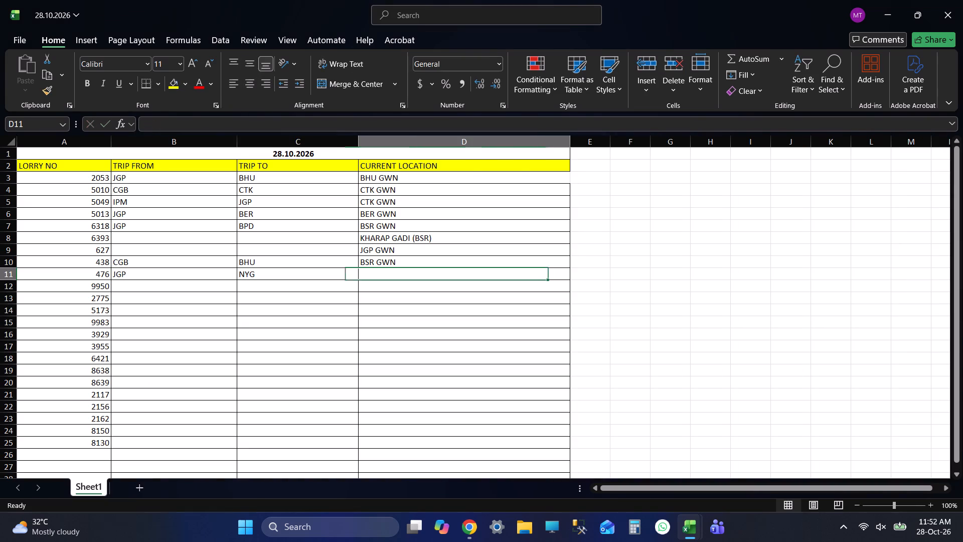
pyautogui.hotkey('ctrl', 's')
pyautogui.hotkey('alt', 'Tab')
pyautogui.hotkey('alt', 'Tab')
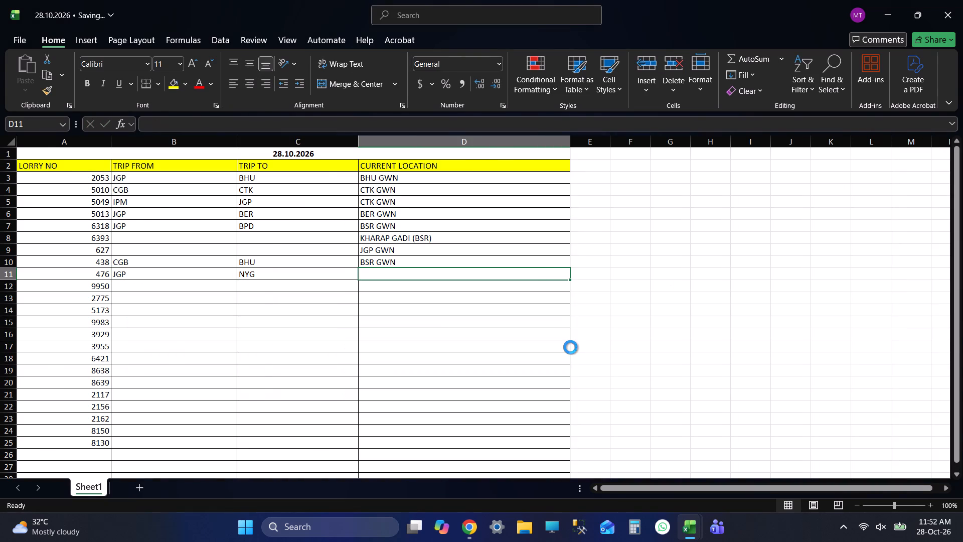
pyautogui.hotkey('alt', 'Tab')
pyautogui.write('NYG GWN')
pyautogui.press('Return')
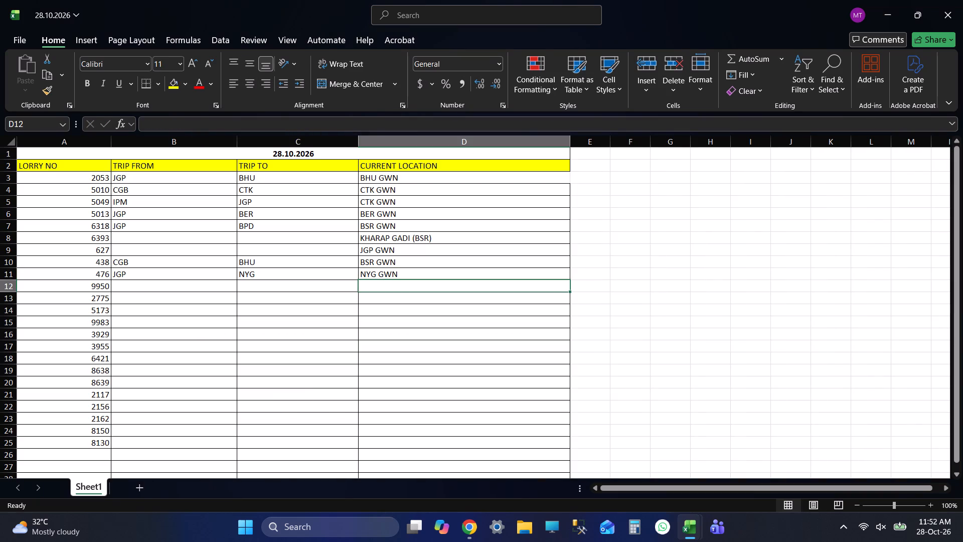
pyautogui.hotkey('ctrl', 's')
# Search Wheelseye for vehicle 9950 and examine its current location and today's route history.
pyautogui.hotkey('shift', 'Tab')
pyautogui.hotkey('shift', 'Tab')
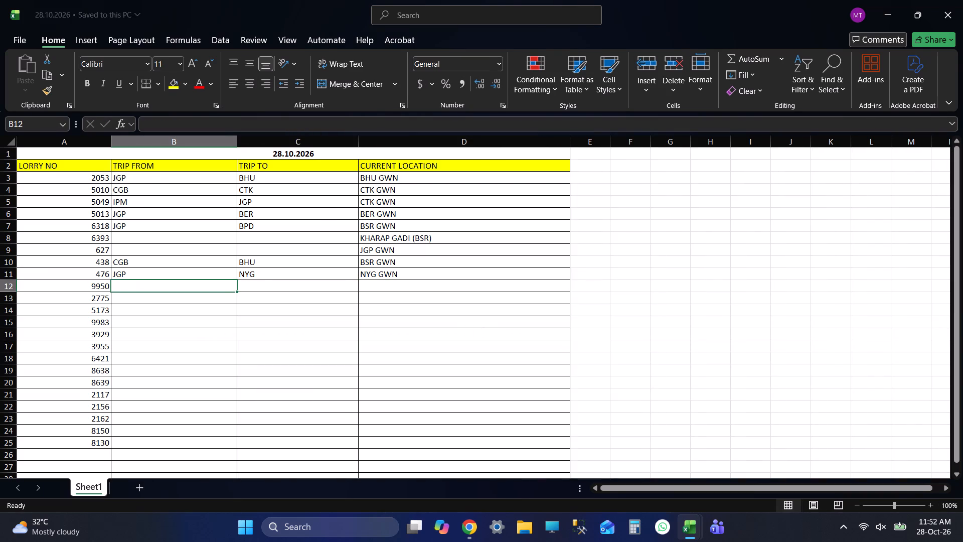
pyautogui.hotkey('alt', 'Tab')
pyautogui.hotkey('alt', 'Tab')
pyautogui.hotkey('alt', 'Tab')
pyautogui.hotkey('alt', 'Tab')
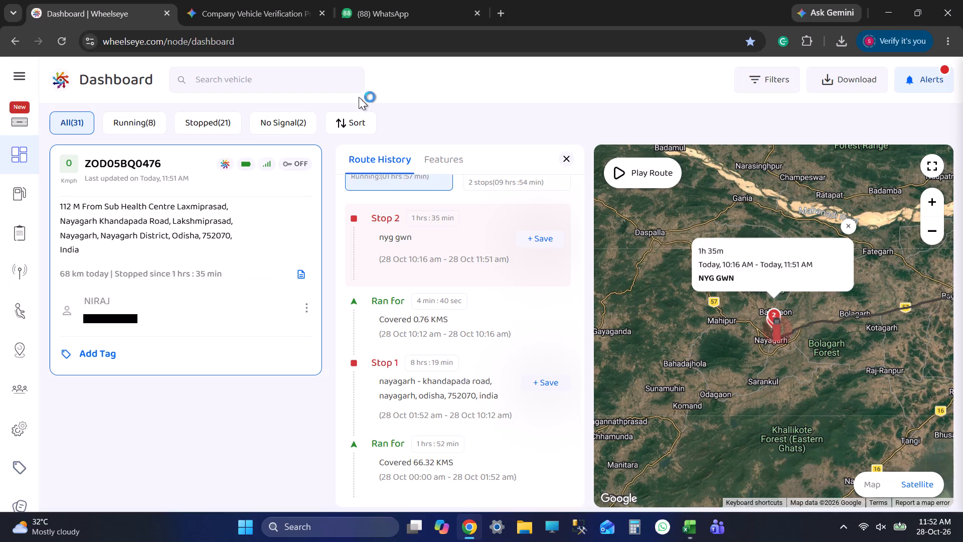
pyautogui.click(334, 69)
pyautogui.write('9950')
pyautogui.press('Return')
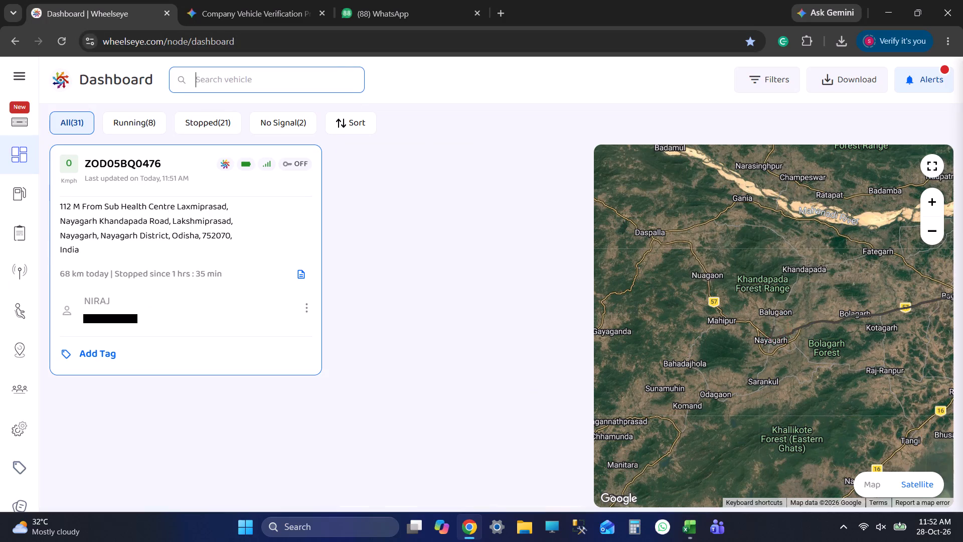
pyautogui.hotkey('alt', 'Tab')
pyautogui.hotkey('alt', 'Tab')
pyautogui.click(113, 254)
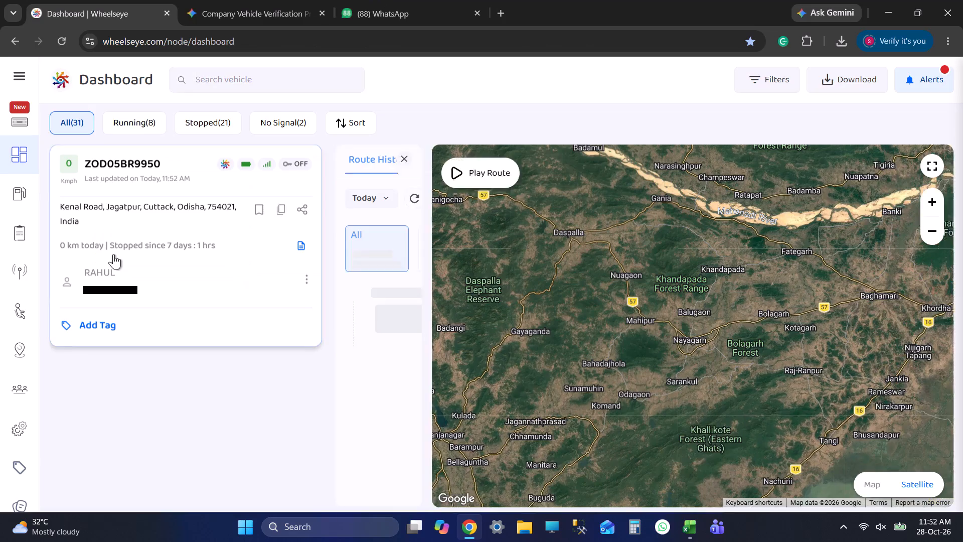
pyautogui.click(497, 323)
# In the 28.10.2026 workbook, enter Current Location JGP GWN for lorry 9950, and save.
pyautogui.hotkey('alt', 'Tab')
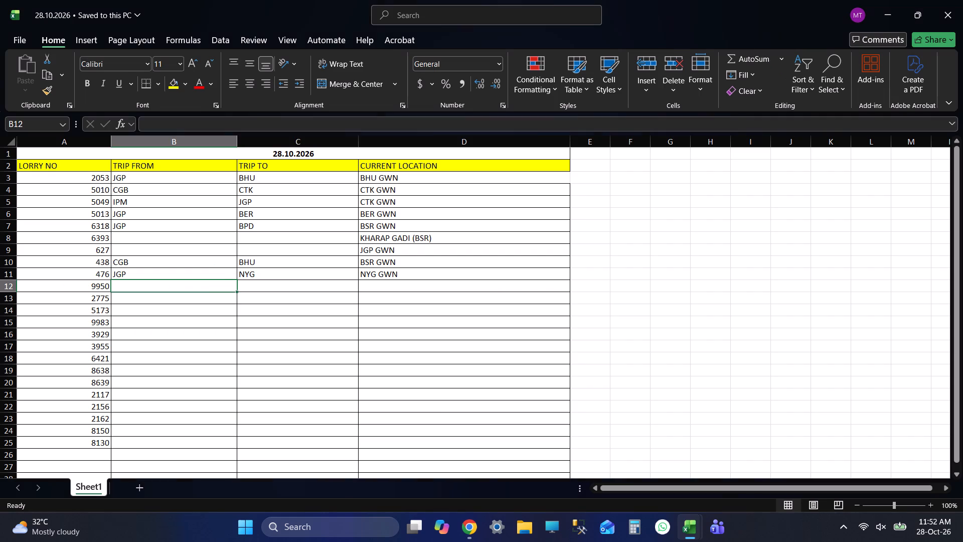
pyautogui.press('Tab')
pyautogui.press('Tab')
pyautogui.write('JGP GWN')
pyautogui.press('Return')
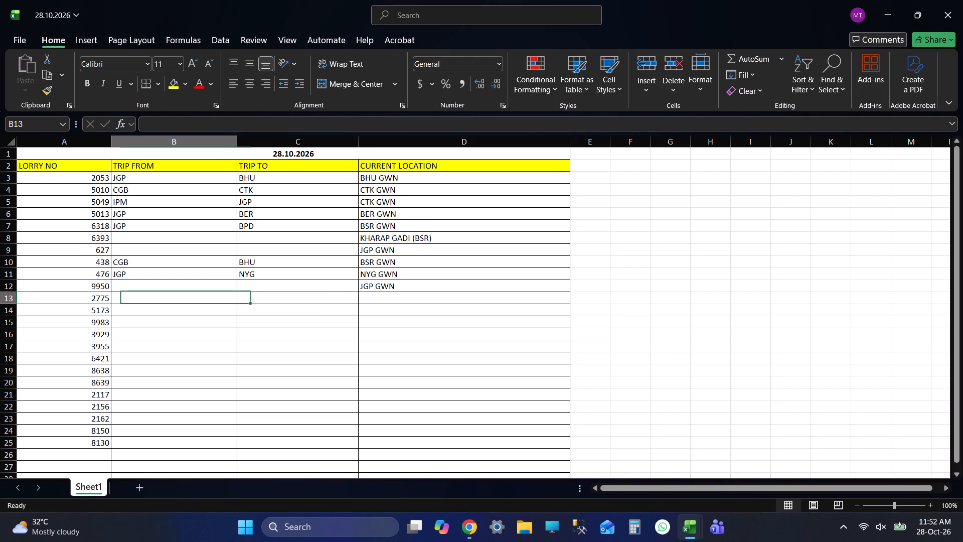
pyautogui.hotkey('ctrl', 's')
pyautogui.hotkey('ctrl', 's')
pyautogui.hotkey('ctrl', 's')
pyautogui.hotkey('ctrl', 's')
pyautogui.hotkey('ctrl', 's')
pyautogui.hotkey('ctrl', 's')
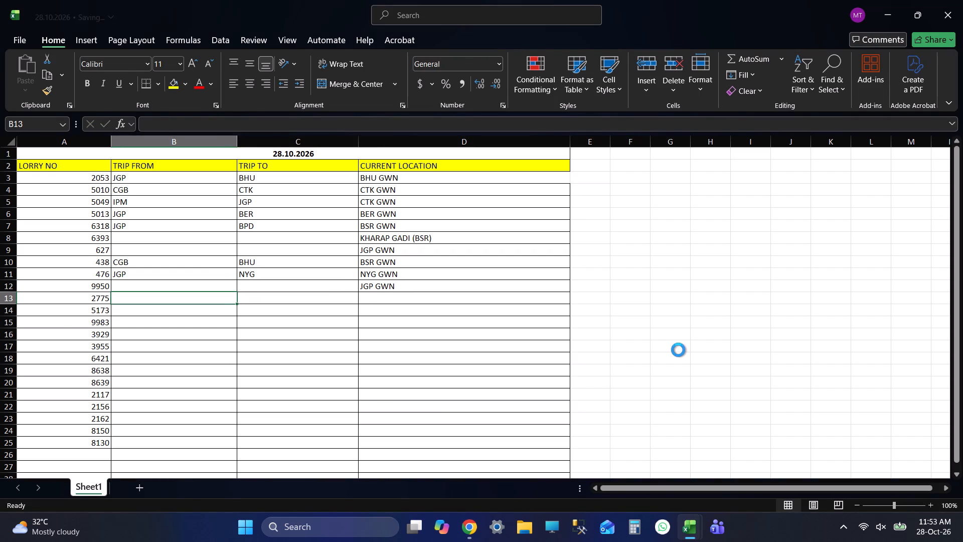
pyautogui.hotkey('ctrl', 's')
pyautogui.hotkey('ctrl', 's')
pyautogui.hotkey('ctrl', 's')
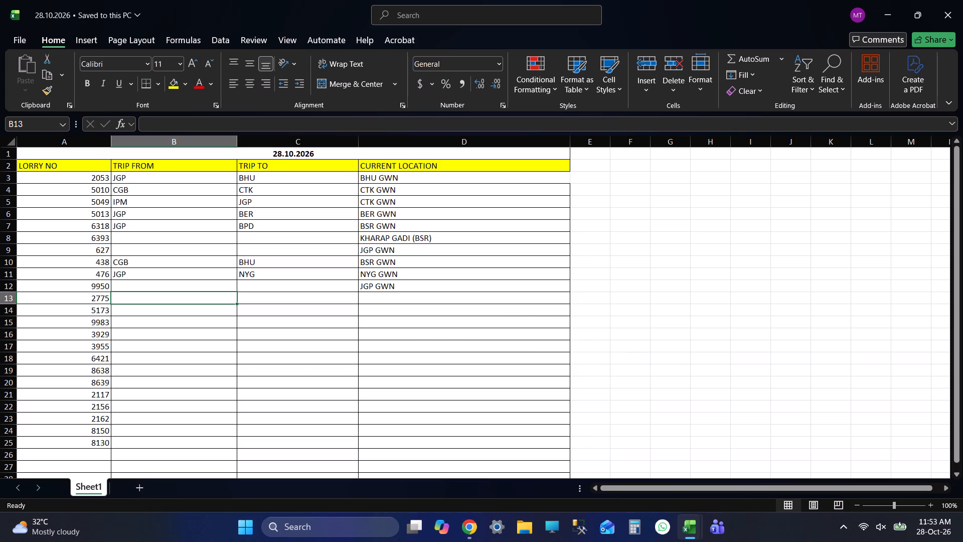
# Search Wheelseye for vehicle 2775 and examine its current location, today's route history and its position on the map.
pyautogui.hotkey('alt', 'Tab')
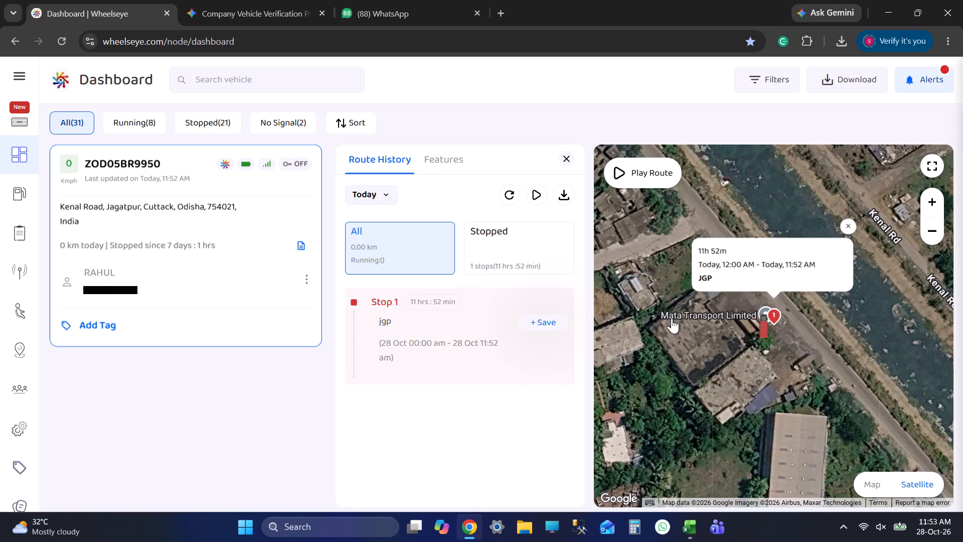
pyautogui.hotkey('alt', 'Tab')
pyautogui.hotkey('alt', 'Tab')
pyautogui.hotkey('alt', 'Tab')
pyautogui.hotkey('alt', 'Tab')
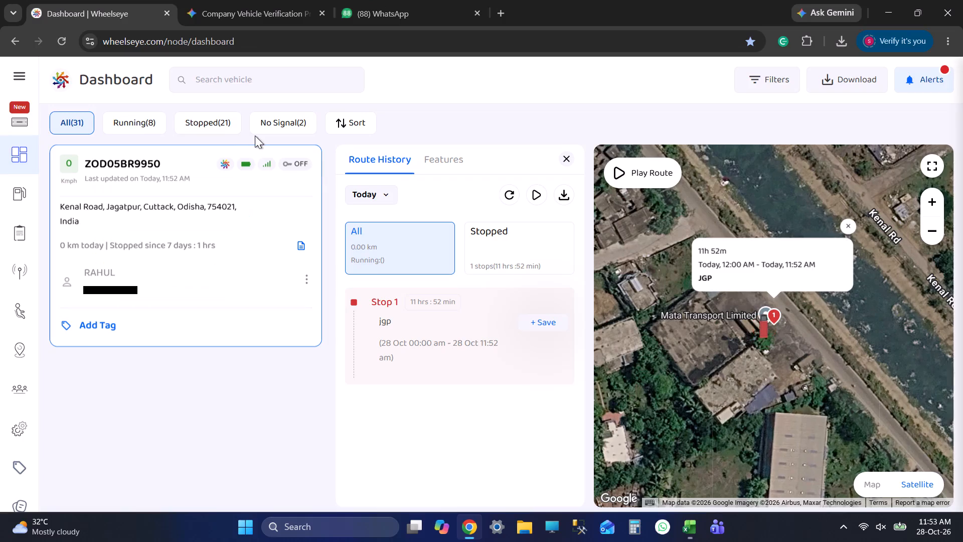
pyautogui.click(223, 76)
pyautogui.write('2775')
pyautogui.press('Return')
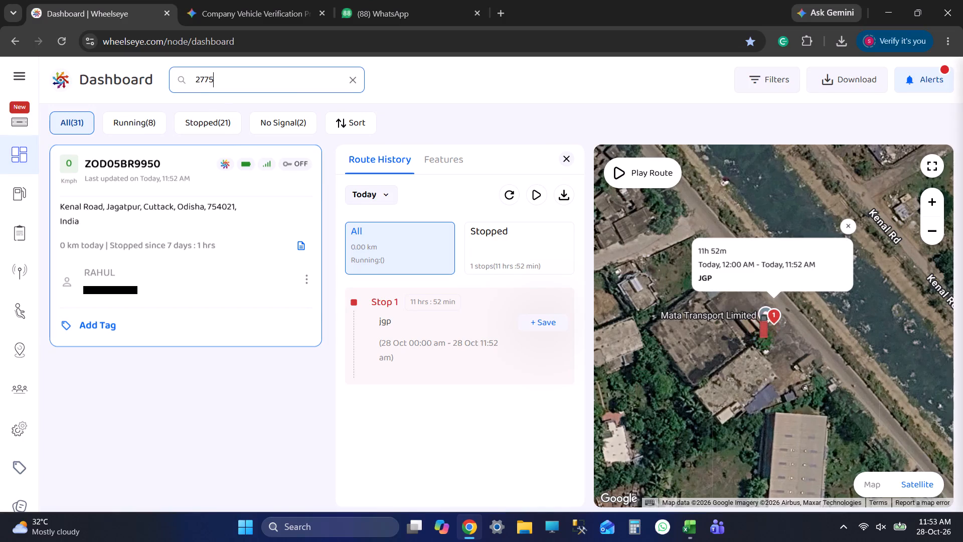
pyautogui.click(143, 220)
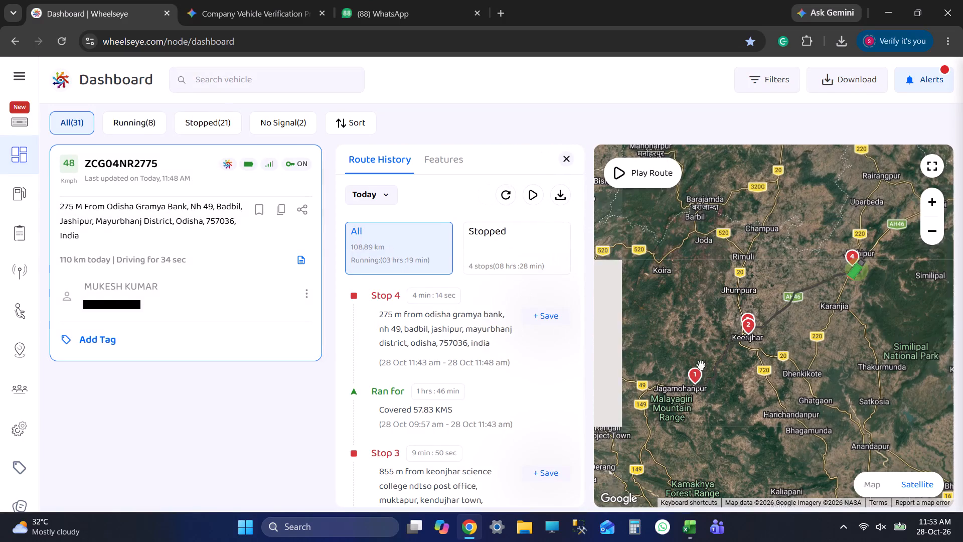
pyautogui.scroll(6, 883, 258)
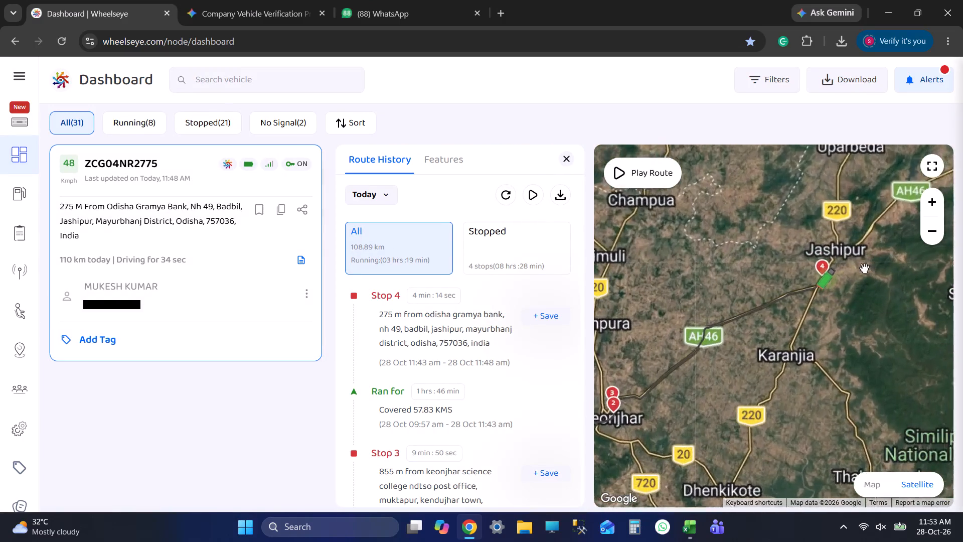
pyautogui.scroll(2, 864, 268)
pyautogui.scroll(1, 780, 289)
pyautogui.scroll(-12, 779, 289)
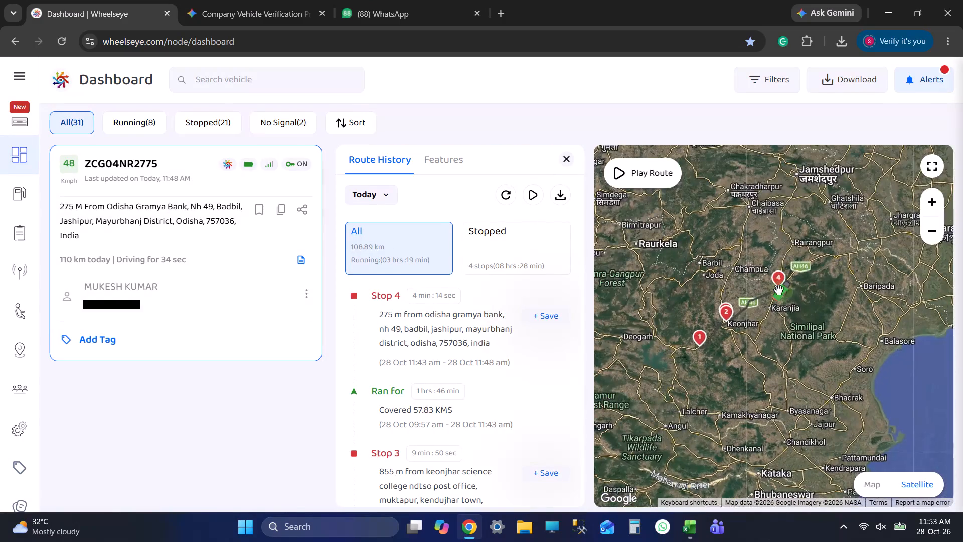
pyautogui.hotkey('alt', 'Tab')
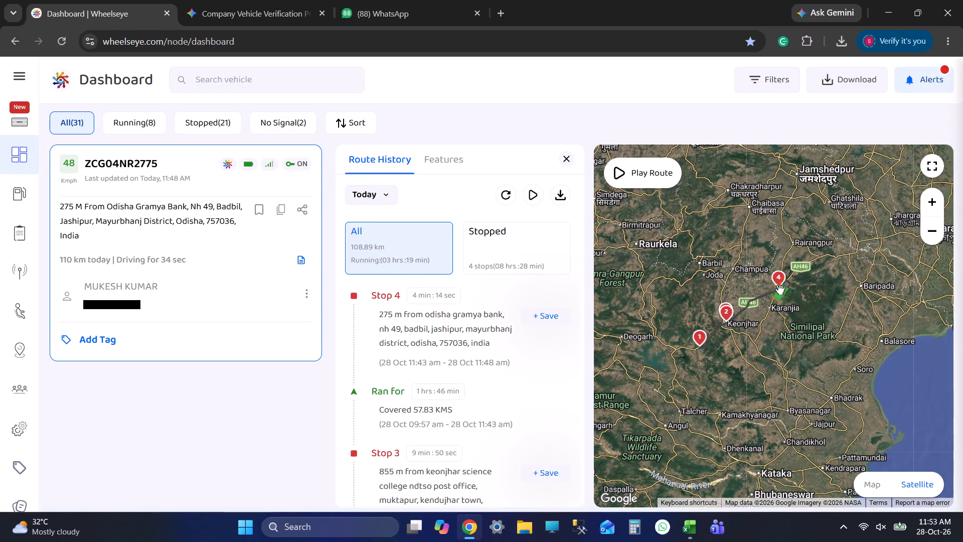
pyautogui.hotkey('alt', 'Tab')
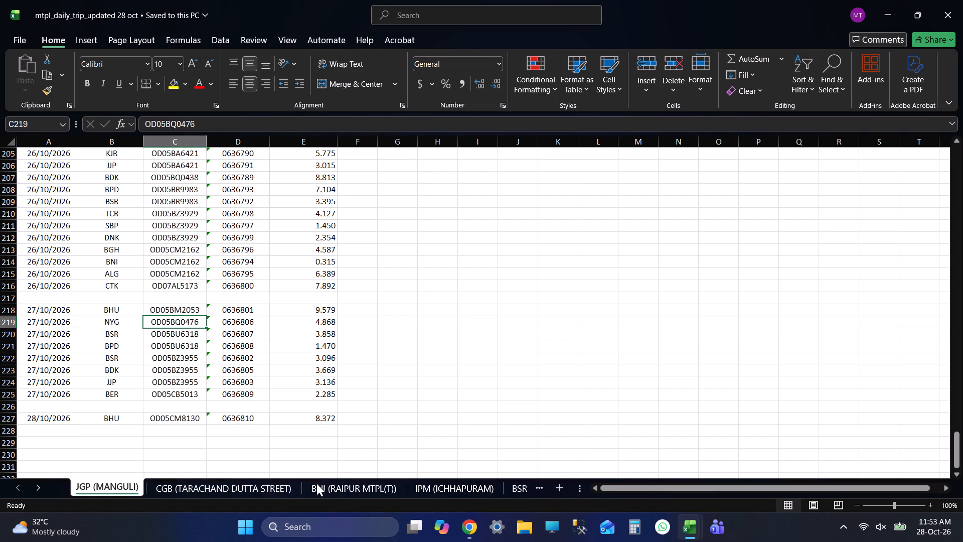
pyautogui.click(332, 483)
pyautogui.scroll(-9, 299, 400)
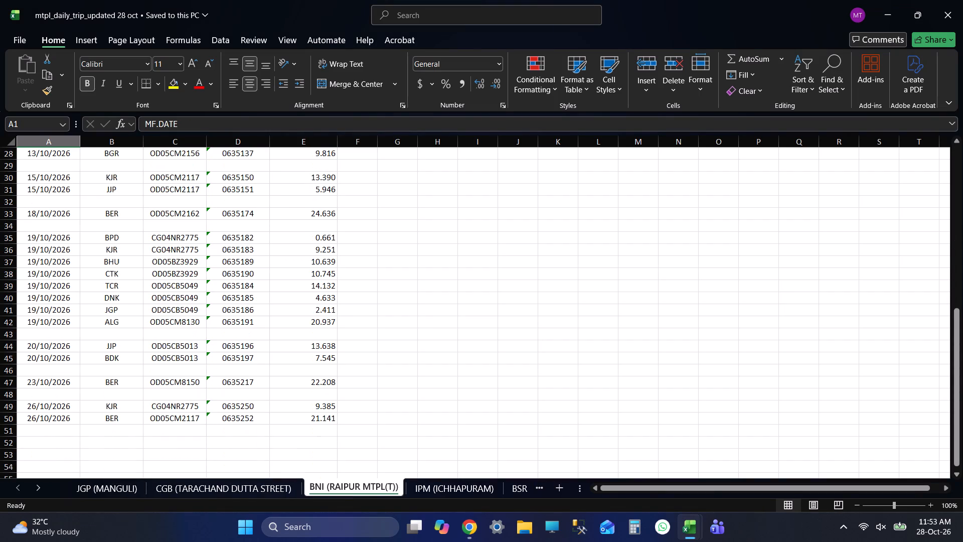
pyautogui.scroll(-4, 297, 400)
pyautogui.scroll(1, 297, 400)
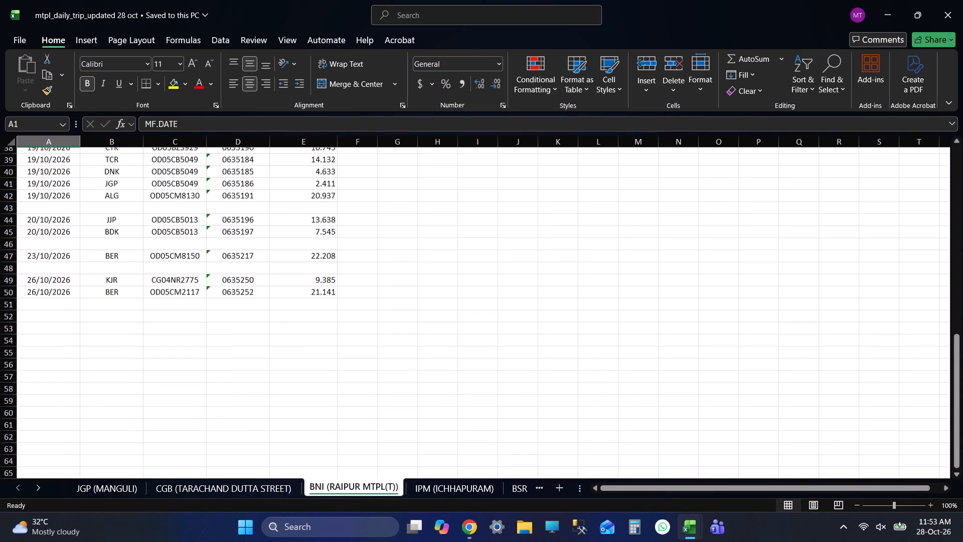
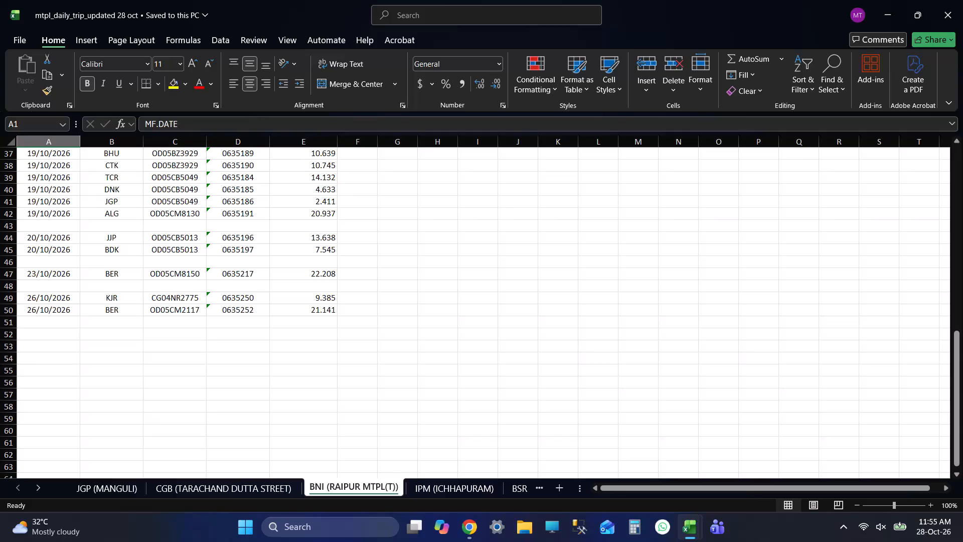
pyautogui.hotkey('alt', 'Tab')
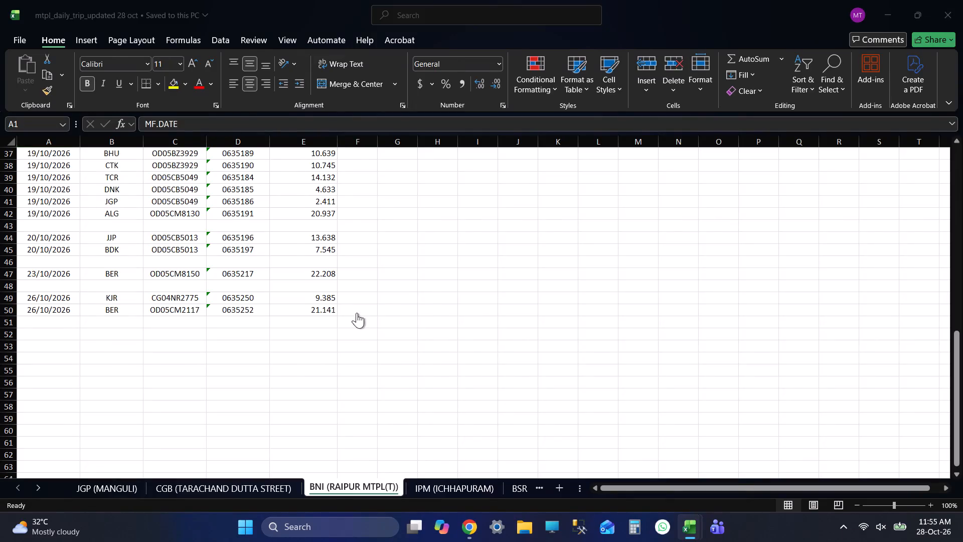
pyautogui.click(406, 346)
pyautogui.scroll(4, 781, 337)
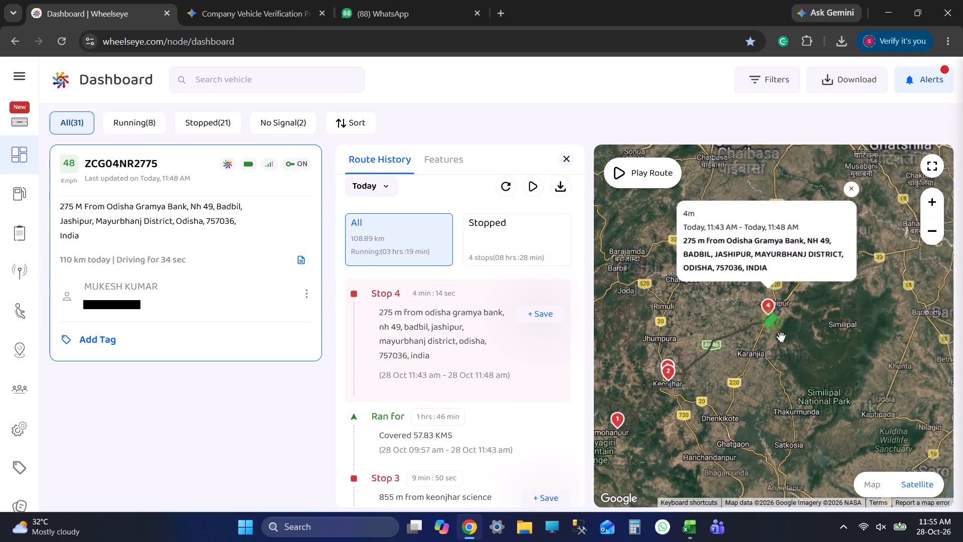
pyautogui.moveTo(744, 301); pyautogui.dragTo(738, 366)
pyautogui.click(842, 242)
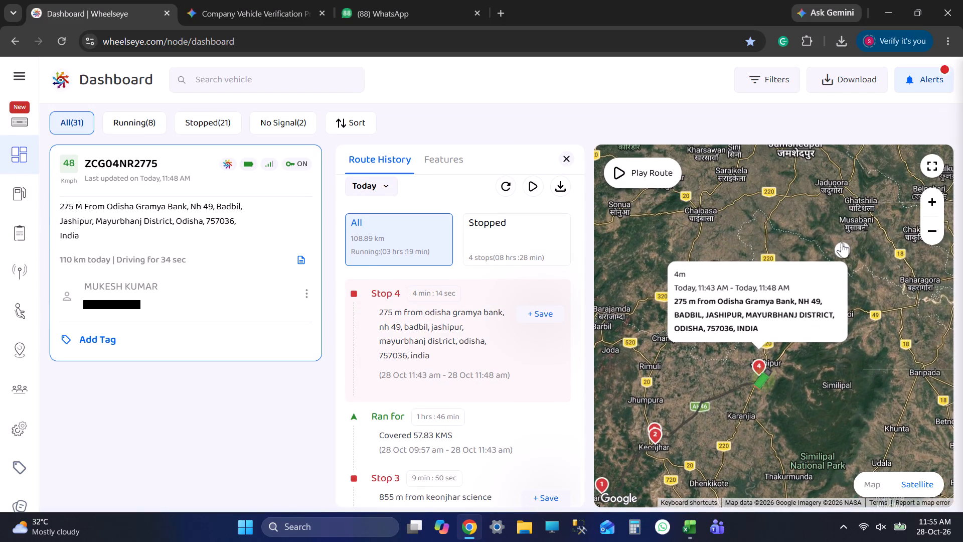
pyautogui.scroll(3, 779, 343)
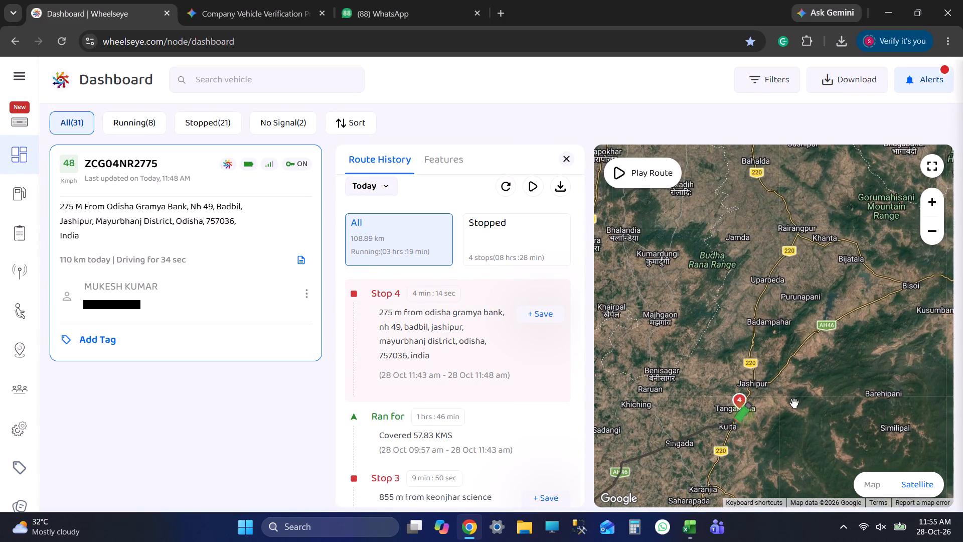
pyautogui.scroll(4, 793, 403)
pyautogui.moveTo(755, 390); pyautogui.dragTo(766, 387)
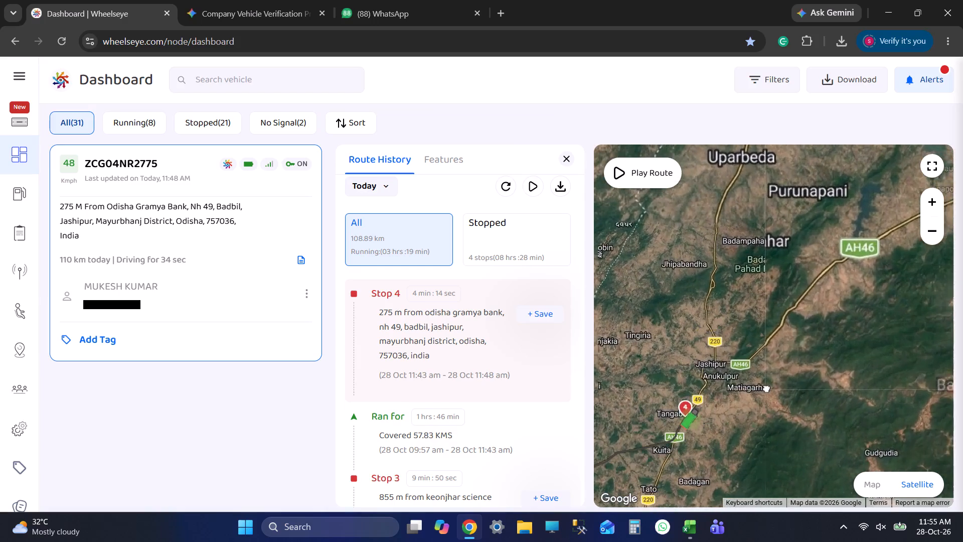
pyautogui.moveTo(766, 387); pyautogui.dragTo(819, 378)
pyautogui.scroll(4, 784, 390)
pyautogui.moveTo(707, 388); pyautogui.dragTo(767, 384)
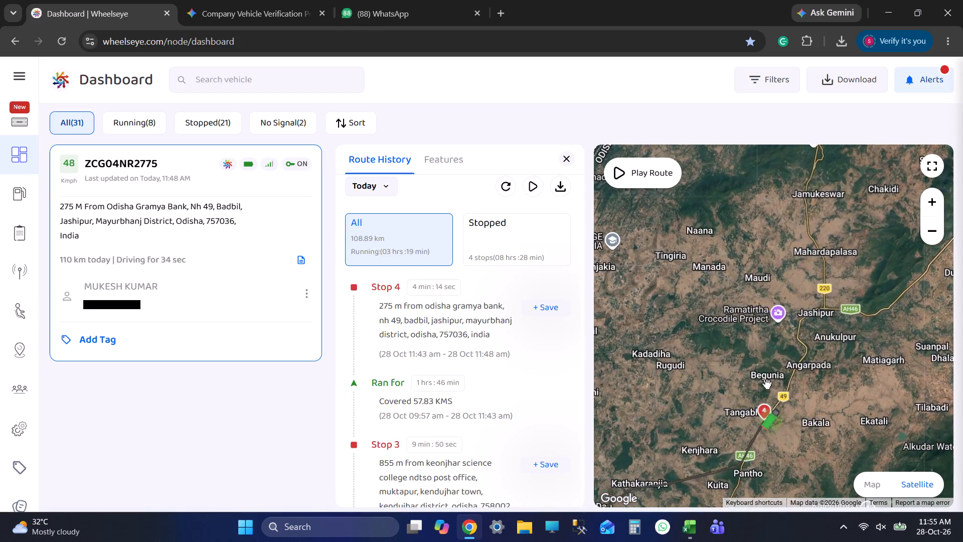
pyautogui.scroll(-3, 744, 346)
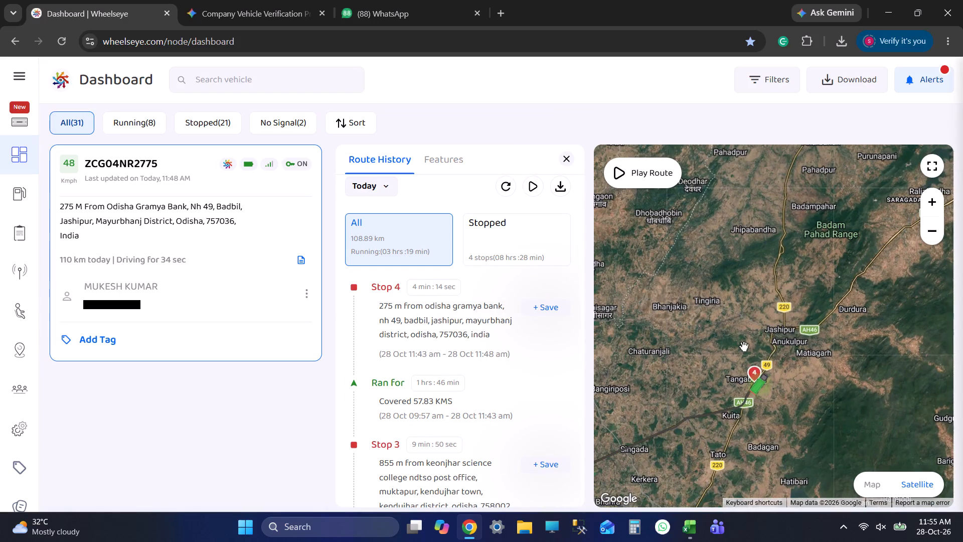
pyautogui.scroll(-1, 772, 355)
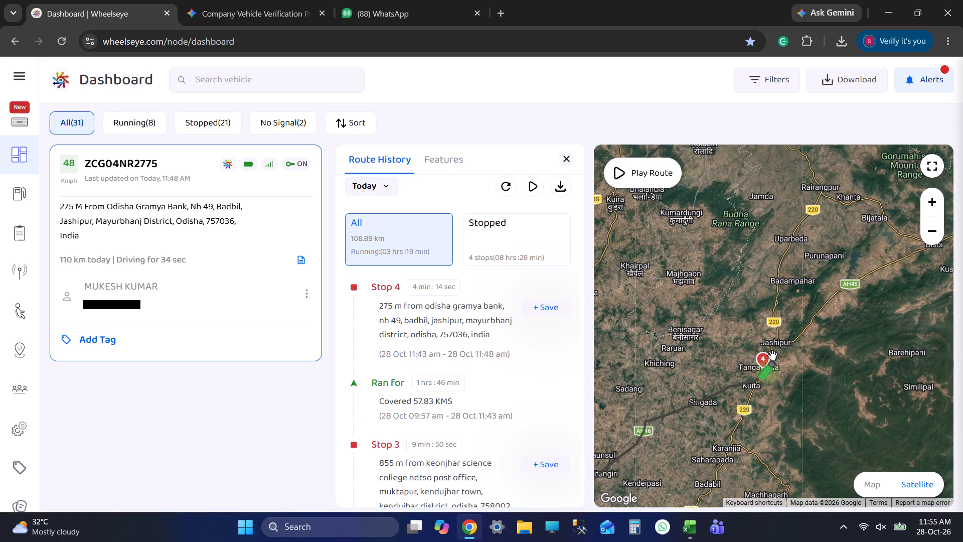
pyautogui.scroll(2, 811, 337)
pyautogui.scroll(-4, 811, 337)
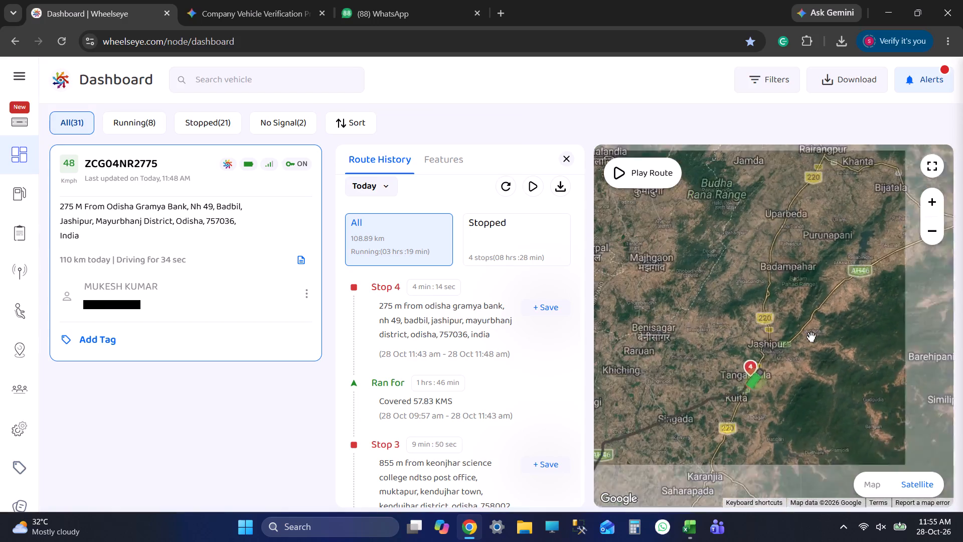
pyautogui.moveTo(805, 339); pyautogui.dragTo(819, 357)
pyautogui.scroll(-3, 819, 357)
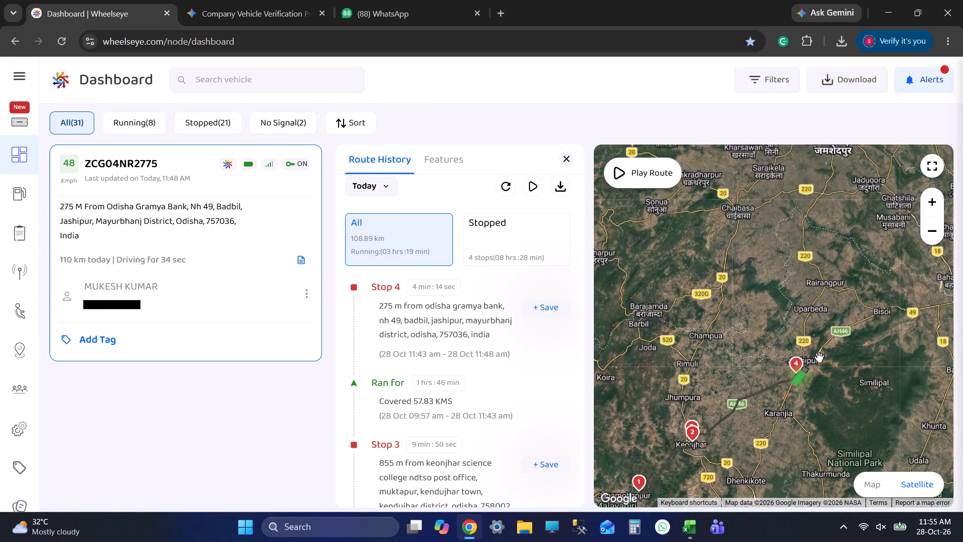
pyautogui.scroll(-3, 796, 320)
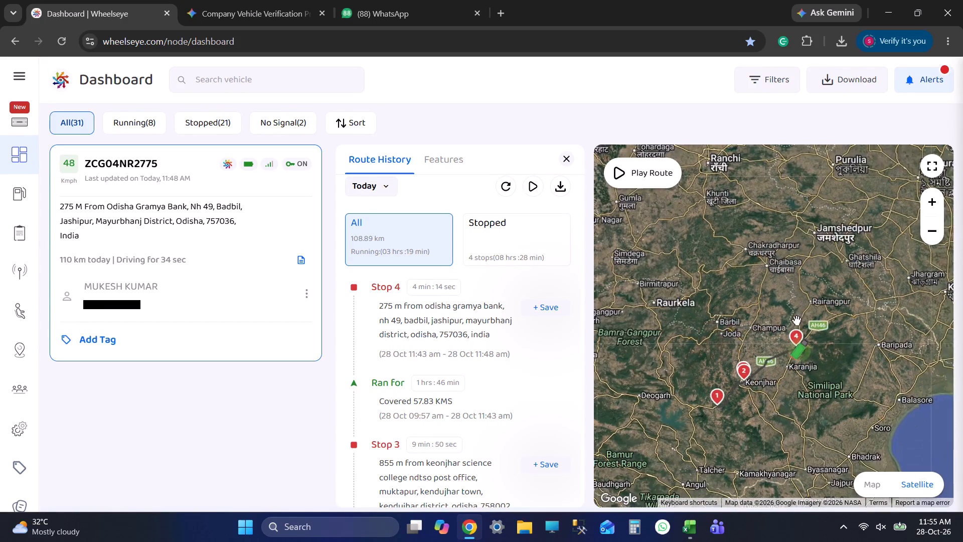
pyautogui.moveTo(796, 320); pyautogui.dragTo(773, 304)
pyautogui.scroll(4, 777, 316)
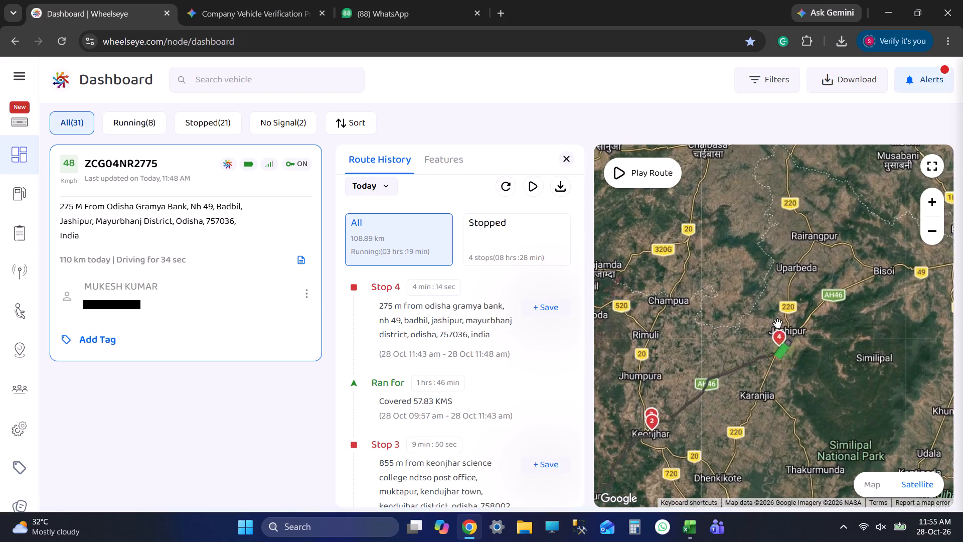
pyautogui.scroll(3, 823, 389)
pyautogui.moveTo(775, 335); pyautogui.dragTo(793, 341)
pyautogui.scroll(12, 766, 344)
pyautogui.scroll(-1, 730, 332)
pyautogui.scroll(1, 730, 332)
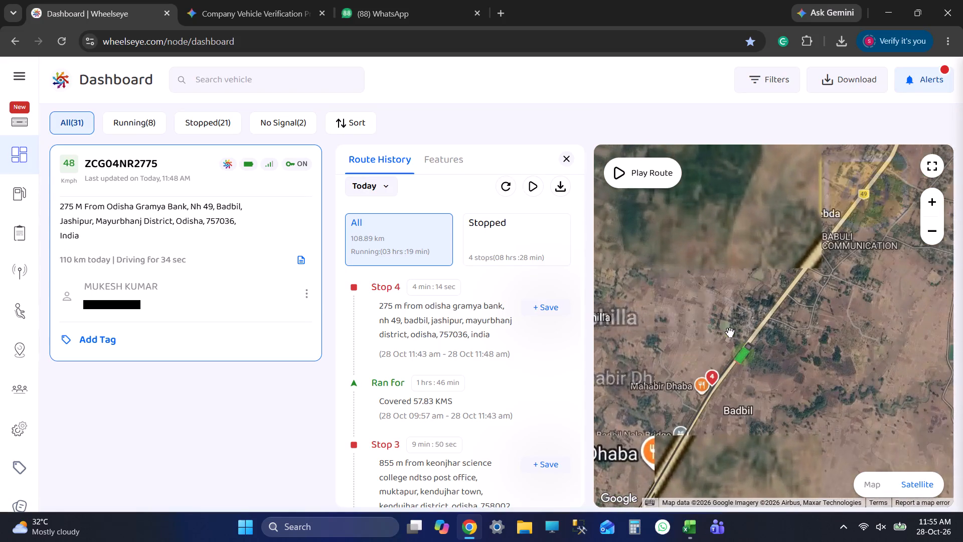
pyautogui.scroll(-1, 734, 315)
pyautogui.scroll(2, 734, 315)
pyautogui.scroll(-2, 734, 315)
pyautogui.scroll(4, 734, 315)
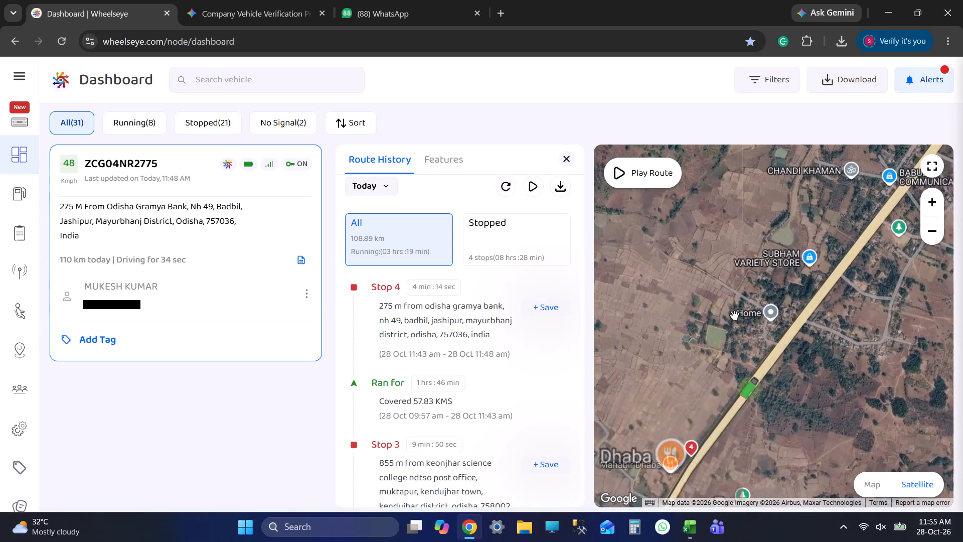
pyautogui.scroll(-4, 734, 315)
pyautogui.scroll(8, 734, 315)
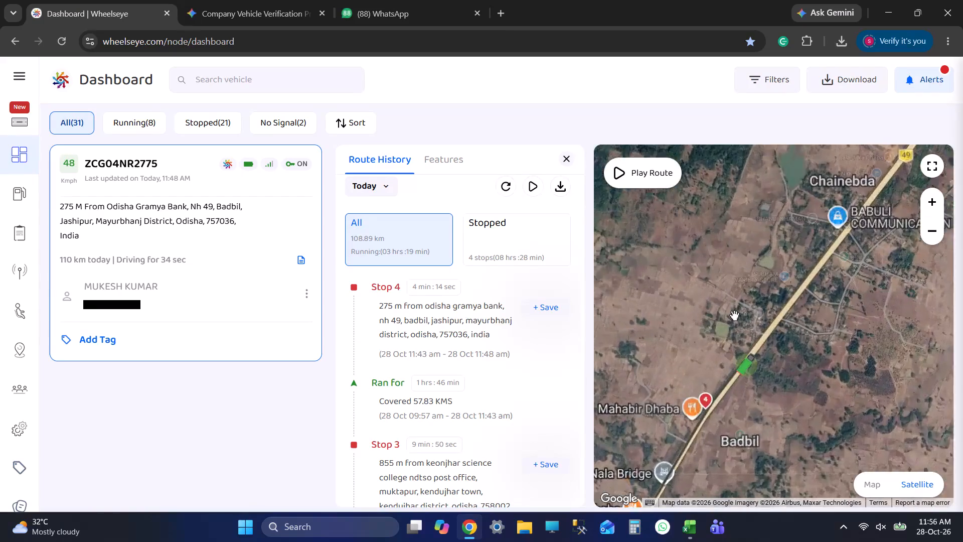
pyautogui.scroll(-6, 743, 277)
pyautogui.scroll(1, 743, 277)
pyautogui.scroll(-12, 743, 277)
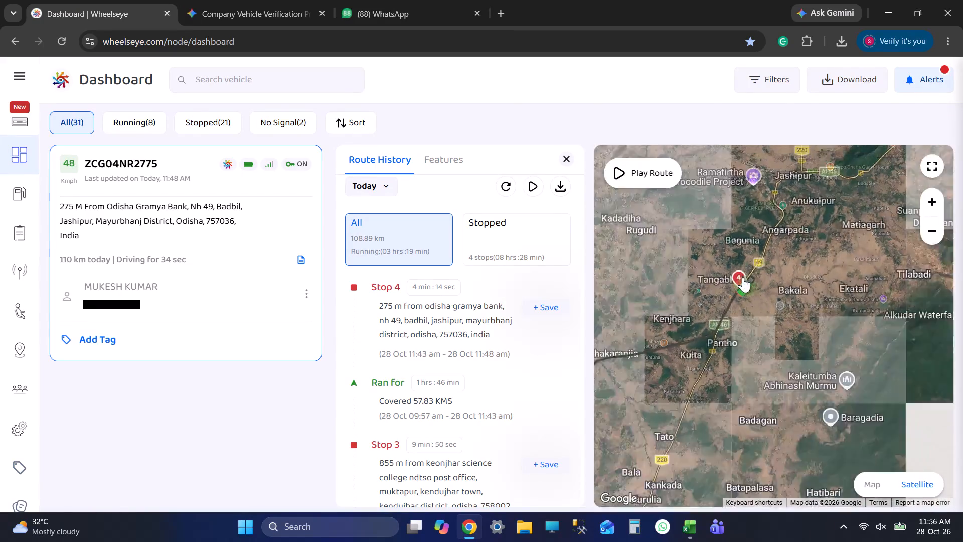
pyautogui.scroll(-9, 743, 277)
pyautogui.scroll(1, 743, 277)
pyautogui.scroll(-5, 743, 277)
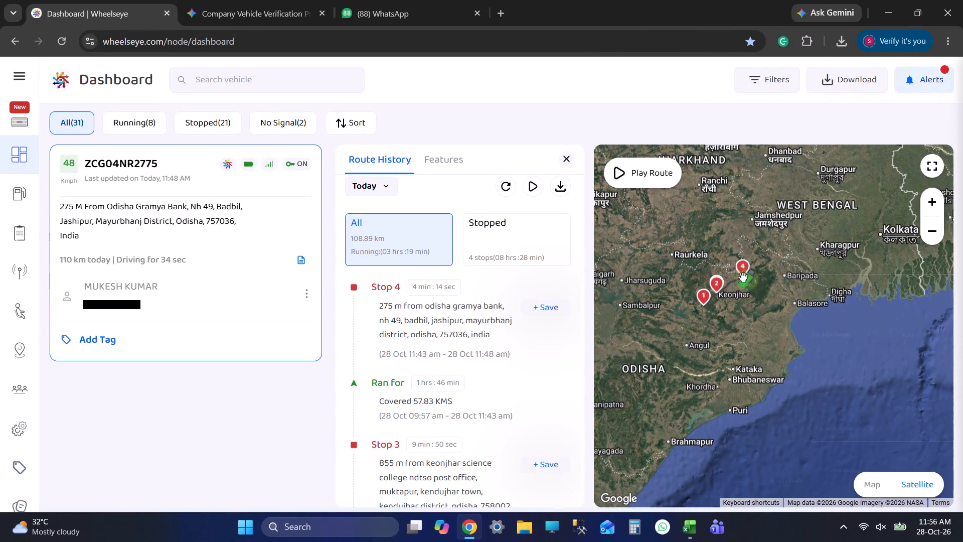
pyautogui.click(469, 319)
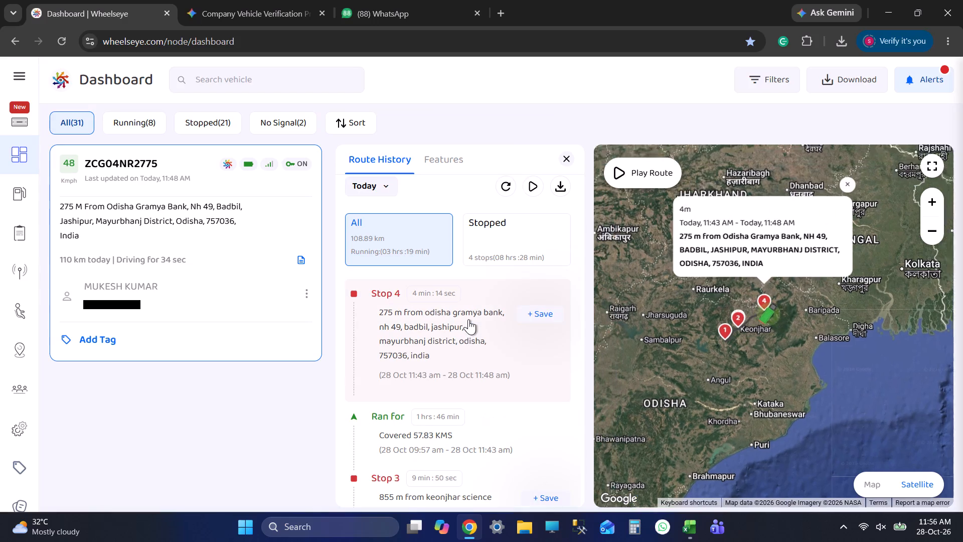
pyautogui.hotkey('alt', 'Tab')
pyautogui.hotkey('alt', 'Tab')
pyautogui.hotkey('alt', 'Tab')
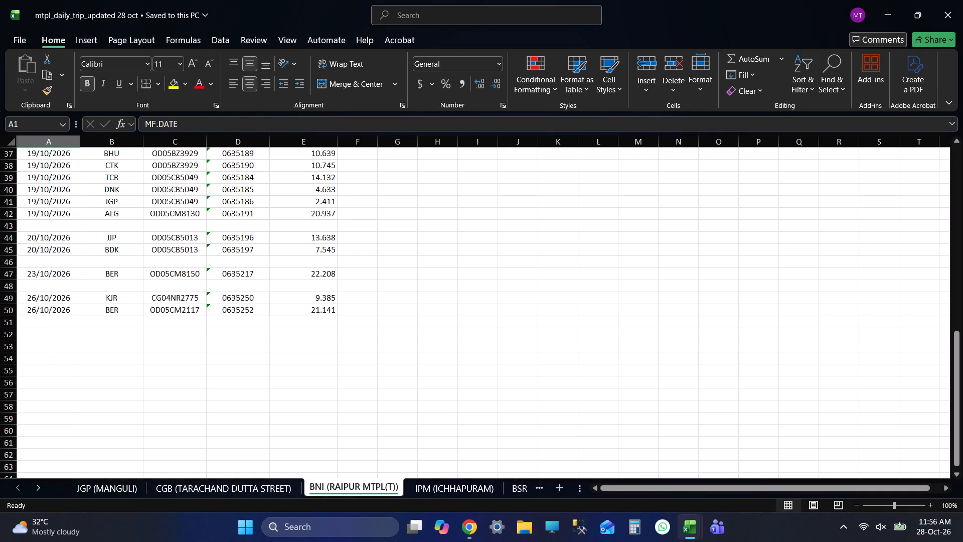
pyautogui.click(46, 317)
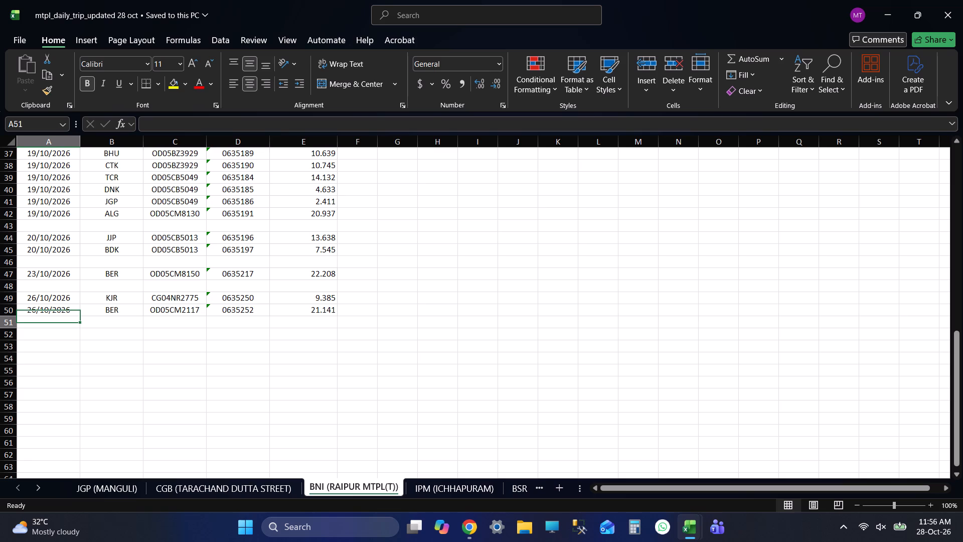
pyautogui.hotkey('ctrl', 's')
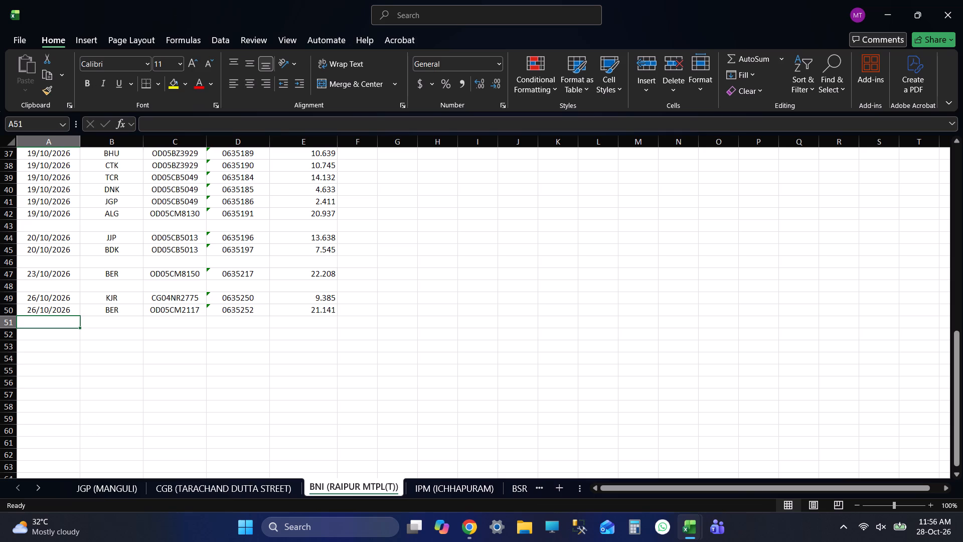
pyautogui.hotkey('ctrl', 's')
pyautogui.hotkey('ctrl', 's')
pyautogui.hotkey('ctrl', 's')
pyautogui.hotkey('ctrl', 's')
pyautogui.hotkey('ctrl', 's')
pyautogui.hotkey('ctrl', 's')
pyautogui.hotkey('alt', 'Tab')
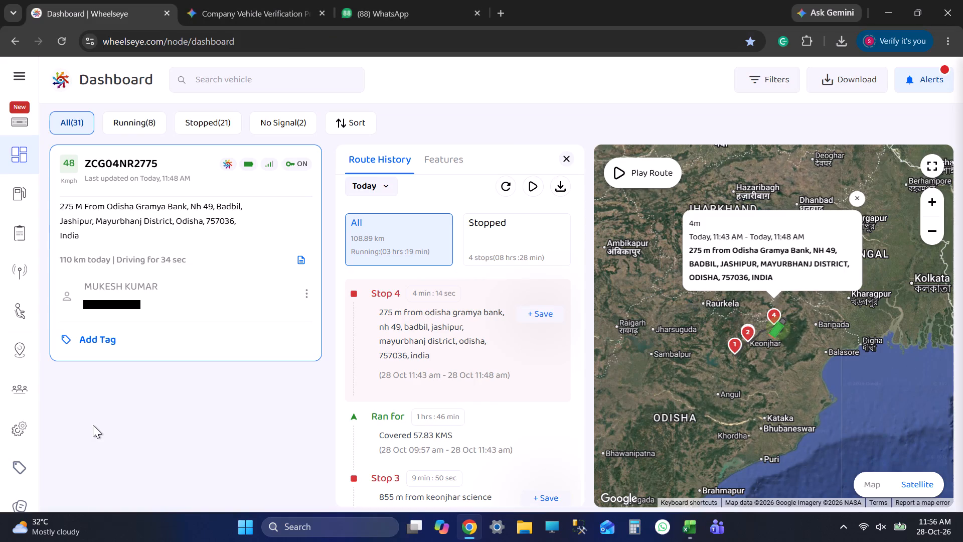
pyautogui.click(440, 364)
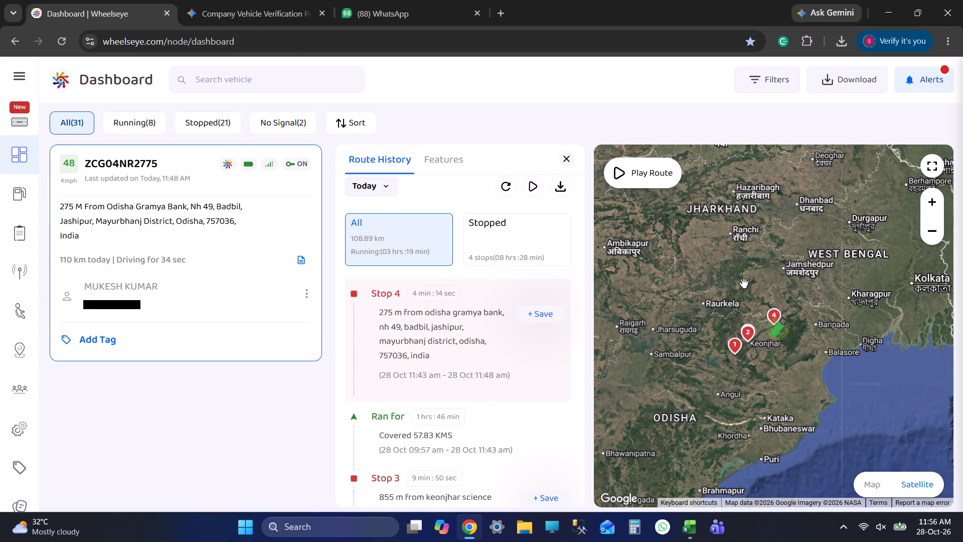
pyautogui.scroll(6, 783, 347)
pyautogui.moveTo(765, 293); pyautogui.dragTo(770, 387)
pyautogui.scroll(-2, 770, 387)
pyautogui.scroll(3, 755, 383)
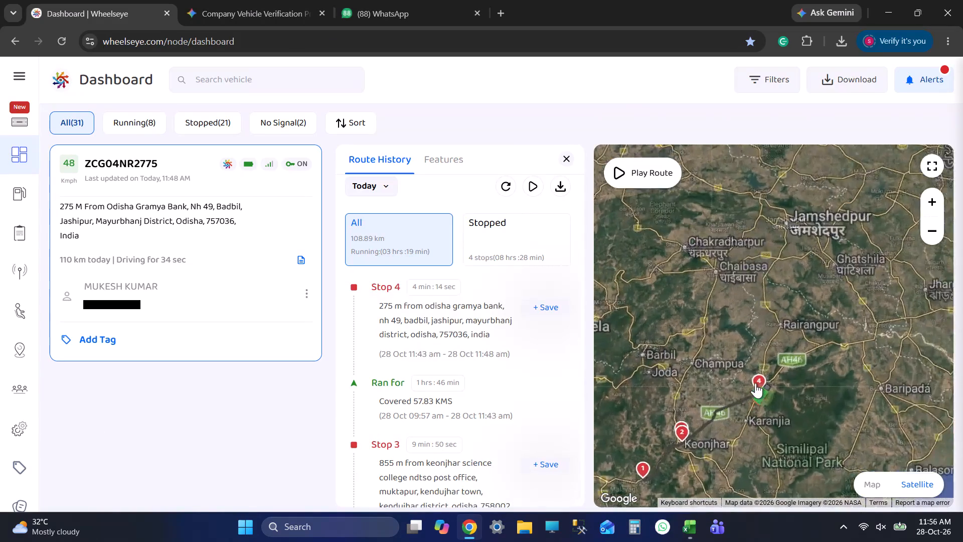
pyautogui.scroll(7, 755, 383)
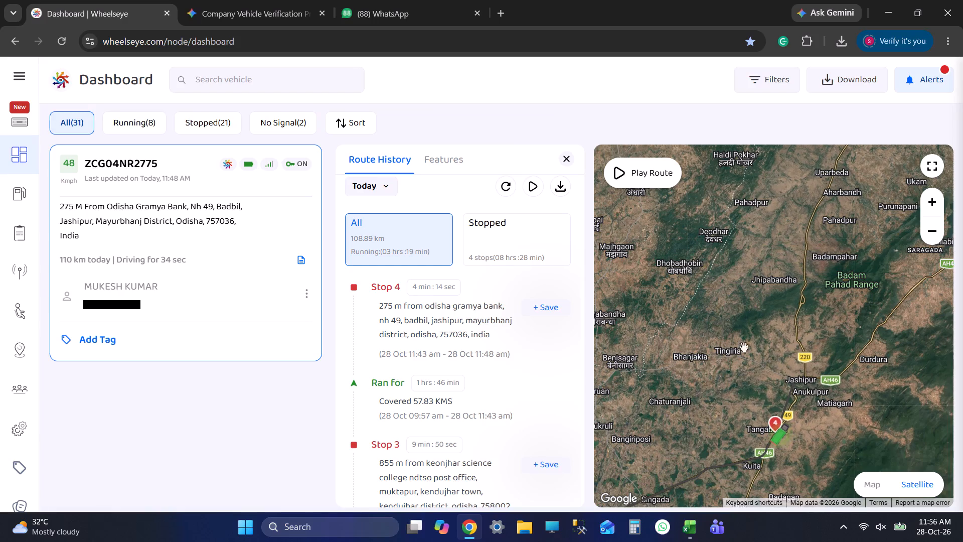
# Search Wheelseye for vehicle 476 and examine its current location, today's route history and Stop 1 on the map.
pyautogui.click(252, 84)
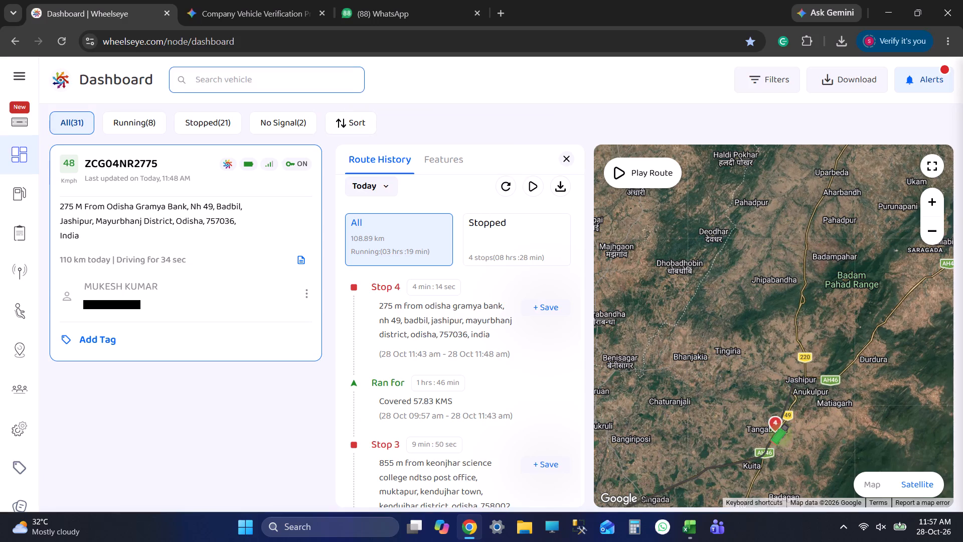
pyautogui.write('476')
pyautogui.press('Return')
pyautogui.click(158, 202)
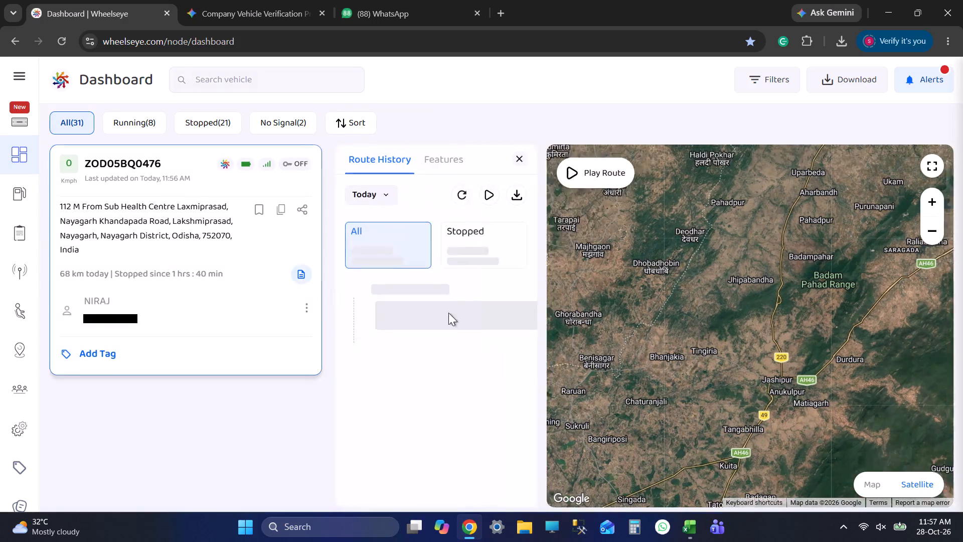
pyautogui.scroll(-2, 467, 336)
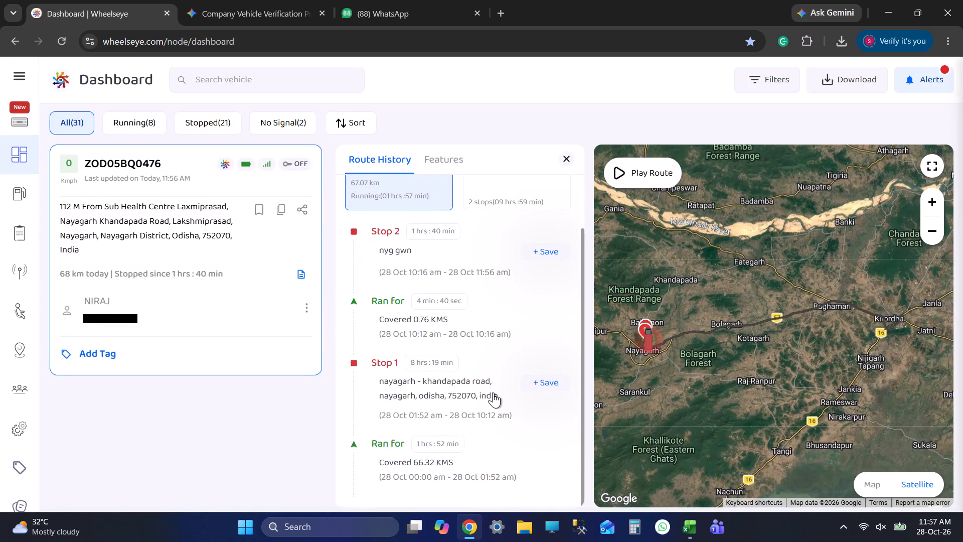
pyautogui.click(493, 392)
pyautogui.scroll(-3, 493, 392)
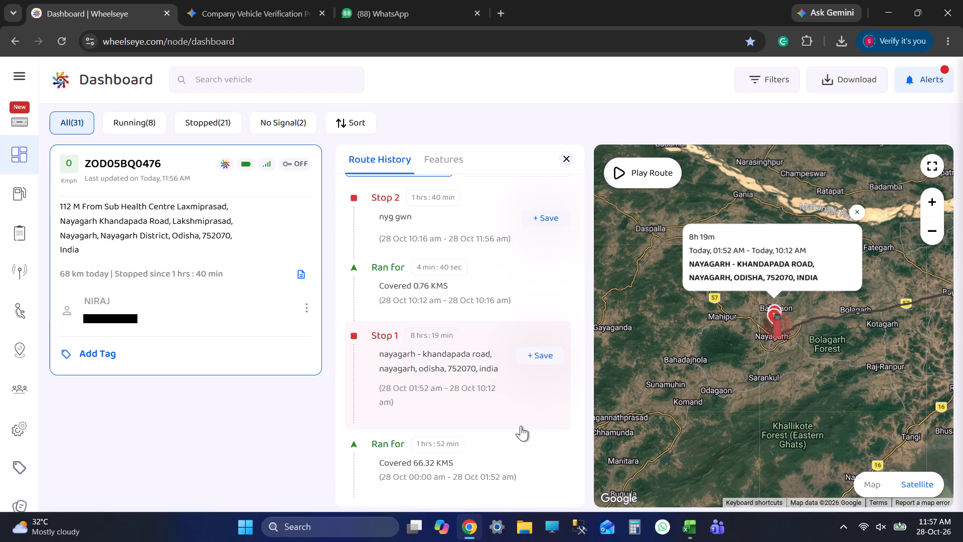
pyautogui.scroll(12, 796, 338)
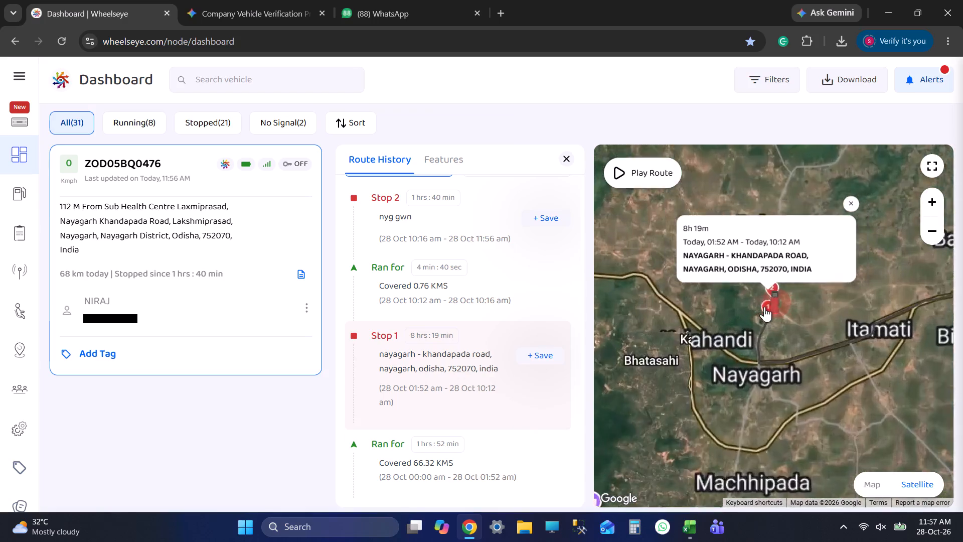
pyautogui.scroll(8, 764, 307)
pyautogui.scroll(3, 775, 374)
pyautogui.moveTo(758, 371); pyautogui.dragTo(759, 424)
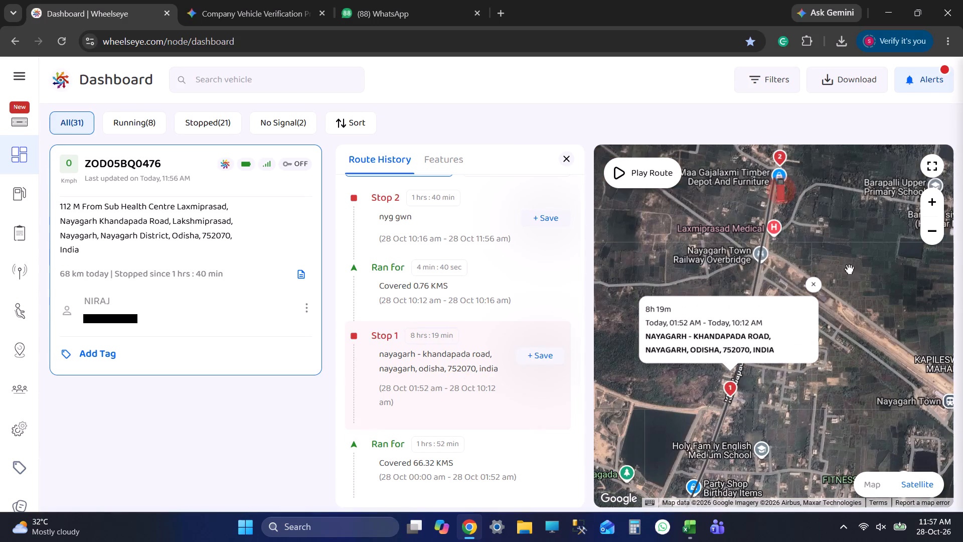
pyautogui.click(808, 278)
pyautogui.click(801, 284)
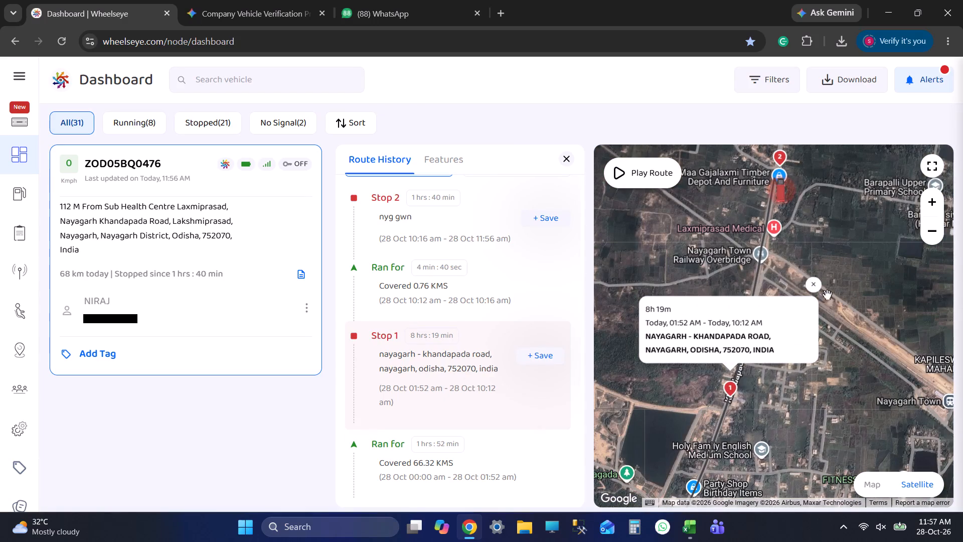
pyautogui.click(822, 286)
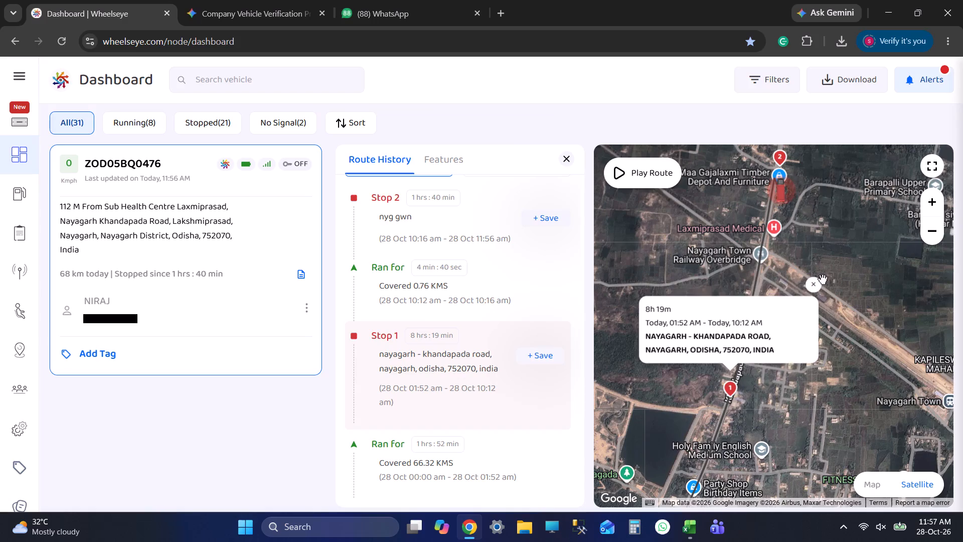
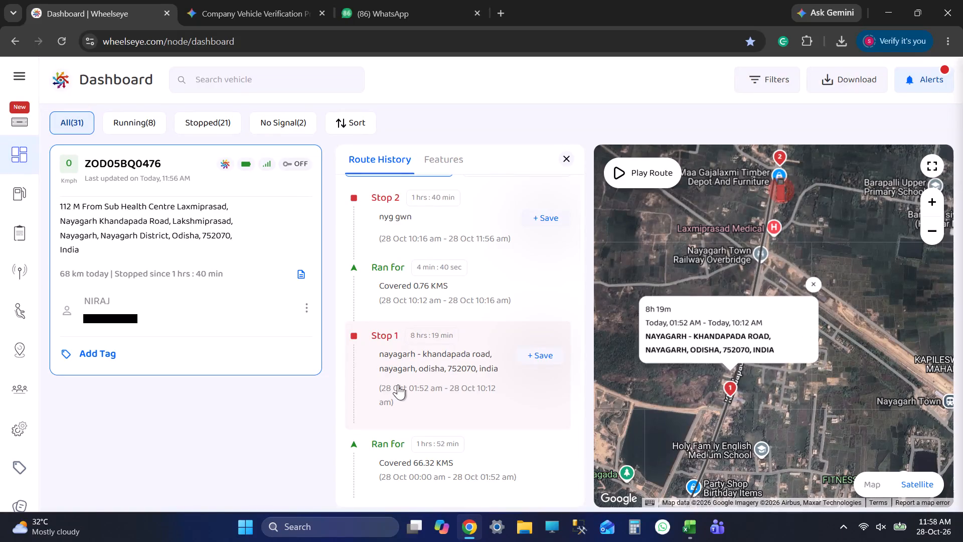
# Dismiss the Stop 1 details from the map in vehicle 476's route history.
pyautogui.click(397, 384)
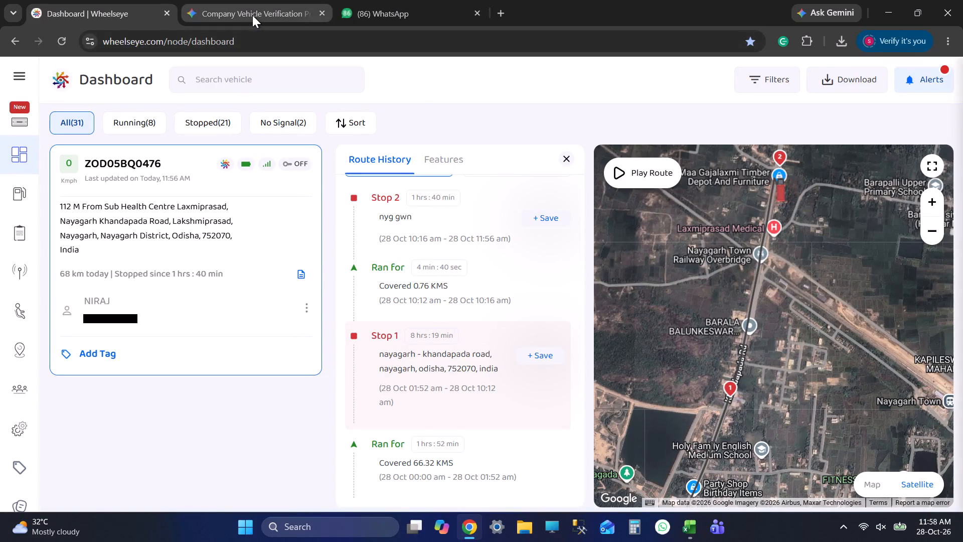
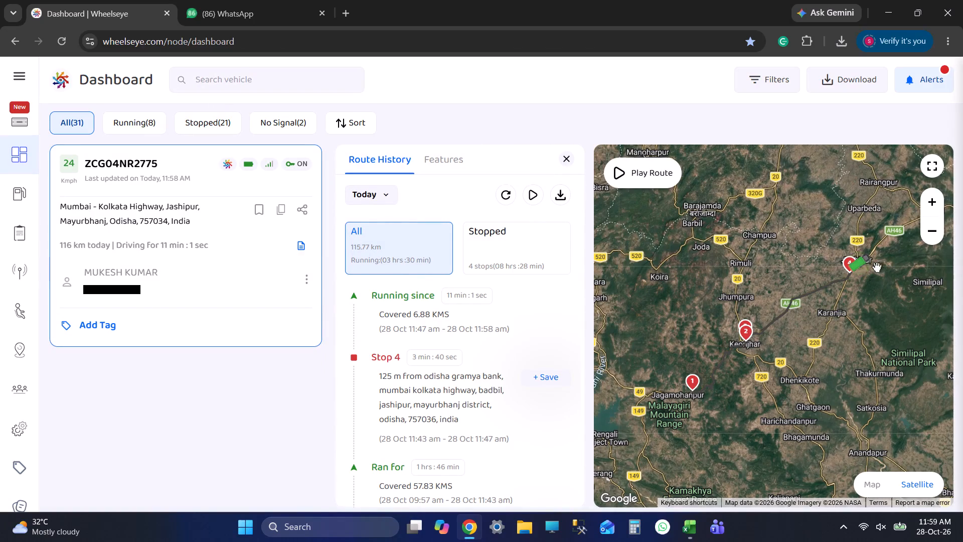
# Examine Stops 4, 3 and 2 in today's route history of vehicle 2775 and their positions on the map.
pyautogui.click(446, 394)
pyautogui.scroll(-1, 446, 394)
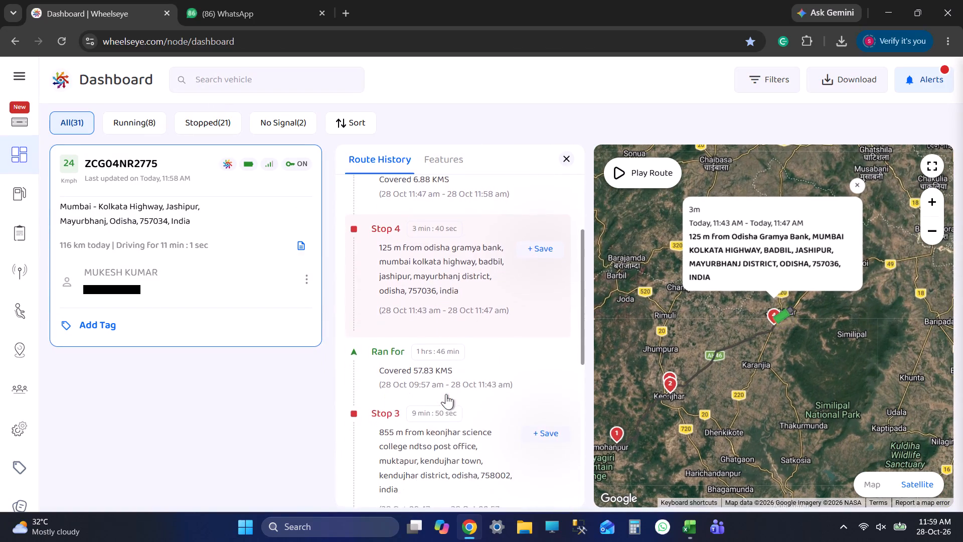
pyautogui.click(441, 439)
pyautogui.scroll(-3, 441, 439)
pyautogui.click(454, 346)
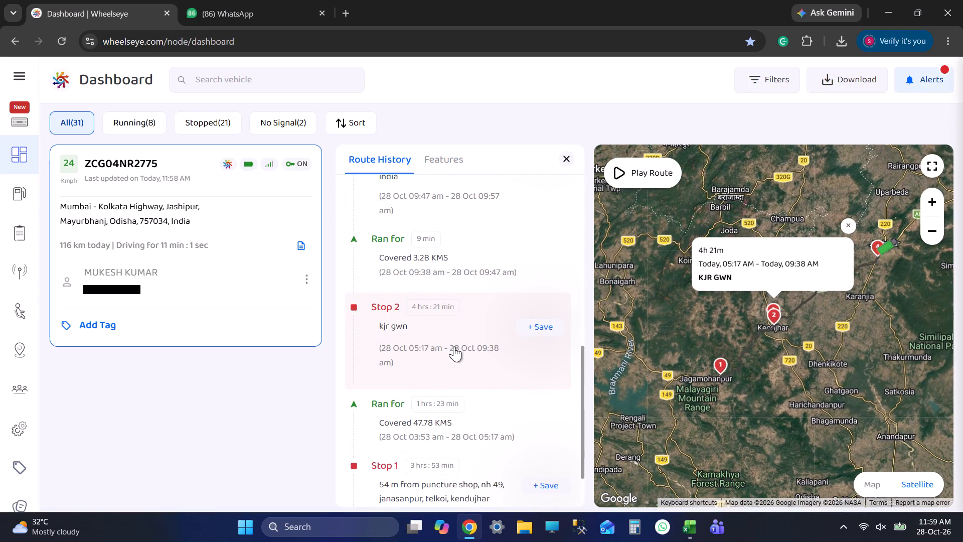
pyautogui.scroll(-3, 454, 346)
pyautogui.scroll(5, 476, 375)
pyautogui.scroll(-1, 488, 353)
pyautogui.scroll(1, 488, 353)
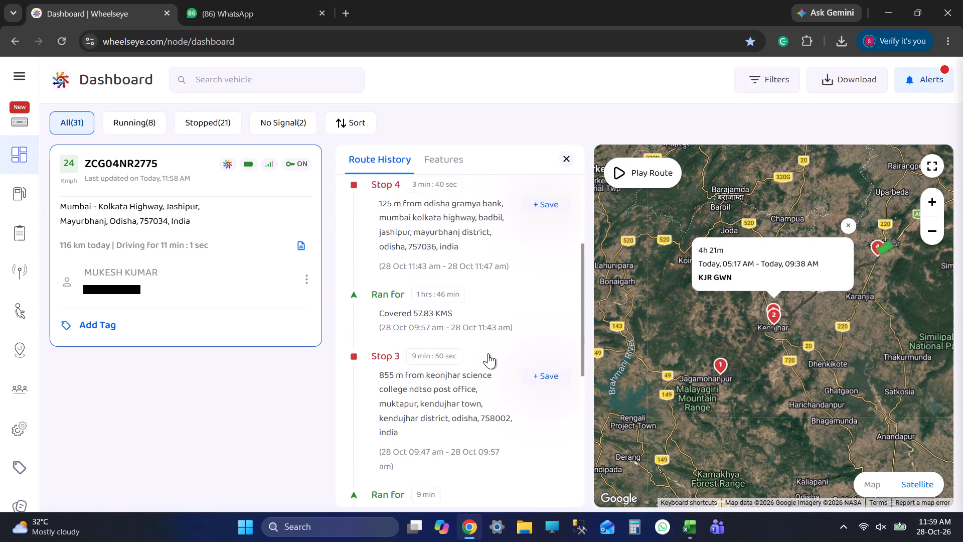
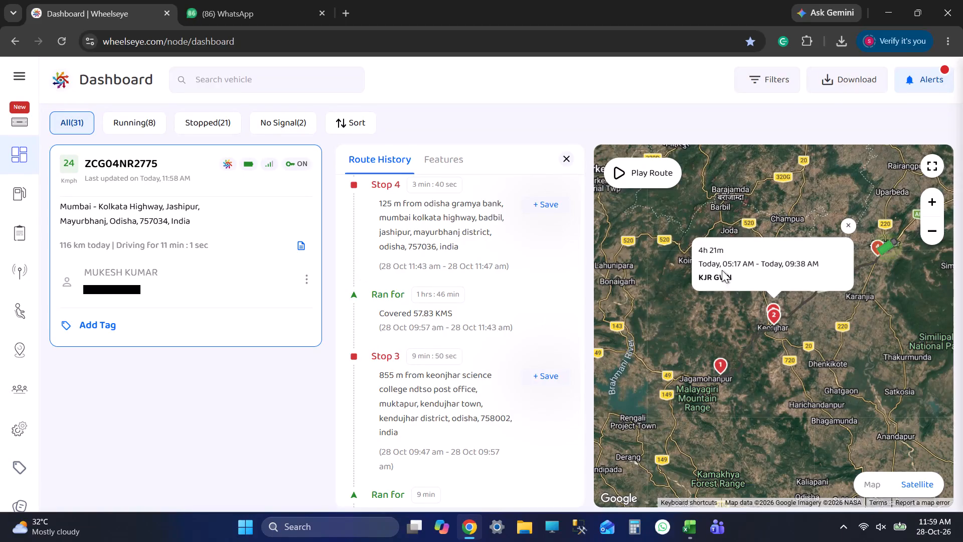
# In the 28.10.2026 workbook, enter lorry 2775's trip from KJR to KOLKATA and save the workbook.
pyautogui.hotkey('alt', 'Tab')
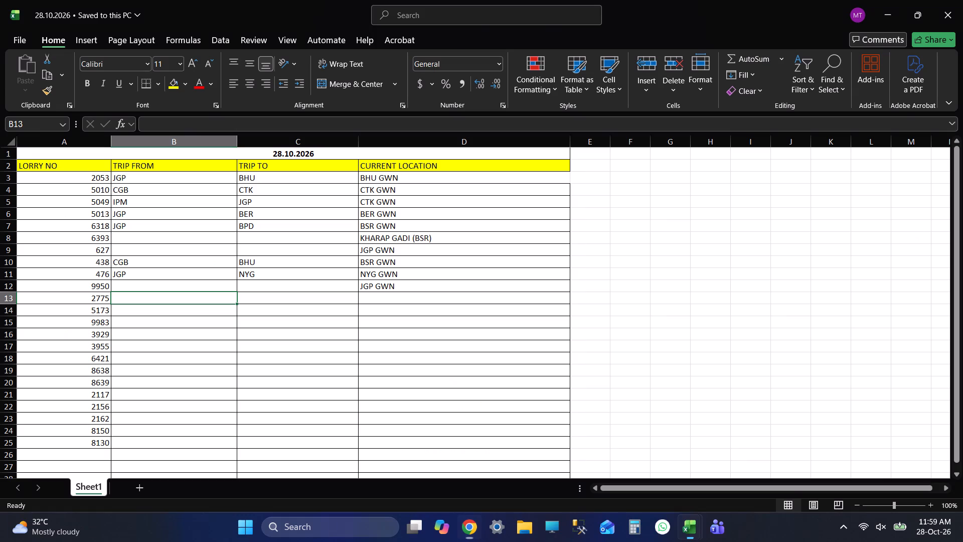
pyautogui.hotkey('alt', 'Tab')
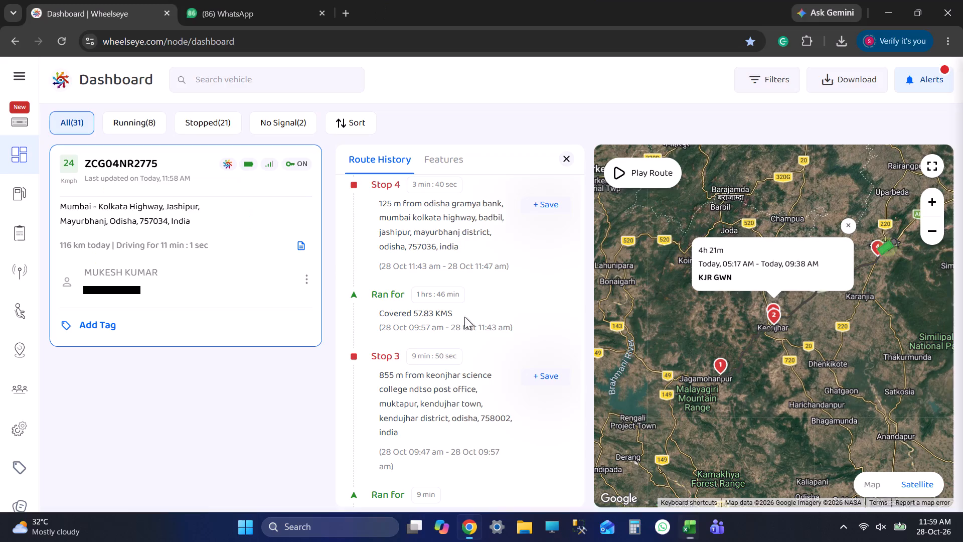
pyautogui.hotkey('alt', 'Tab')
pyautogui.hotkey('alt', 'Tab')
pyautogui.hotkey('alt', 'Tab')
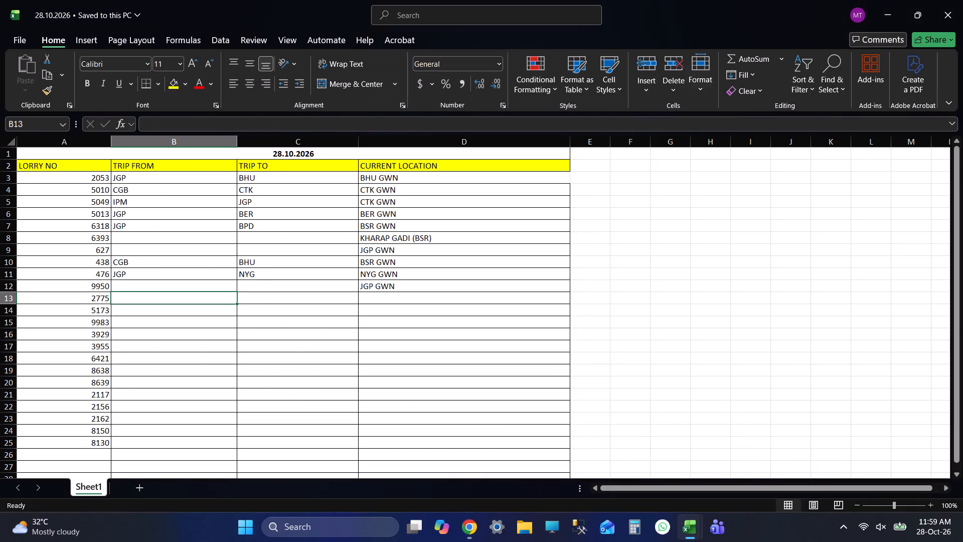
pyautogui.write('KJR')
pyautogui.press('Tab')
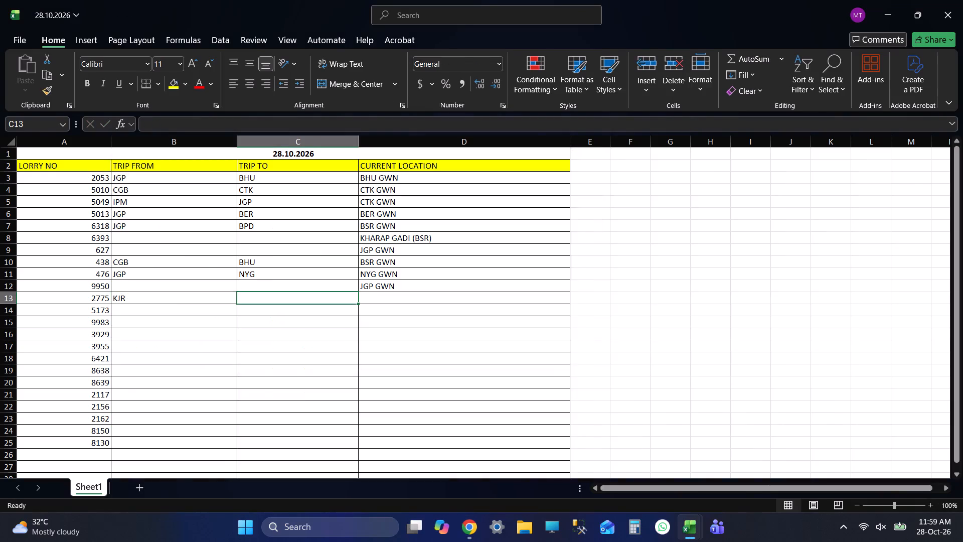
pyautogui.write('KOLKATA')
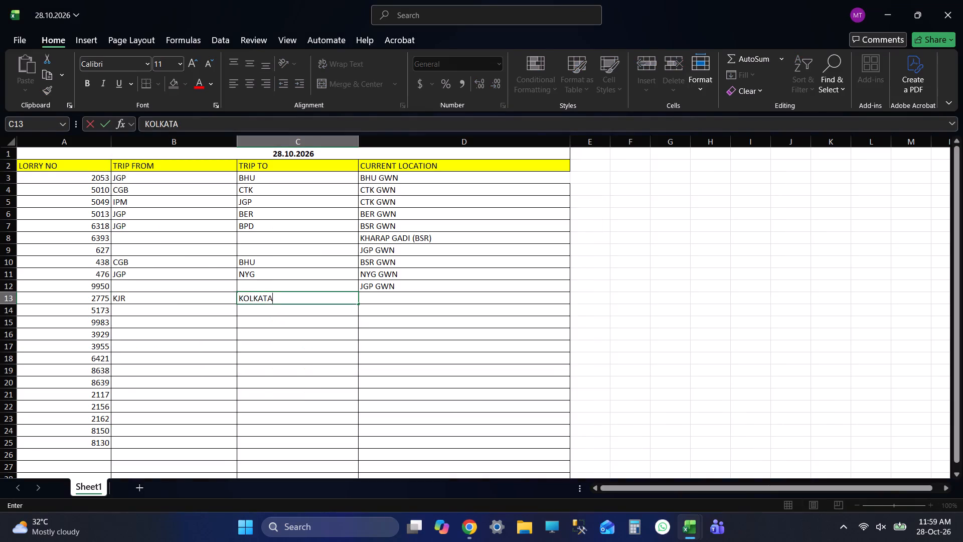
pyautogui.press('Tab')
pyautogui.hotkey('ctrl', 's')
pyautogui.hotkey('alt', 'Tab')
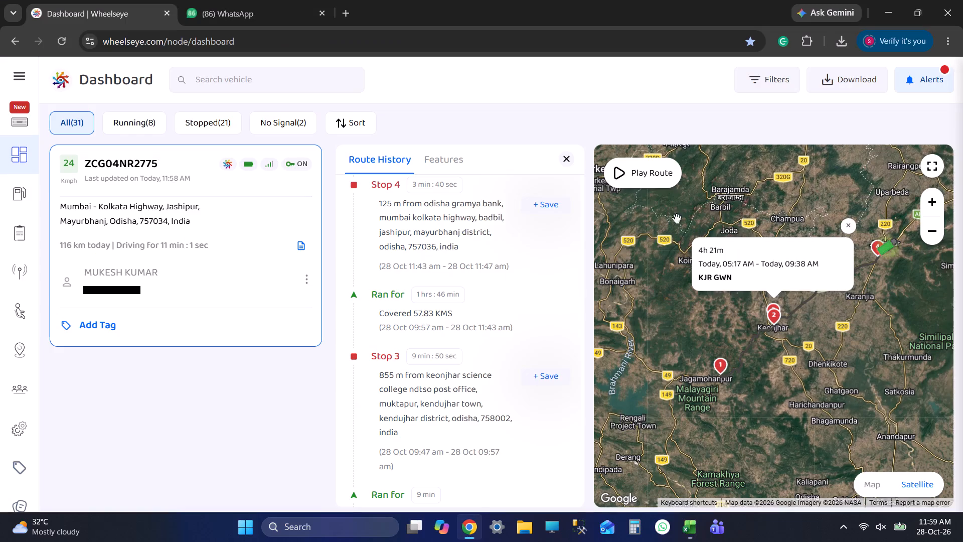
pyautogui.scroll(1, 785, 311)
pyautogui.moveTo(882, 311); pyautogui.dragTo(766, 350)
pyautogui.moveTo(828, 224); pyautogui.dragTo(791, 291)
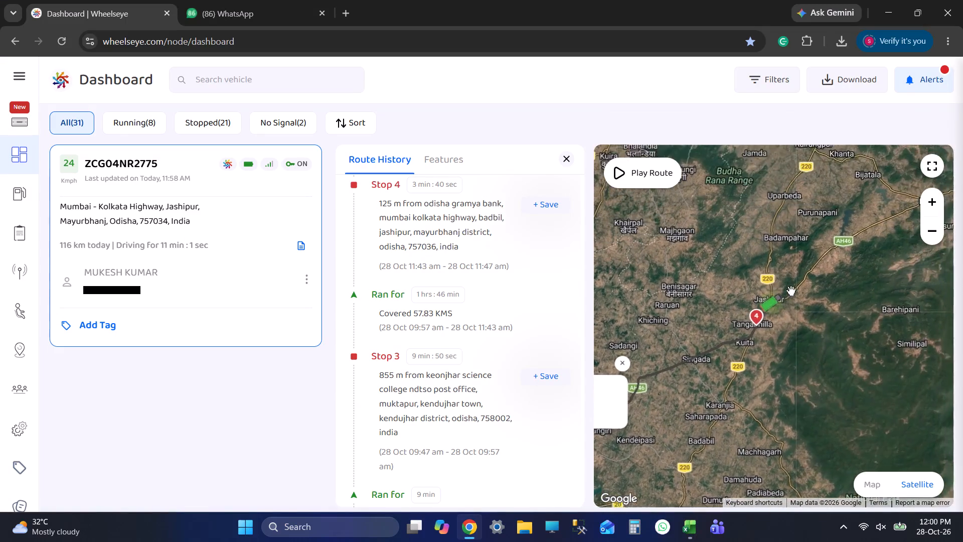
pyautogui.scroll(15, 782, 292)
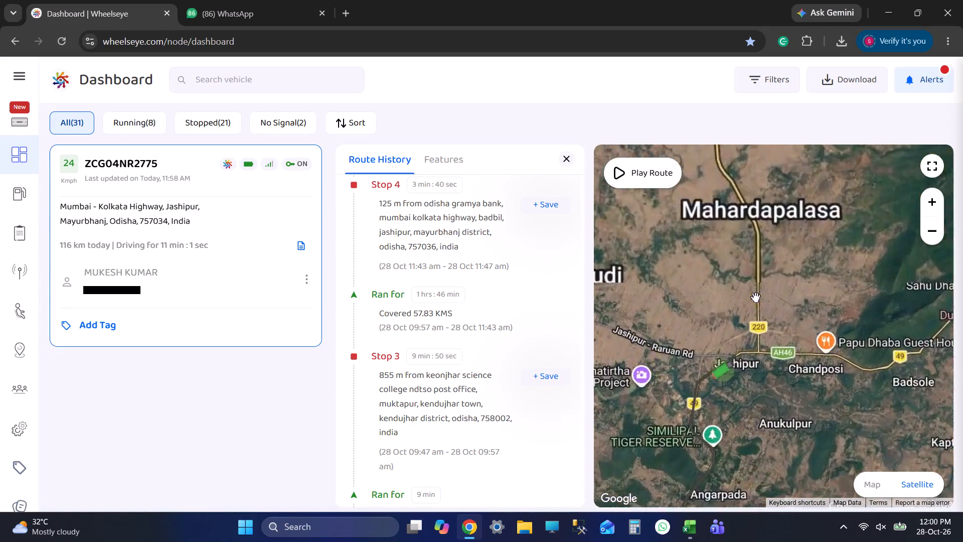
pyautogui.scroll(1, 755, 297)
pyautogui.moveTo(744, 344); pyautogui.dragTo(789, 244)
pyautogui.scroll(1, 783, 247)
pyautogui.scroll(-1, 782, 249)
pyautogui.scroll(1, 782, 249)
pyautogui.scroll(-2, 782, 249)
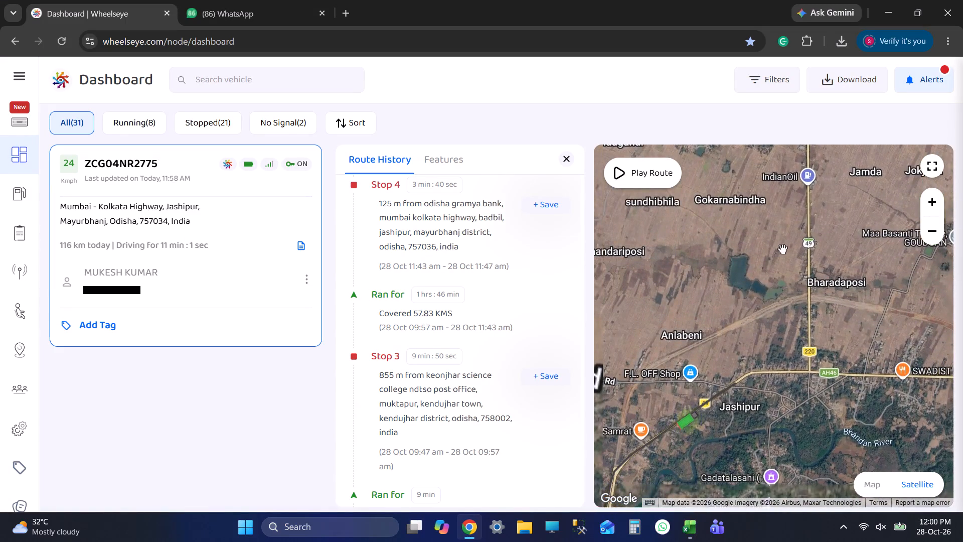
pyautogui.scroll(-14, 782, 249)
pyautogui.moveTo(782, 249); pyautogui.dragTo(765, 292)
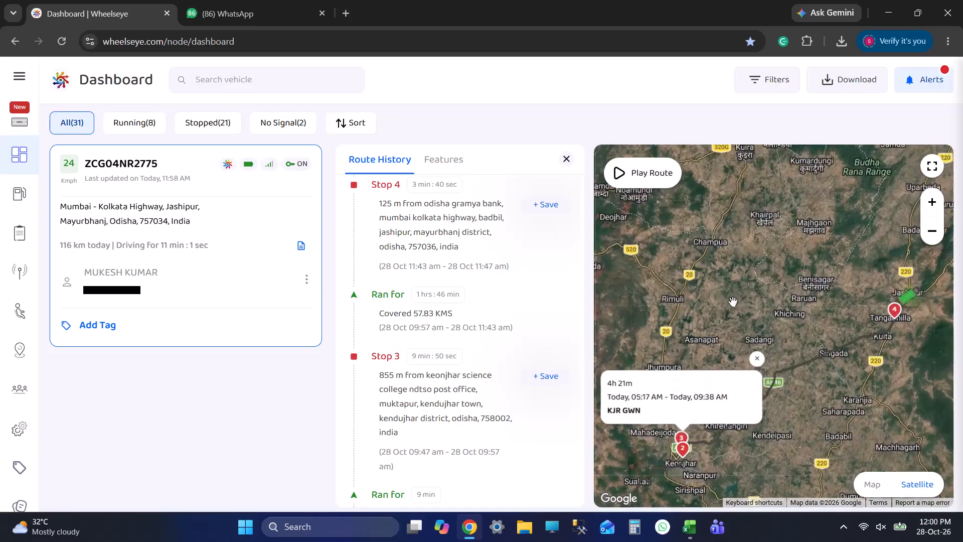
pyautogui.moveTo(731, 302); pyautogui.dragTo(646, 377)
pyautogui.scroll(-1, 670, 353)
pyautogui.scroll(1, 670, 353)
pyautogui.scroll(-2, 670, 353)
pyautogui.moveTo(690, 335); pyautogui.dragTo(733, 295)
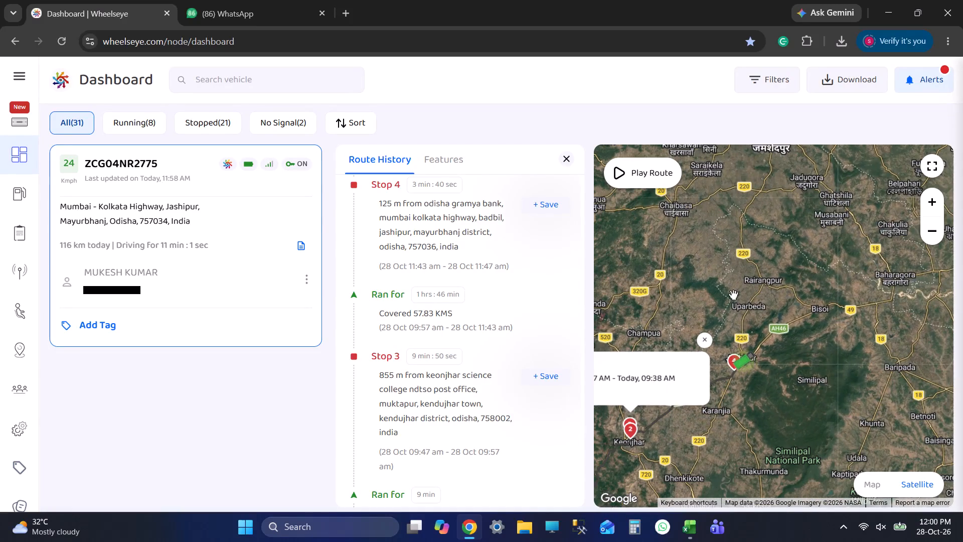
# In the 28.10.2026 workbook, enter JASHIPUR NEAR KOLKATA (RUNNING) as lorry 2775's current location and save the workbook.
pyautogui.hotkey('alt', 'Tab')
pyautogui.write('JASHIPUR')
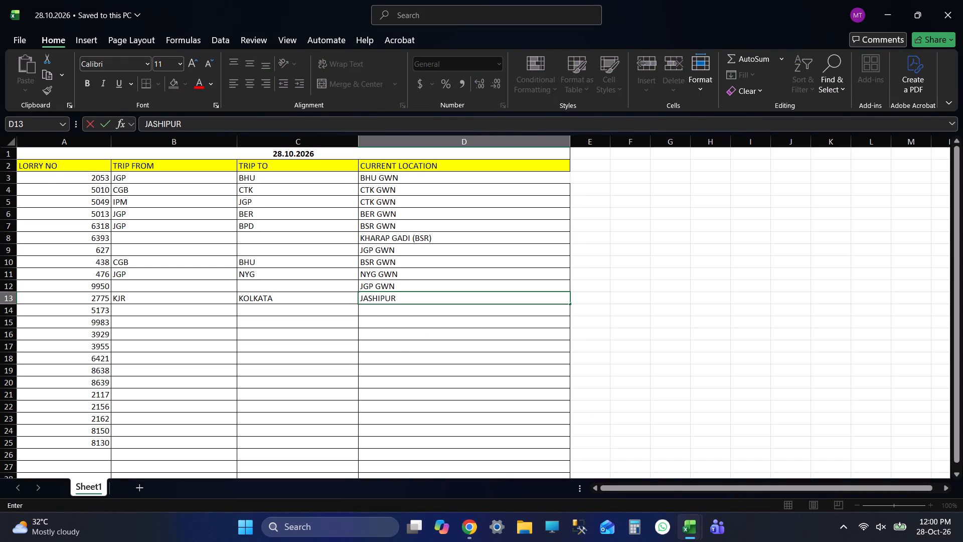
pyautogui.press('space')
pyautogui.write('(NEA')
pyautogui.press('BackSpace')
pyautogui.press('BackSpace')
pyautogui.press('BackSpace')
pyautogui.press('BackSpace')
pyautogui.write('NEAR KOLKAYTA')
pyautogui.press('BackSpace')
pyautogui.press('BackSpace')
pyautogui.press('BackSpace')
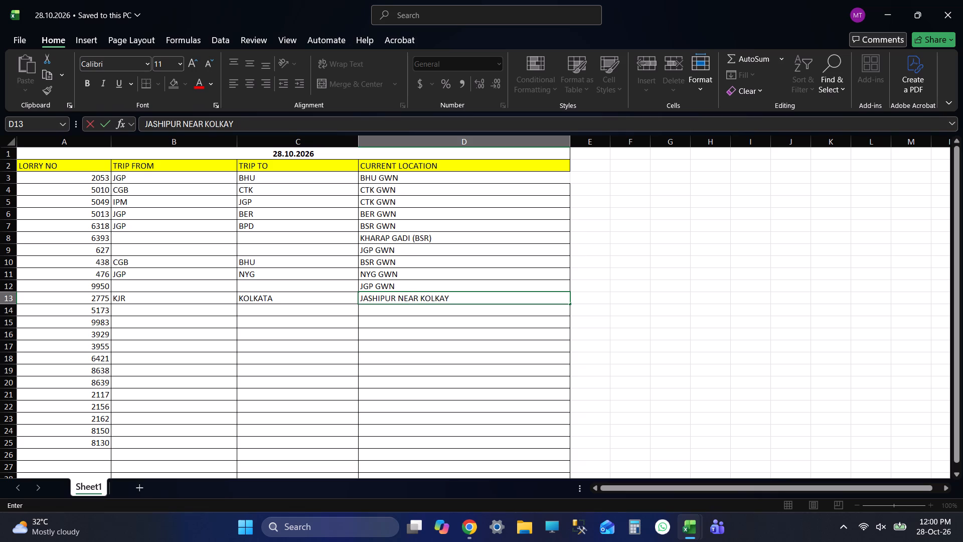
pyautogui.press('BackSpace')
pyautogui.write('ATA')
pyautogui.press('space')
pyautogui.hotkey('shift', '(')
pyautogui.write('RUNNING)')
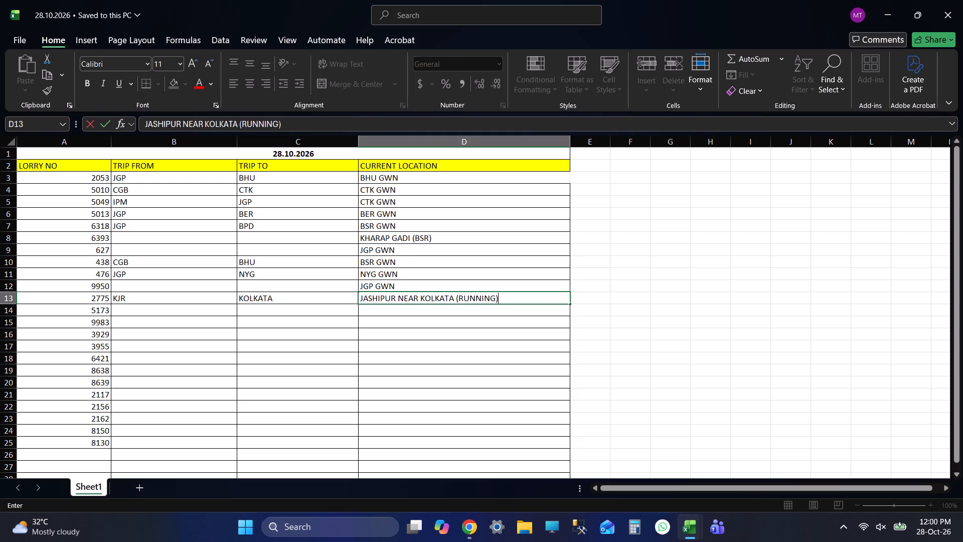
pyautogui.press('Return')
pyautogui.hotkey('ctrl', 's')
pyautogui.hotkey('ctrl', 's')
pyautogui.hotkey('ctrl', 's')
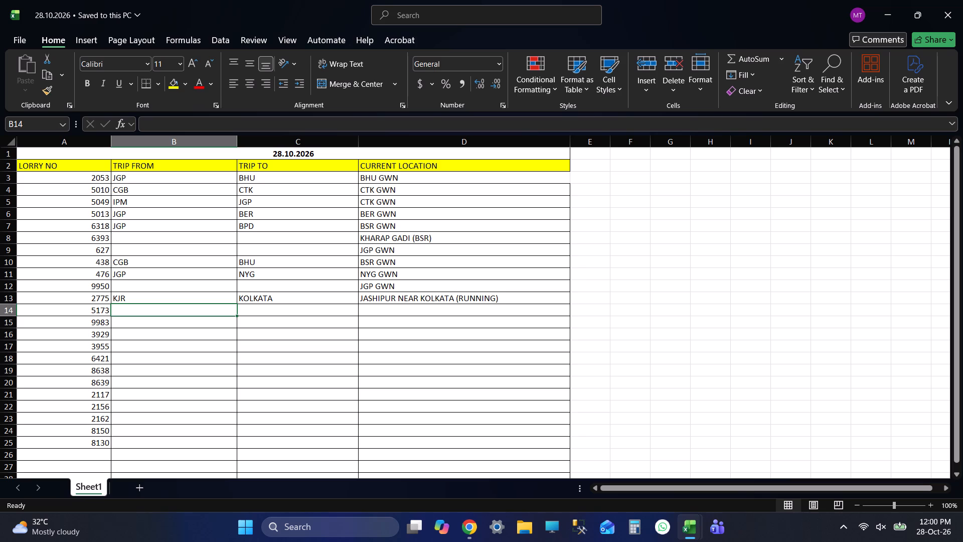
pyautogui.hotkey('ctrl', 's')
pyautogui.hotkey('ctrl', 's')
pyautogui.hotkey('ctrl', 's')
pyautogui.hotkey('ctrl', 's')
pyautogui.hotkey('ctrl', 's')
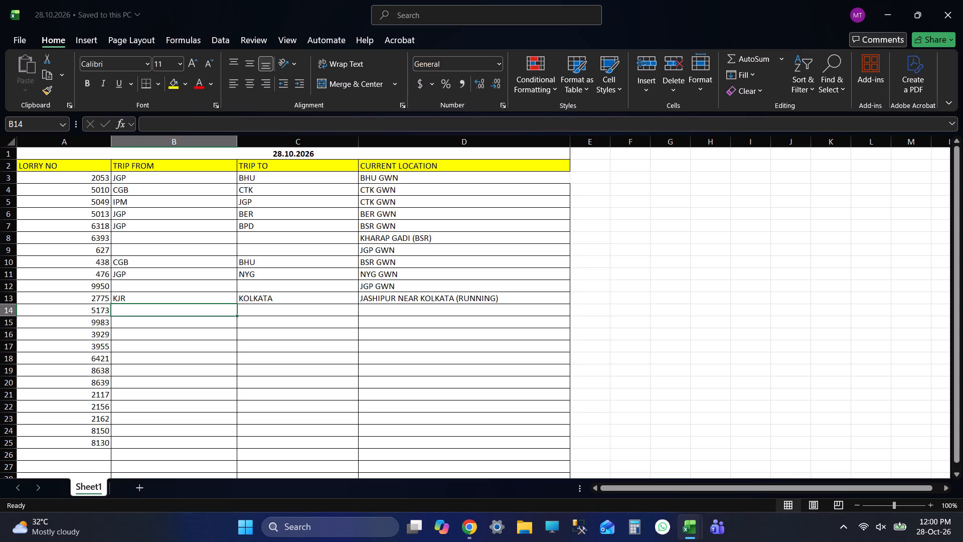
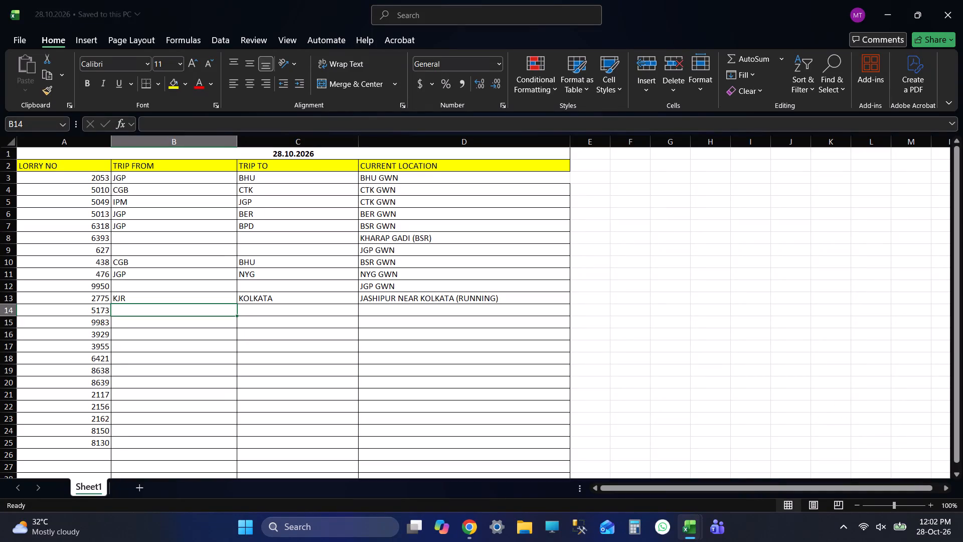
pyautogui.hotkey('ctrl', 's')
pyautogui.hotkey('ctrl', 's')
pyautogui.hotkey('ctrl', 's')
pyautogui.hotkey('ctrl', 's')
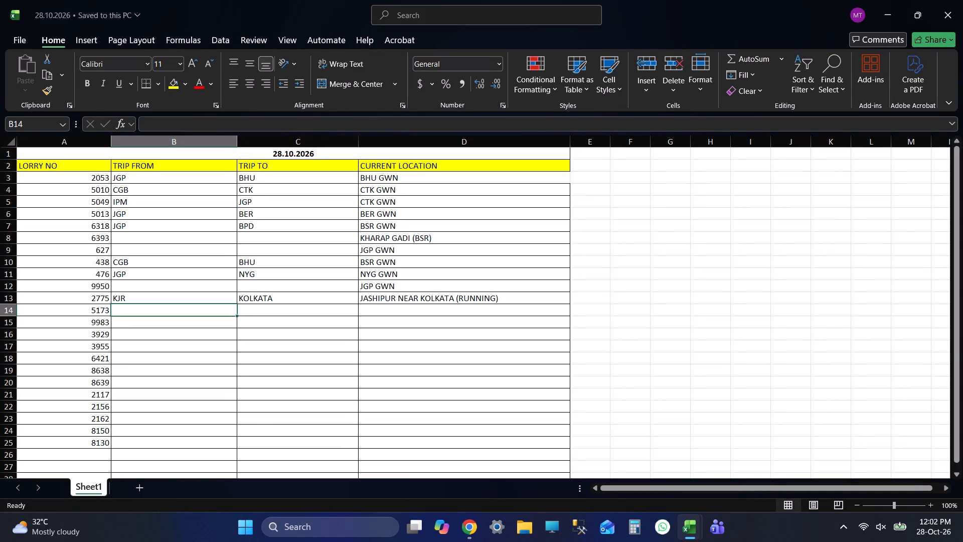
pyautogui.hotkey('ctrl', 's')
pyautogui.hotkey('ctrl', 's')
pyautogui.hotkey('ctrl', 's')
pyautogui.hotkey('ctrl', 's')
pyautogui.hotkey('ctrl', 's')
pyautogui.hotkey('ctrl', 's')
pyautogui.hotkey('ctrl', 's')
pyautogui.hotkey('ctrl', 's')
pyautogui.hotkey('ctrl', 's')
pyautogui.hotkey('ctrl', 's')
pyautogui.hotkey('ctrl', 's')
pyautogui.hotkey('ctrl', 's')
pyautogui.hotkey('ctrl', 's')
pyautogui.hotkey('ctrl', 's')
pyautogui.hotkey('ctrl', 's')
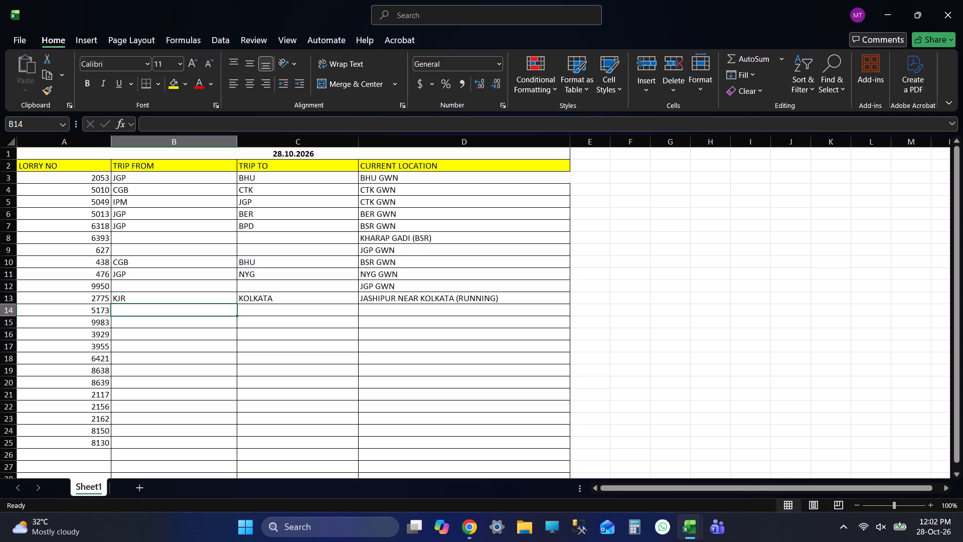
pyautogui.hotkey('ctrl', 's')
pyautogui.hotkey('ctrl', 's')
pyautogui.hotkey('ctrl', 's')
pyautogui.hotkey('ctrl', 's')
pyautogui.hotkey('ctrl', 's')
# Switch to Wheelseye, search for vehicle 5173 and open its route history.
pyautogui.hotkey('alt', 'Tab')
pyautogui.hotkey('alt', 'Tab')
pyautogui.hotkey('alt', 'Tab')
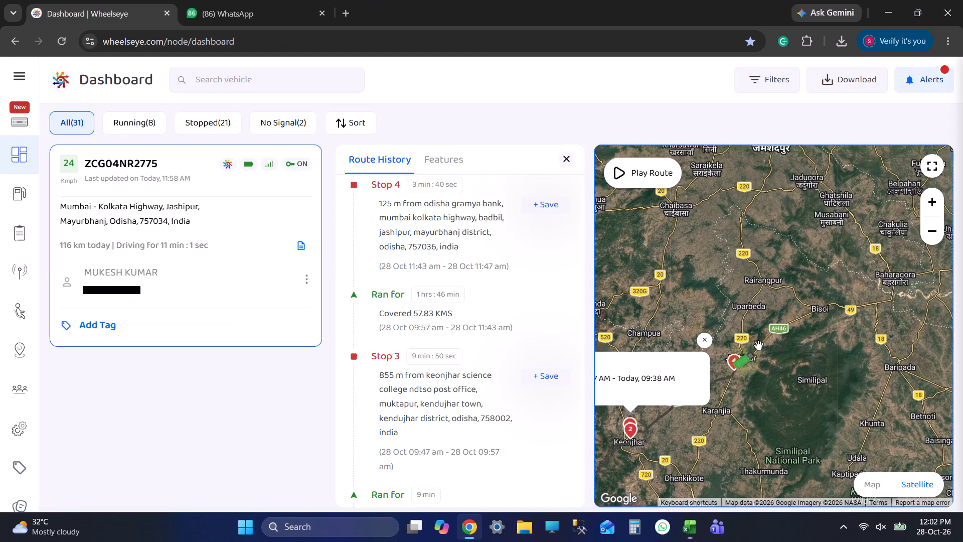
pyautogui.hotkey('alt', 'Tab')
pyautogui.hotkey('alt', 'Tab')
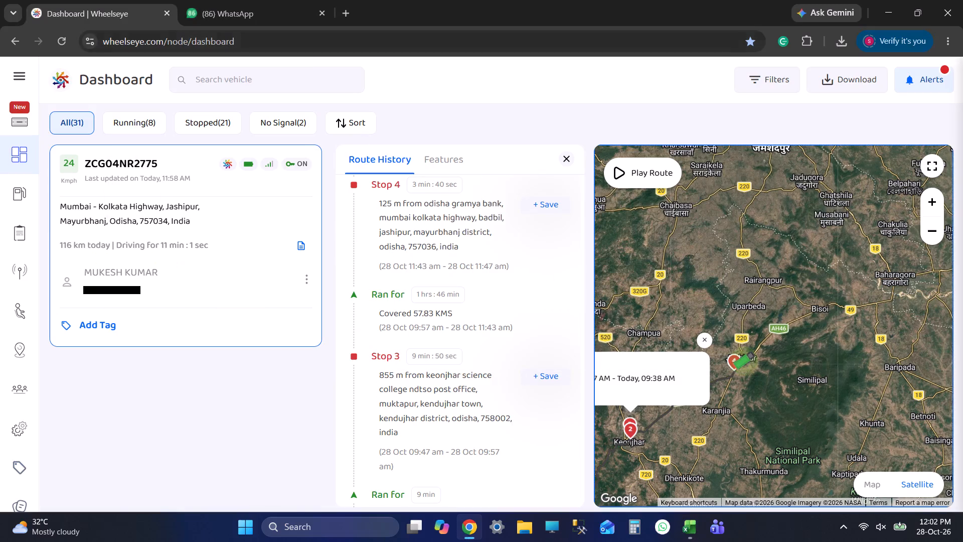
pyautogui.click(222, 86)
pyautogui.write('5173')
pyautogui.press('Return')
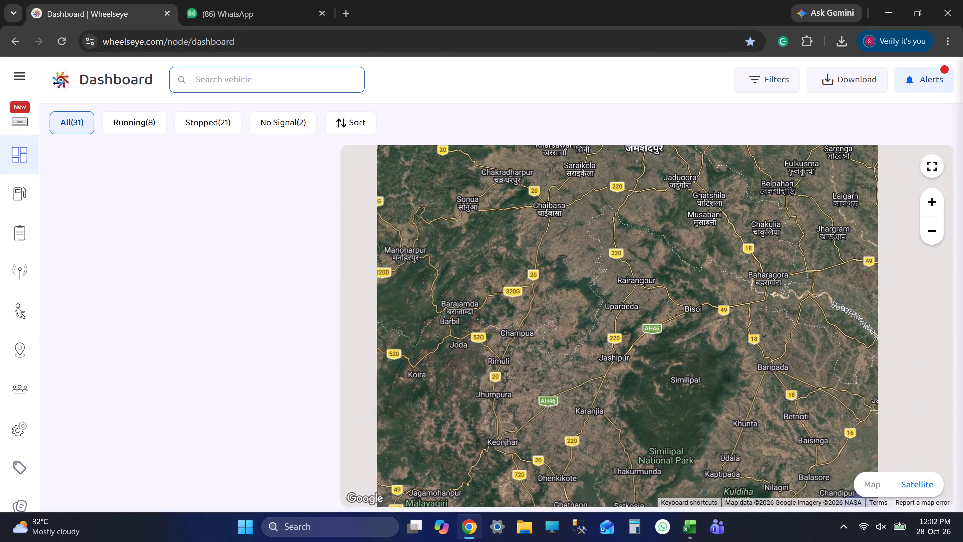
pyautogui.click(158, 228)
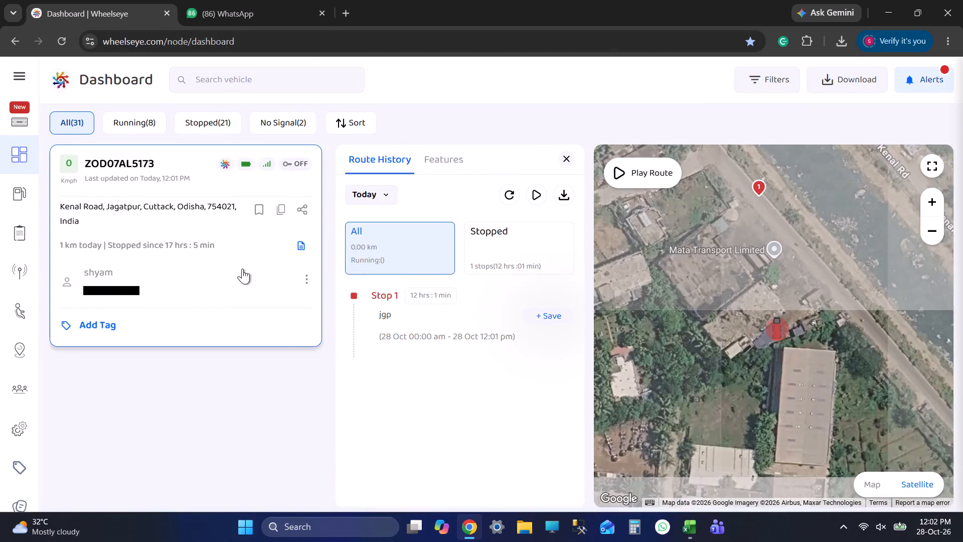
# Examine the map around vehicle 5173's current position and its stop in today's route history.
pyautogui.click(748, 289)
pyautogui.scroll(-1, 745, 291)
pyautogui.scroll(1, 745, 291)
pyautogui.scroll(-1, 745, 291)
pyautogui.scroll(1, 745, 291)
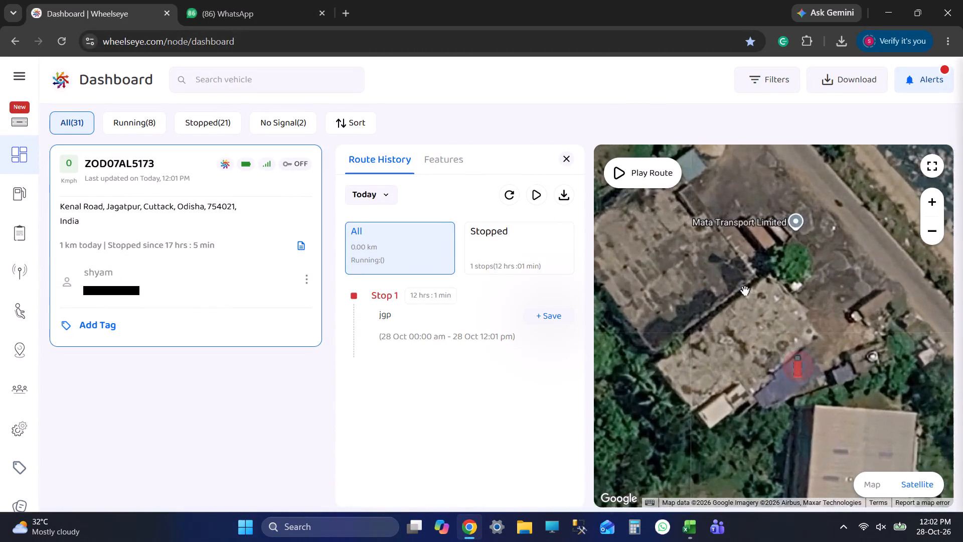
pyautogui.scroll(-4, 745, 291)
pyautogui.moveTo(745, 291); pyautogui.dragTo(732, 338)
pyautogui.scroll(-9, 749, 333)
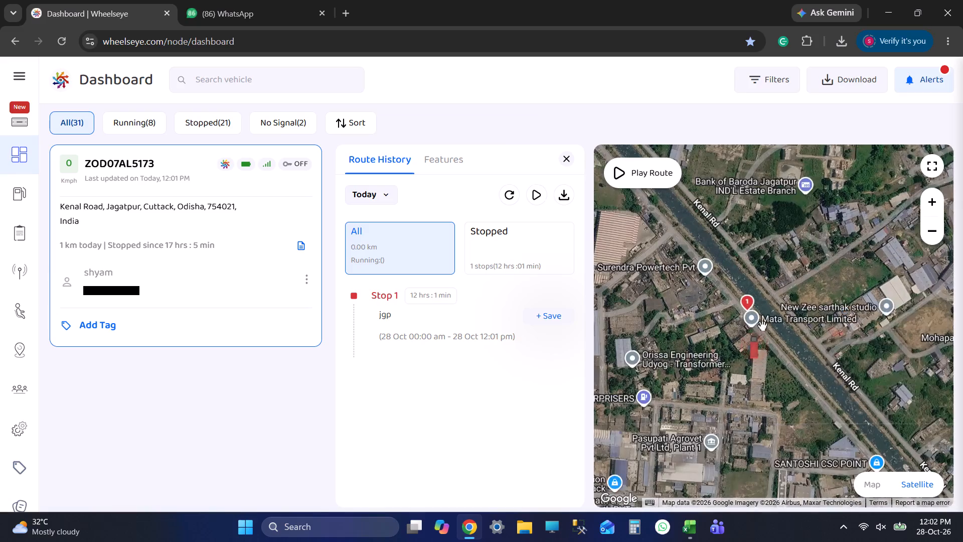
pyautogui.moveTo(762, 326); pyautogui.dragTo(734, 336)
pyautogui.scroll(-3, 734, 314)
pyautogui.moveTo(755, 346); pyautogui.dragTo(743, 347)
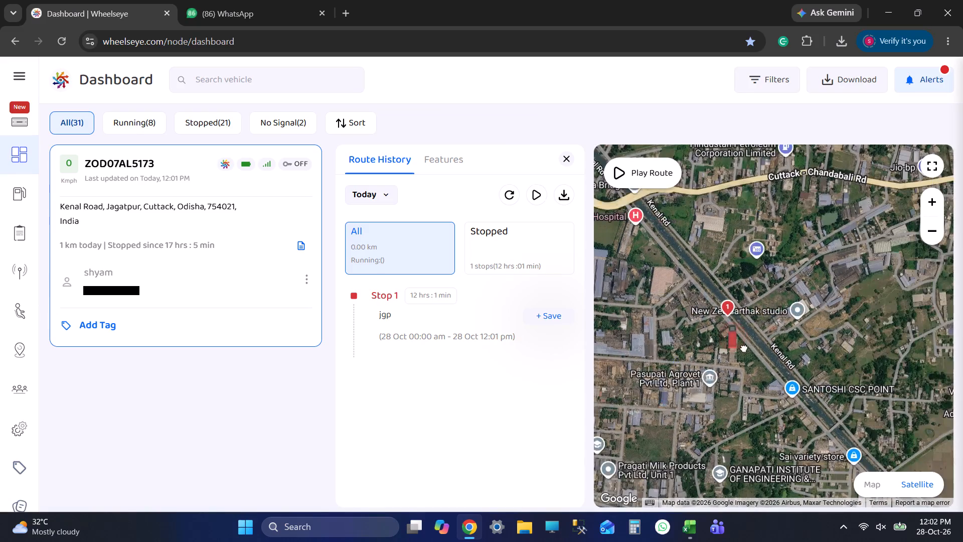
pyautogui.moveTo(743, 347); pyautogui.dragTo(737, 349)
pyautogui.hotkey('alt', 'Tab')
pyautogui.hotkey('alt', 'Tab')
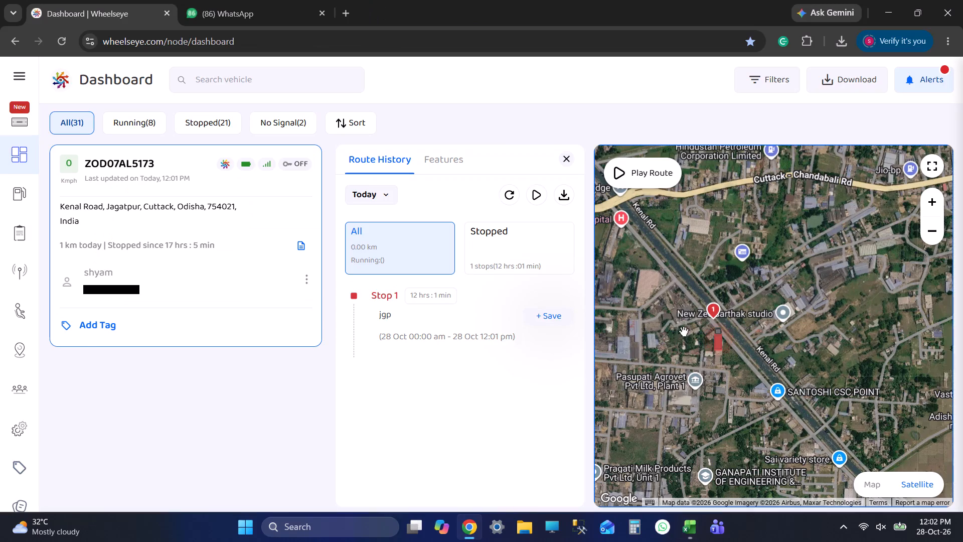
pyautogui.click(452, 312)
pyautogui.scroll(3, 797, 313)
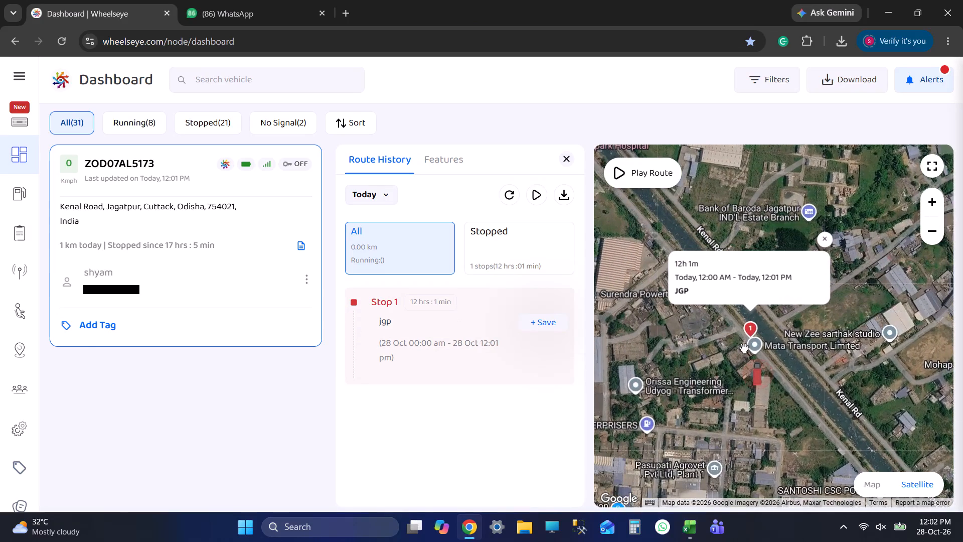
pyautogui.moveTo(725, 353); pyautogui.dragTo(700, 360)
pyautogui.scroll(3, 700, 360)
pyautogui.moveTo(753, 364); pyautogui.dragTo(733, 300)
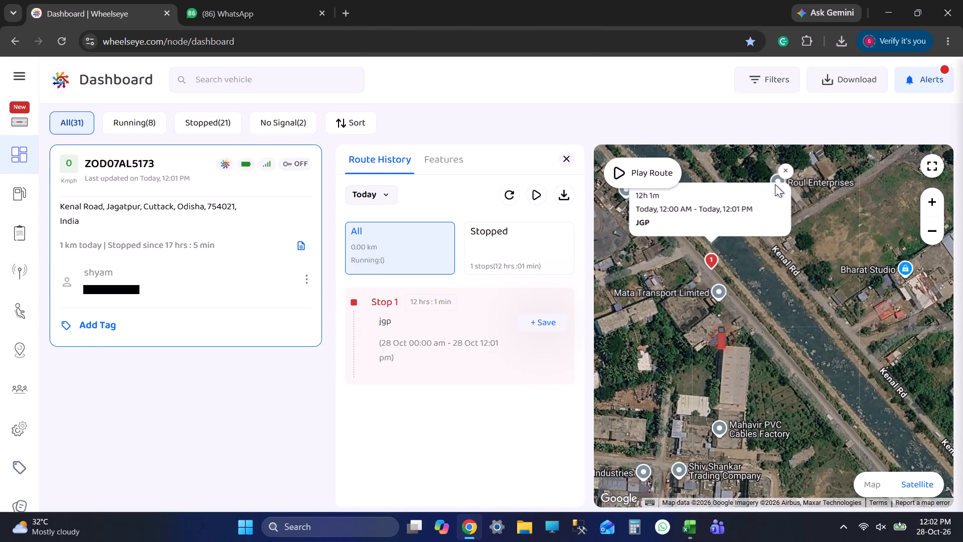
pyautogui.click(793, 167)
pyautogui.click(786, 168)
pyautogui.scroll(-5, 710, 289)
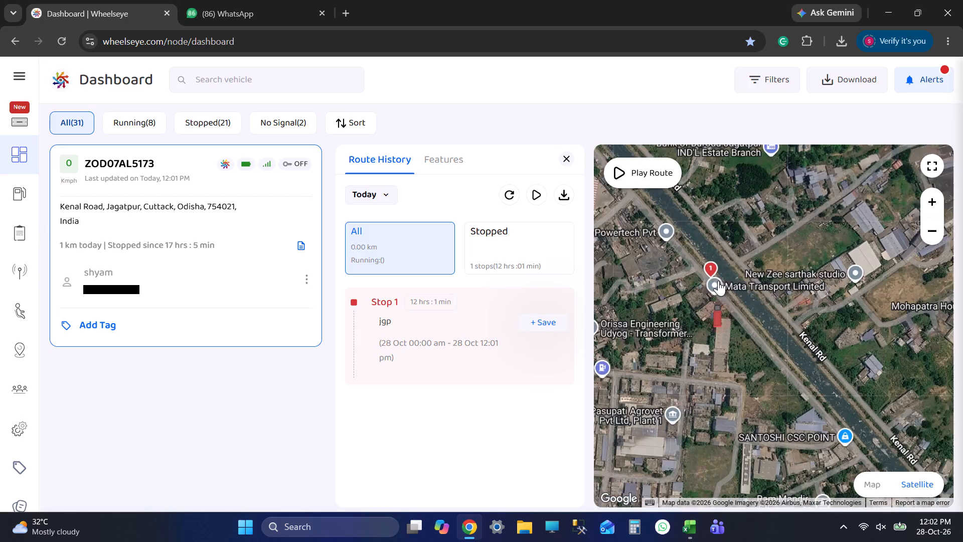
pyautogui.moveTo(724, 276); pyautogui.dragTo(694, 296)
pyautogui.scroll(-4, 698, 296)
pyautogui.click(399, 323)
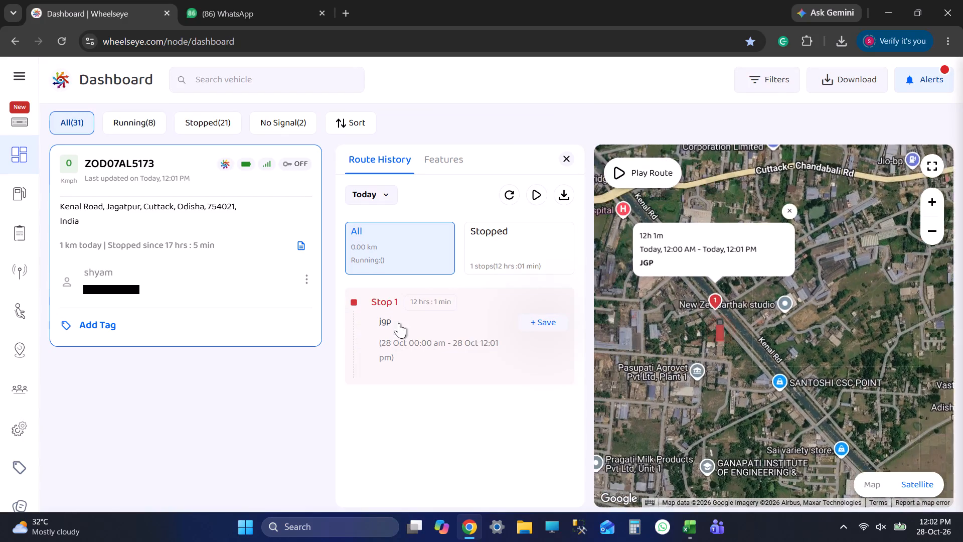
pyautogui.hotkey('alt', 'Tab')
pyautogui.hotkey('alt', 'Tab')
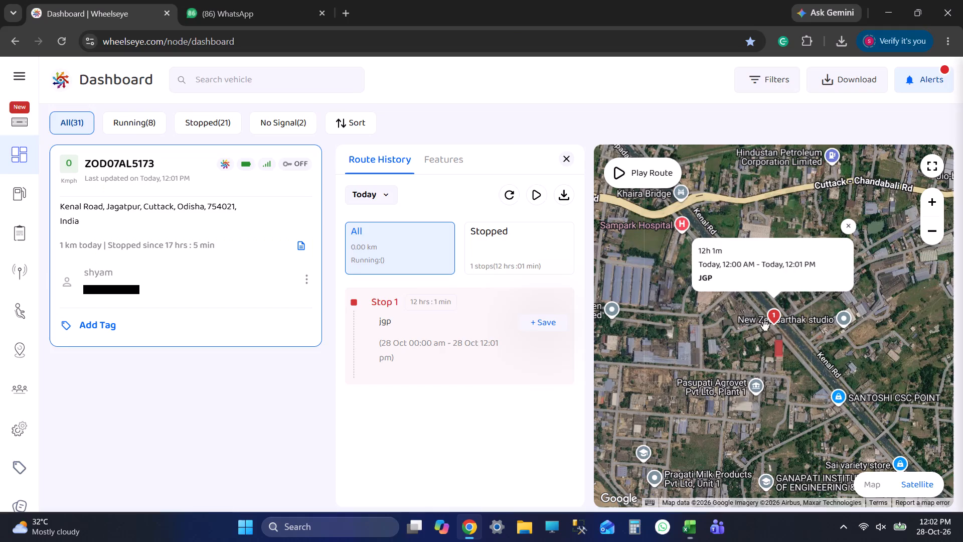
pyautogui.hotkey('alt', 'Tab')
pyautogui.hotkey('alt', 'Tab')
# Set vehicle 5173's route history to the last 7 days and examine its most recent stop on the map.
pyautogui.click(392, 194)
pyautogui.click(395, 280)
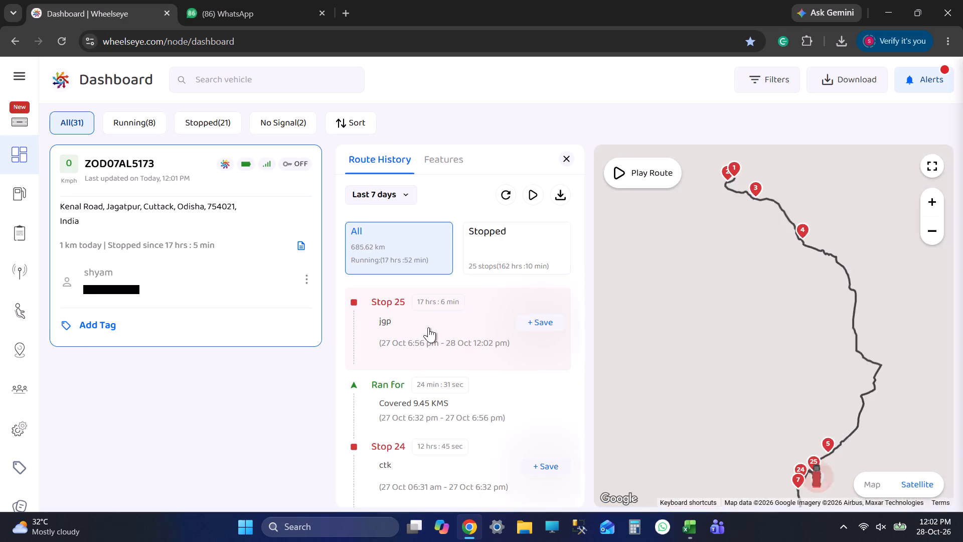
pyautogui.click(428, 327)
pyautogui.click(430, 301)
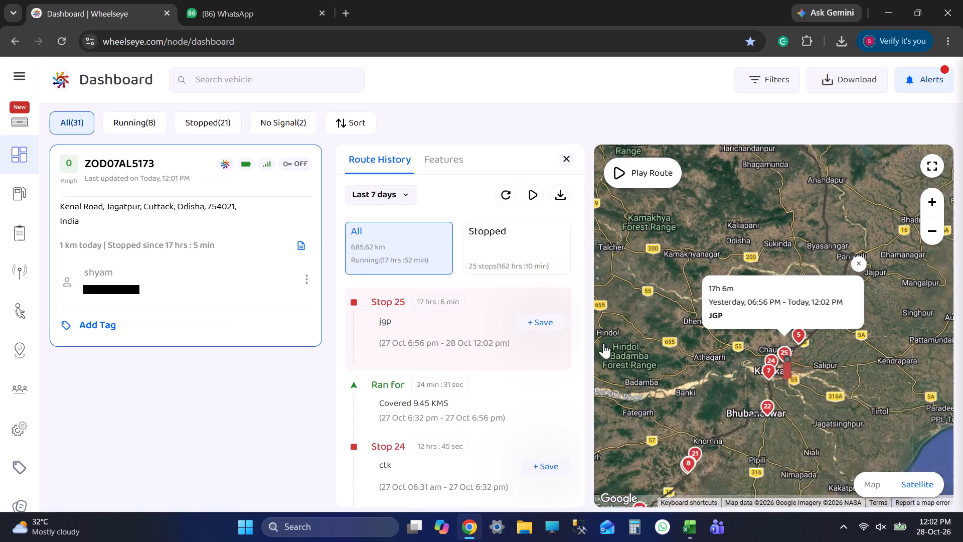
pyautogui.scroll(15, 775, 330)
pyautogui.scroll(-1, 753, 344)
pyautogui.scroll(3, 751, 348)
pyautogui.scroll(-1, 752, 336)
pyautogui.scroll(2, 752, 336)
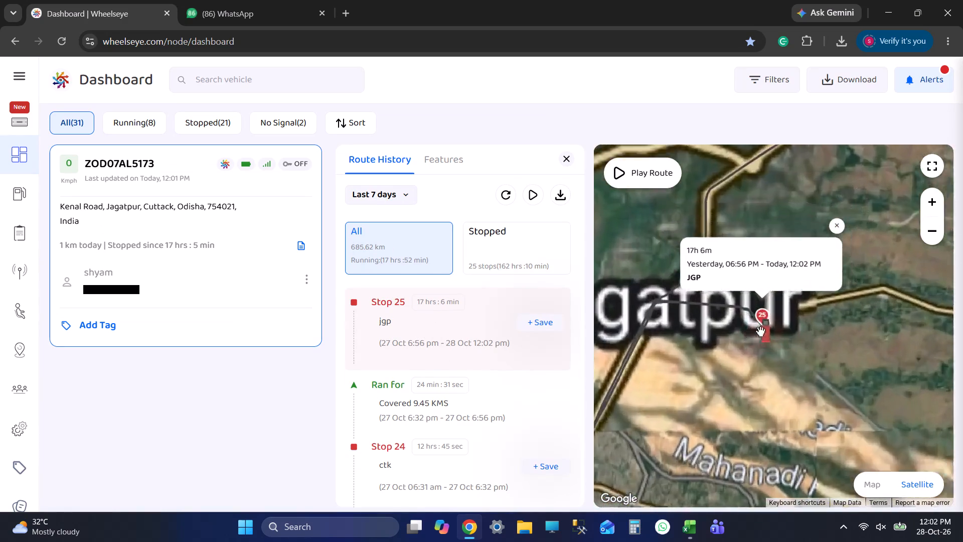
pyautogui.scroll(5, 760, 331)
pyautogui.scroll(-1, 772, 325)
pyautogui.scroll(6, 772, 325)
pyautogui.moveTo(776, 324); pyautogui.dragTo(765, 396)
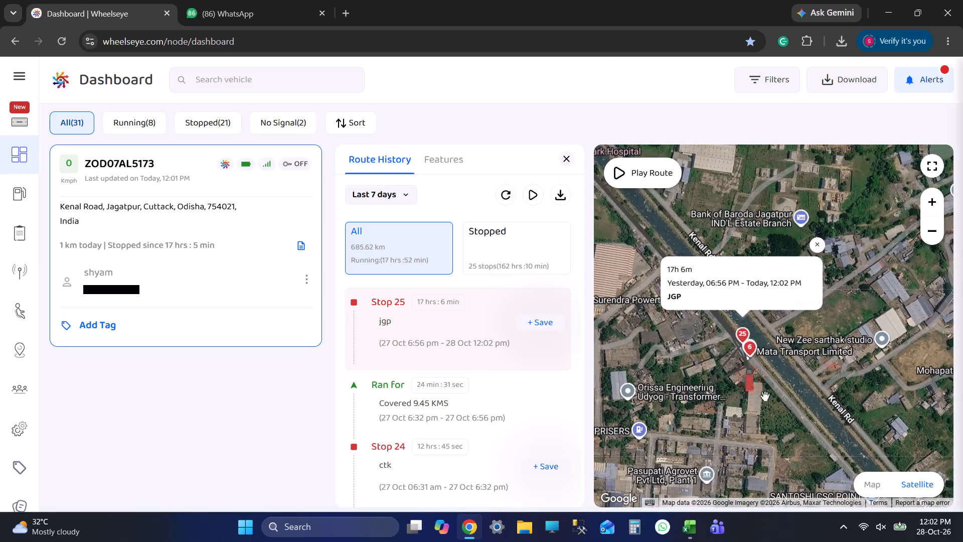
pyautogui.click(460, 314)
pyautogui.click(460, 314)
pyautogui.tripleClick(460, 314)
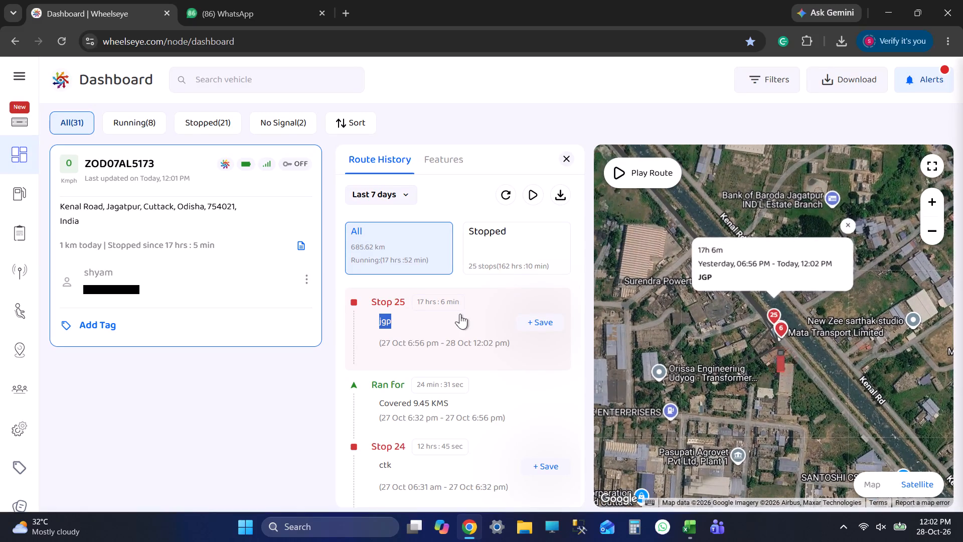
pyautogui.click(460, 314)
pyautogui.click(420, 323)
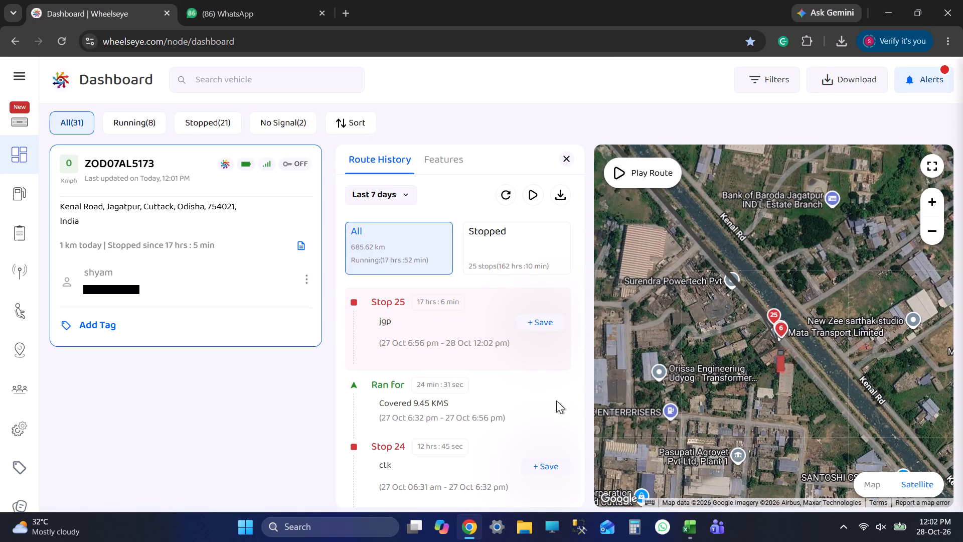
# In the 28.10.2026 workbook, enter JGP GWN as lorry 5173's current location and save the workbook.
pyautogui.hotkey('alt', 'Tab')
pyautogui.hotkey('alt', 'Tab')
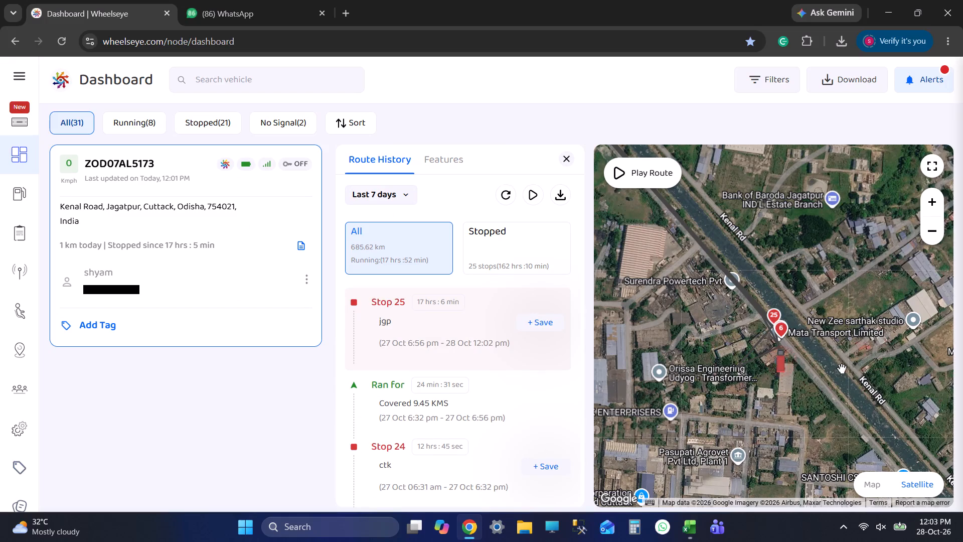
pyautogui.hotkey('alt', 'Tab')
pyautogui.press('Tab')
pyautogui.press('Tab')
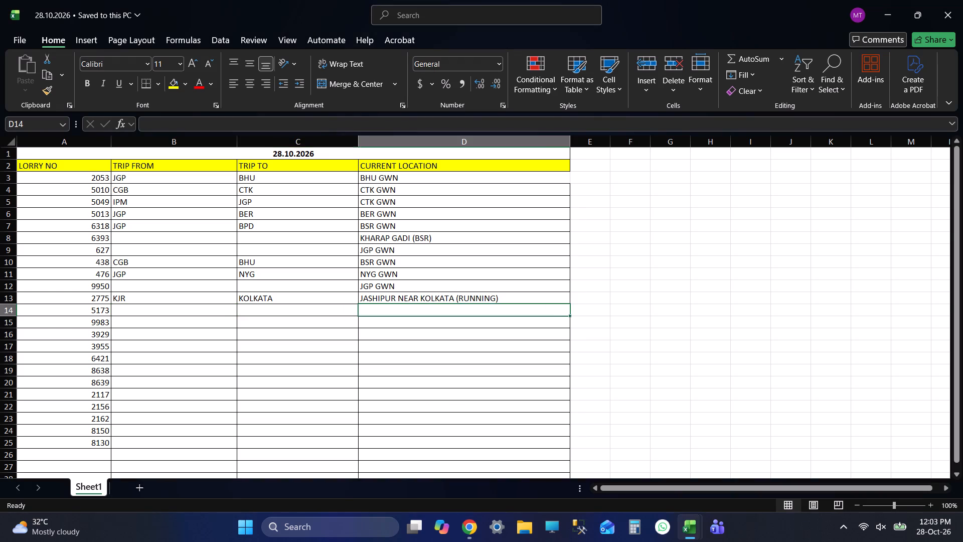
pyautogui.write('JGP')
pyautogui.press('space')
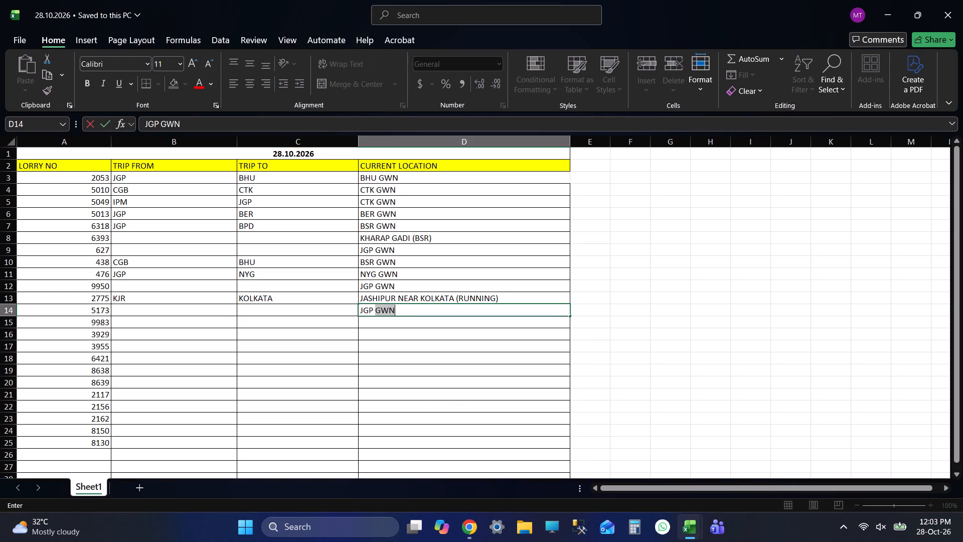
pyautogui.press('Return')
pyautogui.hotkey('ctrl', 's')
pyautogui.hotkey('ctrl', 's')
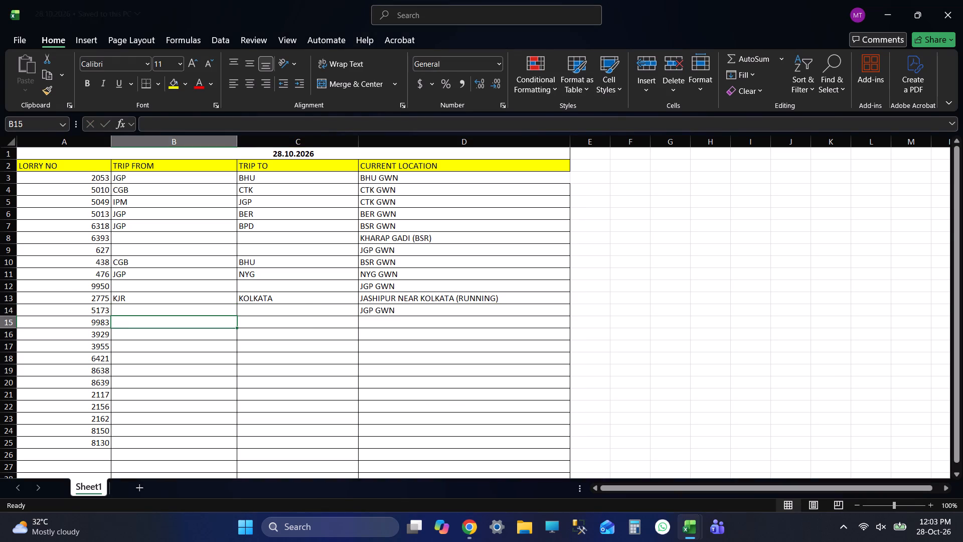
pyautogui.hotkey('ctrl', 's')
pyautogui.hotkey('ctrl', 's')
pyautogui.hotkey('ctrl', 's')
pyautogui.hotkey('ctrl', 's')
pyautogui.hotkey('ctrl', 's')
pyautogui.hotkey('ctrl', 's')
# Switch to Wheelseye, search for vehicle 9983 and open its route history.
pyautogui.hotkey('alt', 'Tab')
pyautogui.click(210, 66)
pyautogui.click(261, 72)
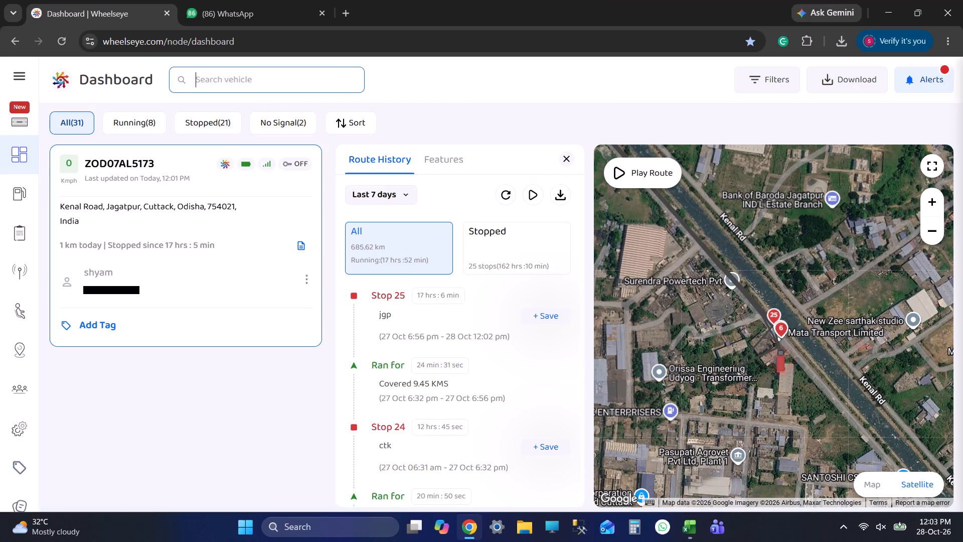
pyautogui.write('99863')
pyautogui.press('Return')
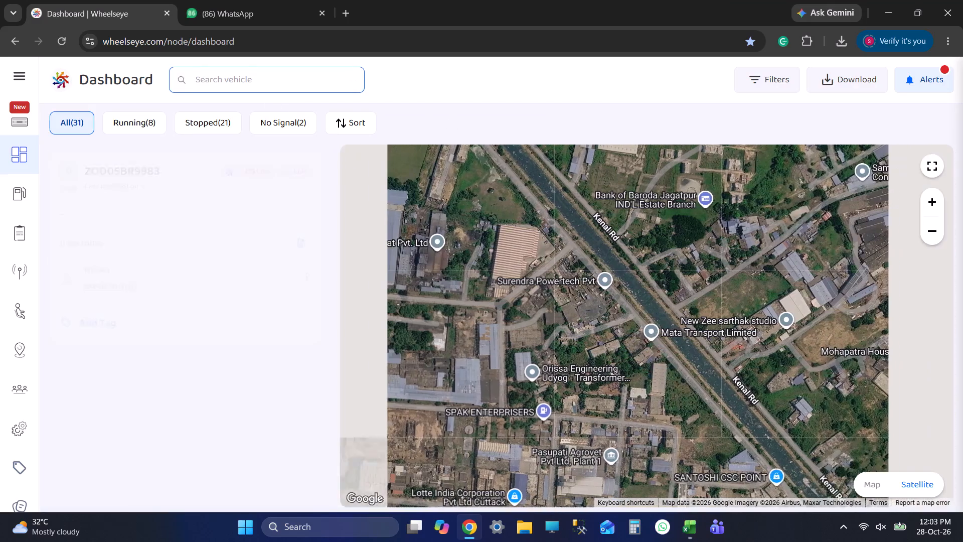
pyautogui.click(107, 223)
# Examine vehicle 9983's most recent stop on the map and reopen its route history for today.
pyautogui.click(463, 309)
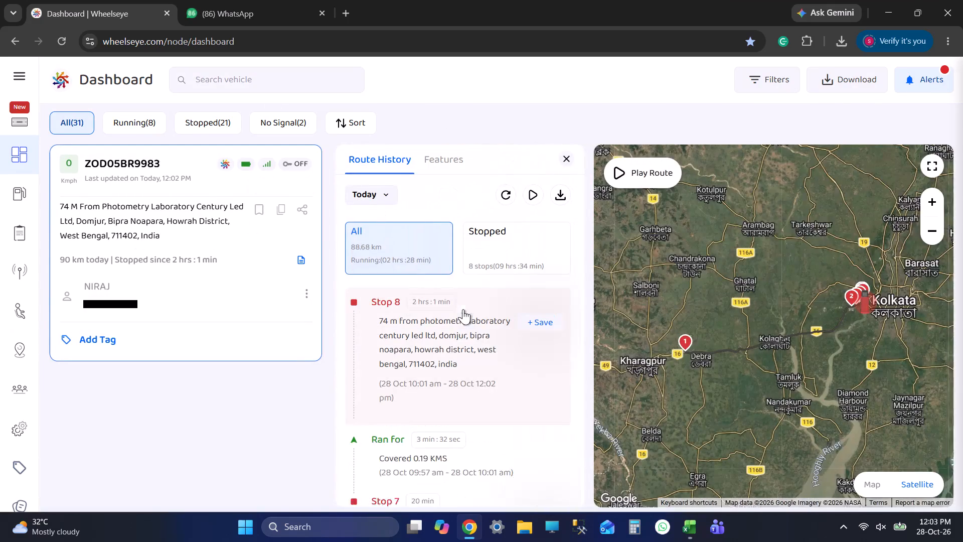
pyautogui.scroll(9, 782, 309)
pyautogui.scroll(-1, 765, 347)
pyautogui.scroll(9, 765, 347)
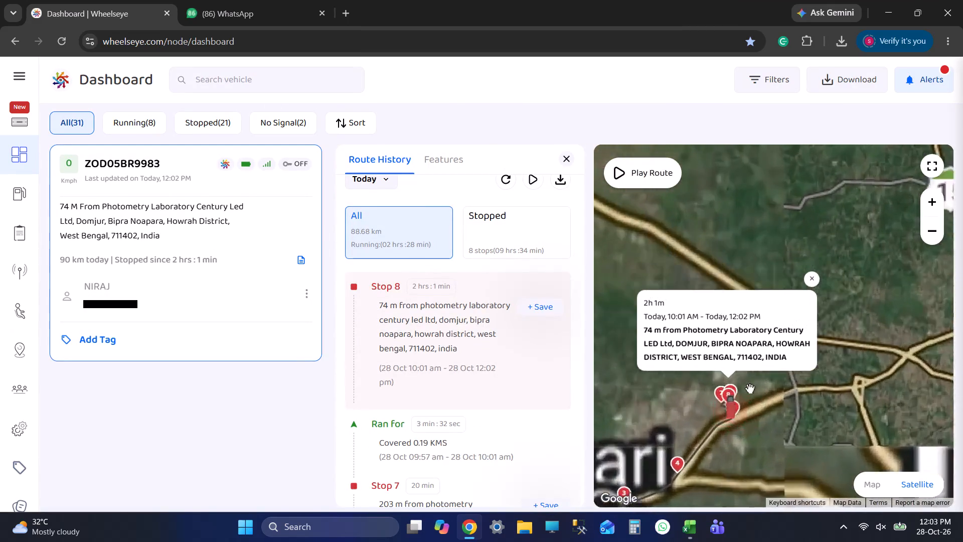
pyautogui.moveTo(745, 412); pyautogui.dragTo(769, 372)
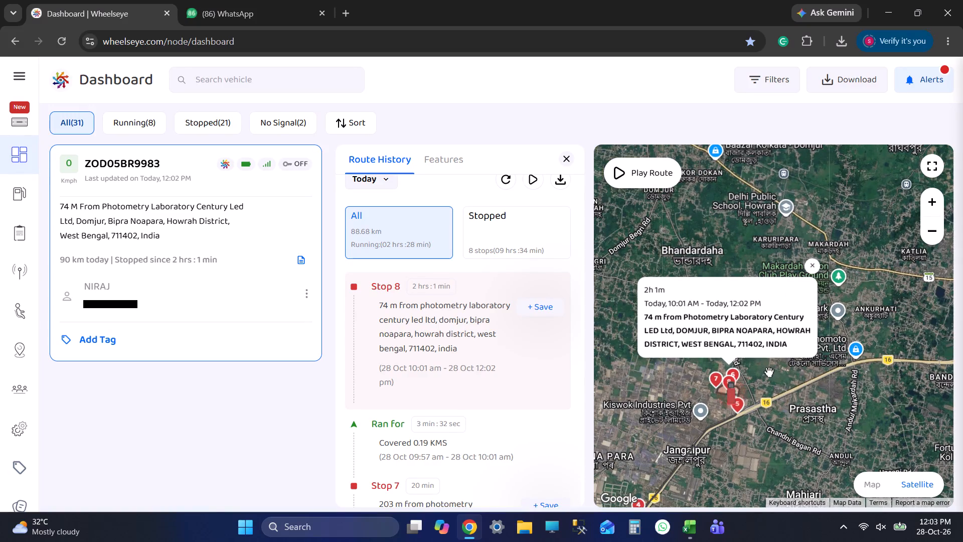
pyautogui.hotkey('alt', 'Tab')
pyautogui.hotkey('alt', 'Tab')
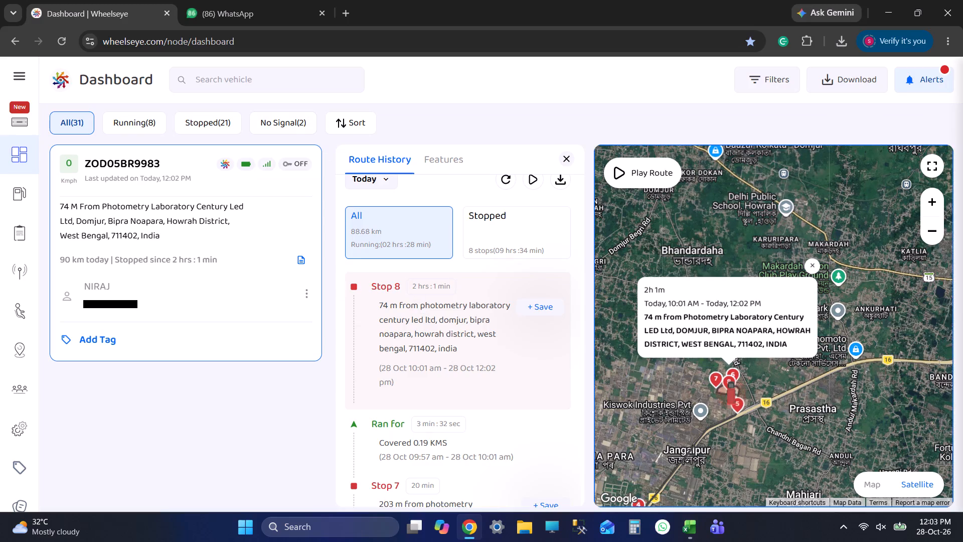
pyautogui.click(224, 220)
pyautogui.click(224, 220)
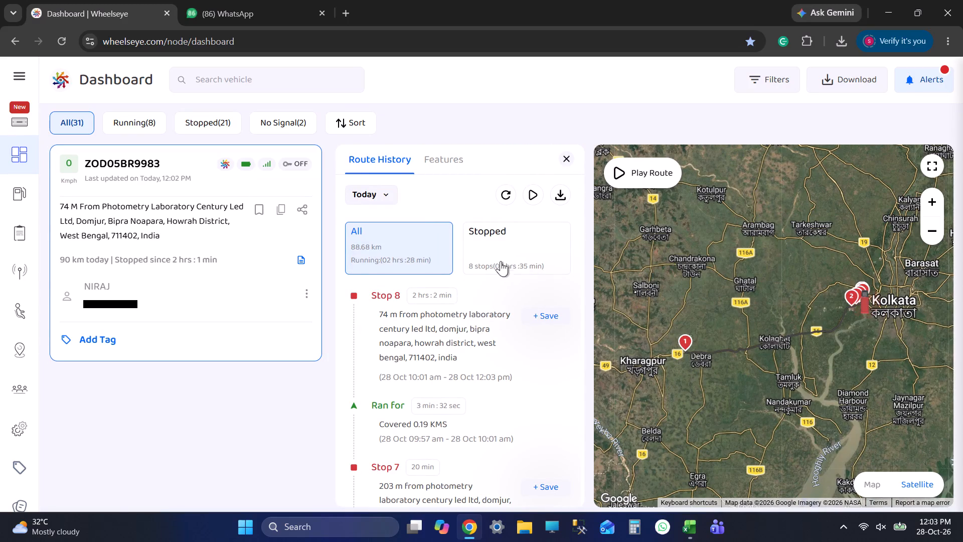
pyautogui.hotkey('alt', 'Tab')
pyautogui.hotkey('alt', 'Tab')
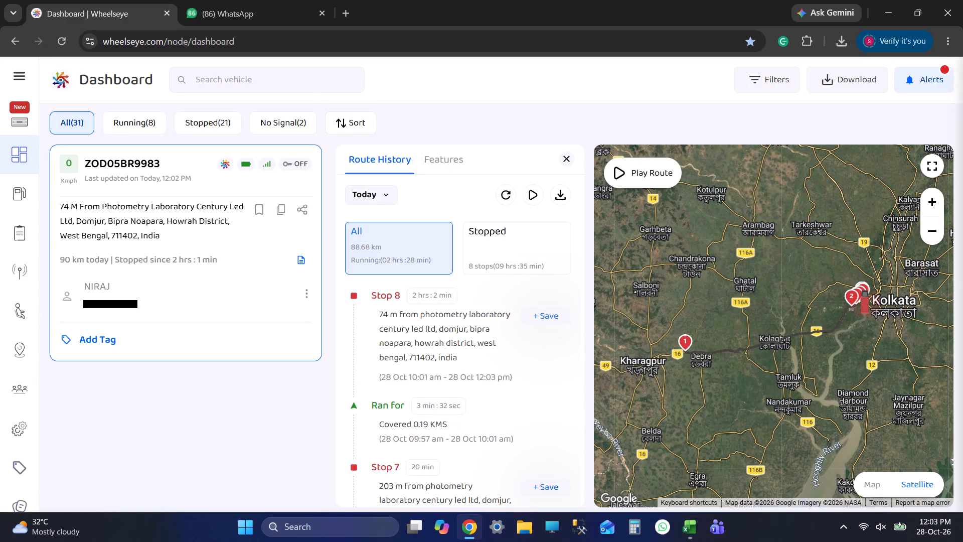
# Switch to the daily trip workbook and check the 26/10/2026 entries on the BNI (RAIPUR MTPL(T)) sheet alongside vehicle 9983's route history.
pyautogui.click(281, 80)
pyautogui.hotkey('alt', 'Tab')
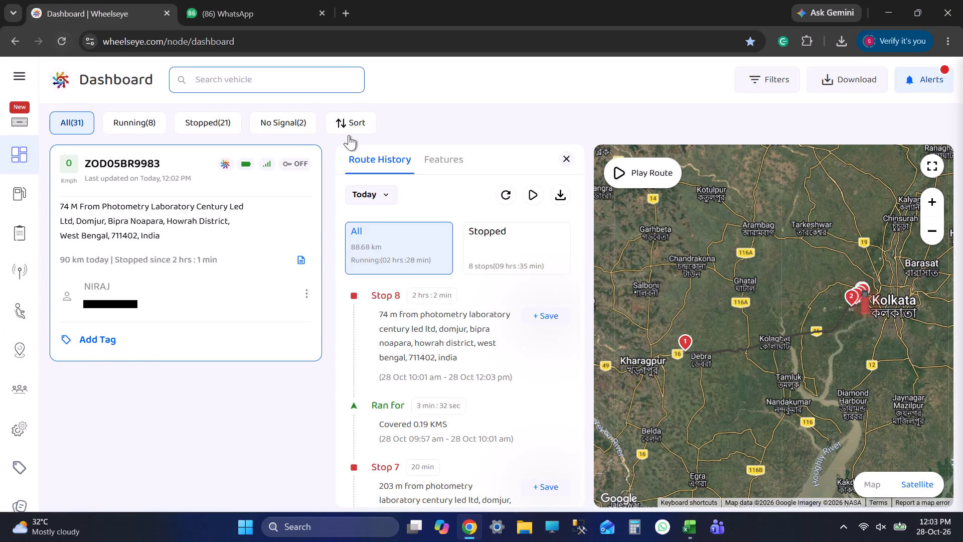
pyautogui.hotkey('alt', 'Tab')
pyautogui.hotkey('alt', 'Tab')
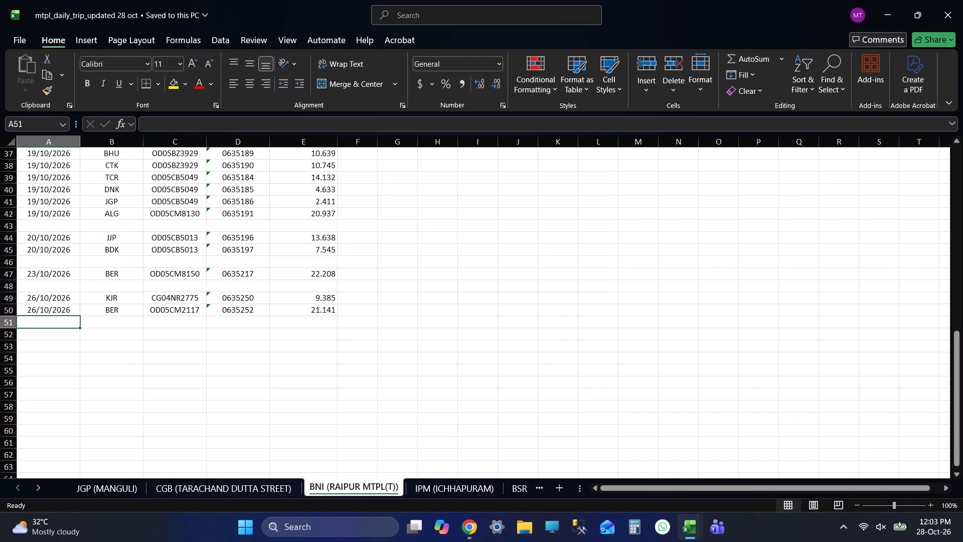
pyautogui.moveTo(179, 296); pyautogui.dragTo(236, 301)
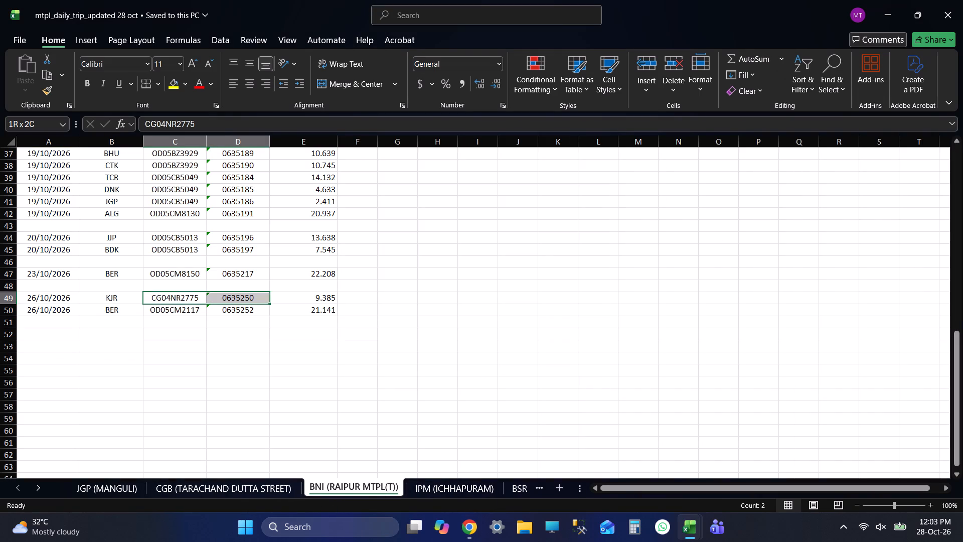
pyautogui.moveTo(236, 301); pyautogui.dragTo(333, 303)
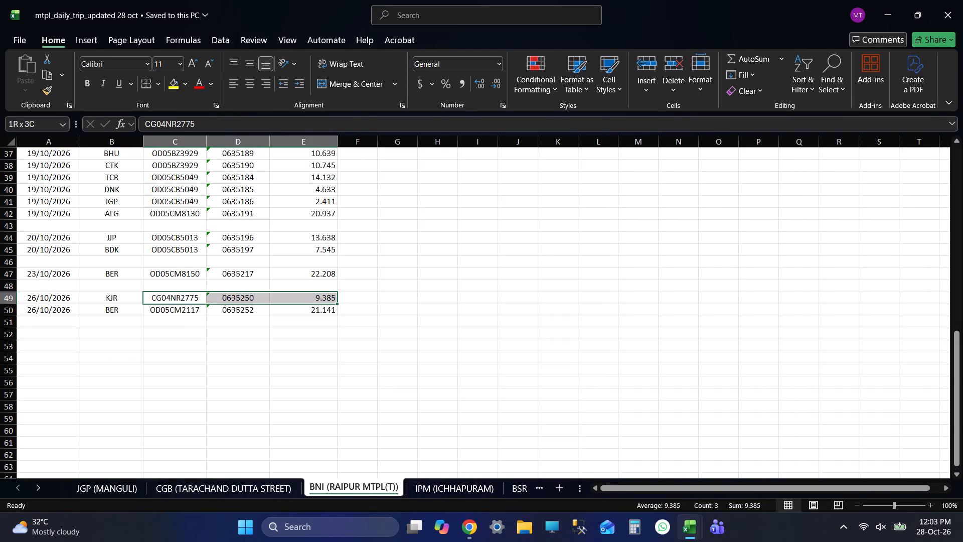
pyautogui.moveTo(333, 303); pyautogui.dragTo(325, 310)
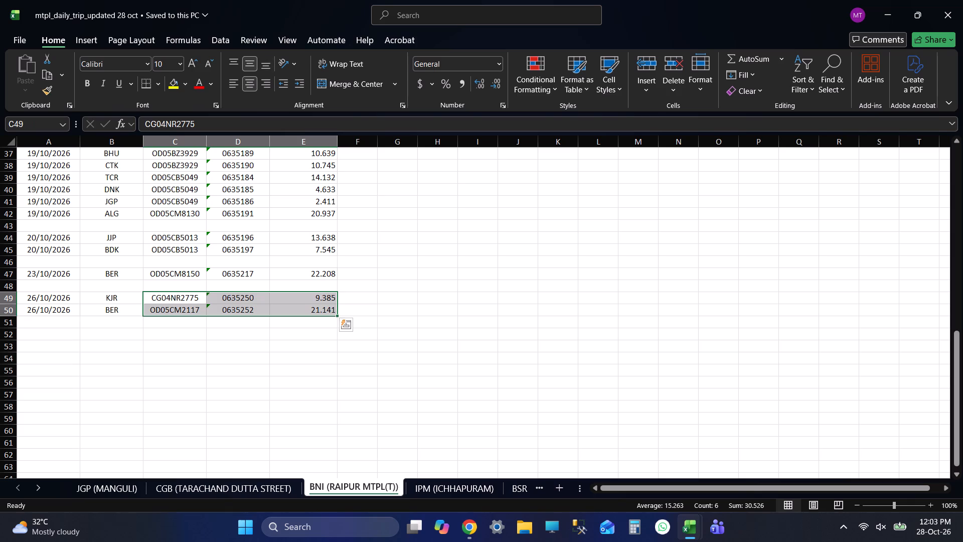
pyautogui.hotkey('alt', 'Tab')
pyautogui.hotkey('alt', 'Tab')
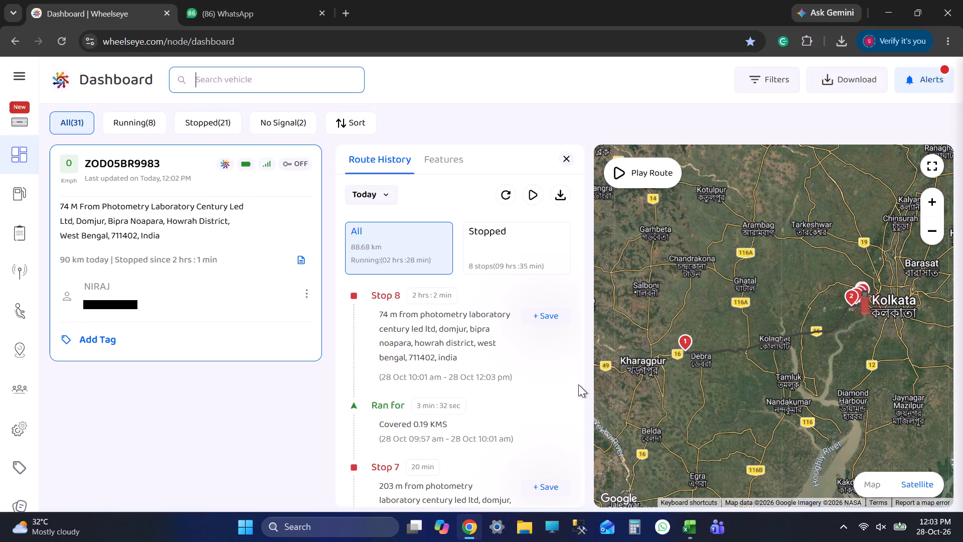
pyautogui.hotkey('alt', 'Tab')
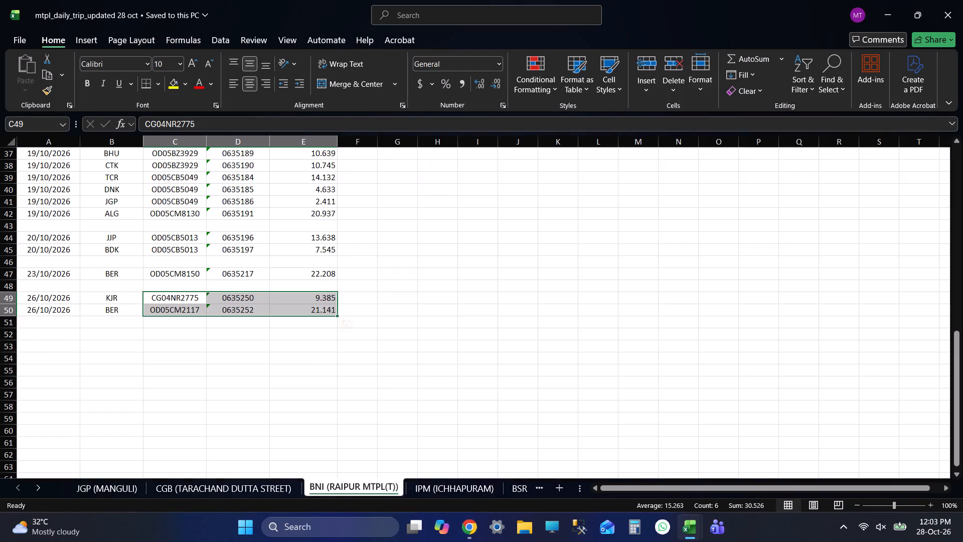
pyautogui.hotkey('alt', 'Tab')
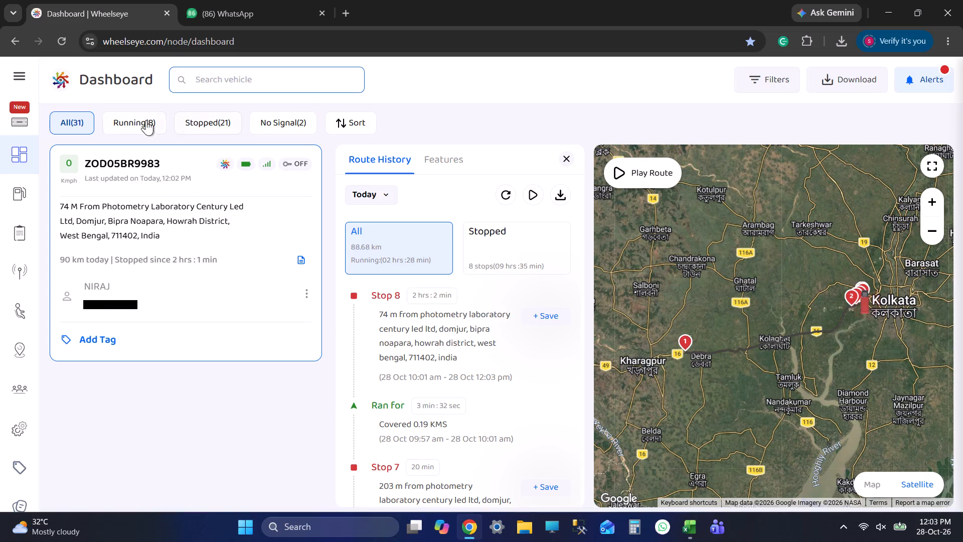
pyautogui.hotkey('alt', 'Tab')
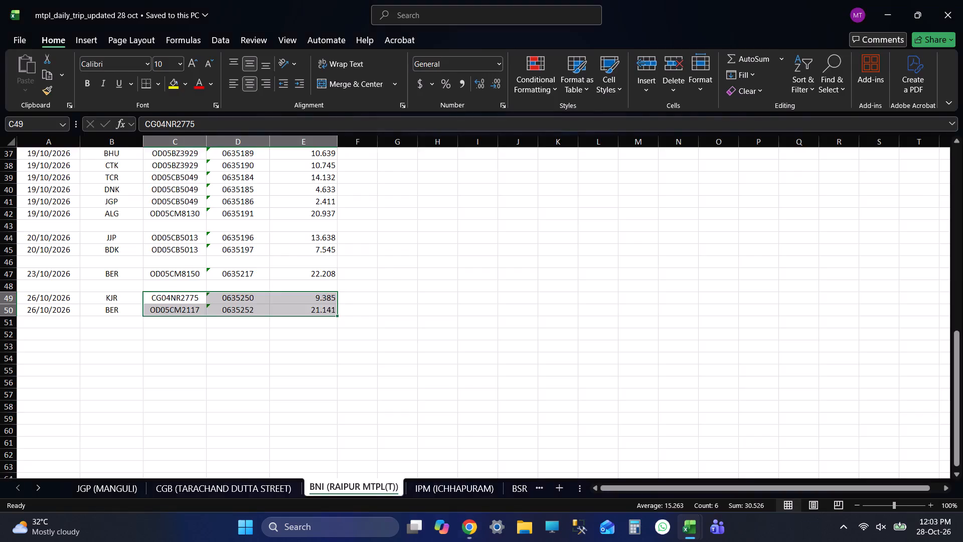
pyautogui.hotkey('alt', 'Tab')
pyautogui.hotkey('alt', 'Tab')
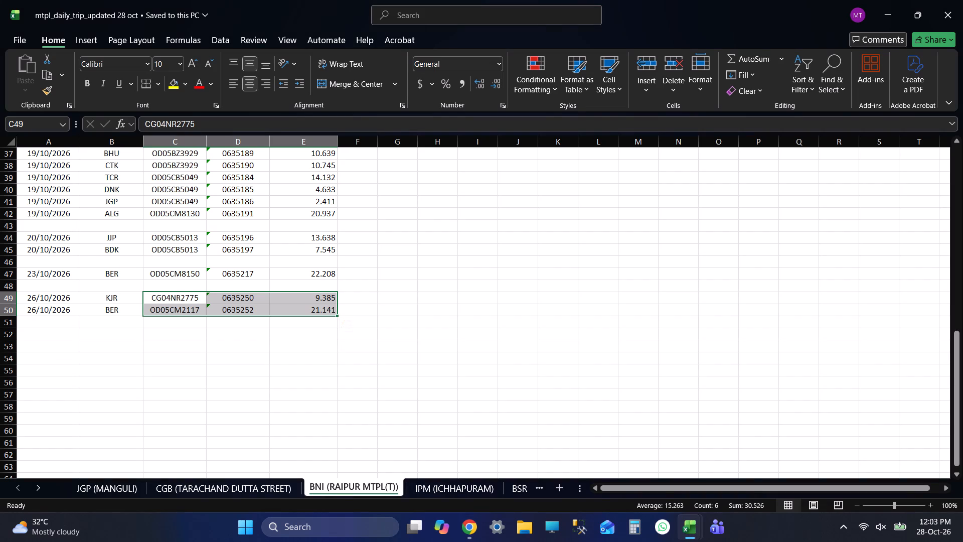
pyautogui.click(196, 299)
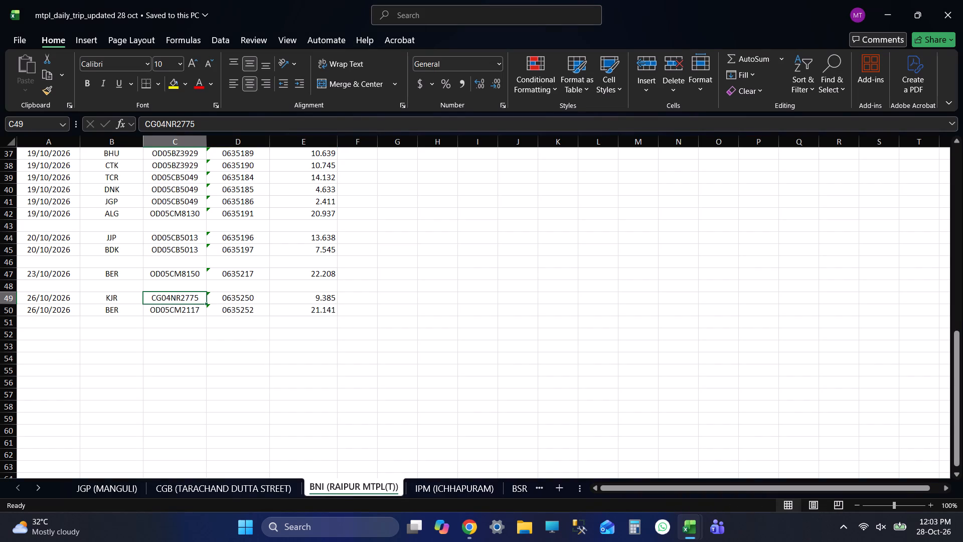
pyautogui.hotkey('alt', 'Tab')
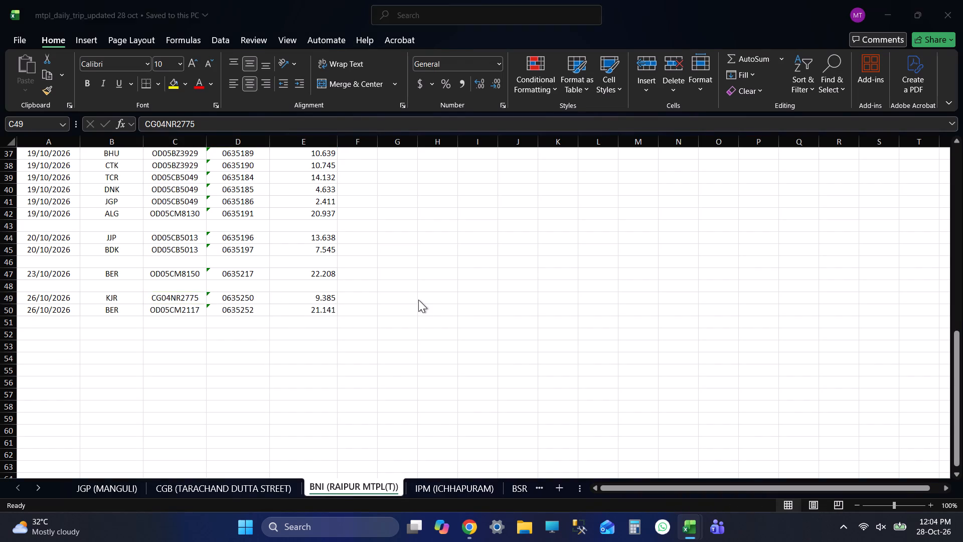
pyautogui.scroll(-5, 895, 307)
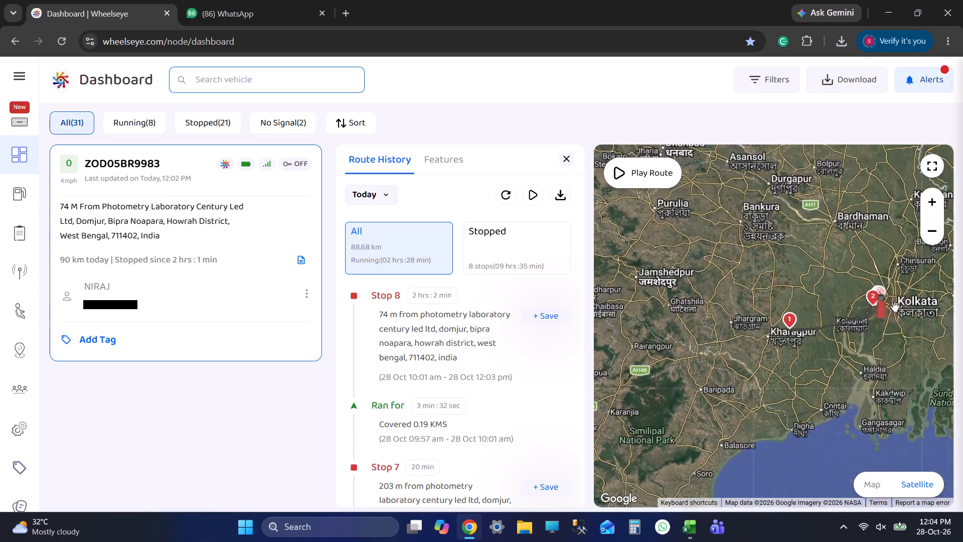
pyautogui.hotkey('alt', 'Tab')
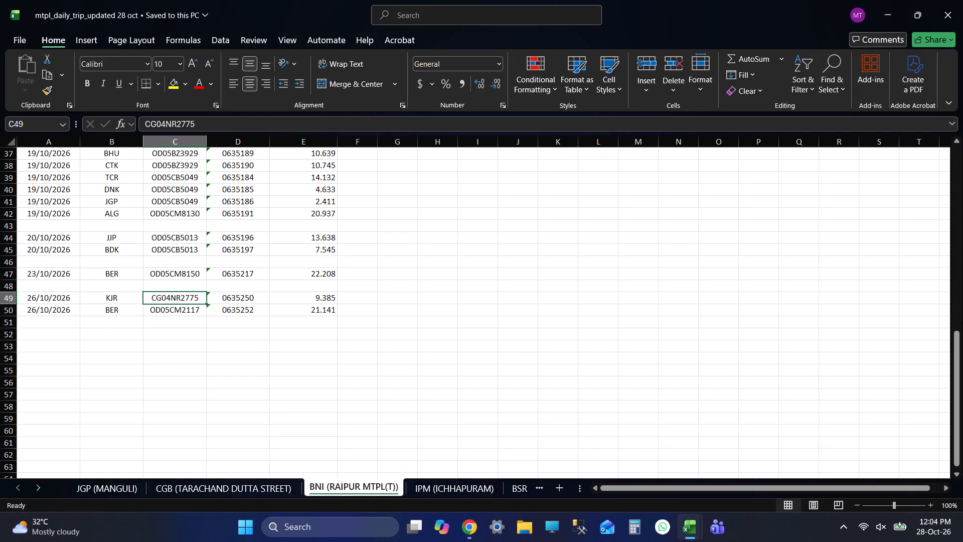
pyautogui.hotkey('alt', 'Tab')
pyautogui.hotkey('alt', 'Tab')
# In Wheelseye, examine the map area around vehicle 9983's stops near Domjur and show the details of its most recent stop.
pyautogui.hotkey('alt', 'Tab')
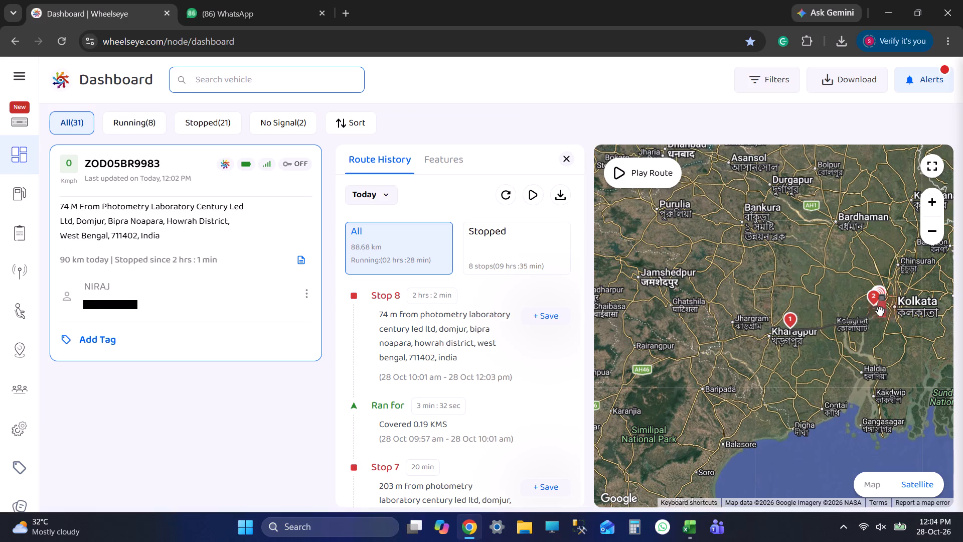
pyautogui.scroll(17, 881, 306)
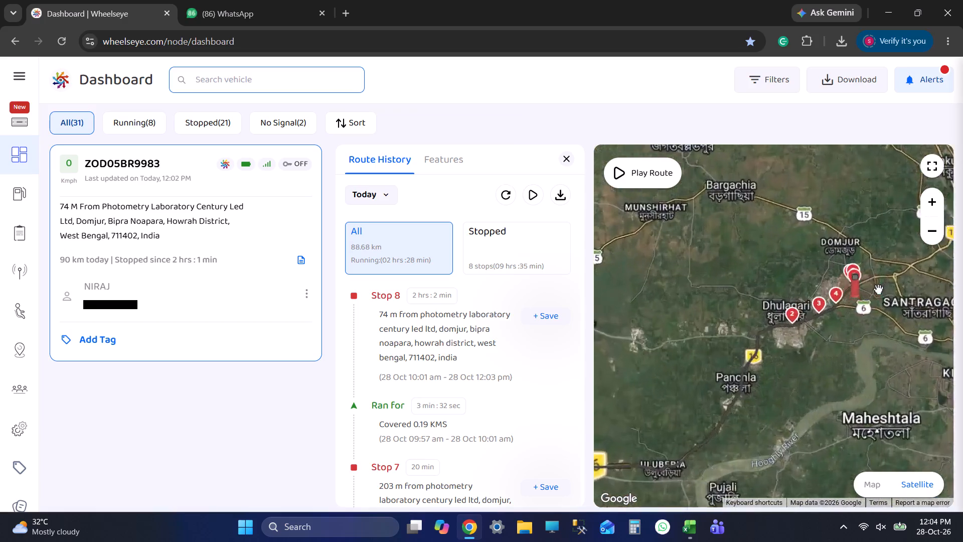
pyautogui.scroll(2, 878, 289)
pyautogui.scroll(-1, 828, 259)
pyautogui.scroll(1, 828, 259)
pyautogui.scroll(-1, 828, 259)
pyautogui.scroll(2, 828, 259)
pyautogui.moveTo(828, 259); pyautogui.dragTo(866, 283)
pyautogui.scroll(7, 819, 283)
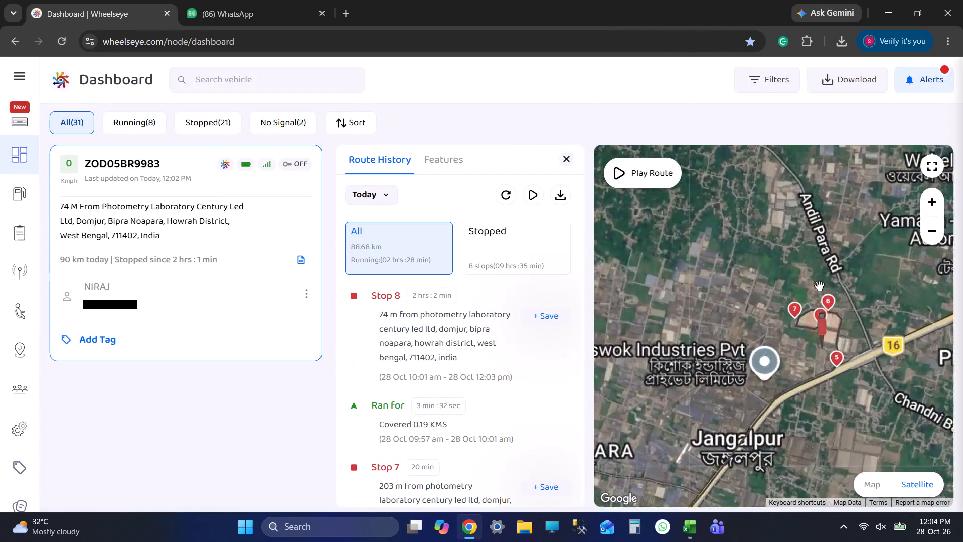
pyautogui.moveTo(817, 289); pyautogui.dragTo(769, 252)
pyautogui.scroll(-5, 769, 252)
pyautogui.scroll(1, 769, 252)
pyautogui.scroll(-1, 769, 252)
pyautogui.scroll(1, 769, 252)
pyautogui.scroll(-1, 769, 252)
pyautogui.click(489, 311)
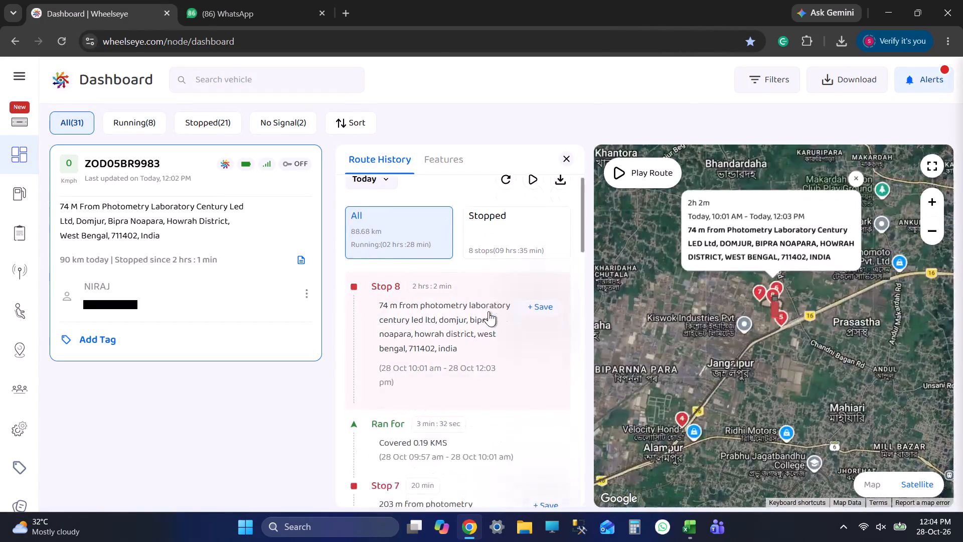
pyautogui.hotkey('alt', 'Tab')
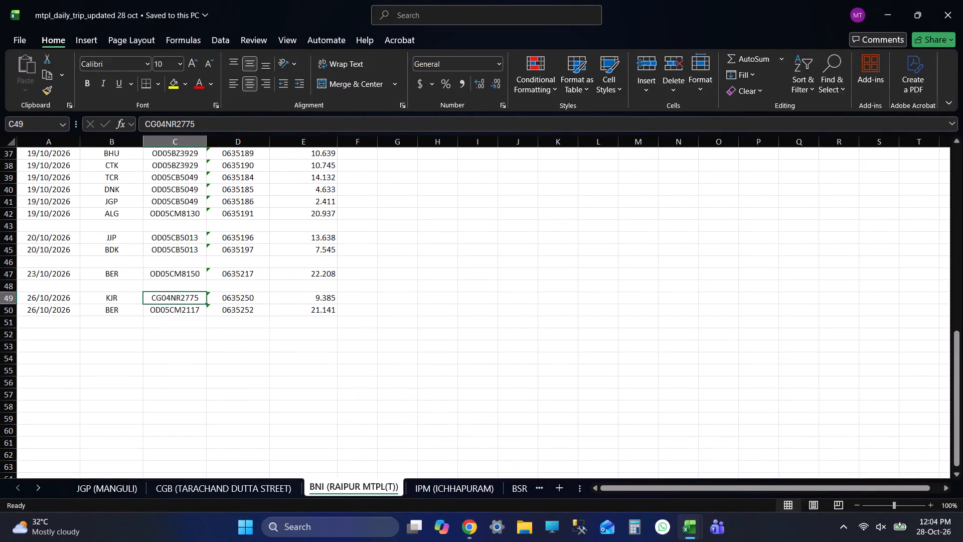
pyautogui.hotkey('alt', 'Tab')
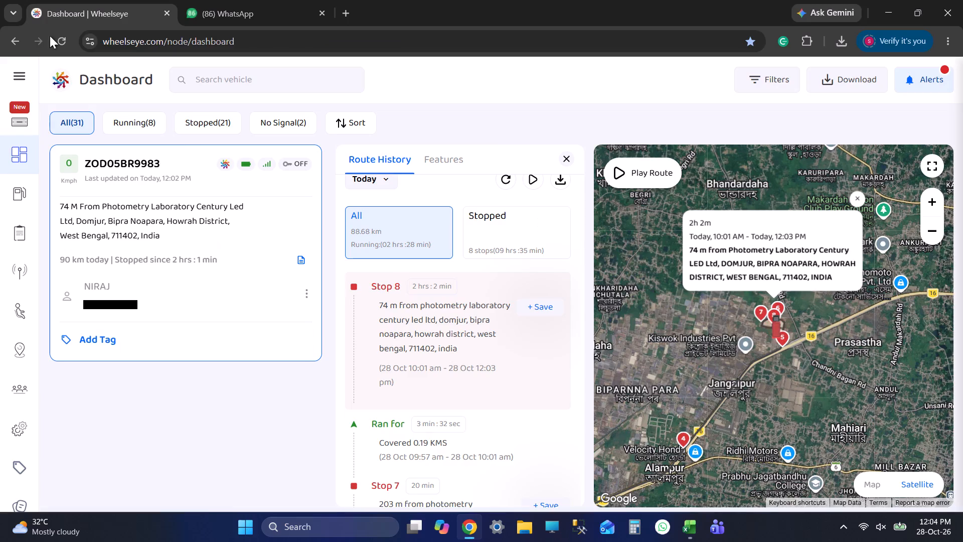
# Reload the Wheelseye dashboard and load its map of all vehicles.
pyautogui.click(57, 31)
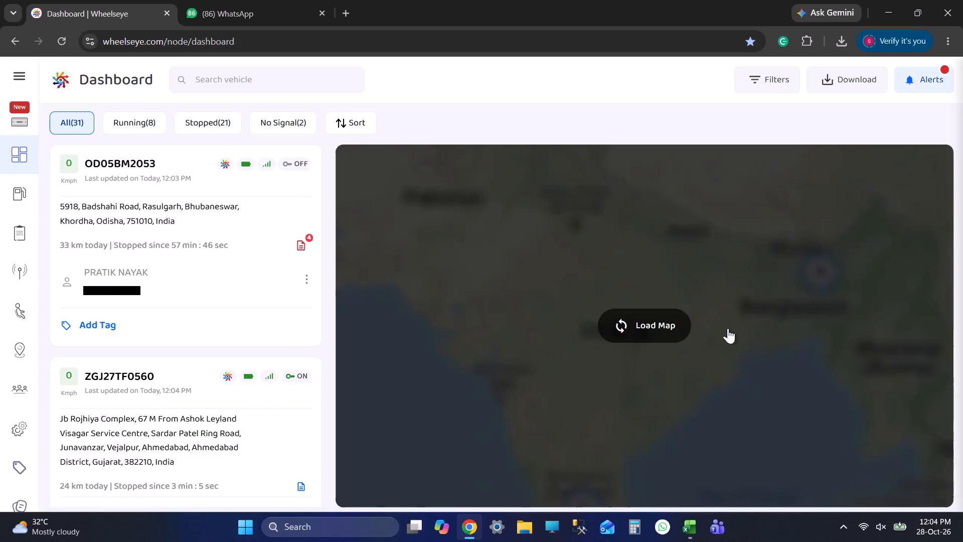
pyautogui.click(680, 324)
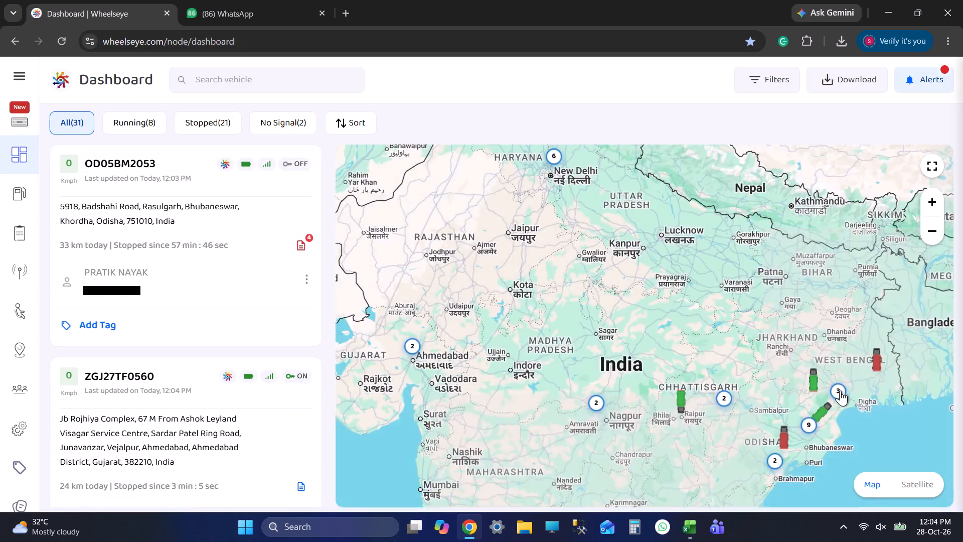
# Examine the vehicles' positions across Odisha and Chhattisgarh and identify the vehicle just north of Raipur.
pyautogui.scroll(7, 838, 374)
pyautogui.scroll(3, 794, 417)
pyautogui.moveTo(794, 417); pyautogui.dragTo(801, 261)
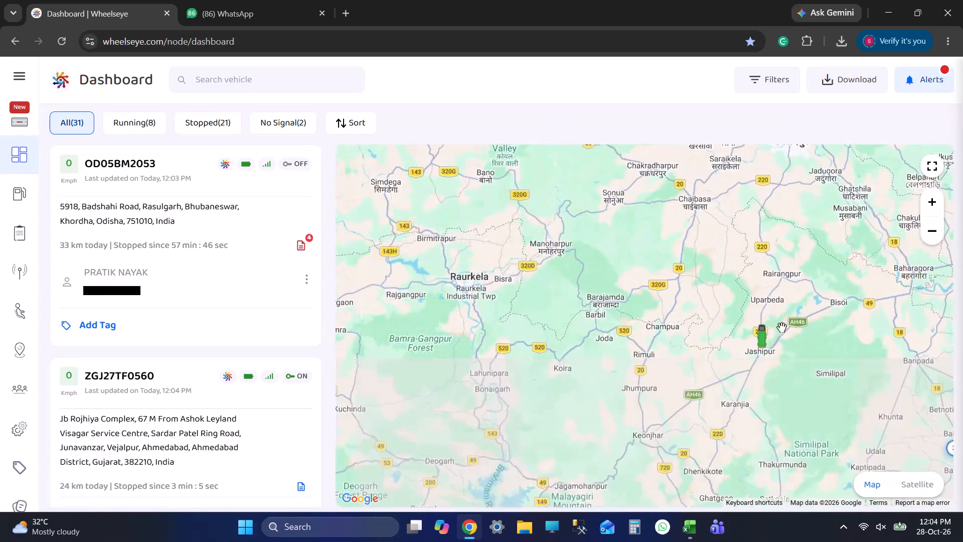
pyautogui.scroll(-8, 774, 303)
pyautogui.scroll(1, 774, 303)
pyautogui.scroll(-1, 774, 303)
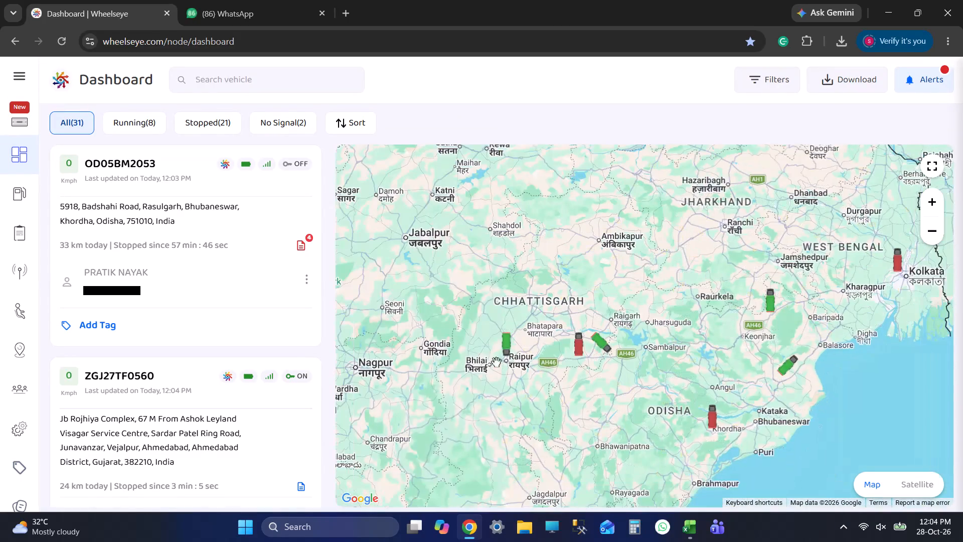
pyautogui.moveTo(510, 363); pyautogui.dragTo(570, 359)
pyautogui.scroll(5, 570, 359)
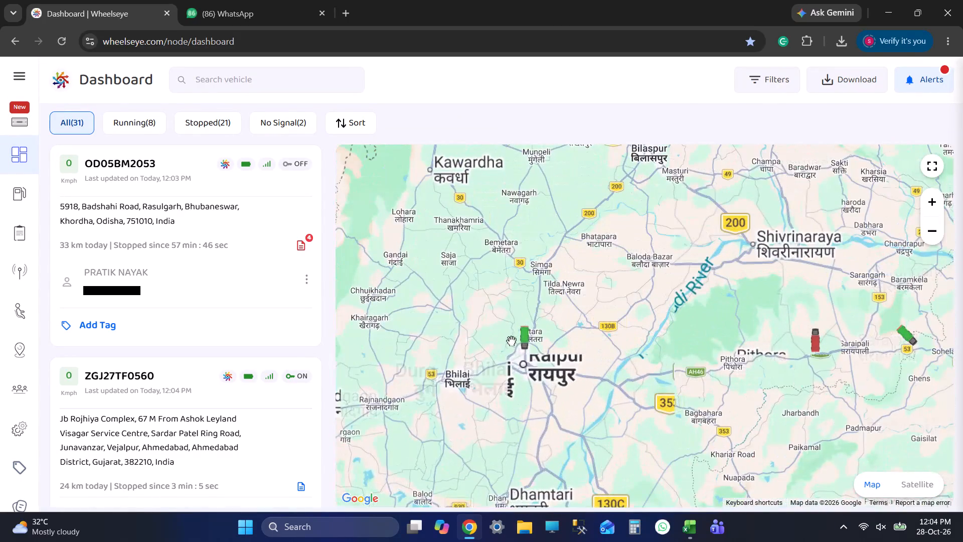
pyautogui.click(533, 338)
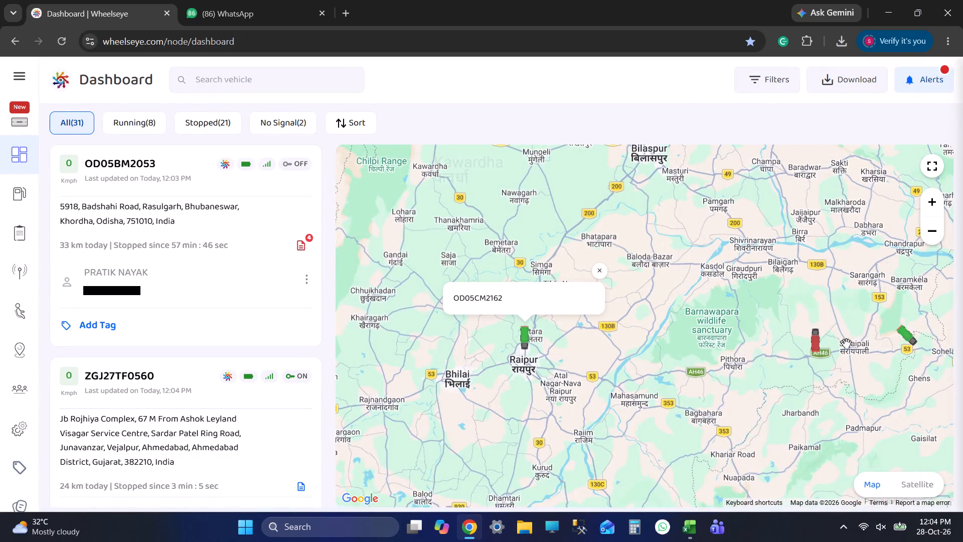
# Set the map to satellite view and examine the vehicles' positions between Raipur and Saraipali.
pyautogui.click(910, 487)
pyautogui.scroll(2, 832, 343)
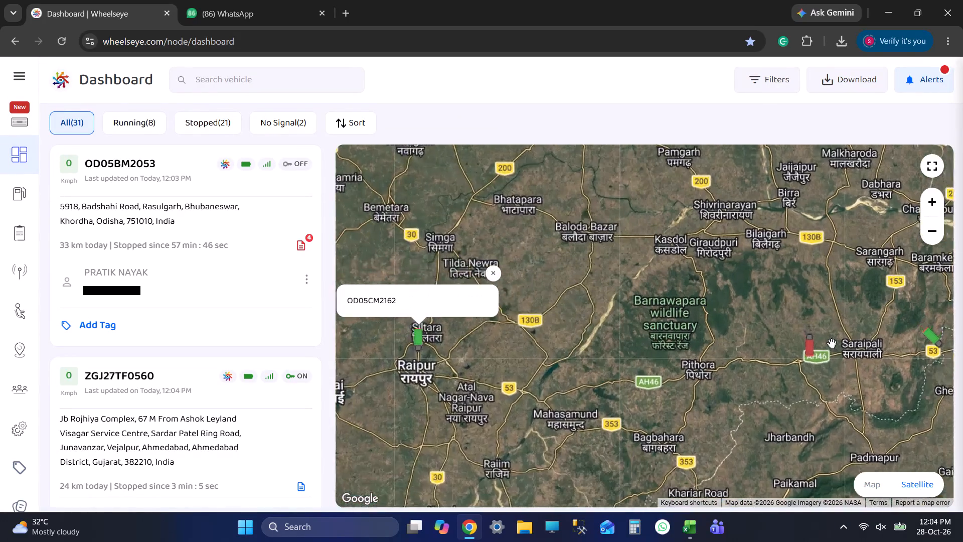
pyautogui.moveTo(830, 343); pyautogui.dragTo(698, 340)
pyautogui.scroll(-1, 698, 340)
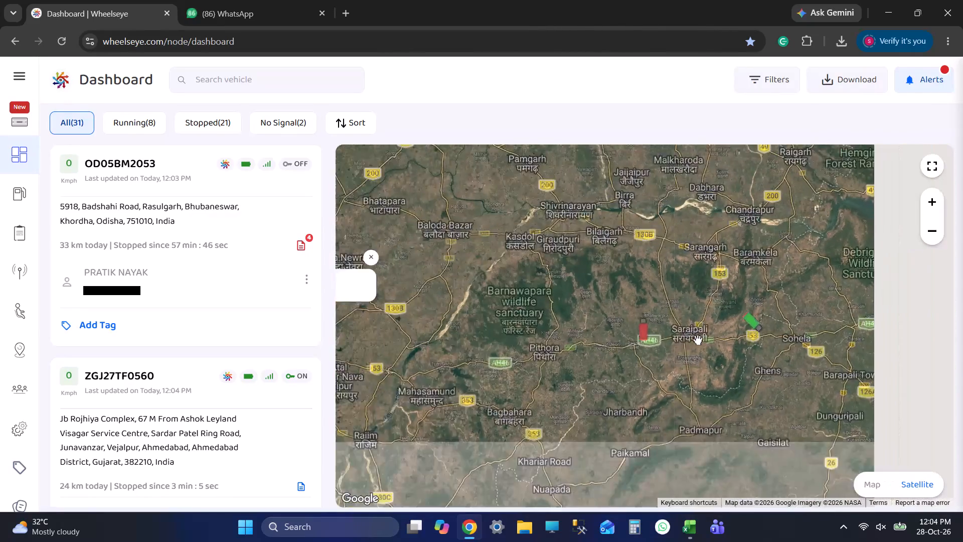
pyautogui.scroll(4, 835, 325)
pyautogui.scroll(-4, 835, 325)
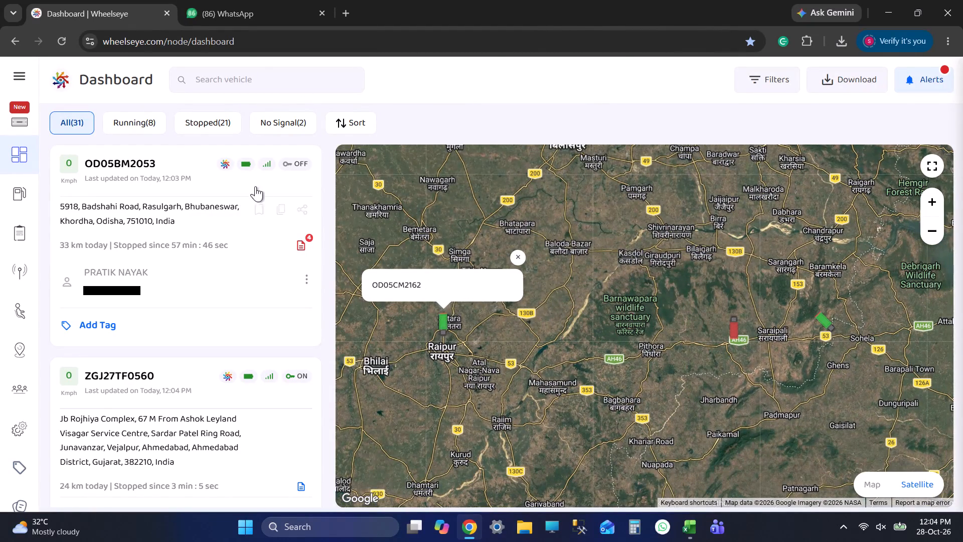
# Identify the vehicles on the highway on either side of Saraipali on the map.
pyautogui.click(243, 79)
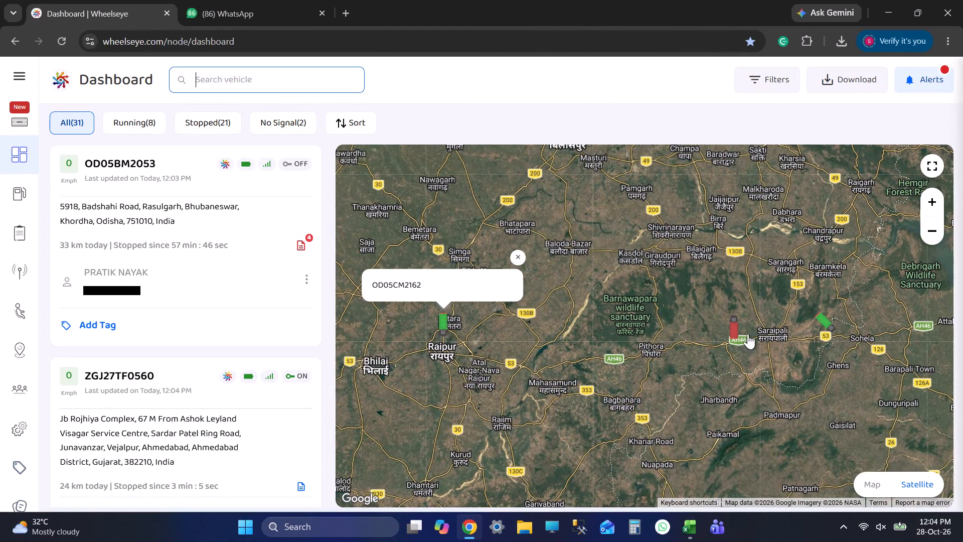
pyautogui.click(740, 332)
pyautogui.click(828, 321)
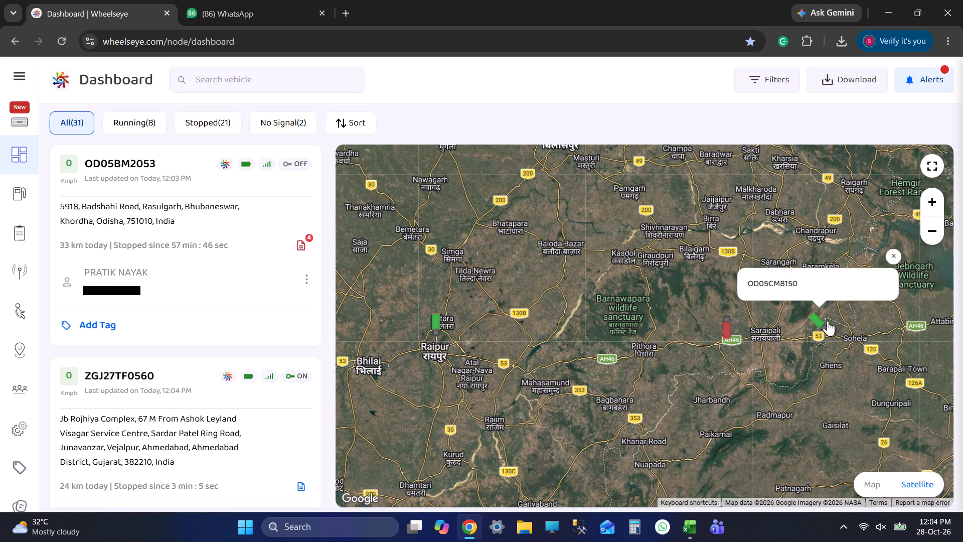
# Search for vehicle 2162 and examine the stops in its route history for today.
pyautogui.click(210, 76)
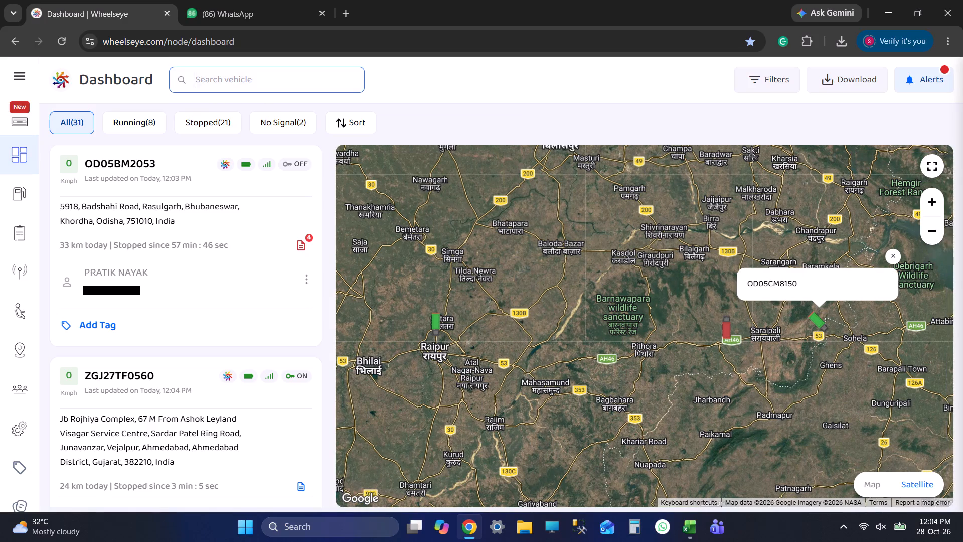
pyautogui.write('2162')
pyautogui.press('Return')
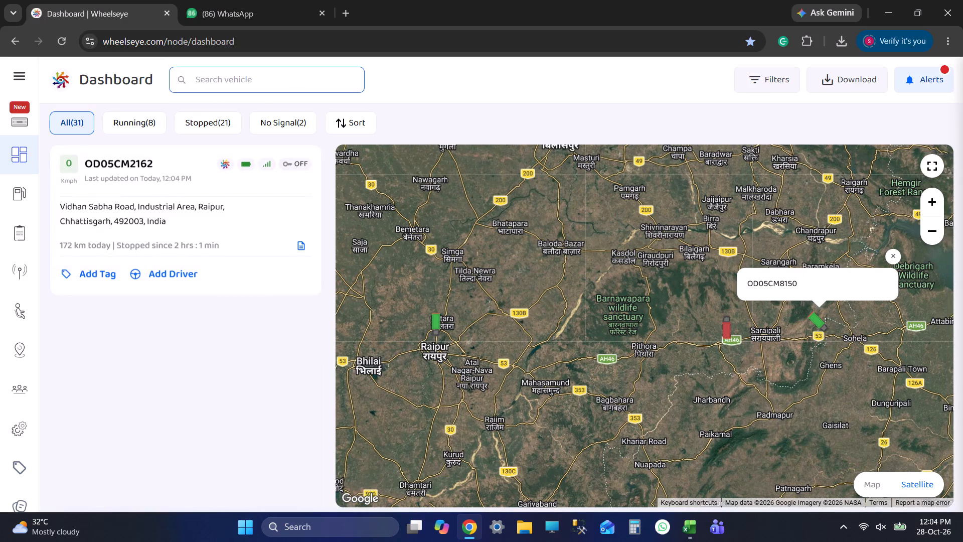
pyautogui.click(125, 181)
pyautogui.scroll(-2, 462, 362)
pyautogui.scroll(1, 462, 362)
pyautogui.scroll(-3, 462, 362)
pyautogui.scroll(1, 471, 357)
pyautogui.scroll(-2, 471, 357)
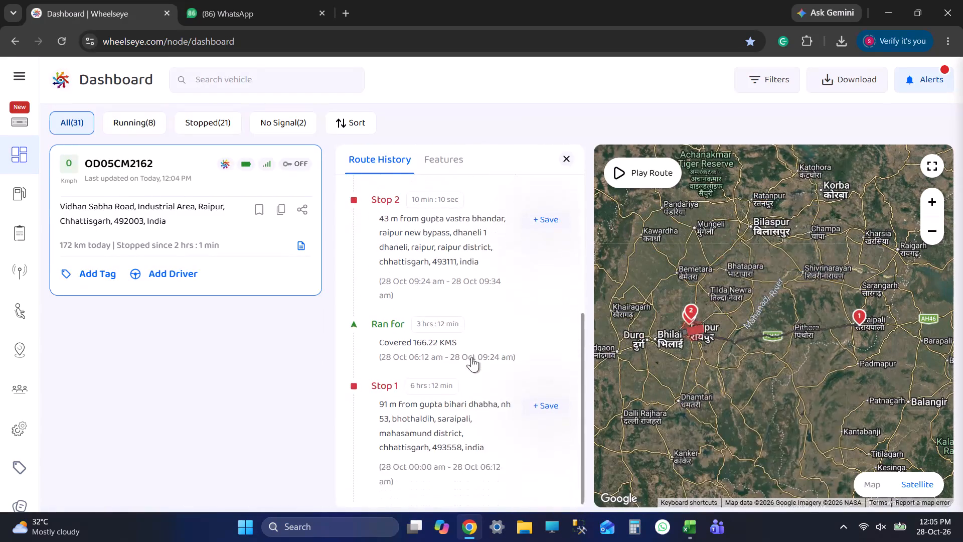
pyautogui.scroll(-1, 471, 357)
pyautogui.scroll(1, 472, 357)
pyautogui.scroll(-2, 476, 359)
pyautogui.scroll(2, 450, 338)
pyautogui.scroll(-1, 450, 338)
pyautogui.scroll(1, 450, 338)
pyautogui.scroll(-1, 450, 338)
pyautogui.scroll(1, 446, 333)
pyautogui.scroll(3, 383, 183)
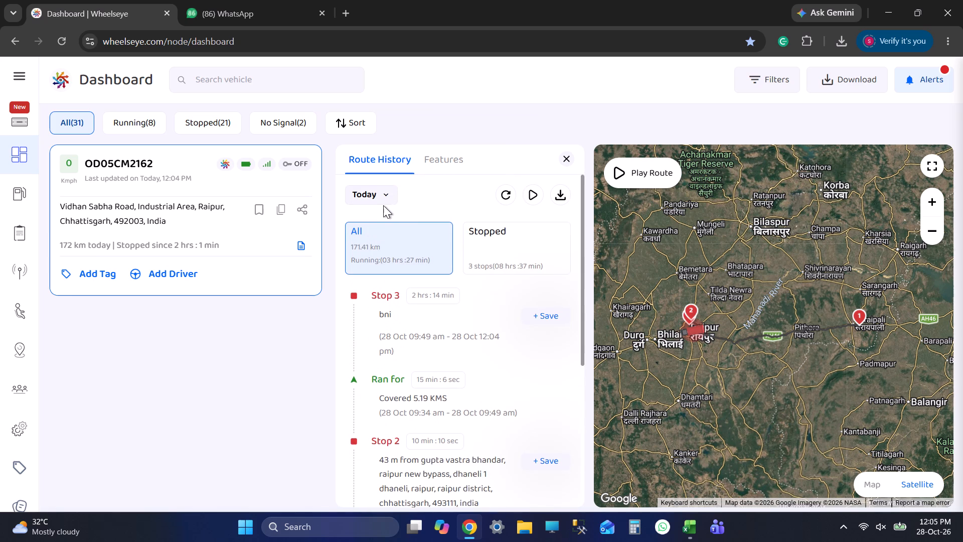
# Set vehicle 2162's route history to the last 7 days and show its 27 October BGH stop on the map.
pyautogui.click(383, 205)
pyautogui.click(368, 202)
pyautogui.click(409, 295)
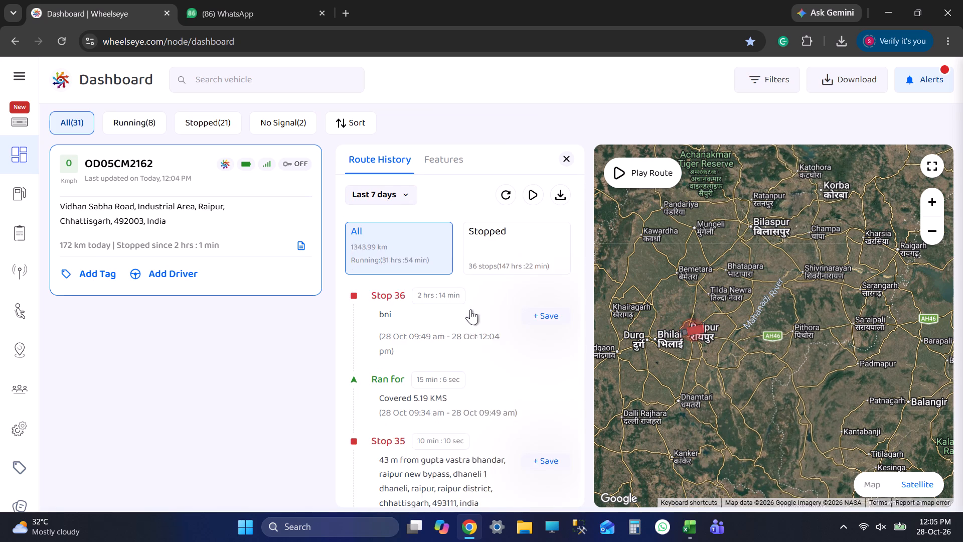
pyautogui.scroll(-4, 474, 353)
pyautogui.scroll(1, 474, 354)
pyautogui.scroll(-10, 474, 354)
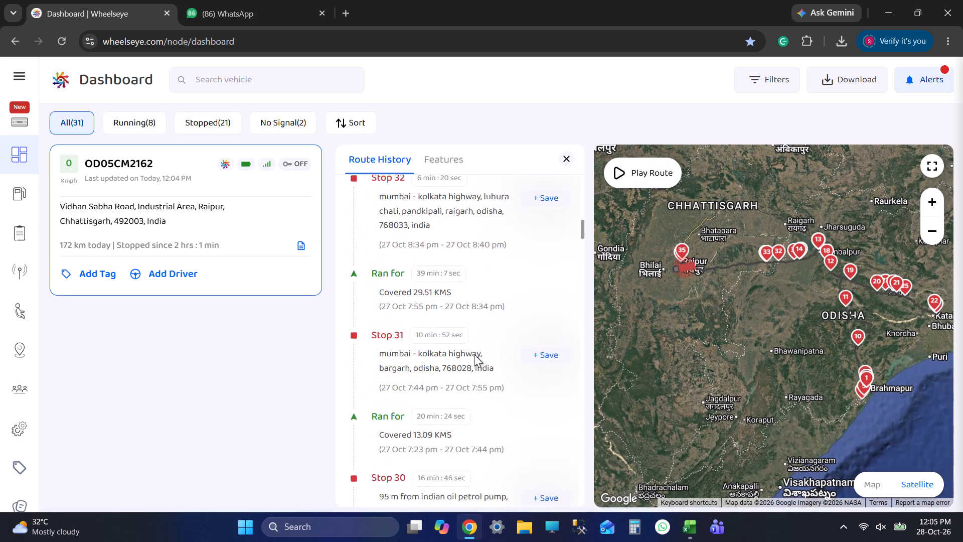
pyautogui.scroll(-4, 474, 354)
pyautogui.click(474, 353)
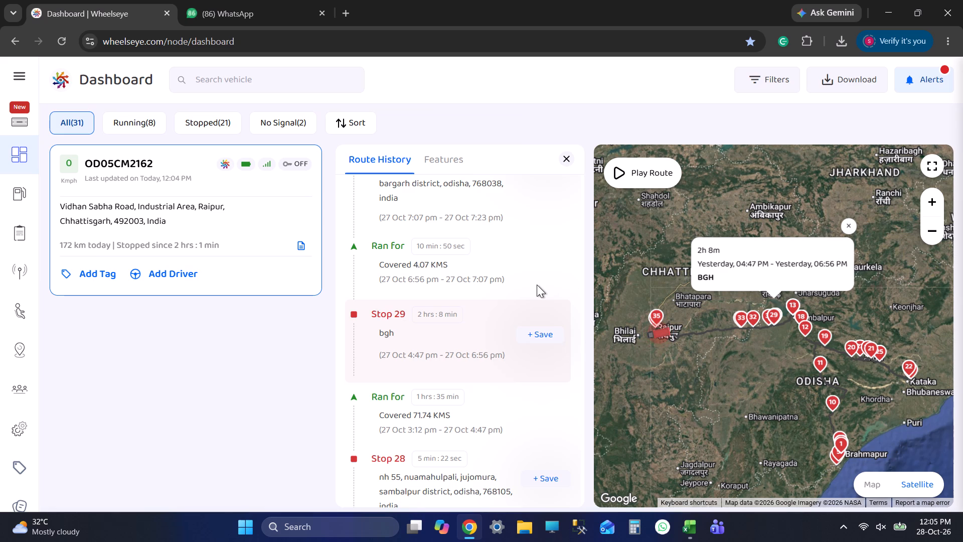
# Show vehicle 2162's stops following BGH on the map, up to stop 33 near Khamharpali bus stop.
pyautogui.scroll(3, 821, 324)
pyautogui.scroll(2, 487, 315)
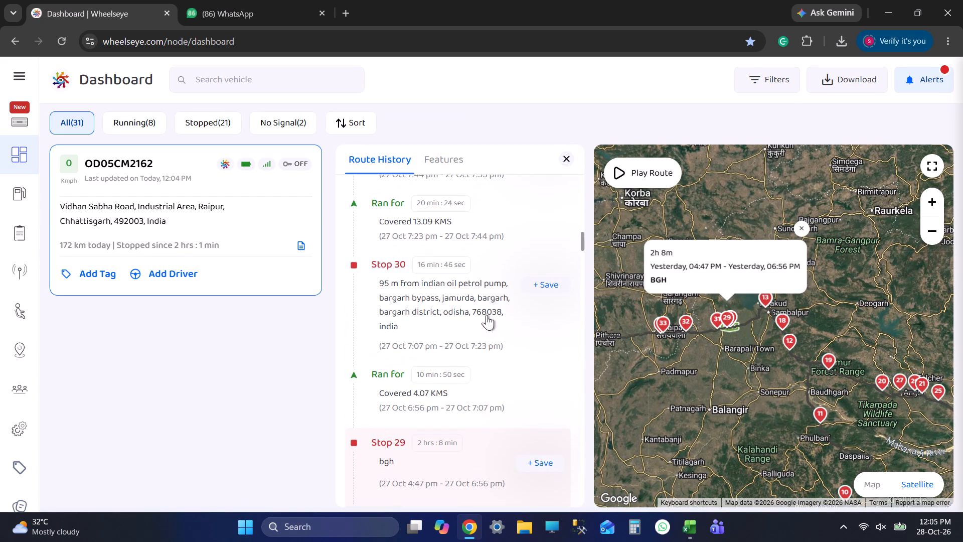
pyautogui.click(487, 315)
pyautogui.scroll(2, 487, 315)
pyautogui.click(487, 315)
pyautogui.scroll(3, 487, 315)
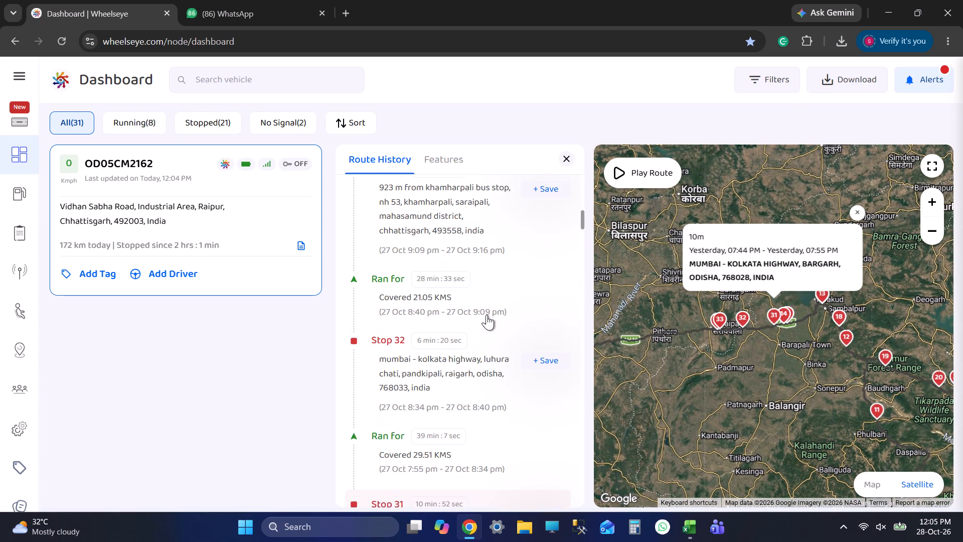
pyautogui.click(487, 315)
pyautogui.scroll(3, 486, 346)
pyautogui.click(472, 371)
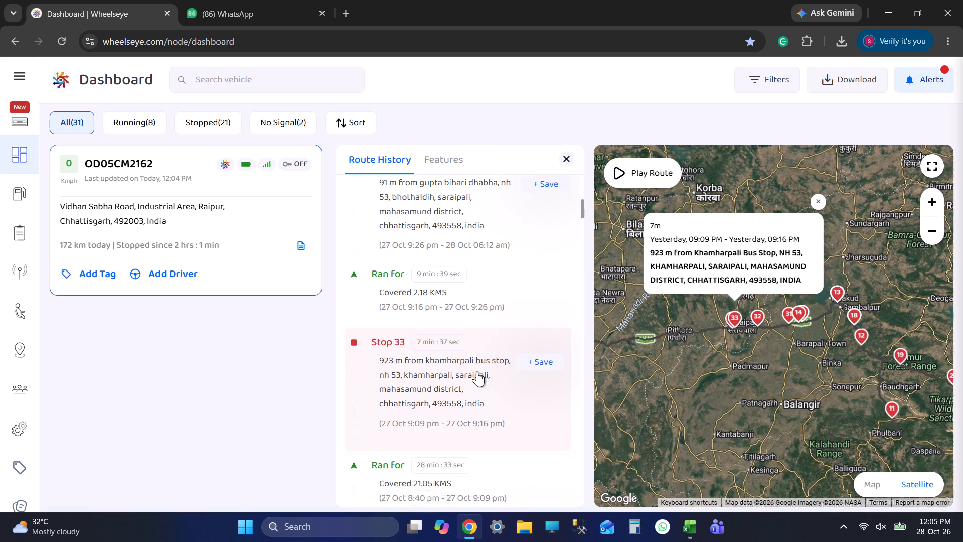
# Recheck vehicle 2162's earlier stops and show the 27 October BGH stop on the map again.
pyautogui.scroll(1, 477, 371)
pyautogui.scroll(-1, 477, 371)
pyautogui.scroll(1, 477, 371)
pyautogui.scroll(-7, 481, 287)
pyautogui.scroll(1, 481, 293)
pyautogui.scroll(-4, 481, 293)
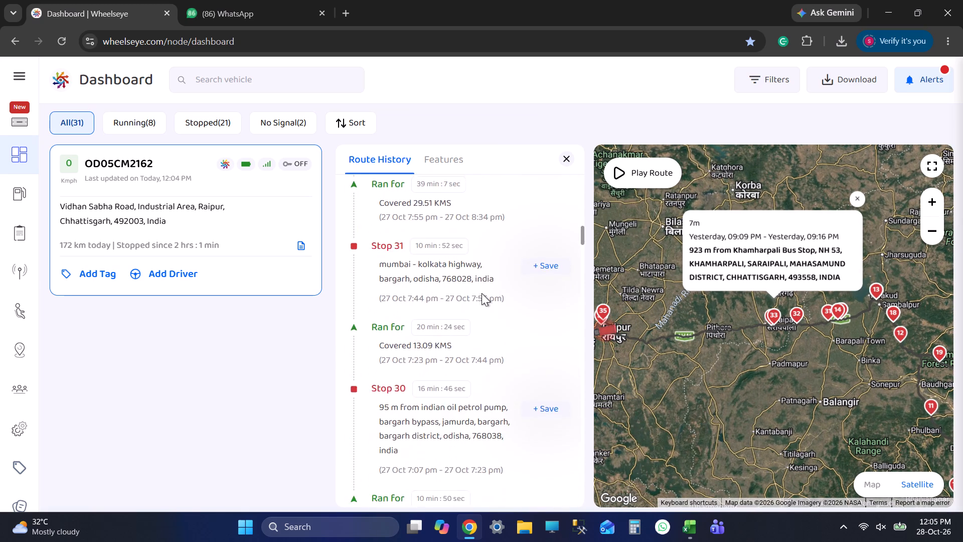
pyautogui.scroll(-3, 473, 320)
pyautogui.scroll(1, 474, 261)
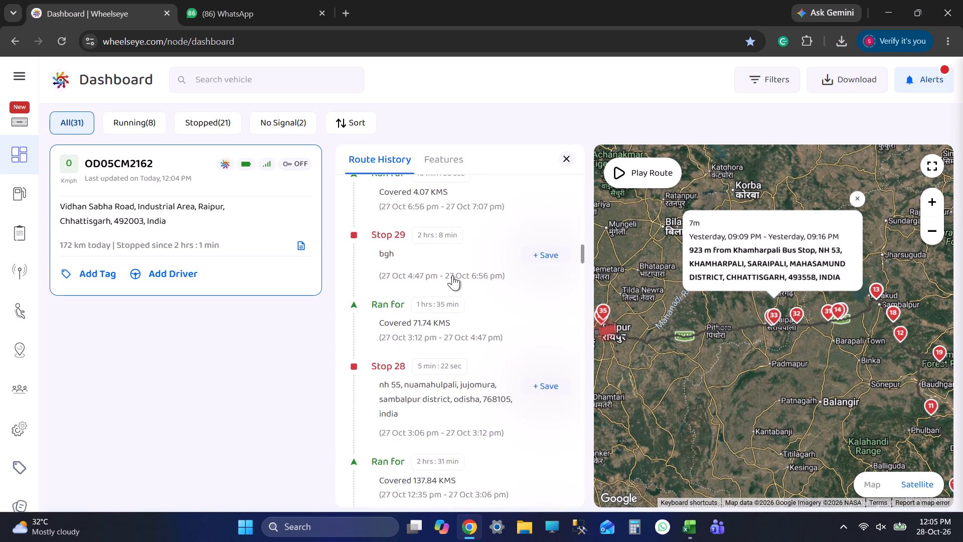
pyautogui.click(452, 275)
pyautogui.scroll(10, 783, 325)
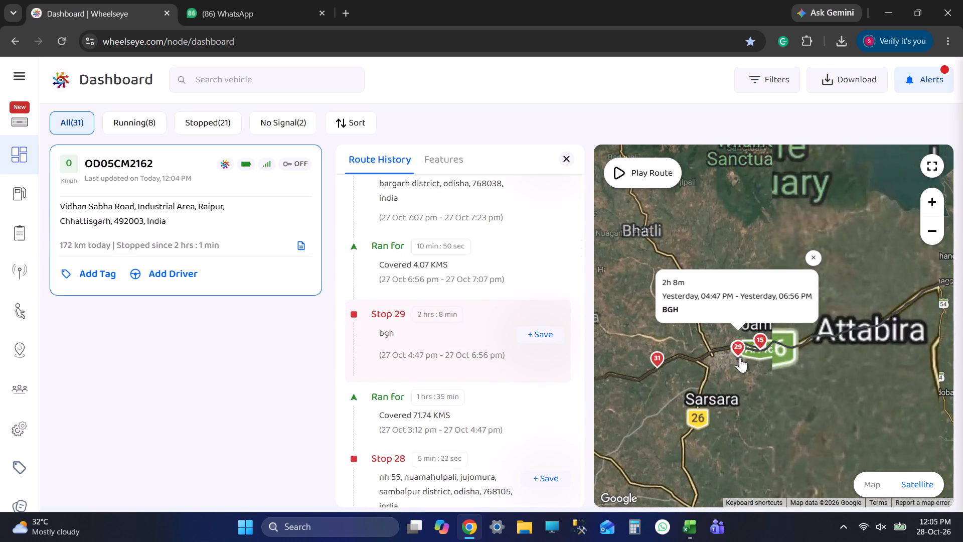
# Examine the map around BGH and show vehicle 2162's most recent stop, BNI.
pyautogui.scroll(6, 473, 329)
pyautogui.scroll(-1, 473, 318)
pyautogui.scroll(1, 473, 318)
pyautogui.scroll(-4, 473, 318)
pyautogui.scroll(14, 474, 318)
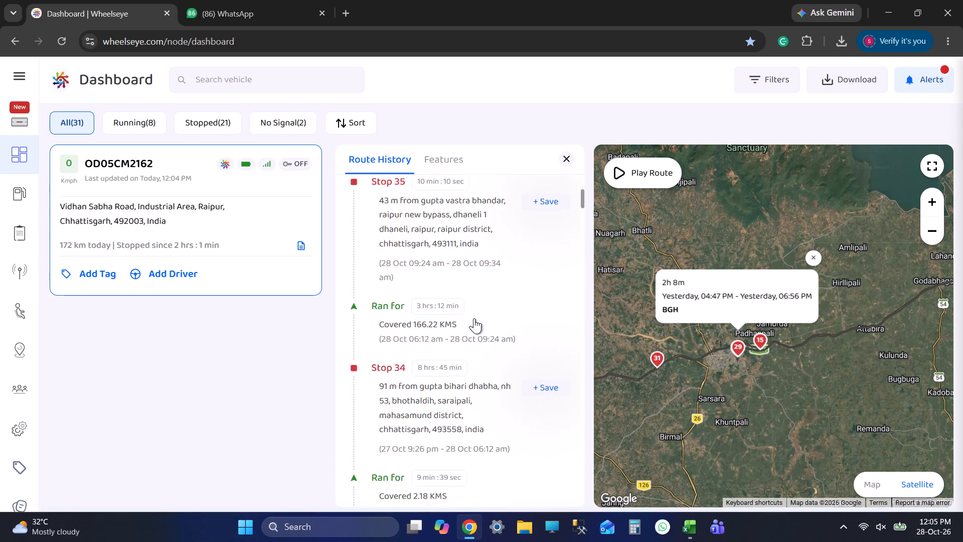
pyautogui.scroll(5, 474, 318)
pyautogui.click(444, 307)
# Switch to the 28.10.2026 workbook and save it.
pyautogui.hotkey('alt', 'Tab')
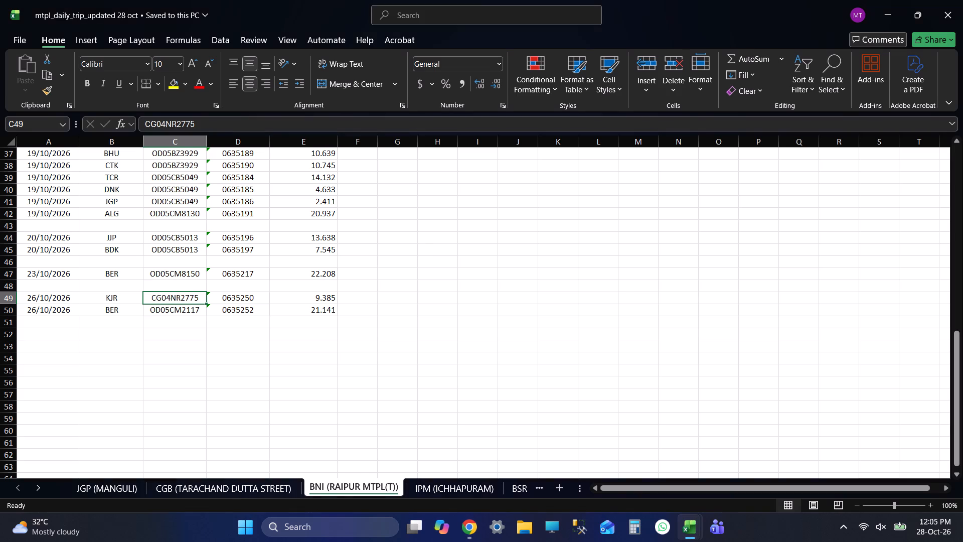
pyautogui.hotkey('alt', 'Tab')
pyautogui.hotkey('alt', 'Tab')
pyautogui.hotkey('ctrl', 's')
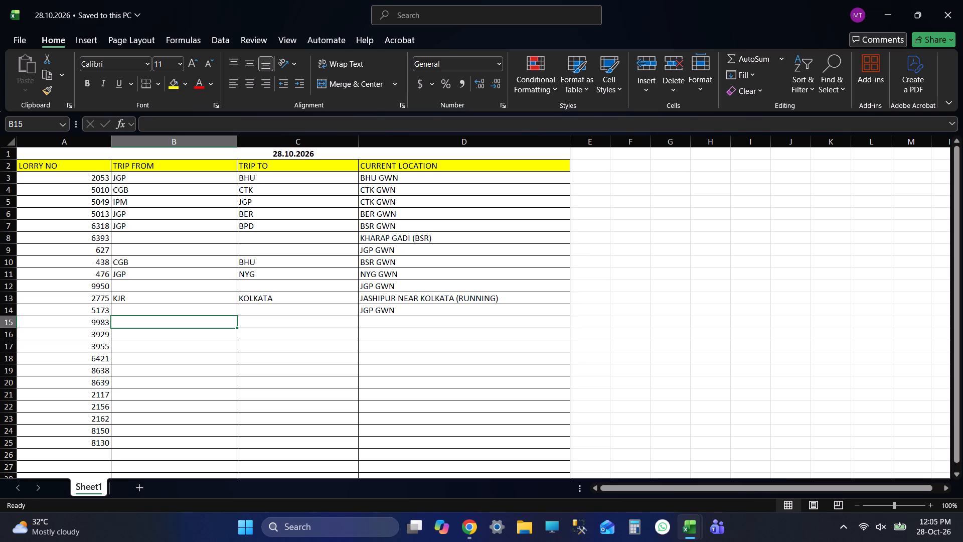
# Switch to Wheelseye, search for vehicle 9983 and open its route history for today.
pyautogui.hotkey('alt', 'Tab')
pyautogui.hotkey('alt', 'Tab')
pyautogui.hotkey('alt', 'Tab')
pyautogui.hotkey('alt', 'Tab')
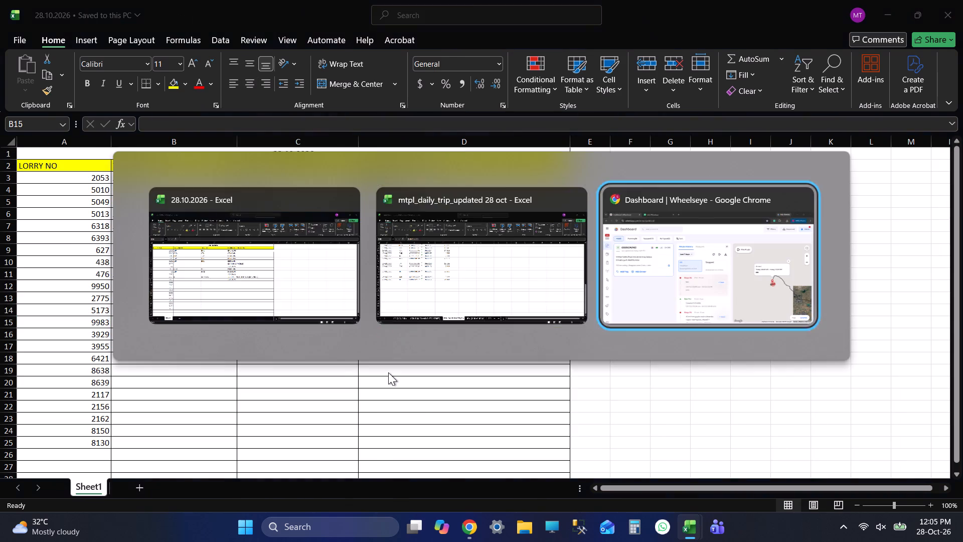
pyautogui.click(250, 67)
pyautogui.hotkey('alt', 'Tab')
pyautogui.hotkey('alt', 'Tab')
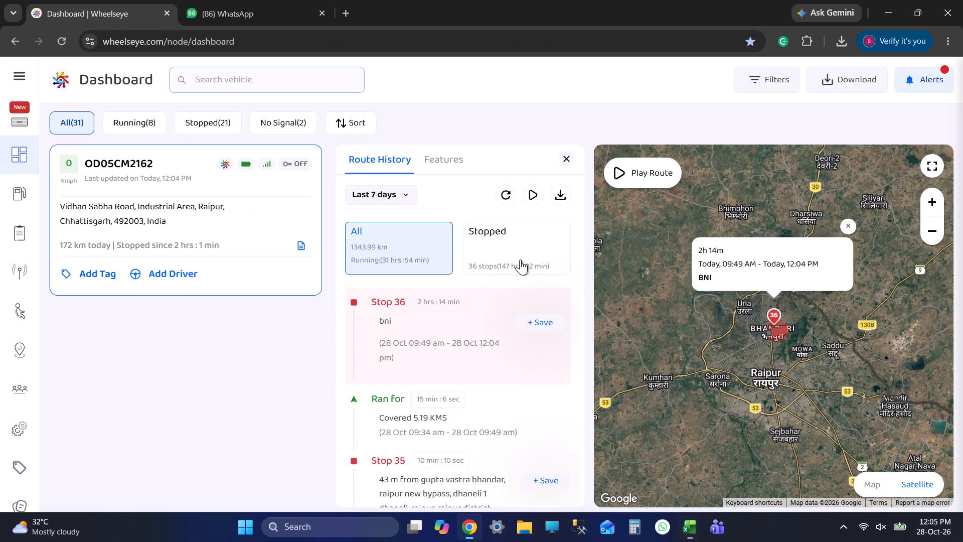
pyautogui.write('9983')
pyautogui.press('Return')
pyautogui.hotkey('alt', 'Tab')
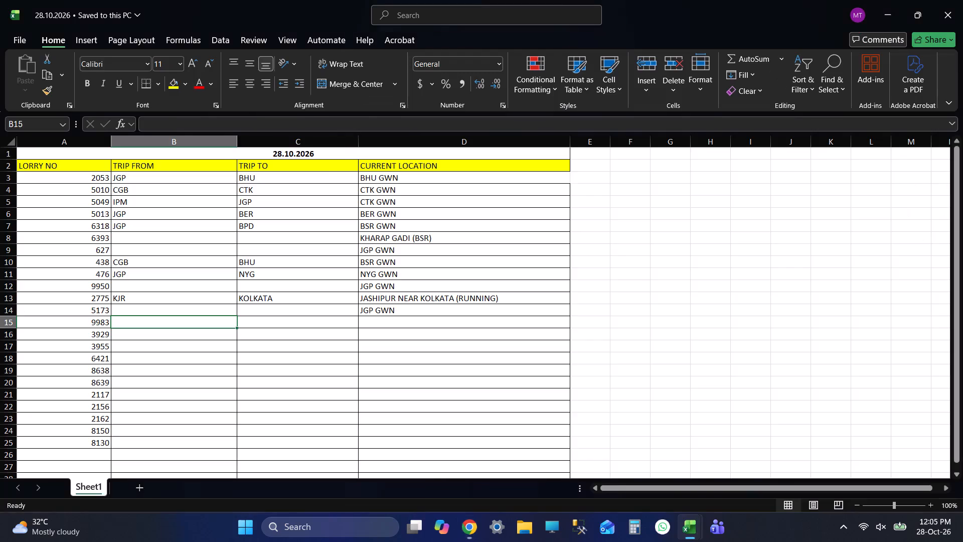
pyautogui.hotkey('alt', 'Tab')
pyautogui.click(145, 239)
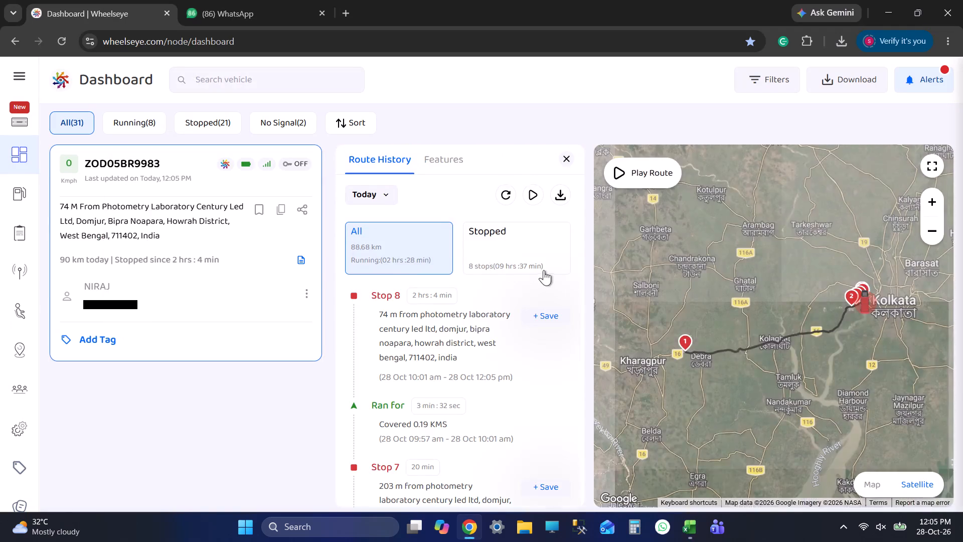
# Examine the map area around vehicle 9983's latest stops near Domjur to determine its current location.
pyautogui.hotkey('alt', 'Tab')
pyautogui.hotkey('alt', 'Tab')
pyautogui.hotkey('alt', 'Tab')
pyautogui.hotkey('alt', 'Tab')
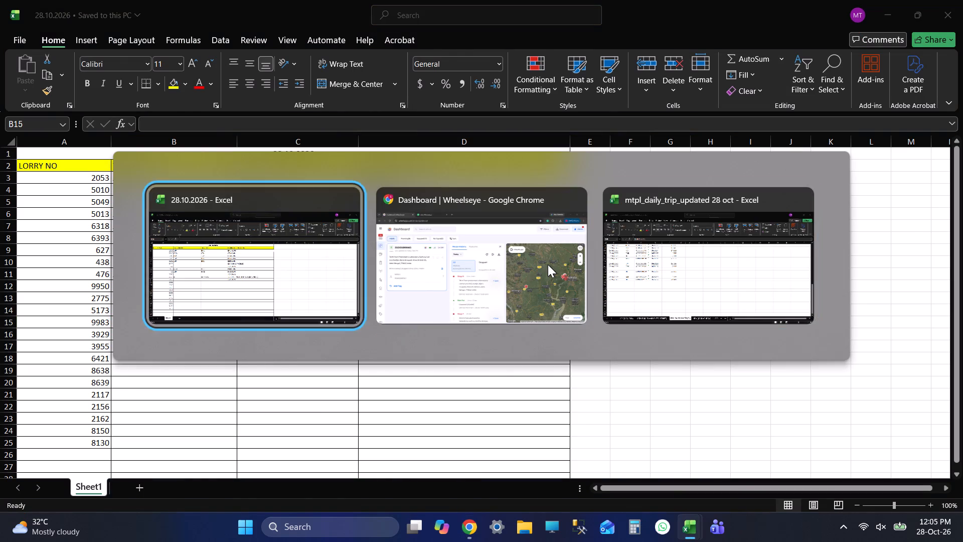
pyautogui.hotkey('alt', 'Tab')
pyautogui.scroll(11, 850, 299)
pyautogui.scroll(-1, 876, 299)
pyautogui.scroll(1, 876, 299)
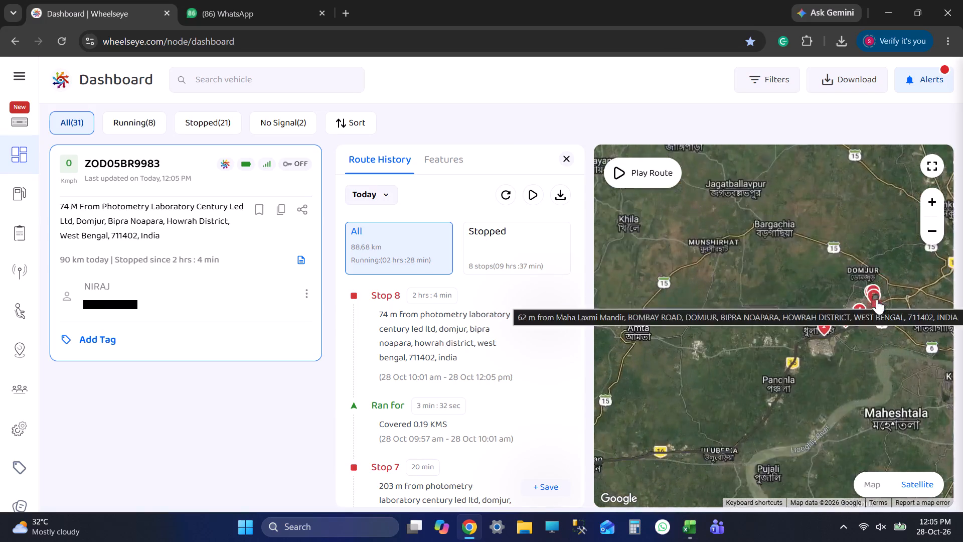
pyautogui.moveTo(876, 299); pyautogui.dragTo(798, 307)
pyautogui.scroll(3, 798, 307)
pyautogui.scroll(-1, 798, 307)
pyautogui.scroll(9, 798, 307)
# In the 28.10.2026 workbook, enter DHULAGORI as lorry 9983's current location and save the workbook.
pyautogui.hotkey('alt', 'Tab')
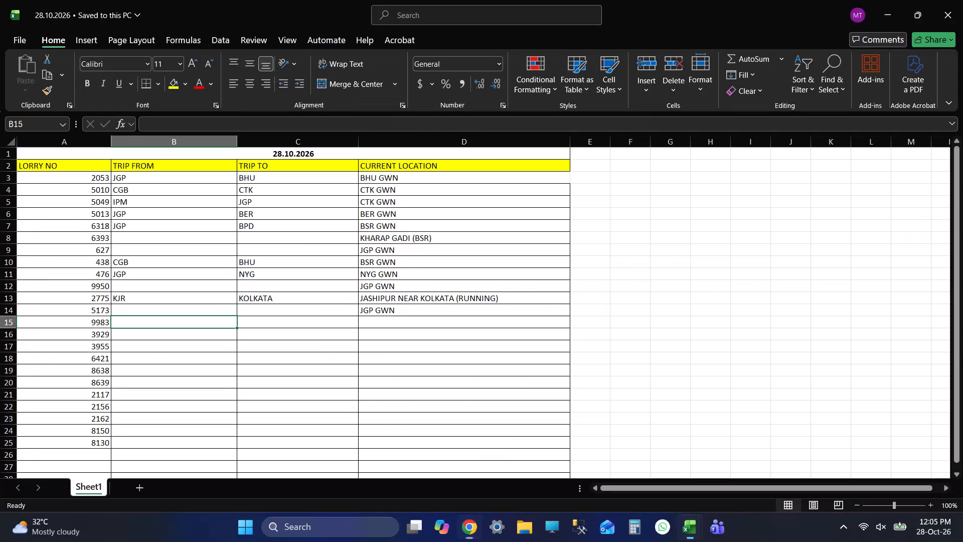
pyautogui.press('Tab')
pyautogui.press('Tab')
pyautogui.hotkey('alt', 'Tab')
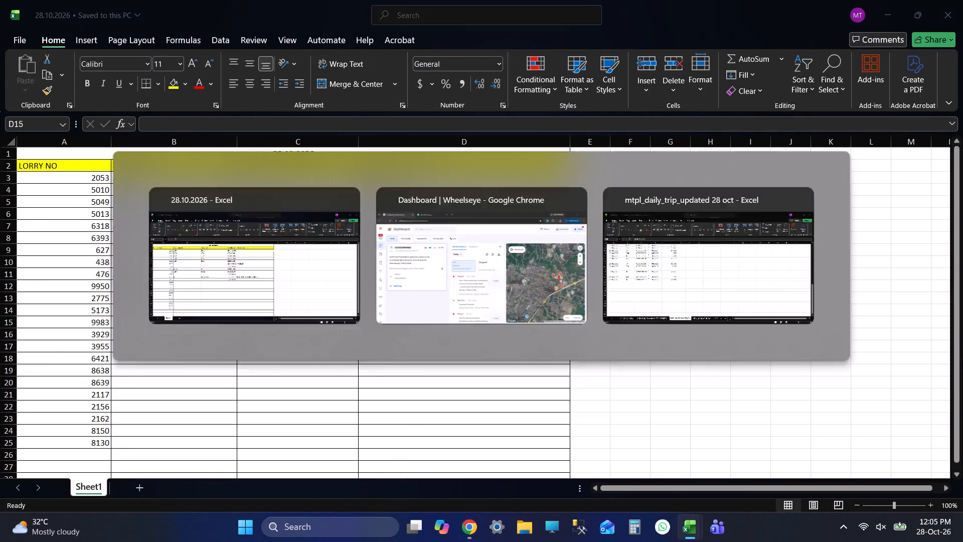
pyautogui.hotkey('alt', 'Tab')
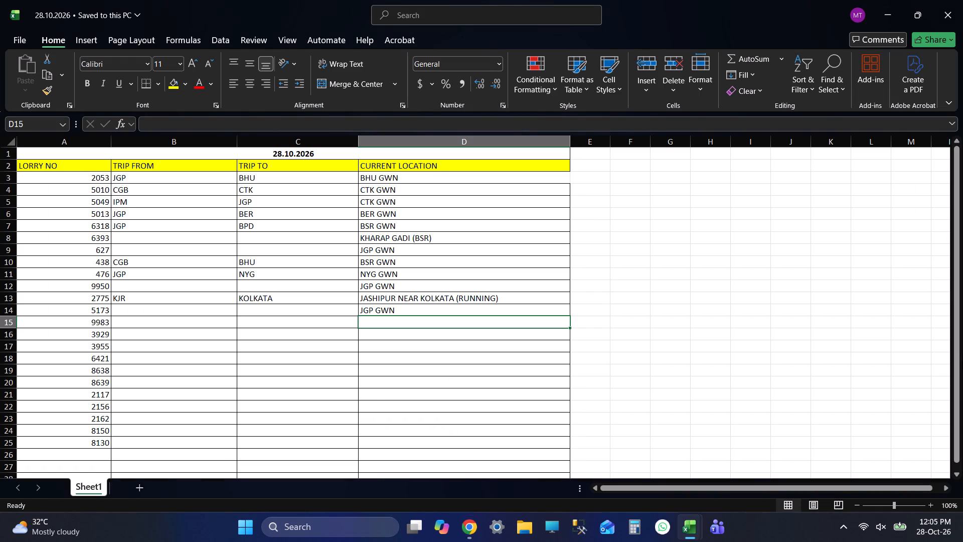
pyautogui.write('DHULAGORI')
pyautogui.press('Return')
pyautogui.hotkey('ctrl', 's')
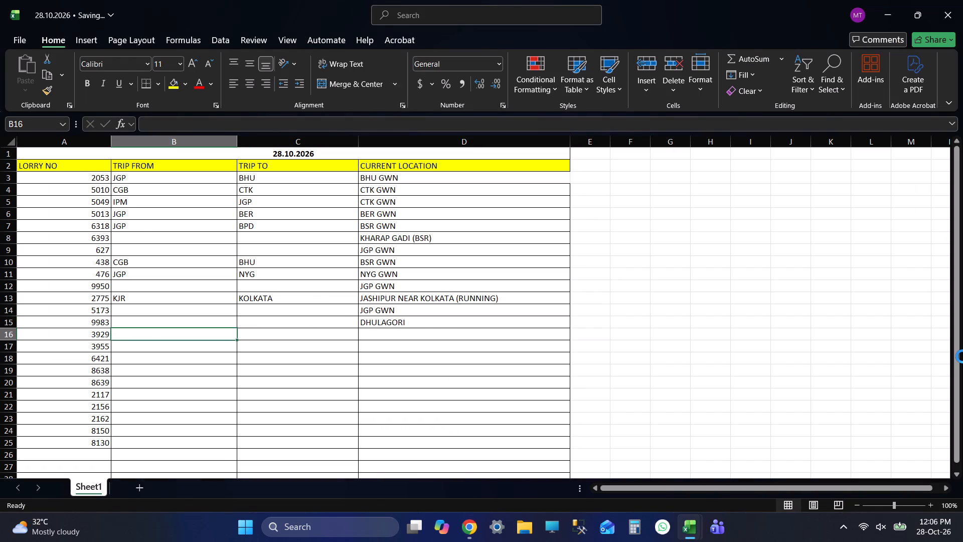
# Switch to Wheelseye, search for vehicle 3929 and open its route history for today.
pyautogui.hotkey('alt', 'Tab')
pyautogui.click(262, 82)
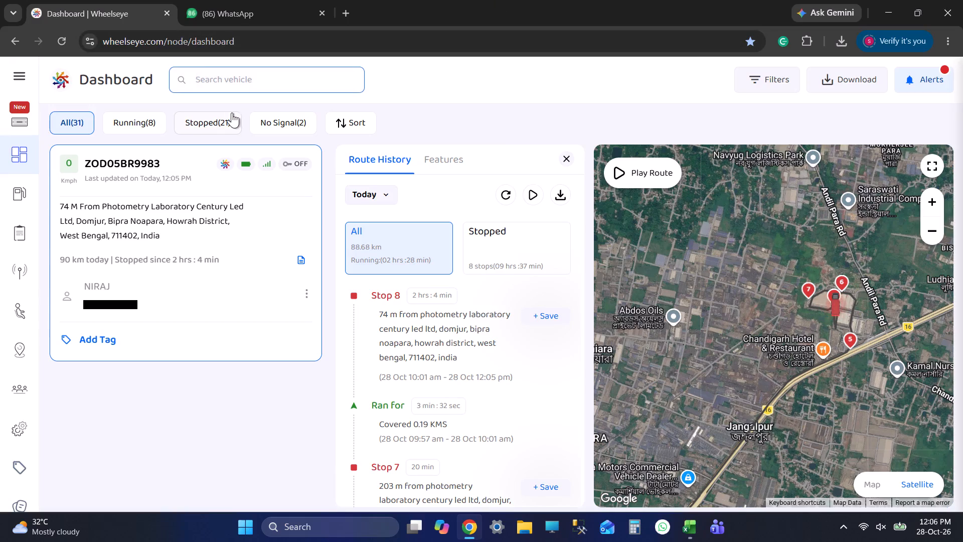
pyautogui.write('3929')
pyautogui.press('Return')
pyautogui.click(146, 228)
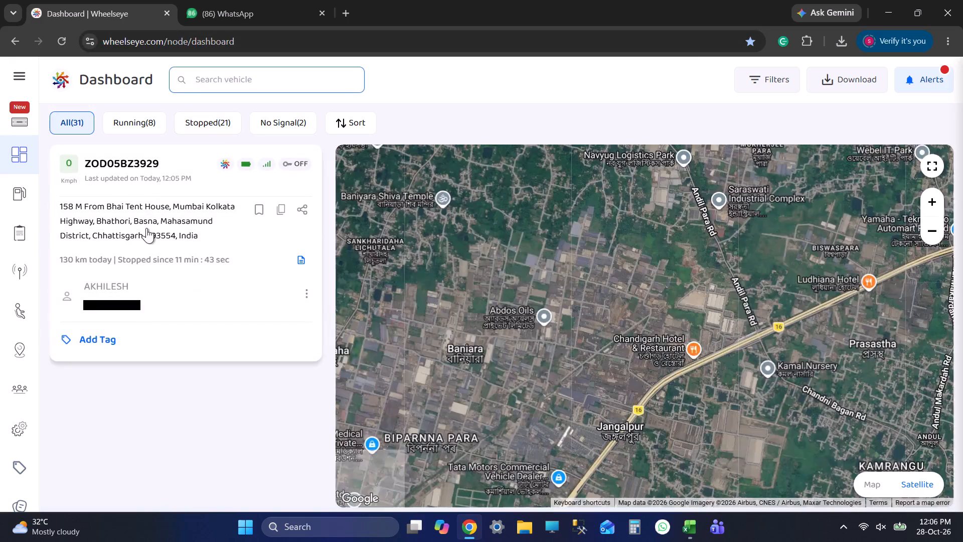
# Examine the map area around vehicle 3929's latest stop between Basna and Saraipali.
pyautogui.moveTo(659, 338); pyautogui.dragTo(734, 343)
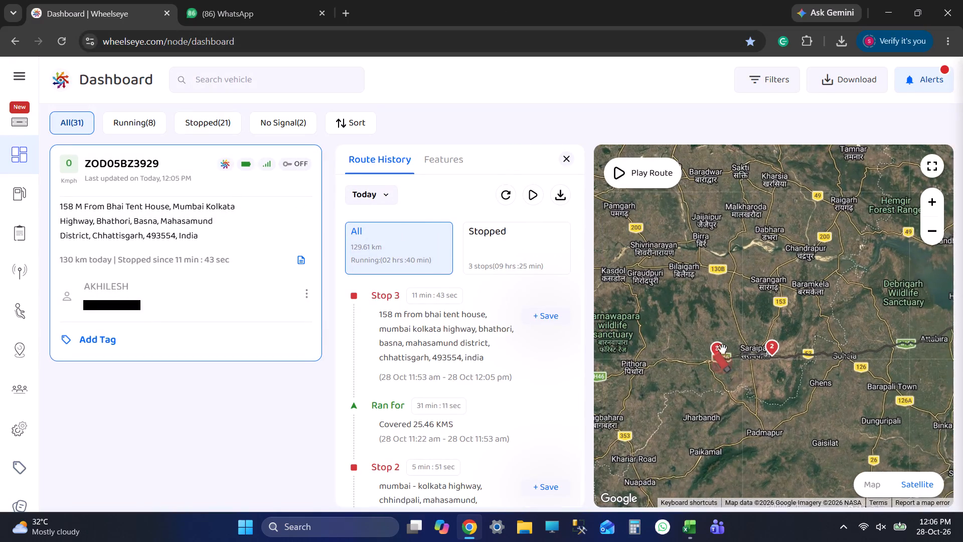
pyautogui.scroll(5, 702, 367)
pyautogui.scroll(-1, 743, 359)
pyautogui.scroll(1, 743, 359)
pyautogui.scroll(-1, 744, 344)
pyautogui.scroll(3, 744, 344)
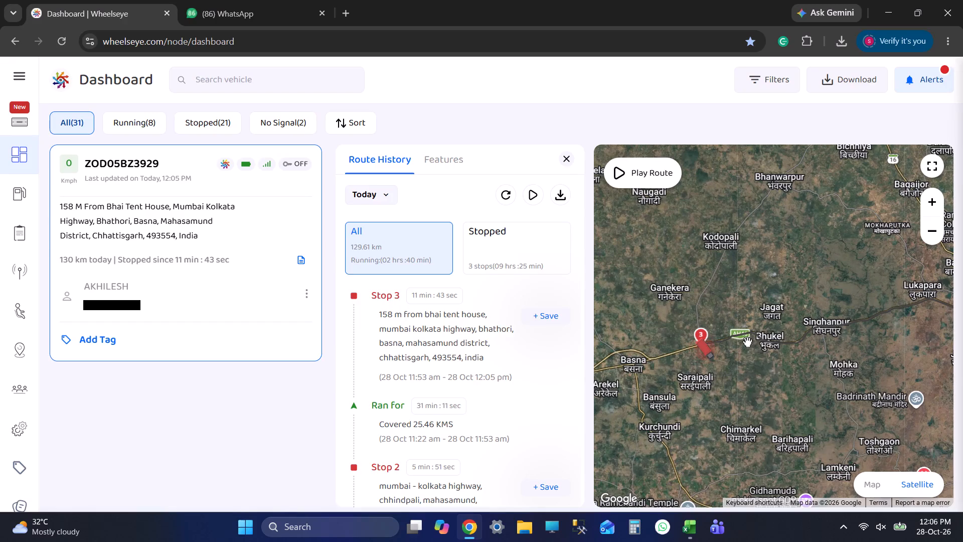
pyautogui.scroll(2, 720, 333)
pyautogui.scroll(-1, 720, 333)
pyautogui.scroll(1, 720, 333)
pyautogui.scroll(-3, 720, 333)
pyautogui.scroll(1, 720, 333)
pyautogui.scroll(-1, 720, 333)
pyautogui.scroll(1, 720, 333)
pyautogui.scroll(-1, 720, 333)
# Show each of vehicle 3929's stops today on the map, from the Bhathori stop back to SBP.
pyautogui.click(430, 338)
pyautogui.scroll(-9, 809, 370)
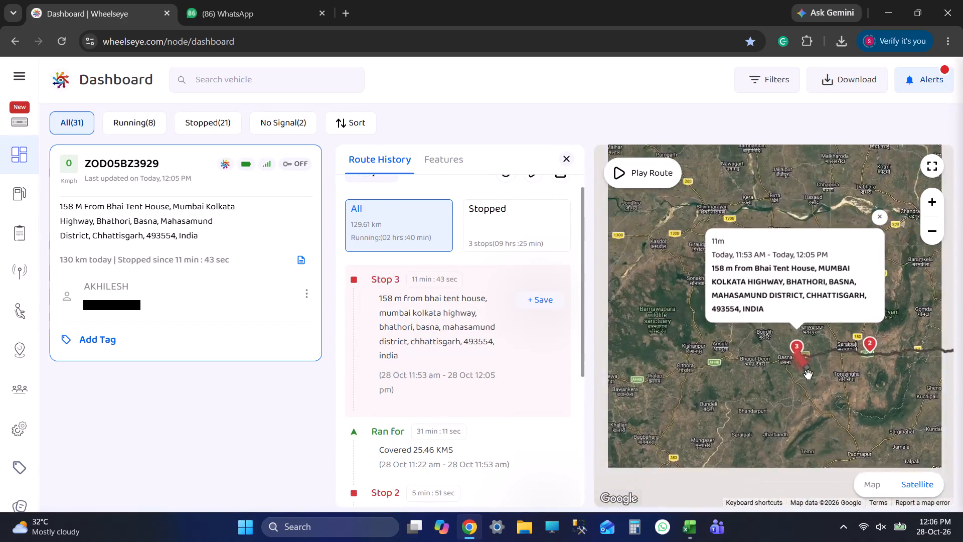
pyautogui.scroll(-4, 371, 388)
pyautogui.click(454, 315)
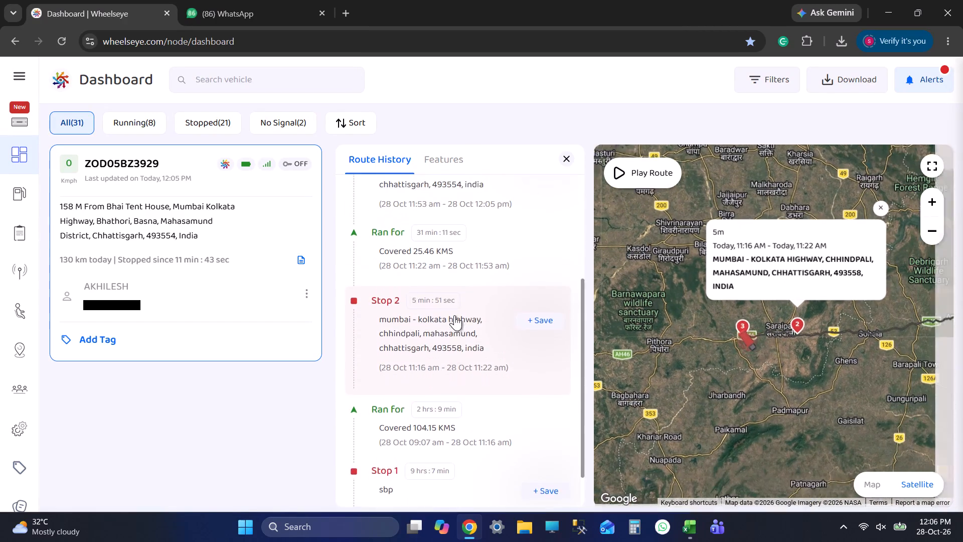
pyautogui.scroll(-5, 470, 343)
pyautogui.click(430, 425)
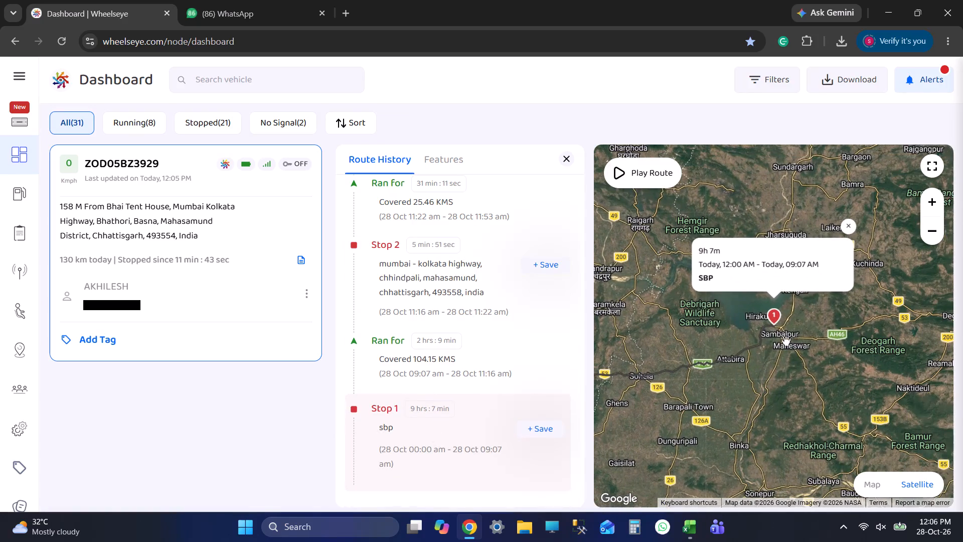
# Show vehicle 3929's latest stop near Bhathori on the route map again.
pyautogui.scroll(9, 450, 375)
pyautogui.click(456, 317)
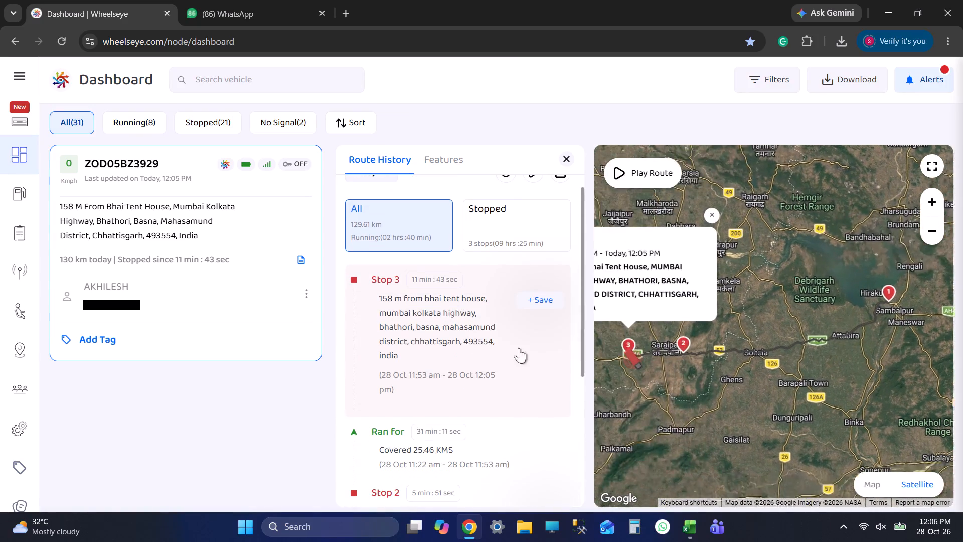
pyautogui.hotkey('alt', 'Tab')
pyautogui.hotkey('alt', 'Tab')
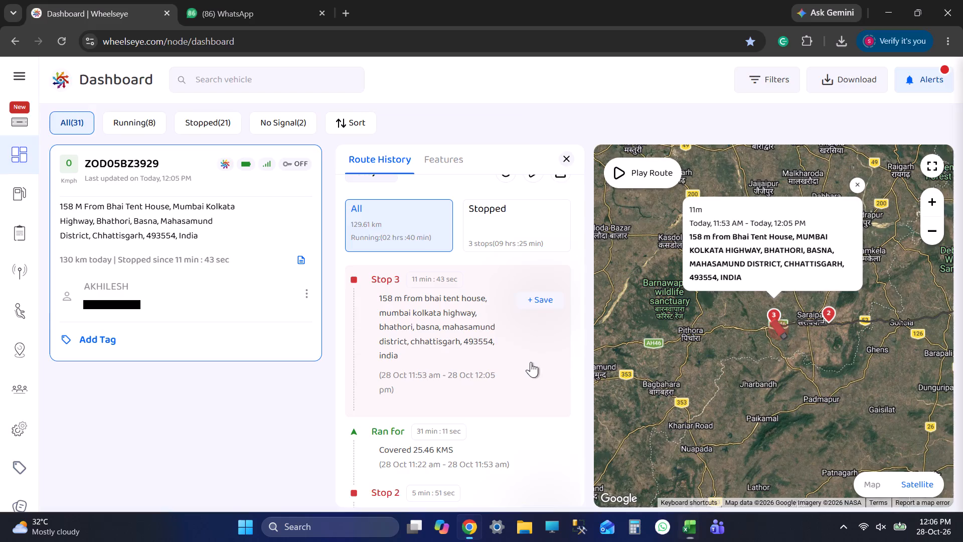
pyautogui.hotkey('alt', 'Tab')
pyautogui.hotkey('alt', 'Tab')
pyautogui.hotkey('alt', 'Tab')
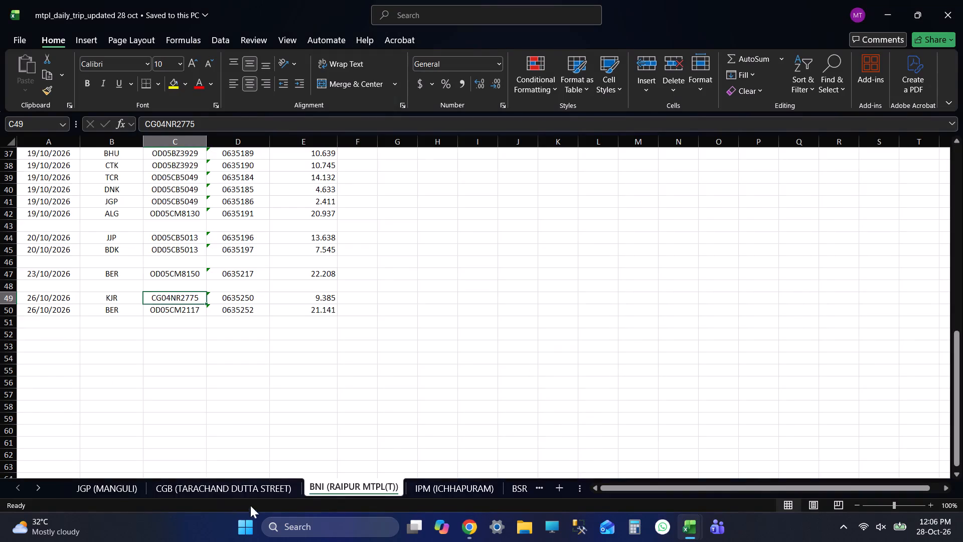
pyautogui.click(121, 492)
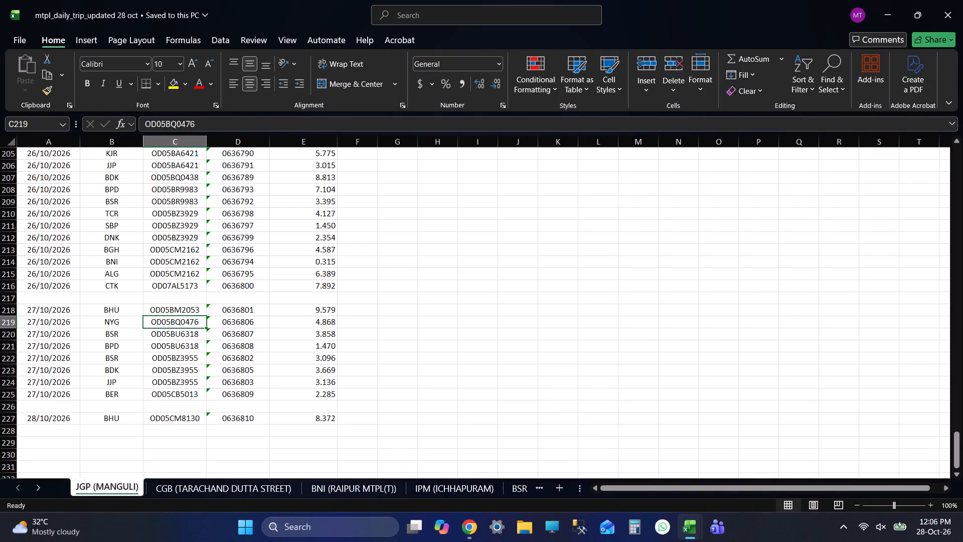
pyautogui.scroll(2, 211, 338)
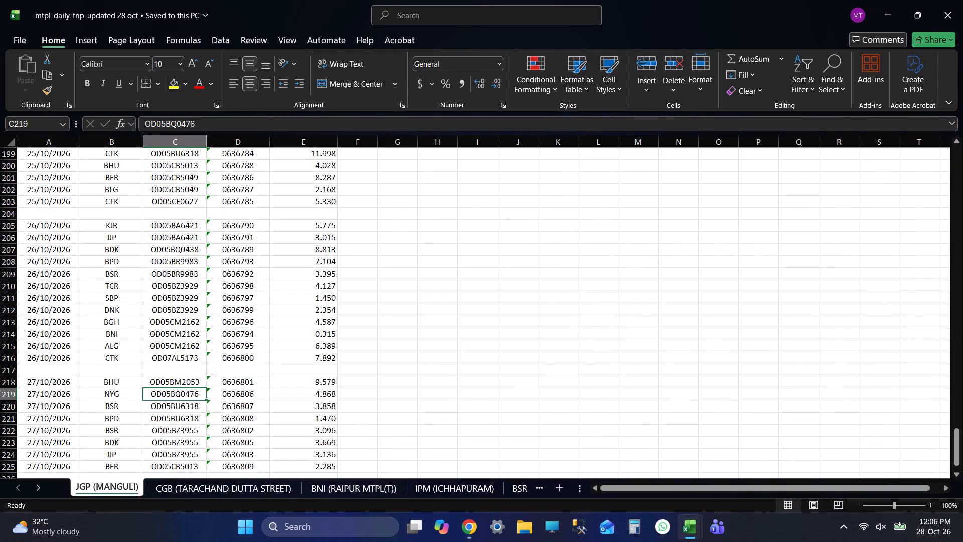
pyautogui.moveTo(174, 284); pyautogui.dragTo(189, 297)
pyautogui.moveTo(175, 287); pyautogui.dragTo(185, 303)
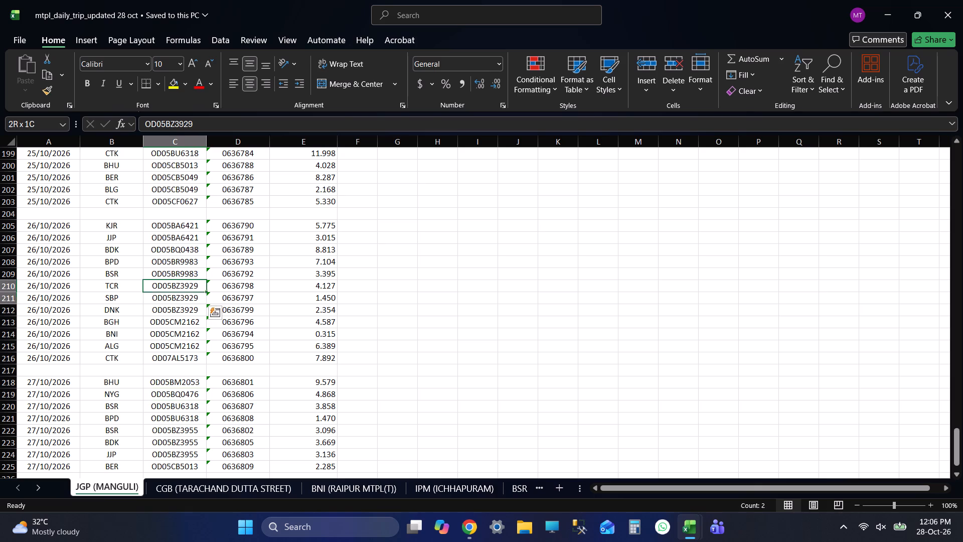
pyautogui.moveTo(185, 303); pyautogui.dragTo(186, 307)
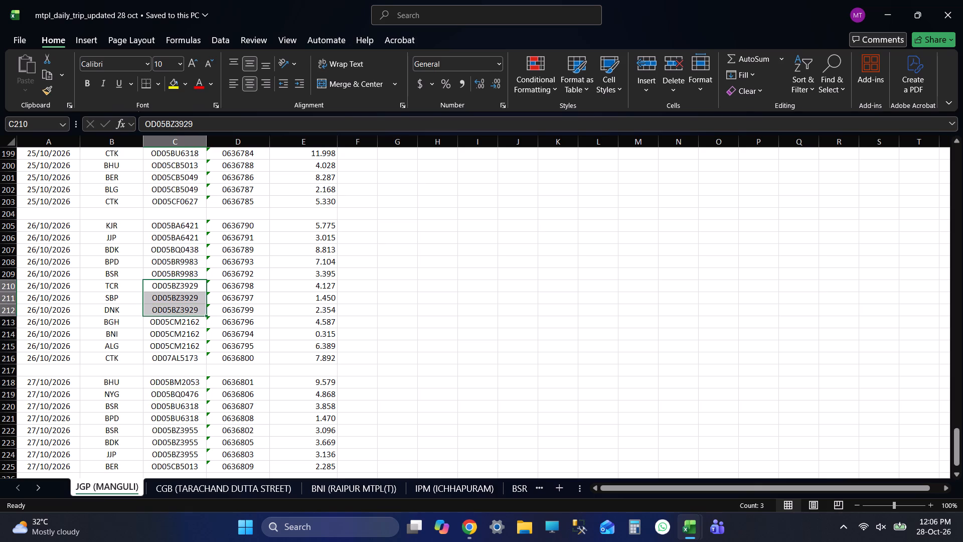
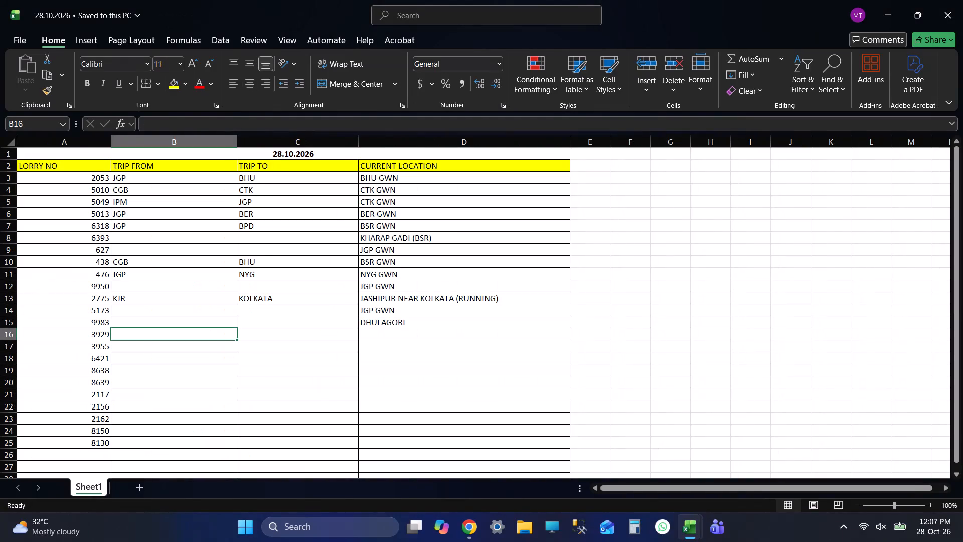
pyautogui.hotkey('alt', 'Tab')
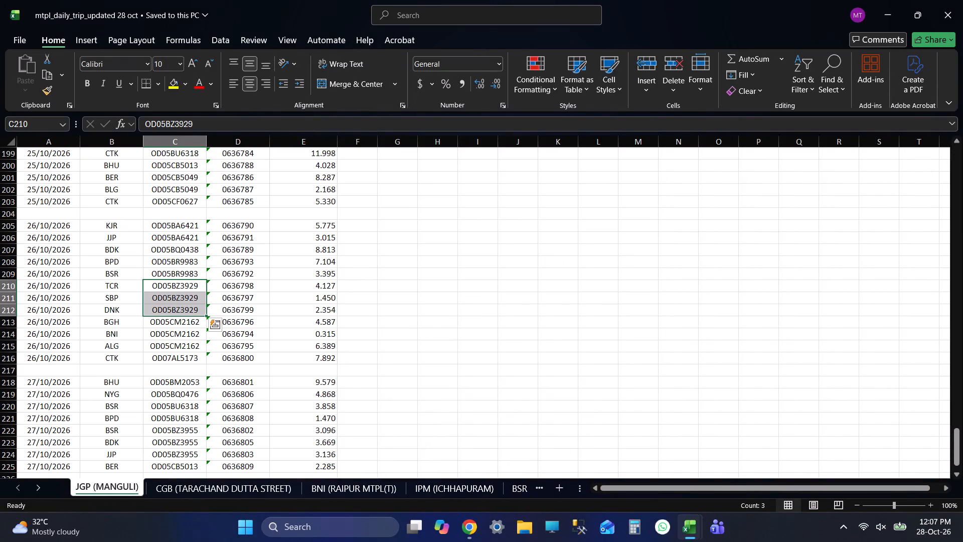
pyautogui.hotkey('alt', 'Tab')
pyautogui.hotkey('alt', 'Tab')
pyautogui.hotkey('alt', 'Tab')
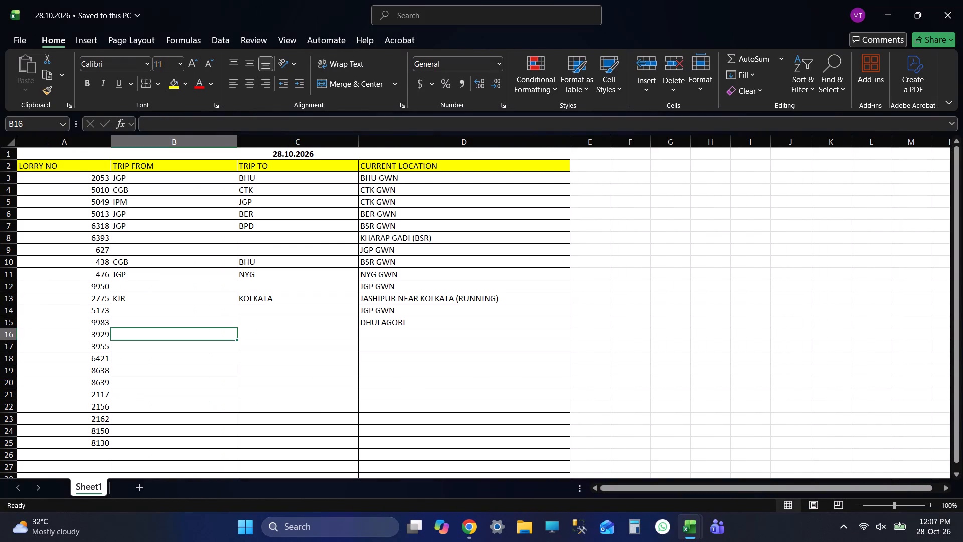
pyautogui.hotkey('alt', 'Tab')
pyautogui.hotkey('alt', 'Tab')
pyautogui.hotkey('alt', 'Tab')
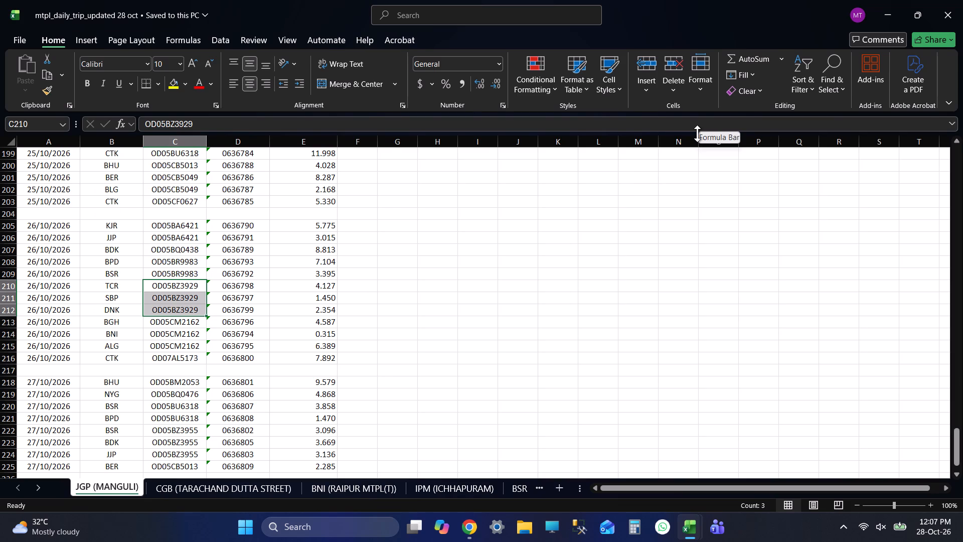
pyautogui.hotkey('alt', 'Tab')
pyautogui.hotkey('alt', 'Tab')
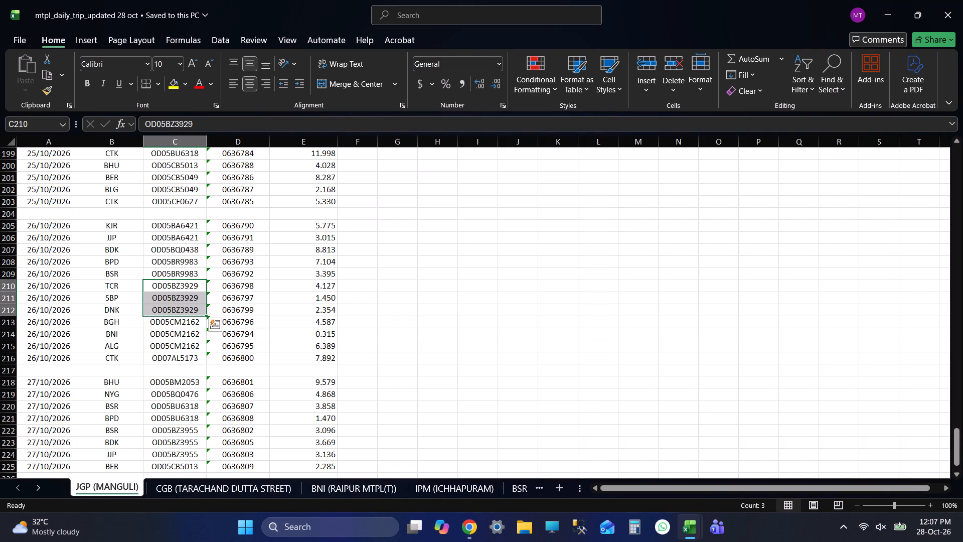
pyautogui.hotkey('alt', 'Tab')
# Switch to Wheelseye and examine the map area around vehicle 3929's latest stop near Saraipali.
pyautogui.hotkey('alt', 'Tab')
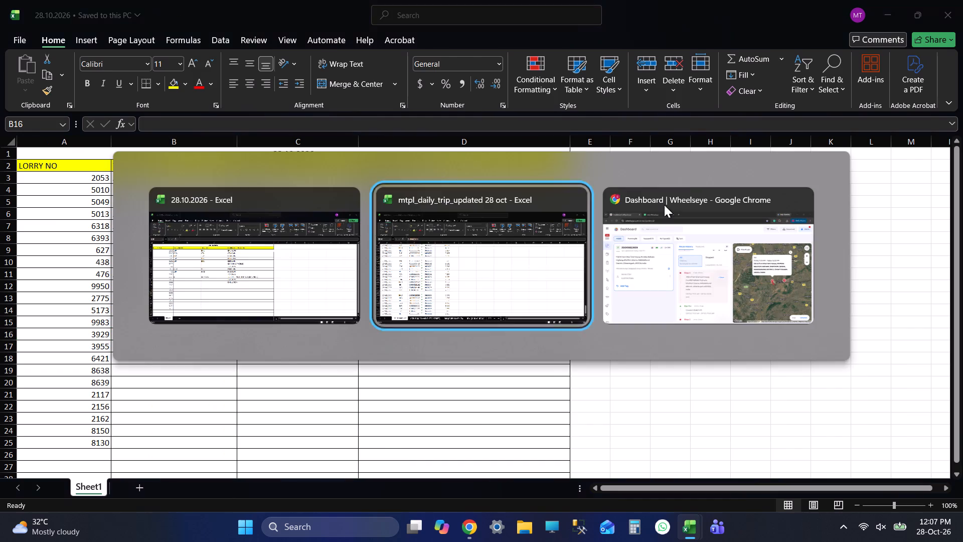
pyautogui.hotkey('alt', 'Tab')
pyautogui.hotkey('alt', 'Tab')
pyautogui.hotkey('alt', 'Tab')
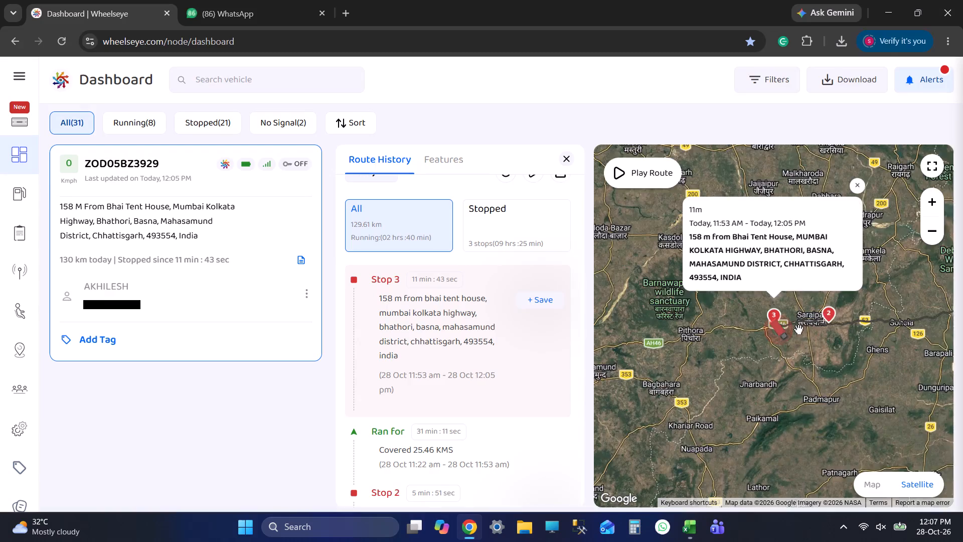
pyautogui.scroll(-3, 795, 341)
pyautogui.scroll(5, 795, 342)
pyautogui.scroll(-8, 795, 342)
# In the 28.10.2026 workbook, enter SARAIPALI as lorry 3929's current location and save.
pyautogui.hotkey('alt', 'Tab')
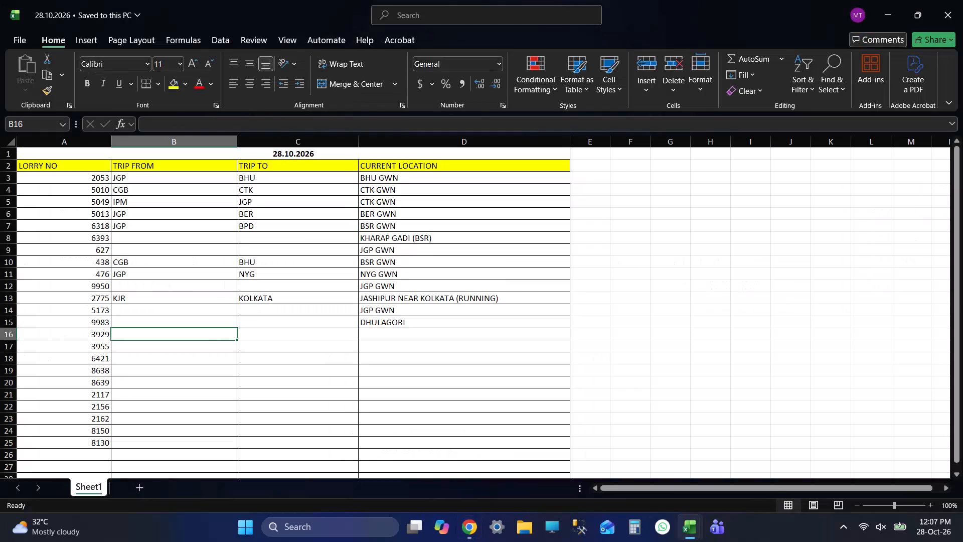
pyautogui.press('Tab')
pyautogui.press('Tab')
pyautogui.write('SARAIPALI')
pyautogui.press('Return')
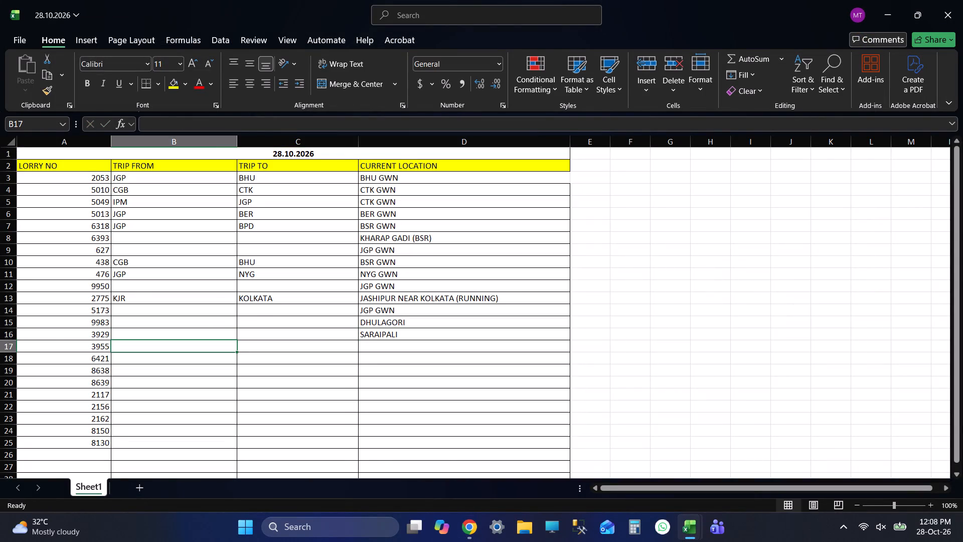
pyautogui.hotkey('ctrl', 's')
pyautogui.hotkey('ctrl', 's')
# Switch to Wheelseye and review vehicle 3929's stops today, showing its first stop at SBP on the map.
pyautogui.hotkey('alt', 'Tab')
pyautogui.scroll(3, 801, 333)
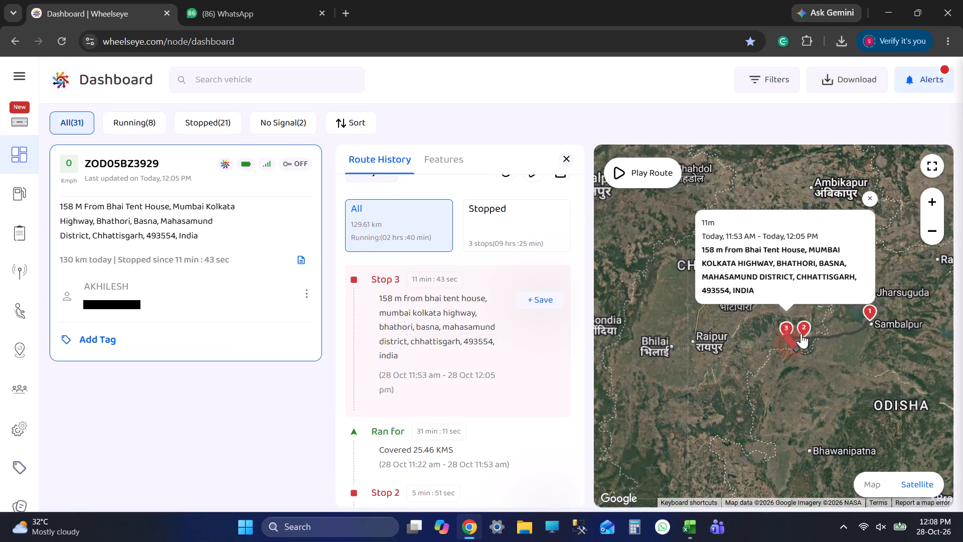
pyautogui.scroll(6, 801, 333)
pyautogui.scroll(2, 739, 388)
pyautogui.scroll(-4, 738, 345)
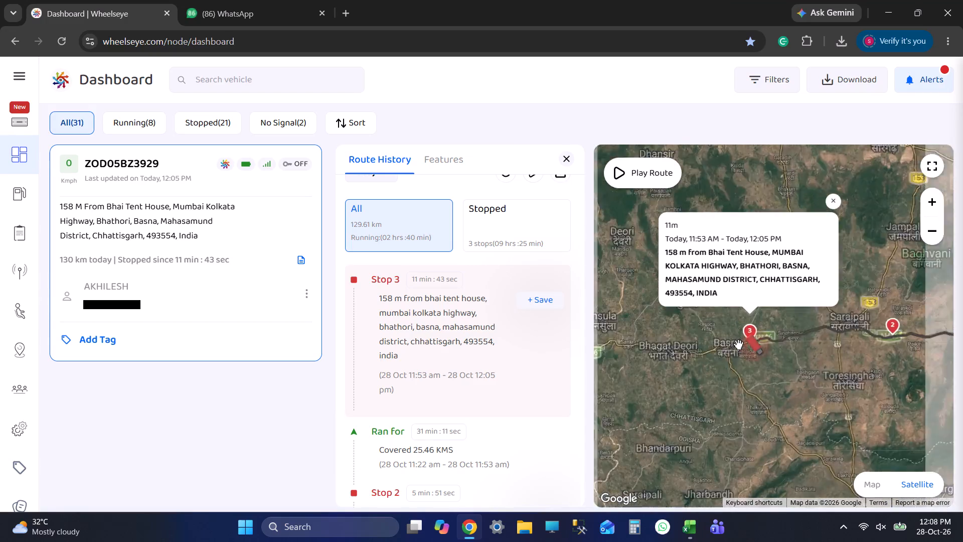
pyautogui.scroll(-1, 738, 344)
pyautogui.scroll(-6, 470, 362)
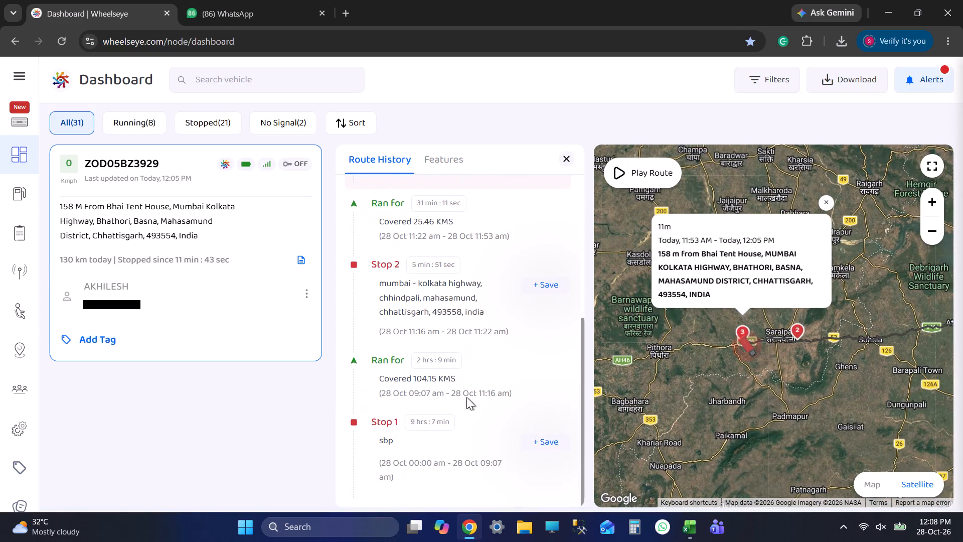
pyautogui.click(442, 450)
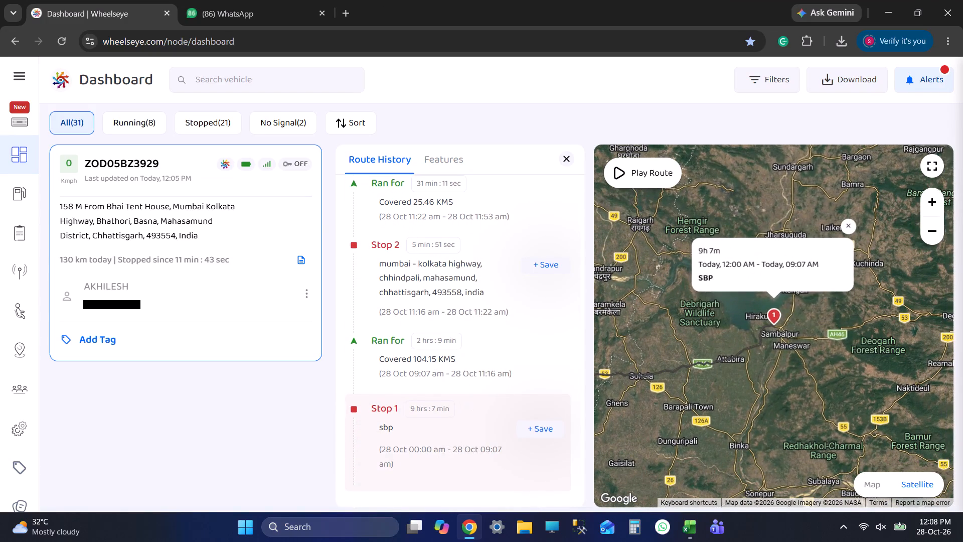
# Recheck lorry 3929's entries in the daily trip workbook against its latest stop near Bhathori on the Wheelseye map.
pyautogui.hotkey('alt', 'Tab')
pyautogui.hotkey('alt', 'Tab')
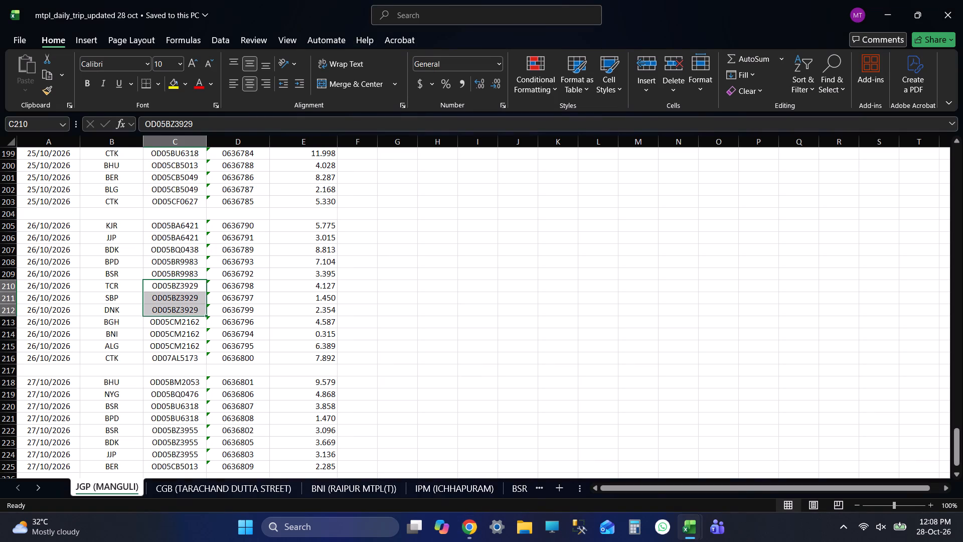
pyautogui.hotkey('alt', 'Tab')
pyautogui.scroll(4, 455, 348)
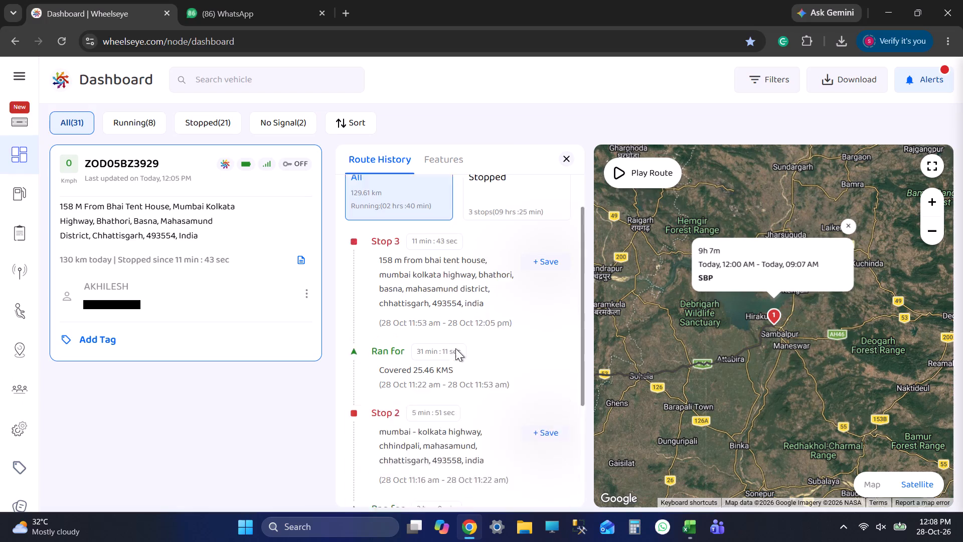
pyautogui.scroll(2, 455, 348)
pyautogui.click(456, 328)
# In the 28.10.2026 workbook, enter lorry 3929's trip from SBP to BNI and save.
pyautogui.hotkey('alt', 'Tab')
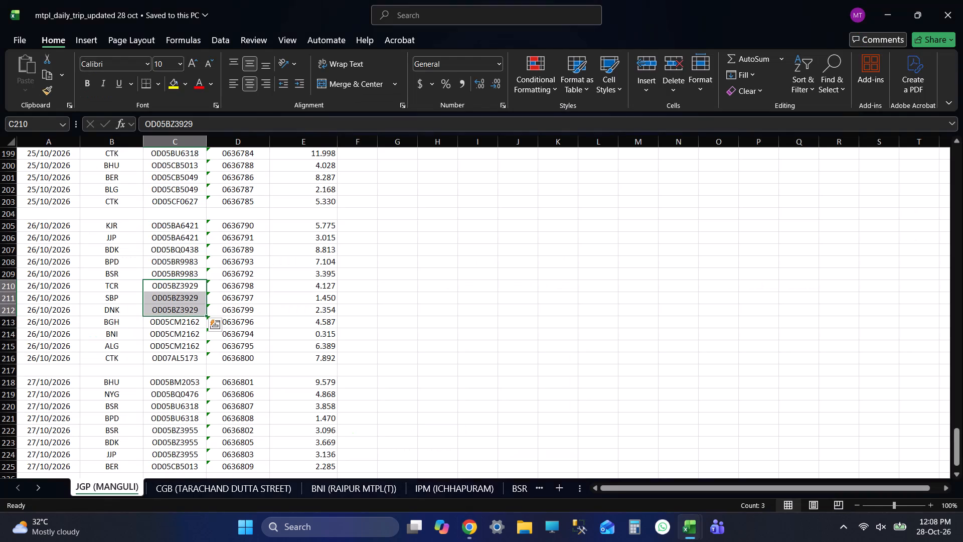
pyautogui.hotkey('alt', 'Tab')
pyautogui.hotkey('alt', 'Tab')
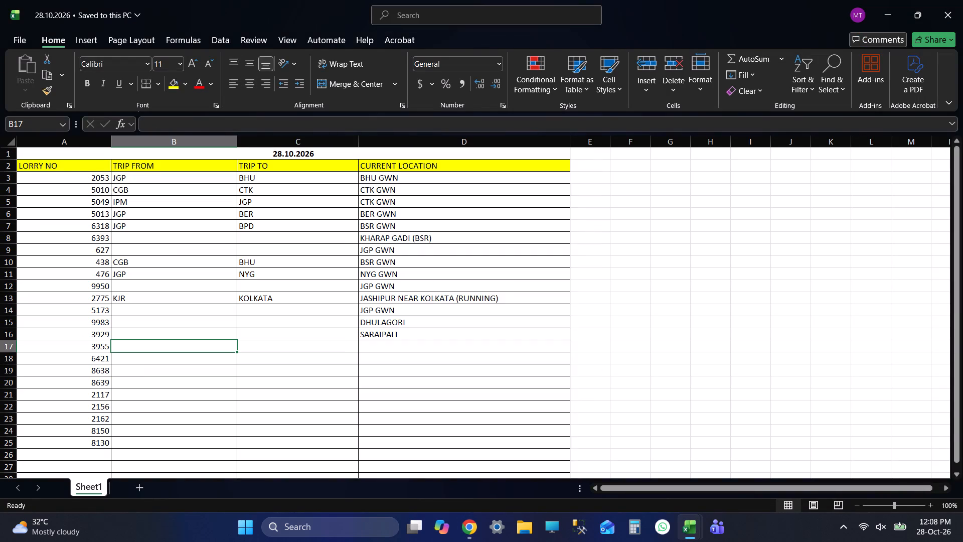
pyautogui.click(307, 334)
pyautogui.hotkey('shift', 'Tab')
pyautogui.write('SBP')
pyautogui.press('Tab')
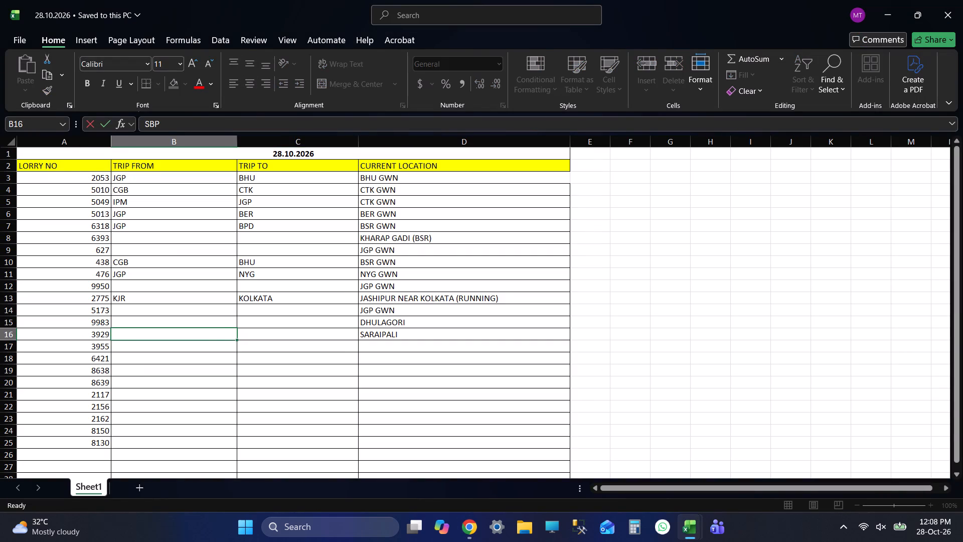
pyautogui.write('BNI')
pyautogui.press('Return')
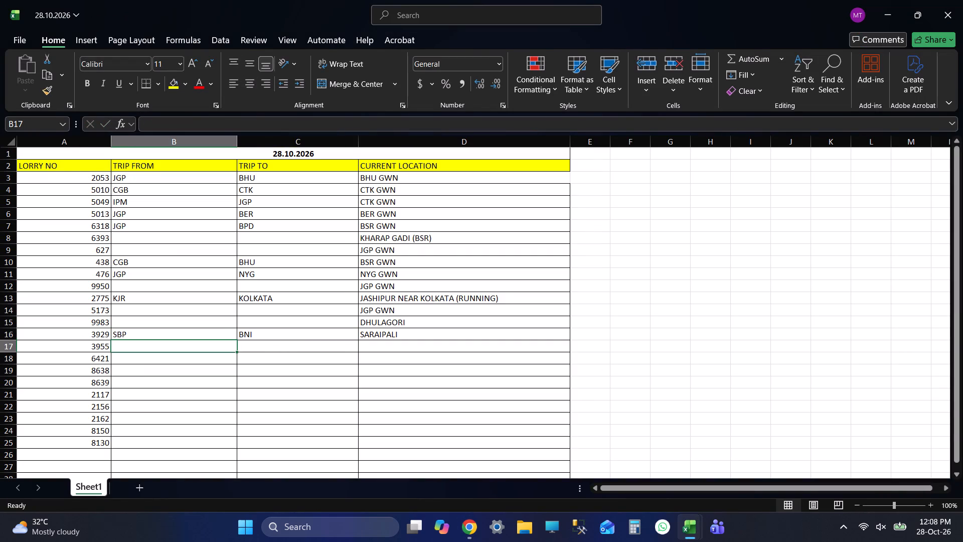
pyautogui.hotkey('ctrl', 's')
# Search Wheelseye for vehicle 3955 and examine today's route history and its location on the map.
pyautogui.hotkey('alt', 'Tab')
pyautogui.hotkey('alt', 'Tab')
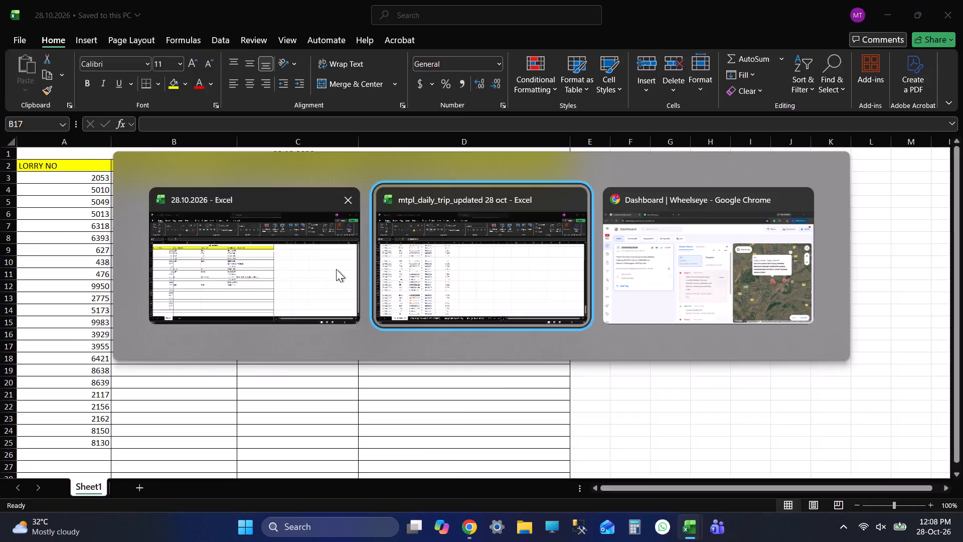
pyautogui.click(257, 63)
pyautogui.click(249, 64)
pyautogui.click(233, 69)
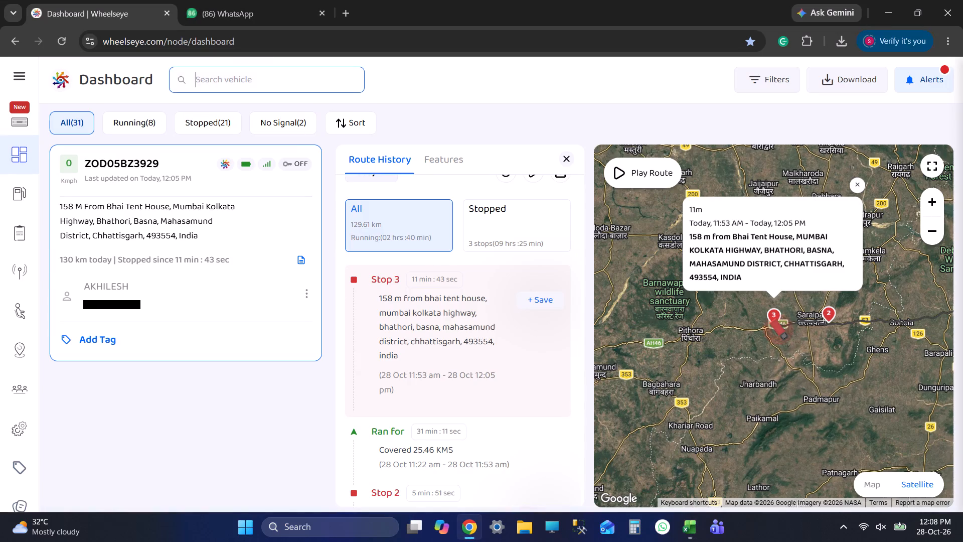
pyautogui.write('3955')
pyautogui.press('Return')
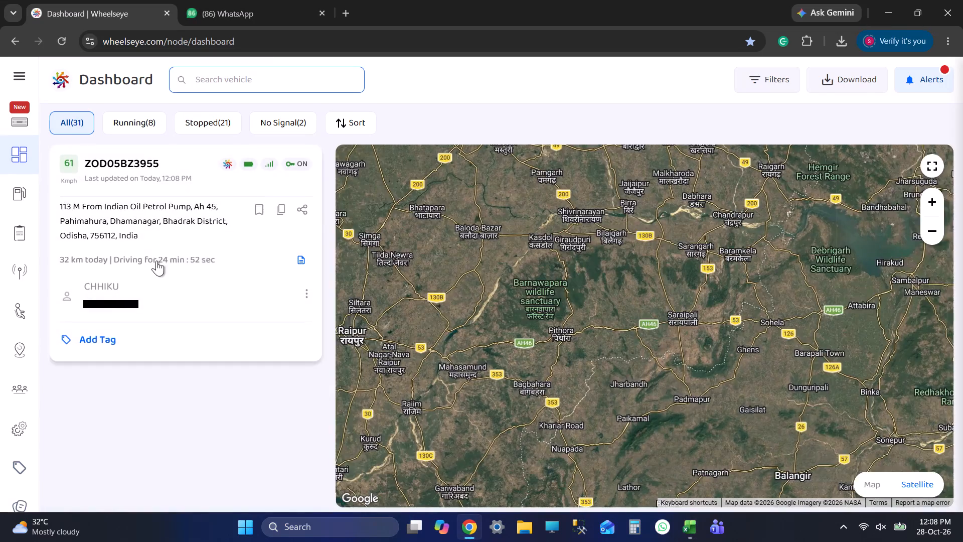
pyautogui.click(156, 260)
pyautogui.moveTo(798, 299); pyautogui.dragTo(772, 308)
pyautogui.scroll(-2, 772, 308)
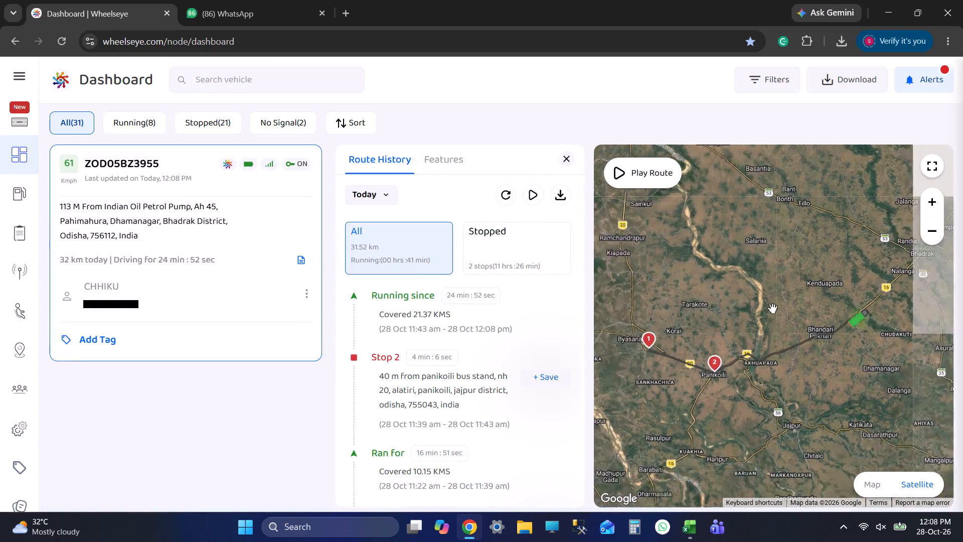
pyautogui.scroll(-1, 772, 308)
pyautogui.hotkey('alt', 'Tab')
pyautogui.hotkey('alt', 'Tab')
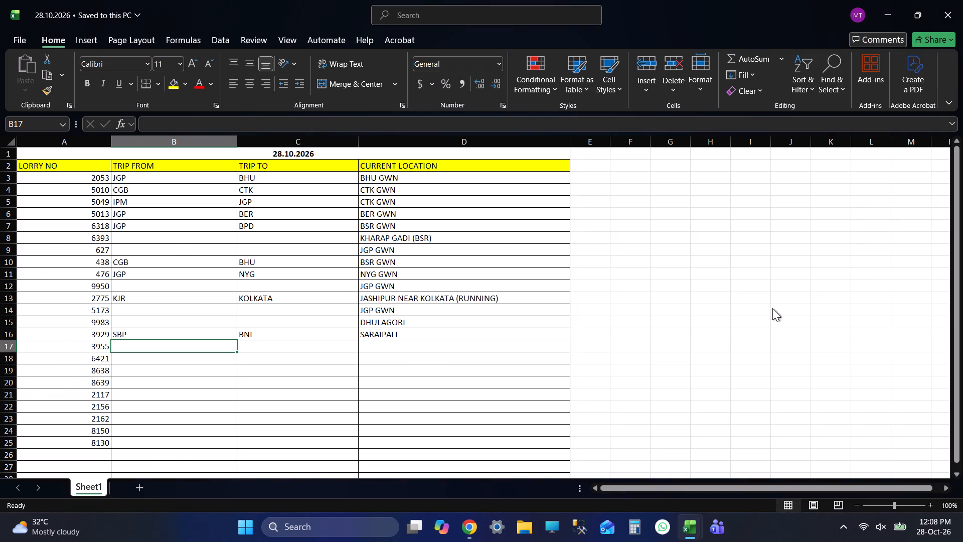
pyautogui.hotkey('alt', 'Tab')
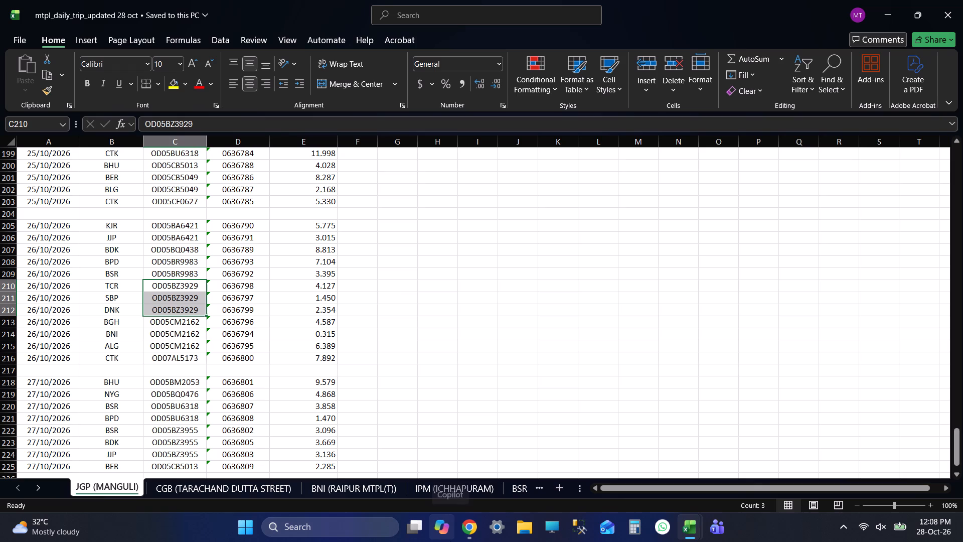
pyautogui.hotkey('alt', 'Tab')
pyautogui.hotkey('alt', 'Tab')
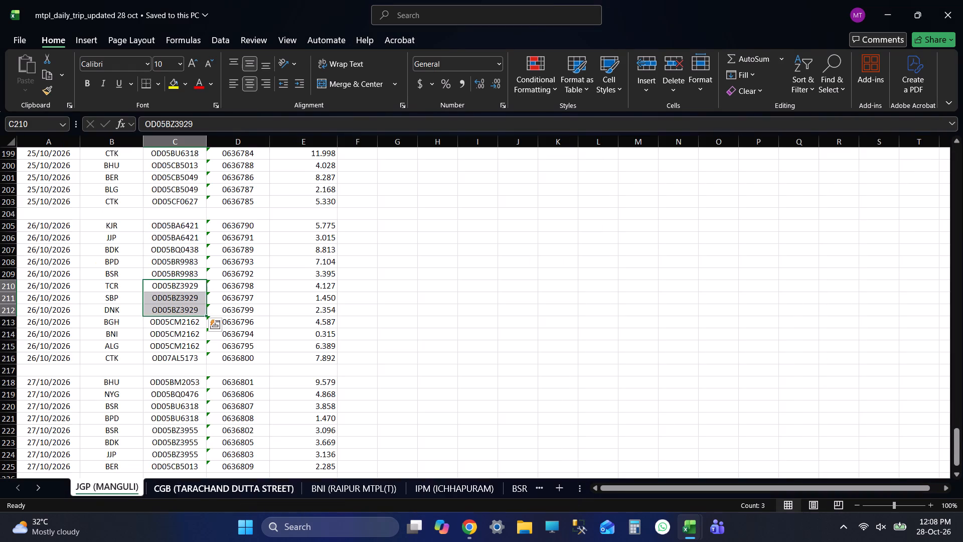
pyautogui.scroll(-4, 229, 434)
pyautogui.scroll(2, 215, 399)
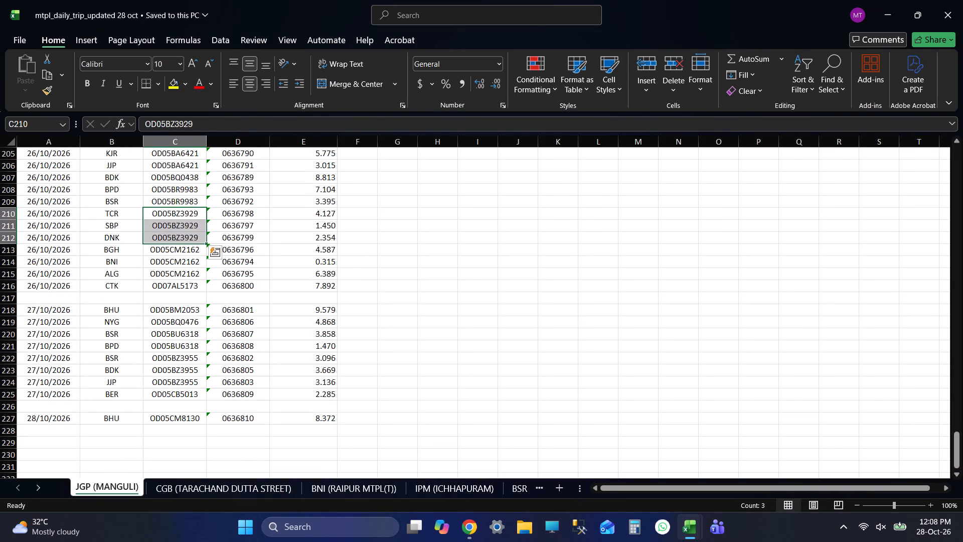
pyautogui.moveTo(179, 355); pyautogui.dragTo(179, 386)
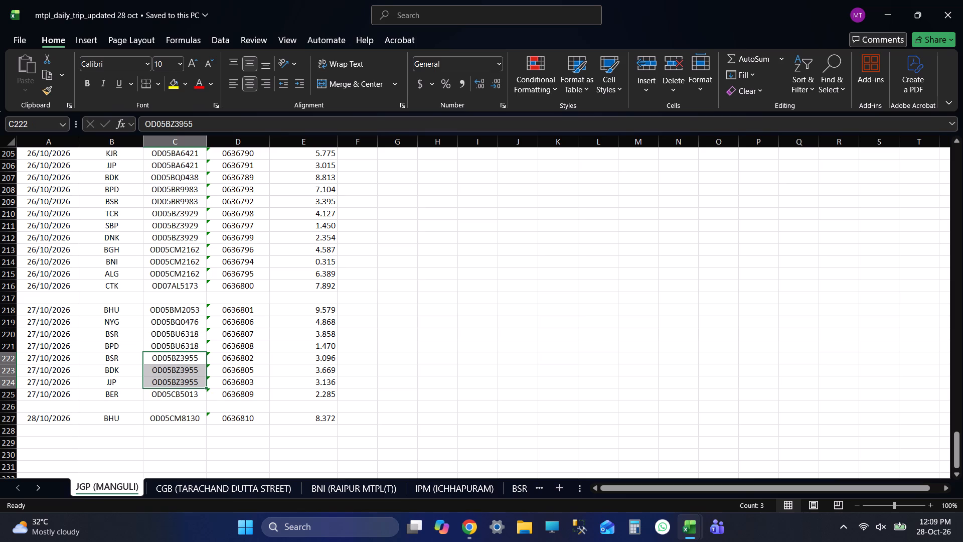
pyautogui.hotkey('alt', 'Tab')
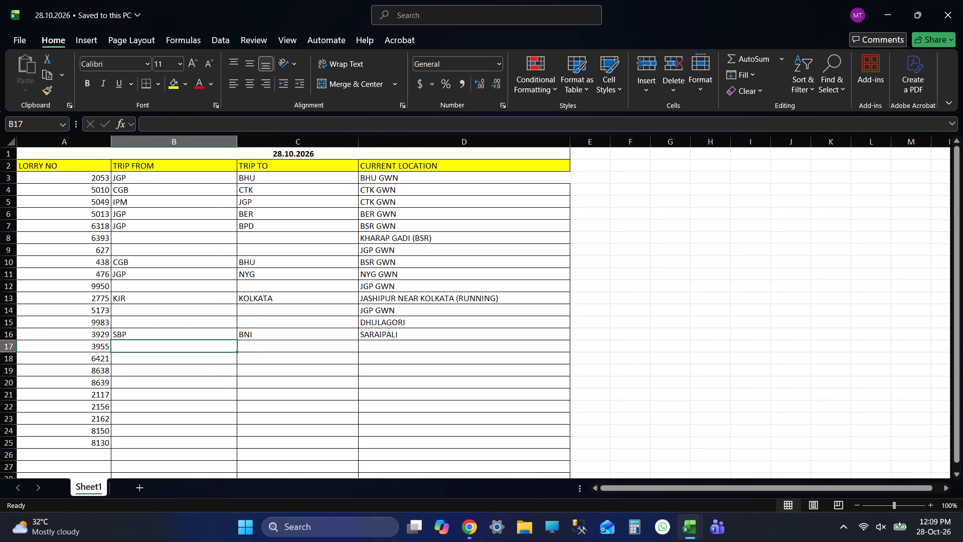
pyautogui.hotkey('alt', 'Tab')
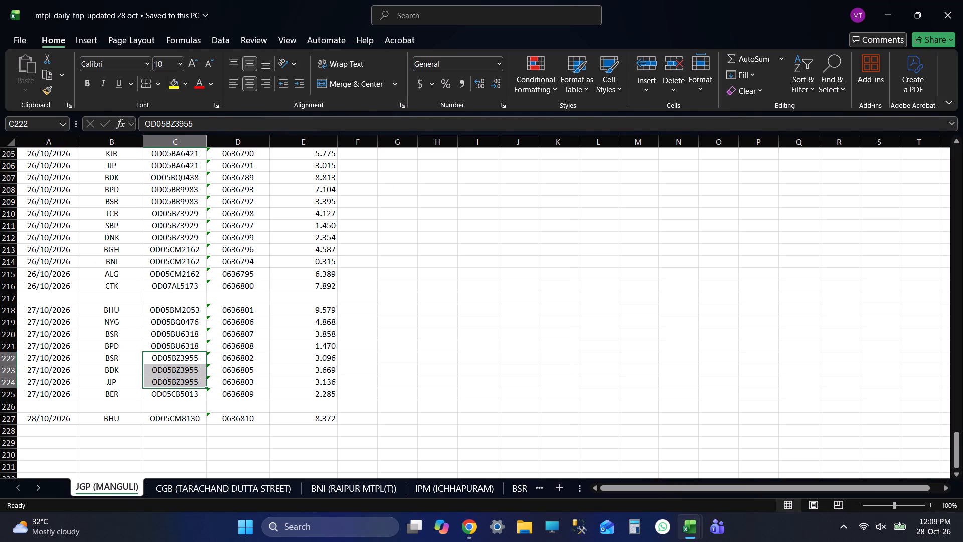
pyautogui.hotkey('alt', 'Tab')
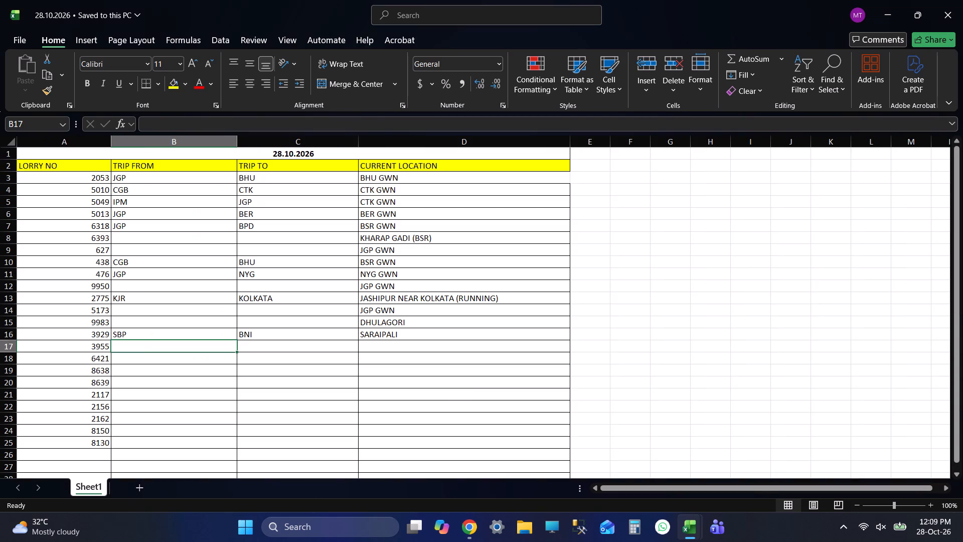
pyautogui.hotkey('alt', 'Tab')
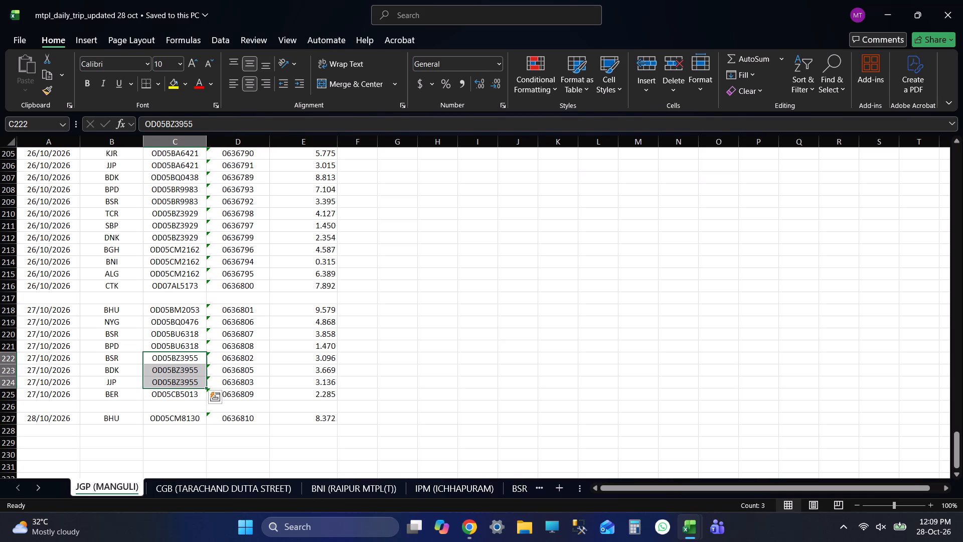
# In the 28.10.2026 workbook, enter lorry 3955's trip from JGP to BSR and save.
pyautogui.hotkey('alt', 'Tab')
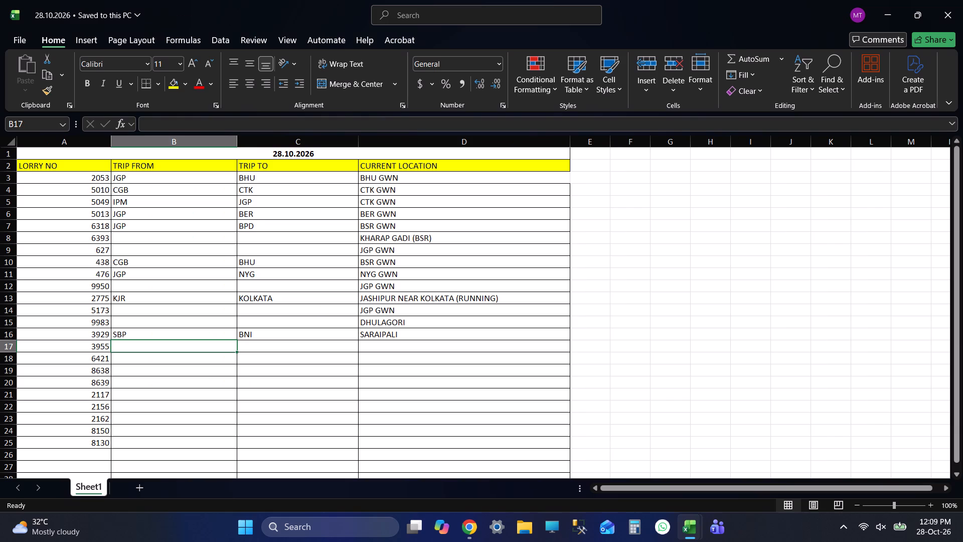
pyautogui.write('JGP')
pyautogui.press('Tab')
pyautogui.write('BSR')
pyautogui.press('Tab')
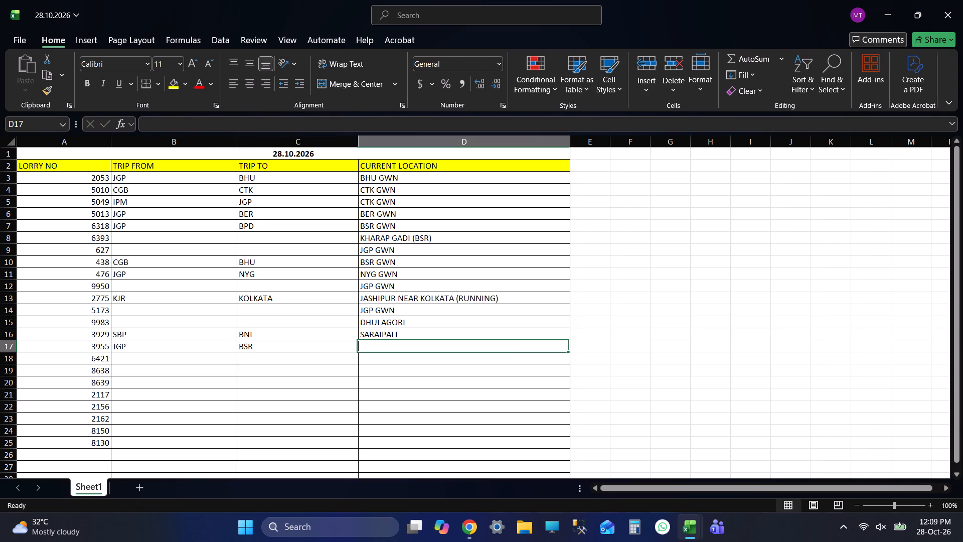
pyautogui.hotkey('ctrl', 's')
# Recheck lorry 3955 on Wheelseye, enter NEAR BHADRAK (RUNNING) as its current location in the 28.10.2026 workbook, save, and move to lorry 6421's trip-from cell.
pyautogui.hotkey('alt', 'Tab')
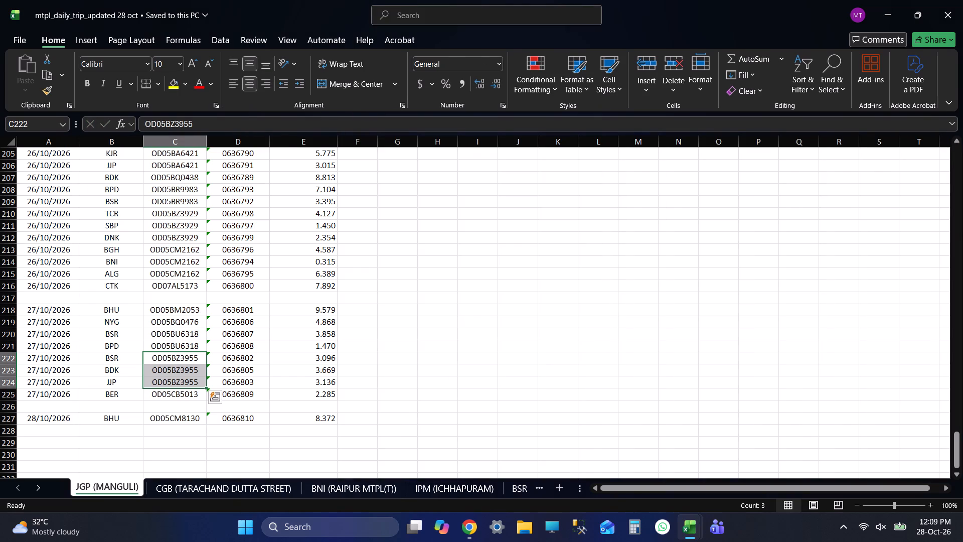
pyautogui.hotkey('alt', 'Tab')
pyautogui.hotkey('alt', 'Tab')
pyautogui.hotkey('alt', 'Tab')
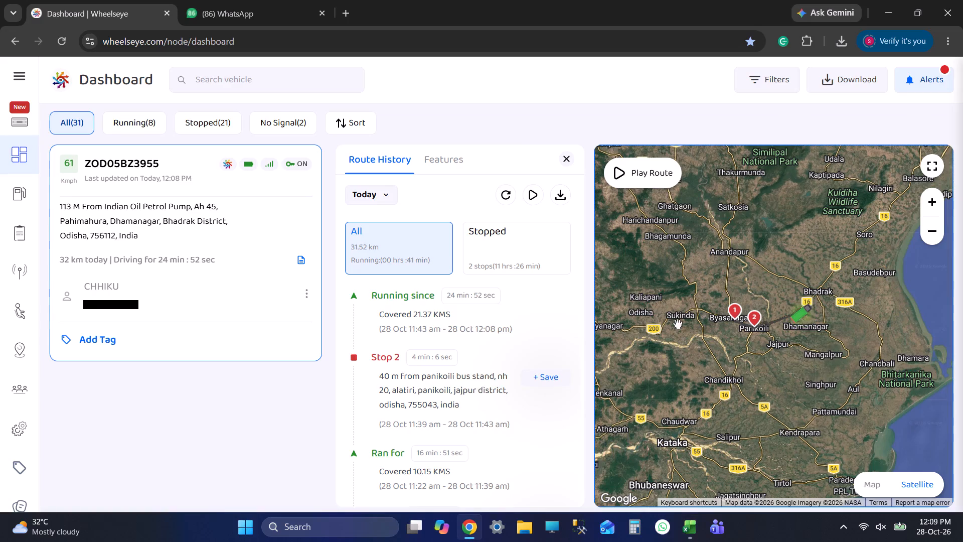
pyautogui.scroll(4, 834, 292)
pyautogui.hotkey('alt', 'Tab')
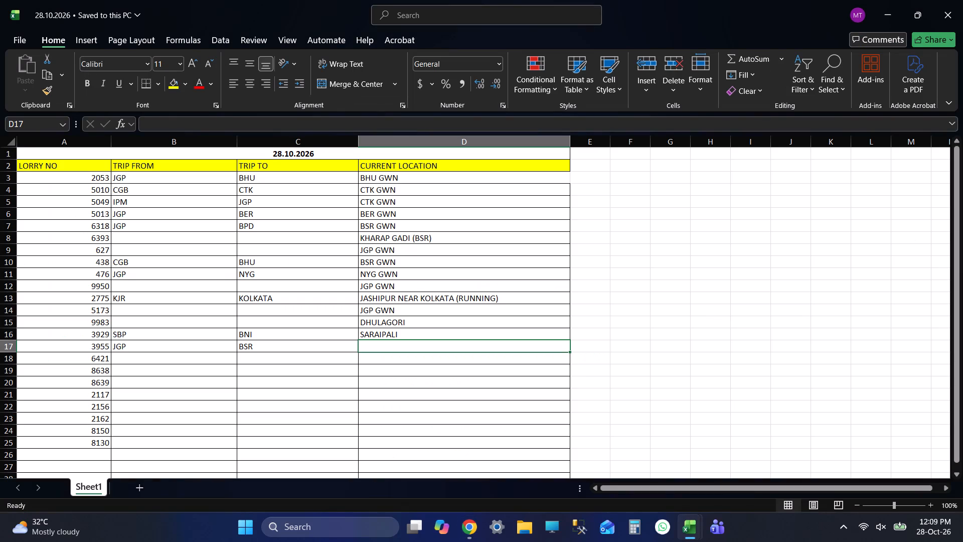
pyautogui.write('NEAR BHADRAK')
pyautogui.press('space')
pyautogui.write('(RUNNING)')
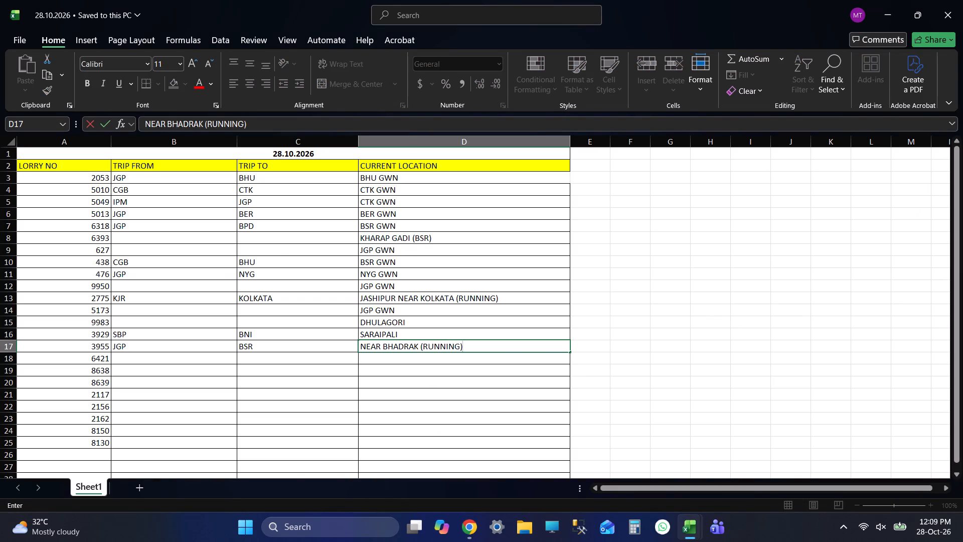
pyautogui.press('Return')
pyautogui.hotkey('ctrl', 's')
pyautogui.hotkey('shift', 'Tab')
pyautogui.hotkey('shift', 'Tab')
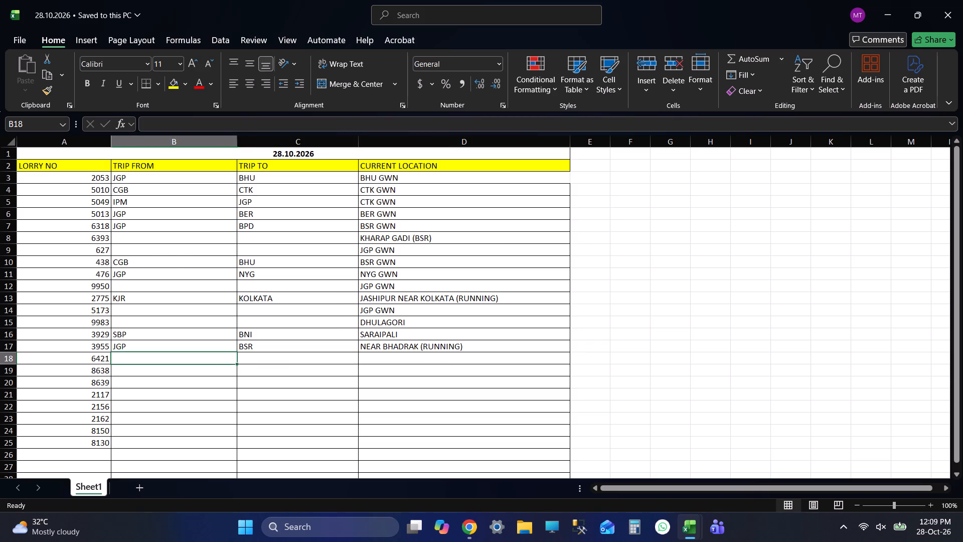
# Search Wheelseye for vehicle 6421 and open today's route history.
pyautogui.hotkey('alt', 'Tab')
pyautogui.click(219, 82)
pyautogui.hotkey('alt', 'Tab')
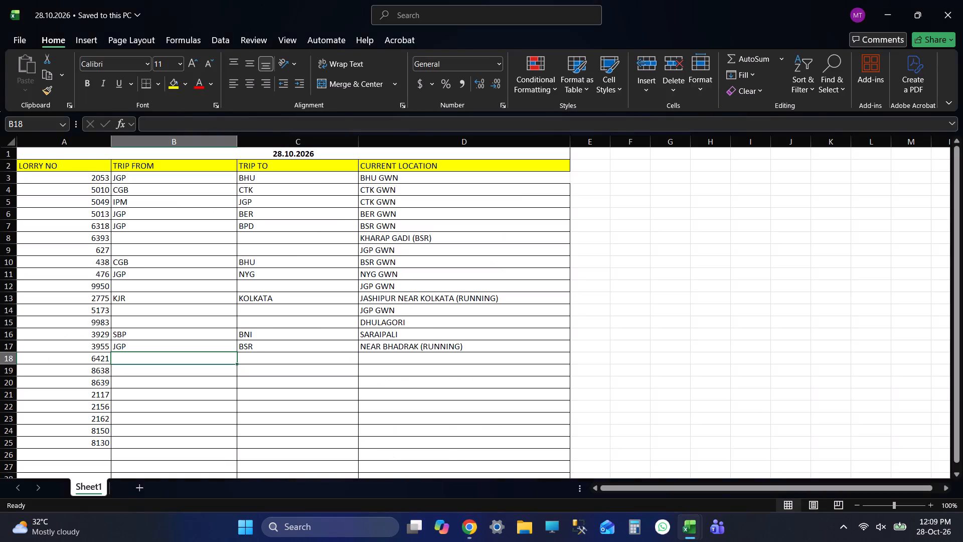
pyautogui.hotkey('alt', 'Tab')
pyautogui.write('6421')
pyautogui.press('Return')
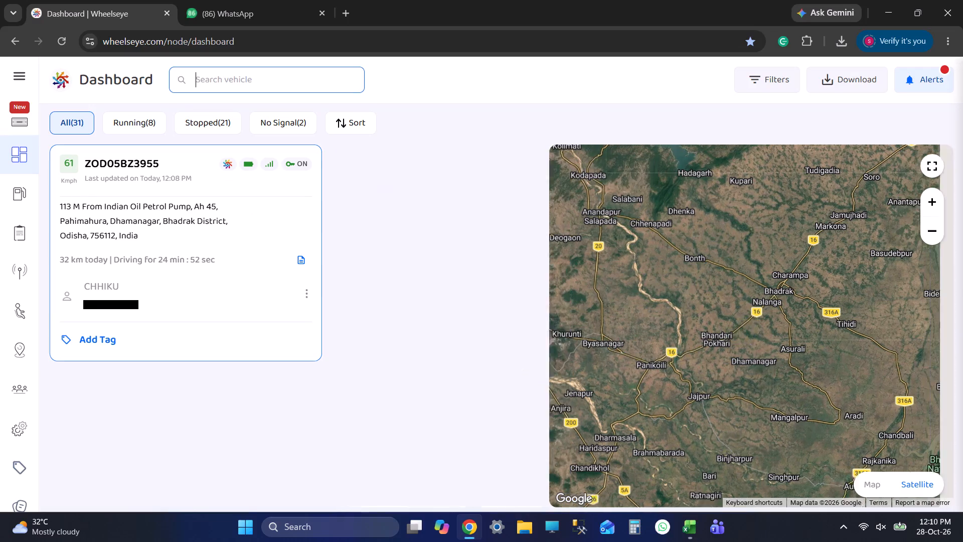
pyautogui.click(184, 257)
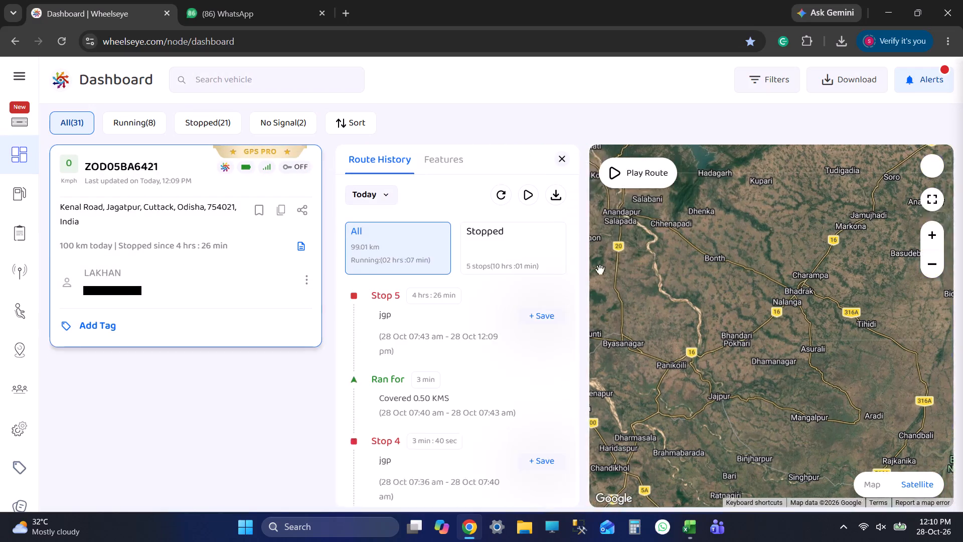
# Go through vehicle 6421's stops in today's route history, from Stop 5 back to Stop 1, and examine their locations on the map.
pyautogui.click(453, 331)
pyautogui.scroll(-2, 443, 410)
pyautogui.click(466, 346)
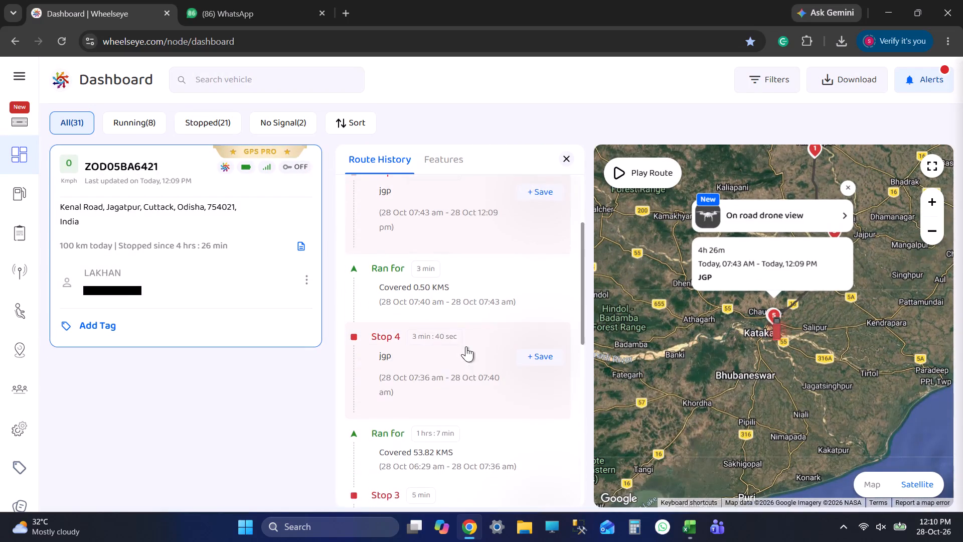
pyautogui.scroll(4, 777, 315)
pyautogui.scroll(-4, 422, 375)
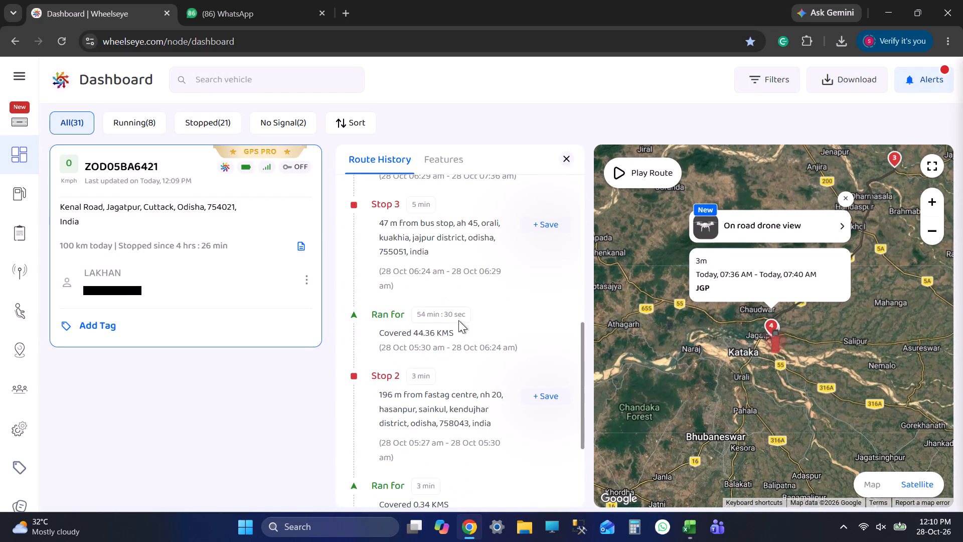
pyautogui.click(473, 248)
pyautogui.scroll(-2, 463, 287)
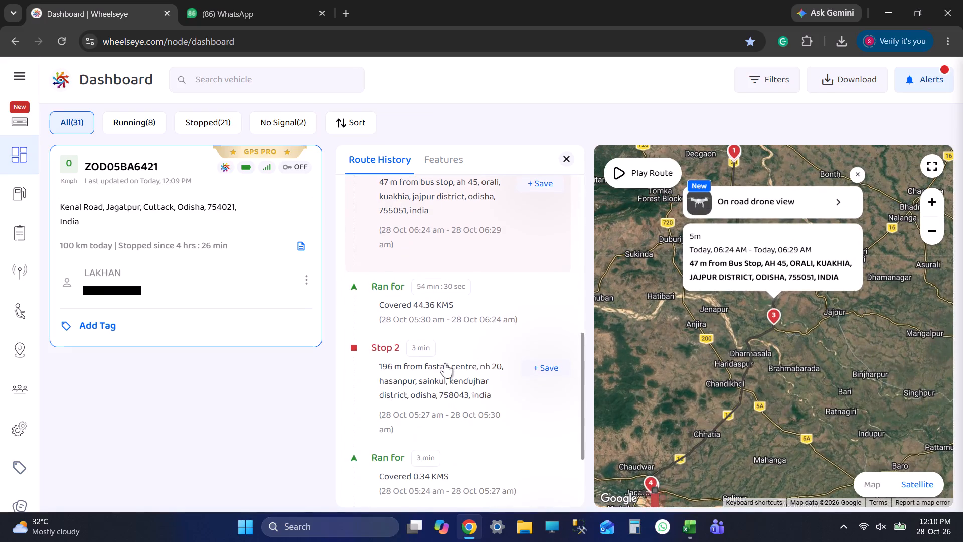
pyautogui.click(445, 363)
pyautogui.scroll(-3, 445, 363)
pyautogui.click(452, 423)
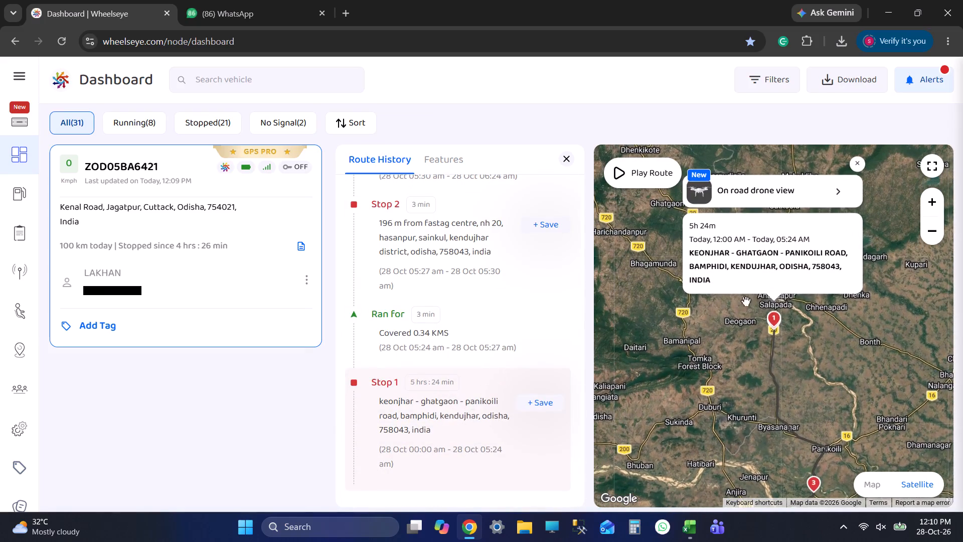
pyautogui.scroll(7, 754, 325)
pyautogui.hotkey('alt', 'Tab')
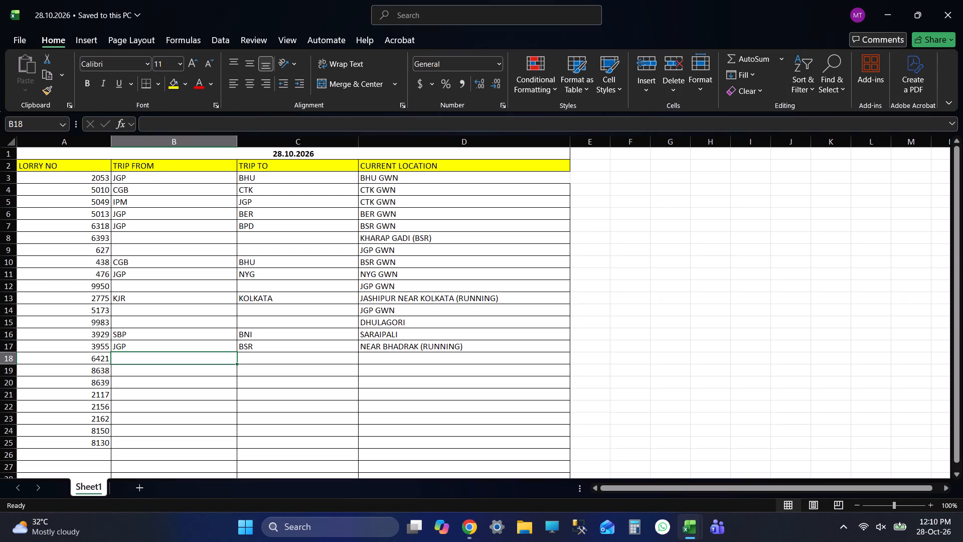
pyautogui.hotkey('alt', 'Tab')
pyautogui.scroll(7, 444, 330)
pyautogui.scroll(-1, 444, 330)
pyautogui.scroll(1, 444, 330)
pyautogui.scroll(-1, 444, 330)
pyautogui.scroll(1, 444, 330)
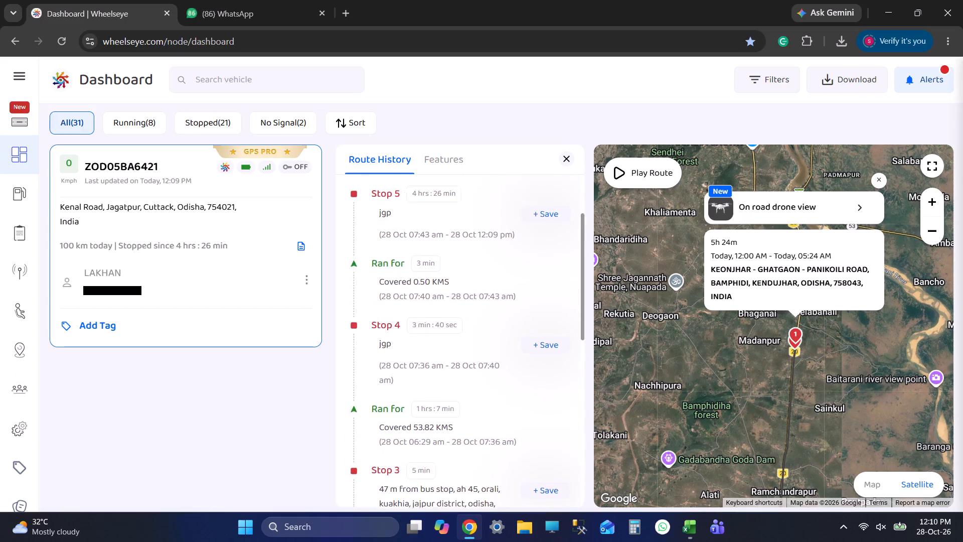
pyautogui.scroll(-1, 448, 274)
pyautogui.scroll(1, 448, 274)
# Examine the location of vehicle 6421's latest stop, Stop 5, closely on the satellite map.
pyautogui.click(463, 225)
pyautogui.hotkey('alt', 'Tab')
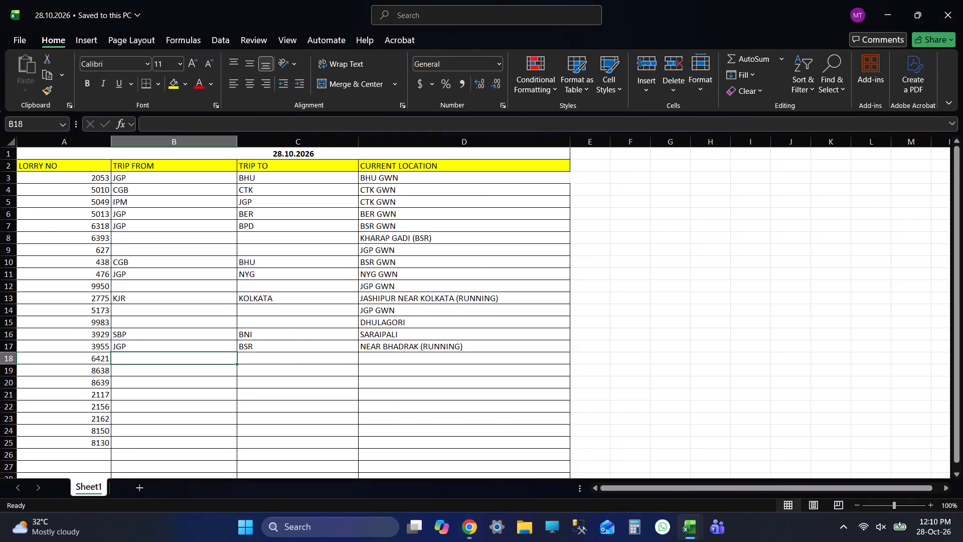
pyautogui.hotkey('alt', 'Tab')
pyautogui.click(405, 334)
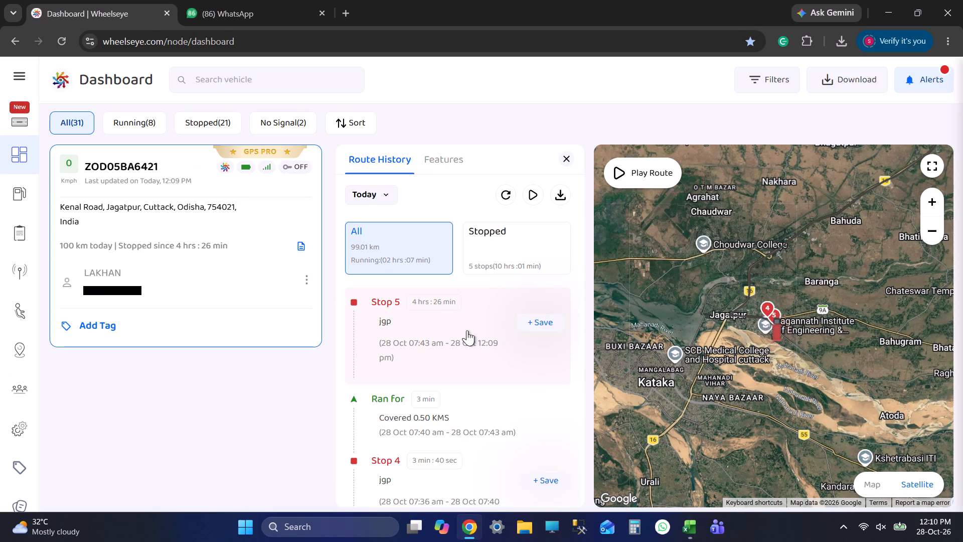
pyautogui.click(495, 326)
pyautogui.click(491, 323)
pyautogui.click(491, 323)
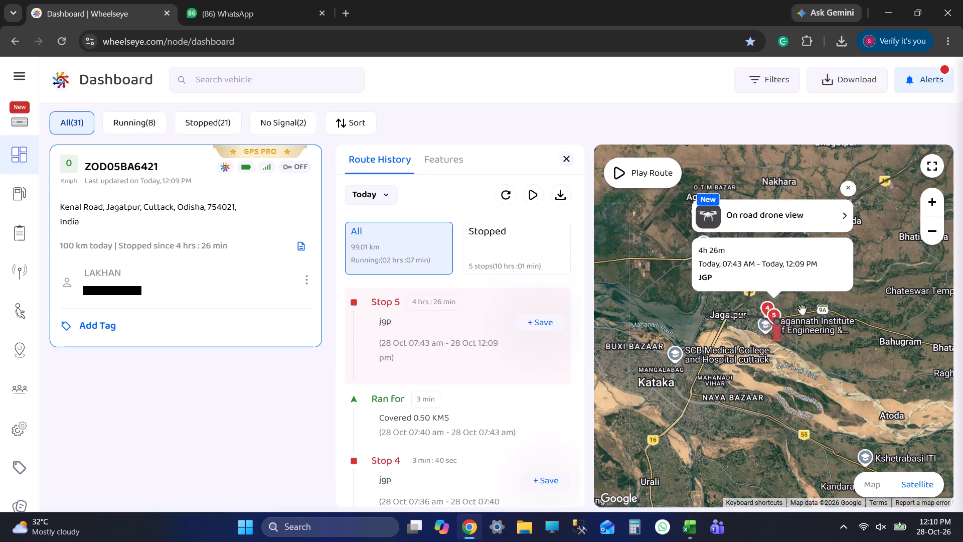
pyautogui.scroll(20, 816, 323)
pyautogui.scroll(1, 816, 323)
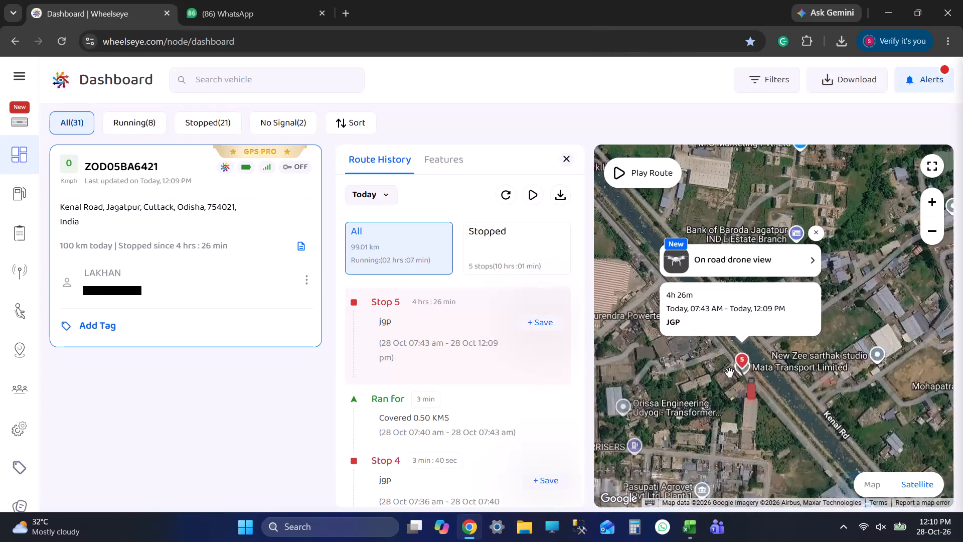
pyautogui.scroll(1, 741, 370)
pyautogui.scroll(-1, 741, 370)
pyautogui.scroll(1, 741, 370)
pyautogui.scroll(-7, 741, 370)
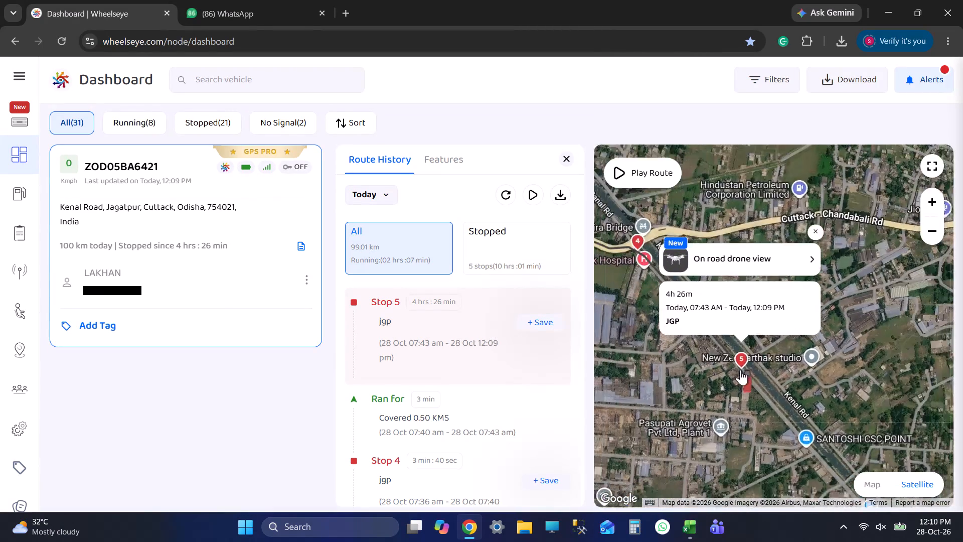
pyautogui.scroll(-10, 740, 370)
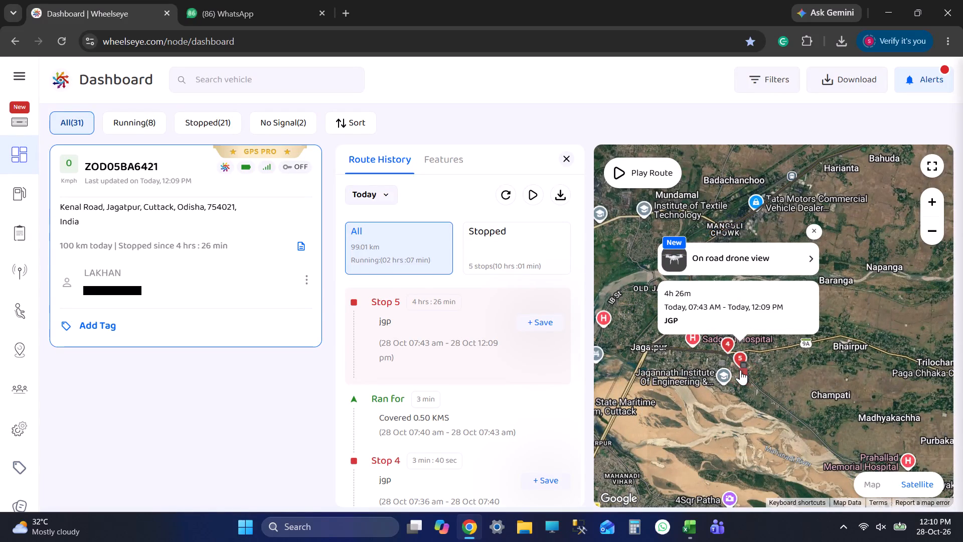
pyautogui.hotkey('alt', 'Tab')
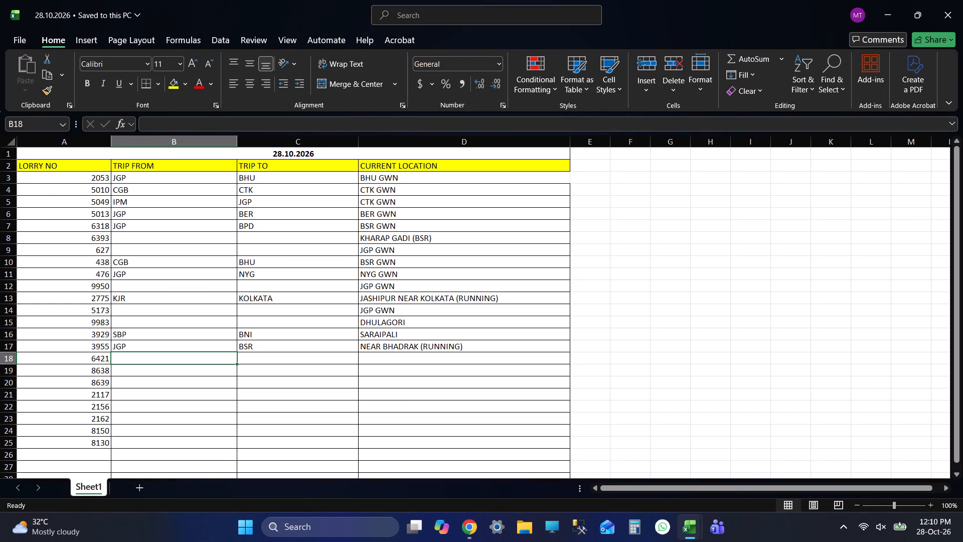
pyautogui.hotkey('alt', 'Tab')
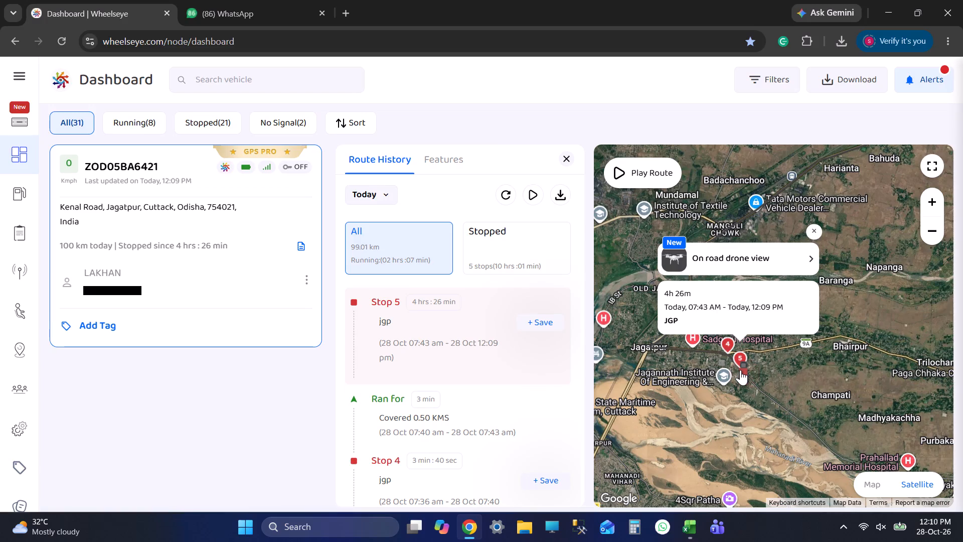
# Switch to the daily trip workbook and check the CGB, BNI, IPM and JGP (MANGULI) sheets for lorry 6421's latest trip entries.
pyautogui.hotkey('alt', 'Tab')
pyautogui.hotkey('alt', 'Tab')
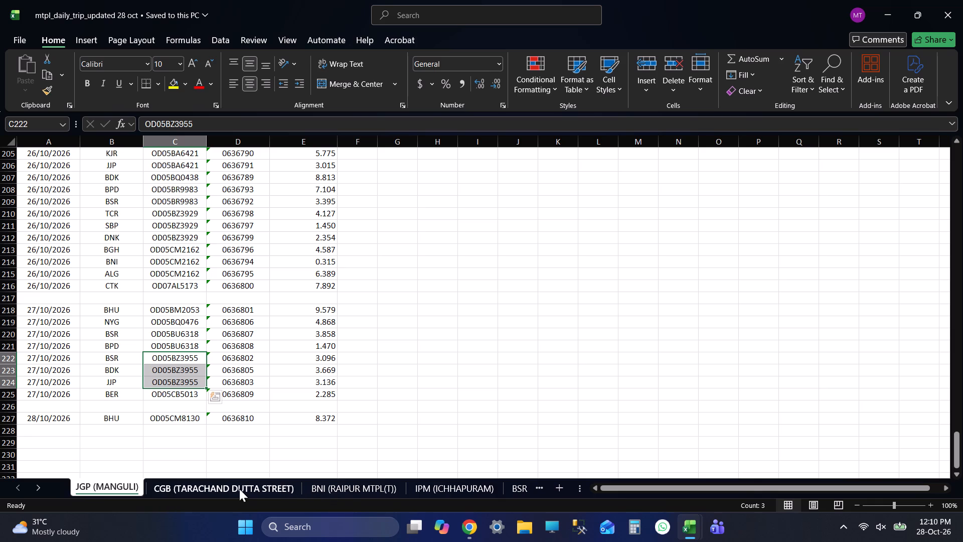
pyautogui.click(270, 490)
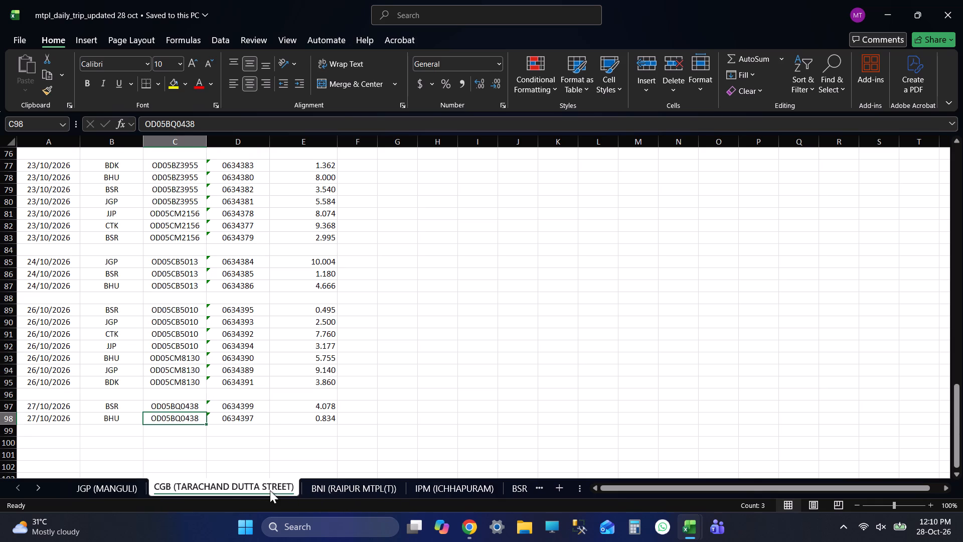
pyautogui.click(358, 489)
pyautogui.click(473, 486)
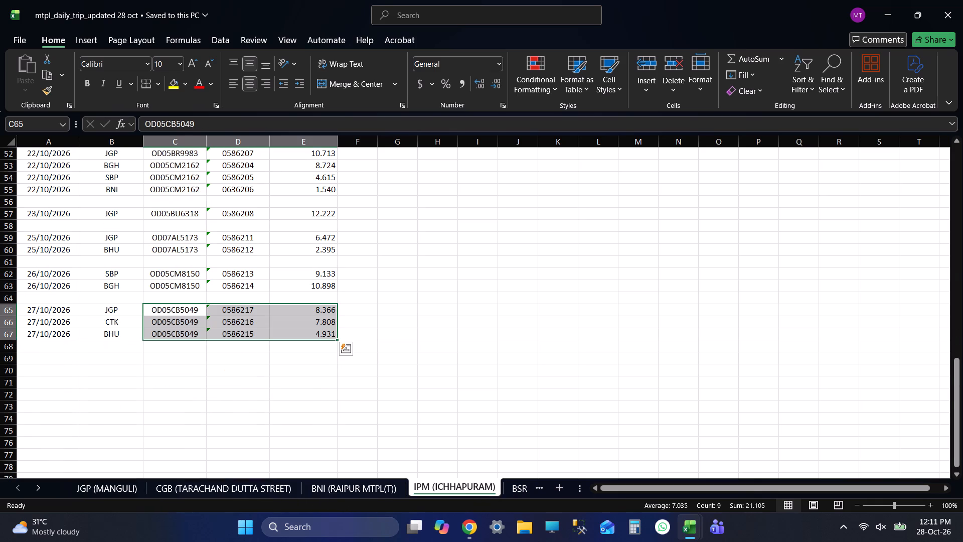
pyautogui.scroll(2, 258, 359)
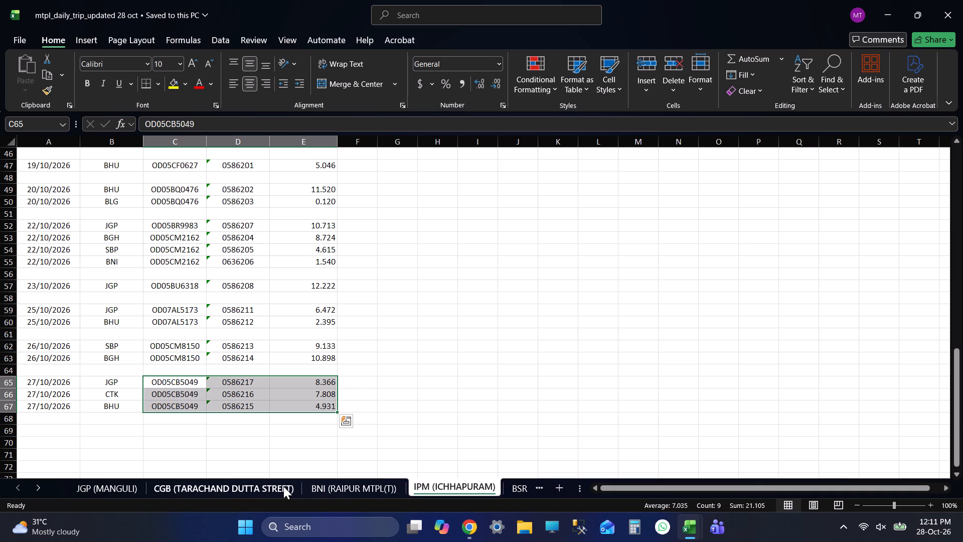
pyautogui.click(122, 487)
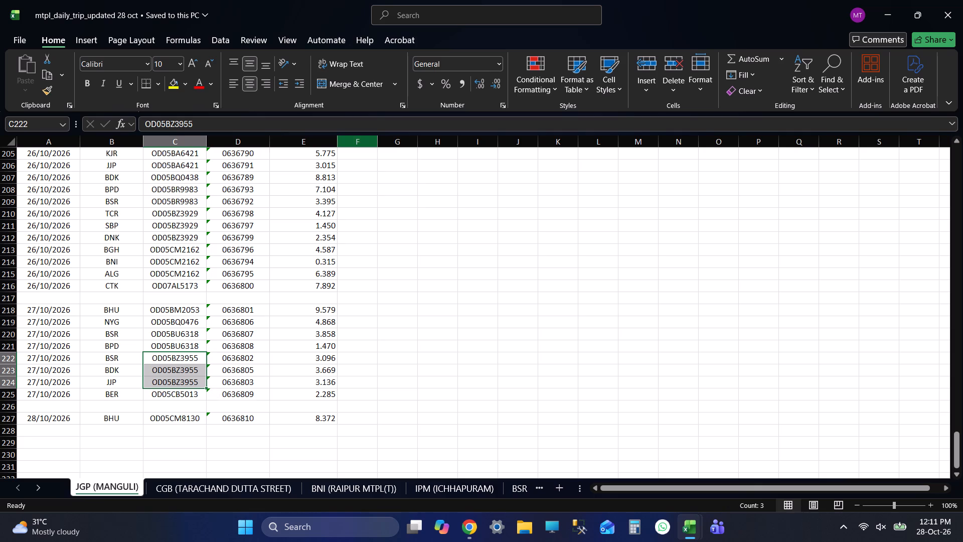
pyautogui.click(469, 284)
# Return to Wheelseye and reopen vehicle 6421's route history for today to recheck its route on the map.
pyautogui.hotkey('alt', 'Tab')
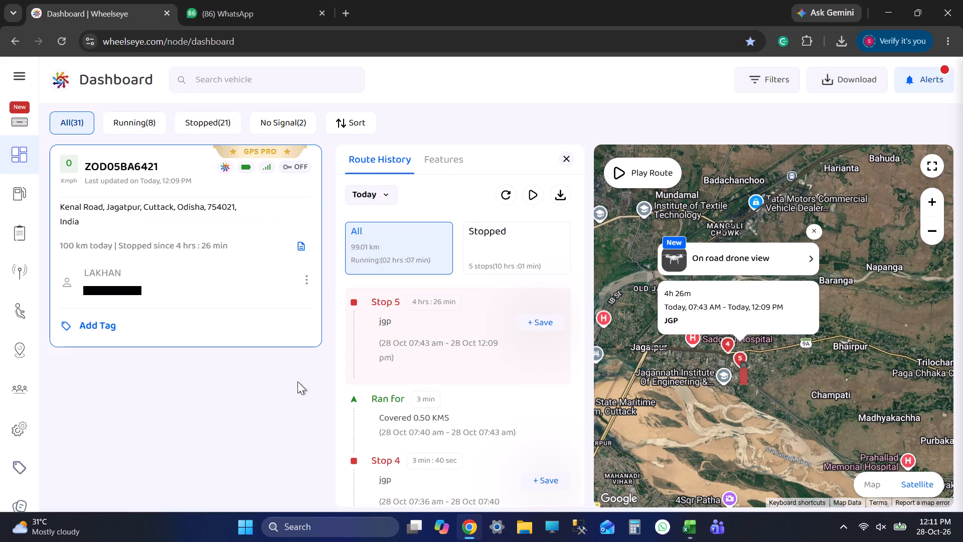
pyautogui.hotkey('alt', 'Tab')
pyautogui.hotkey('alt', 'Tab')
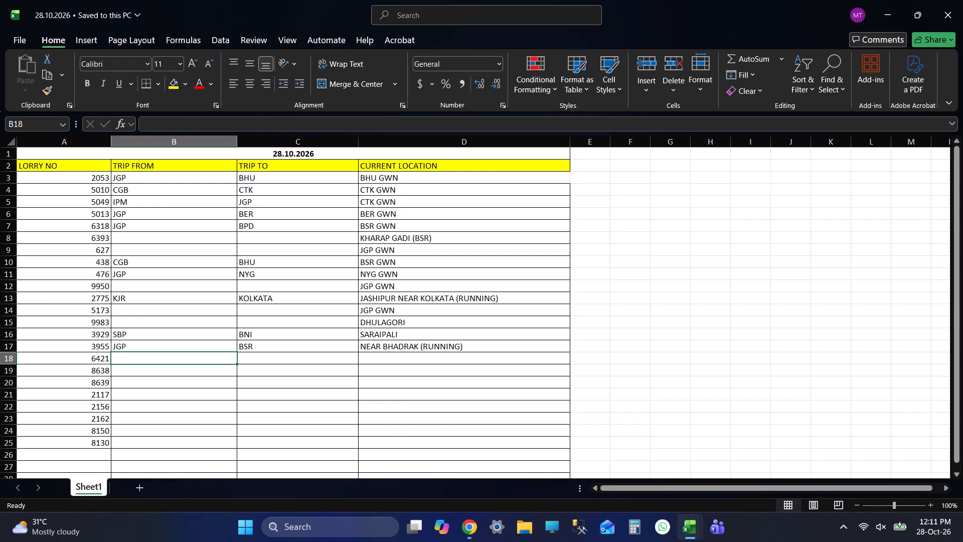
pyautogui.hotkey('alt', 'Tab')
pyautogui.click(169, 242)
pyautogui.click(198, 264)
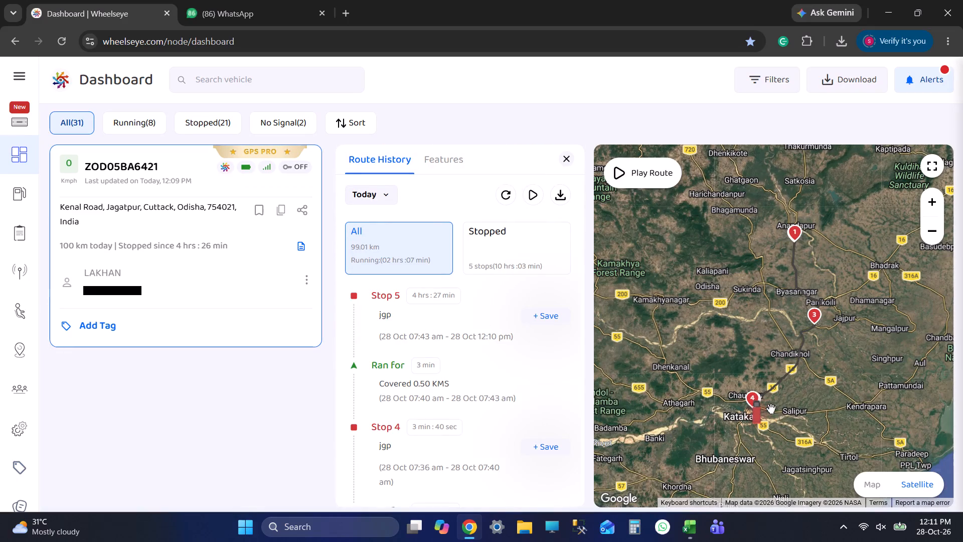
# In the 28.10.2026 workbook, enter JGP GWN as lorry 6421's current location, leaving its trip cells blank, and save.
pyautogui.hotkey('alt', 'Tab')
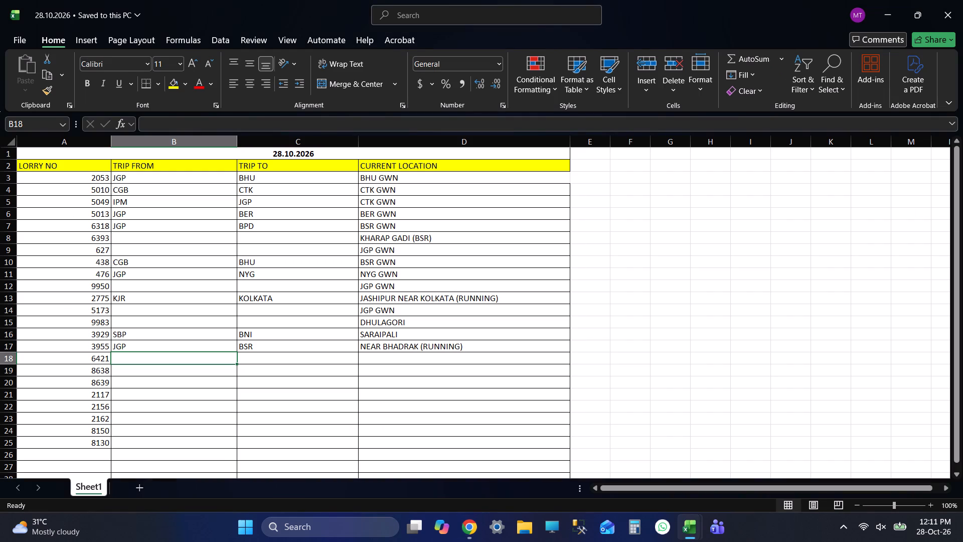
pyautogui.press('Tab')
pyautogui.press('Tab')
pyautogui.hotkey('alt', 'Tab')
pyautogui.hotkey('alt', 'Tab')
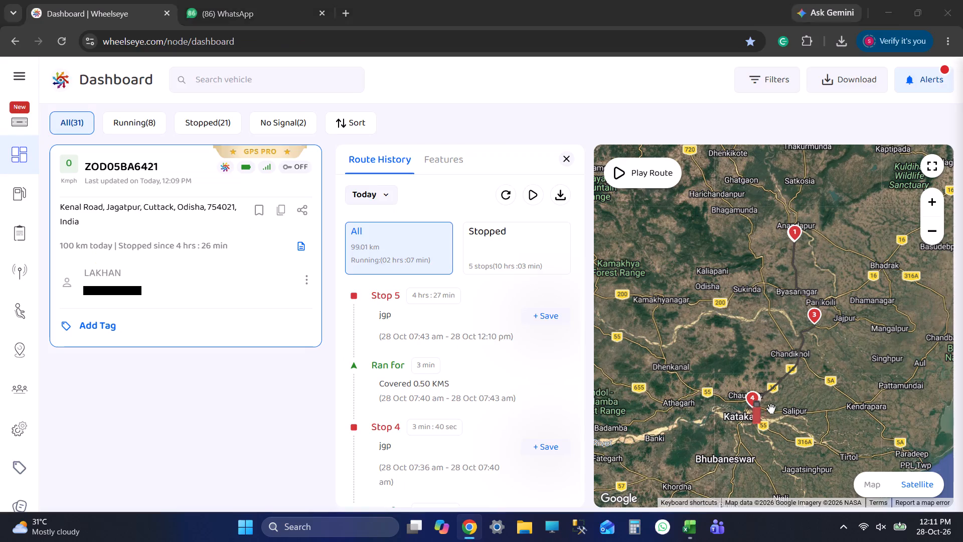
pyautogui.write('JGP')
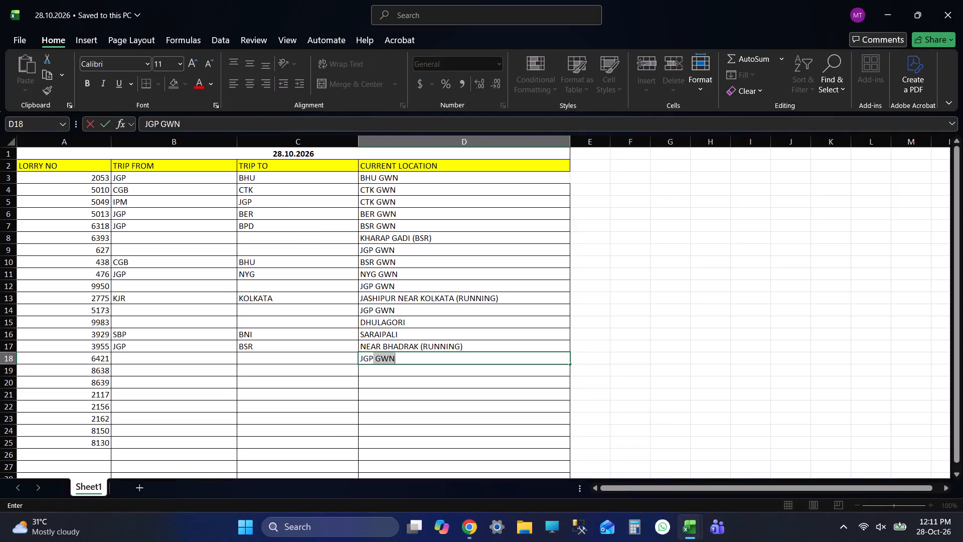
pyautogui.press('Return')
pyautogui.hotkey('ctrl', 's')
pyautogui.hotkey('ctrl', 's')
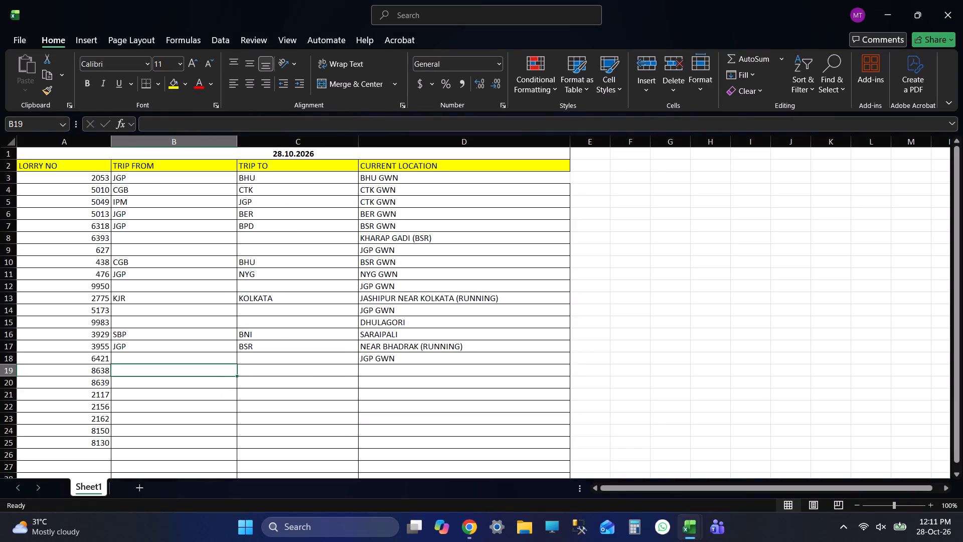
pyautogui.hotkey('ctrl', 's')
pyautogui.hotkey('ctrl', 's')
pyautogui.hotkey('ctrl', 's')
pyautogui.hotkey('ctrl', 's')
pyautogui.hotkey('ctrl', 's')
pyautogui.hotkey('ctrl', 's')
# Save the 28.10.2026 workbook and re-examine vehicle 6421's Stop 5 on the satellite map in Wheelseye.
pyautogui.hotkey('ctrl', 's')
pyautogui.hotkey('ctrl', 's')
pyautogui.hotkey('ctrl', 's')
pyautogui.hotkey('alt', 'Tab')
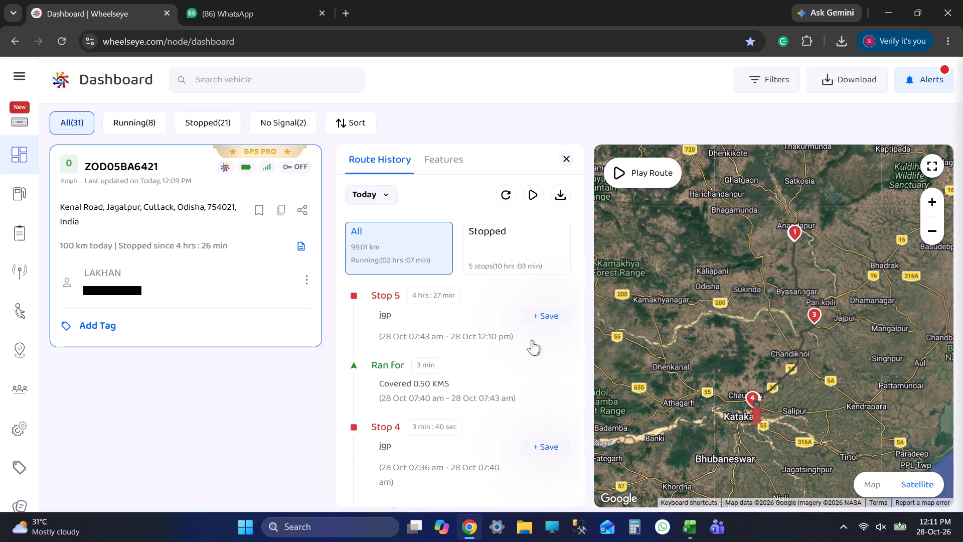
pyautogui.click(488, 322)
pyautogui.scroll(10, 786, 302)
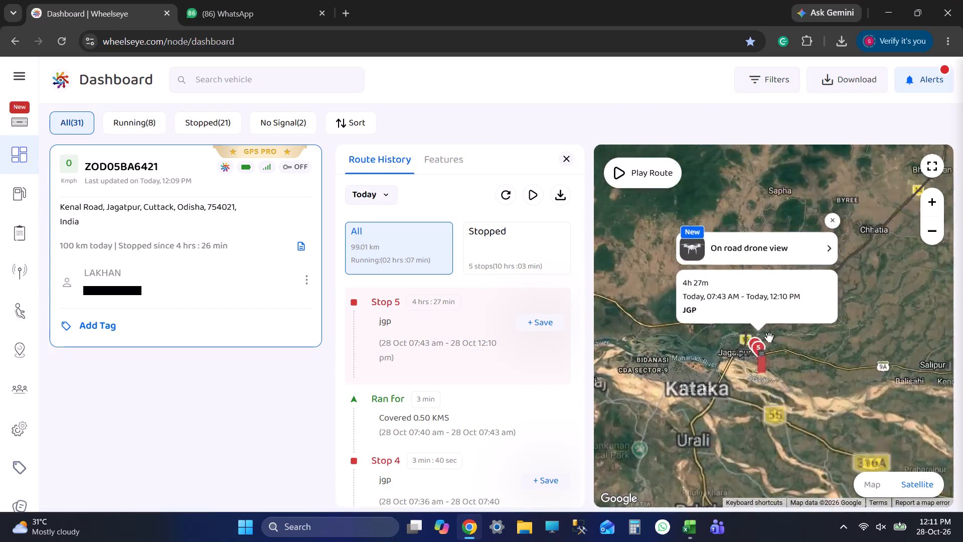
pyautogui.scroll(3, 769, 337)
pyautogui.scroll(-1, 741, 378)
pyautogui.scroll(1, 740, 380)
pyautogui.moveTo(748, 383); pyautogui.dragTo(676, 366)
pyautogui.hotkey('alt', 'Tab')
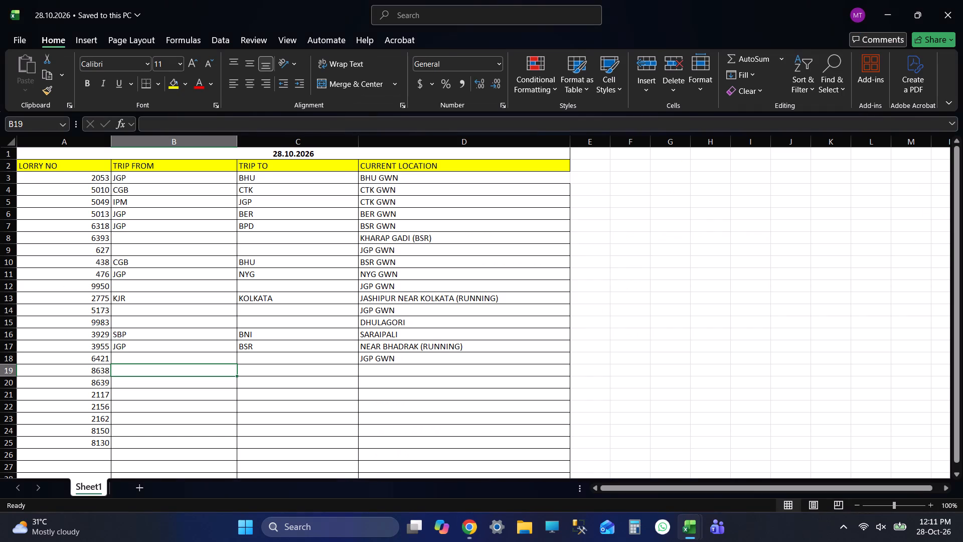
pyautogui.hotkey('ctrl', 's')
pyautogui.hotkey('ctrl', 's')
pyautogui.hotkey('ctrl', 's')
pyautogui.hotkey('alt', 'Tab')
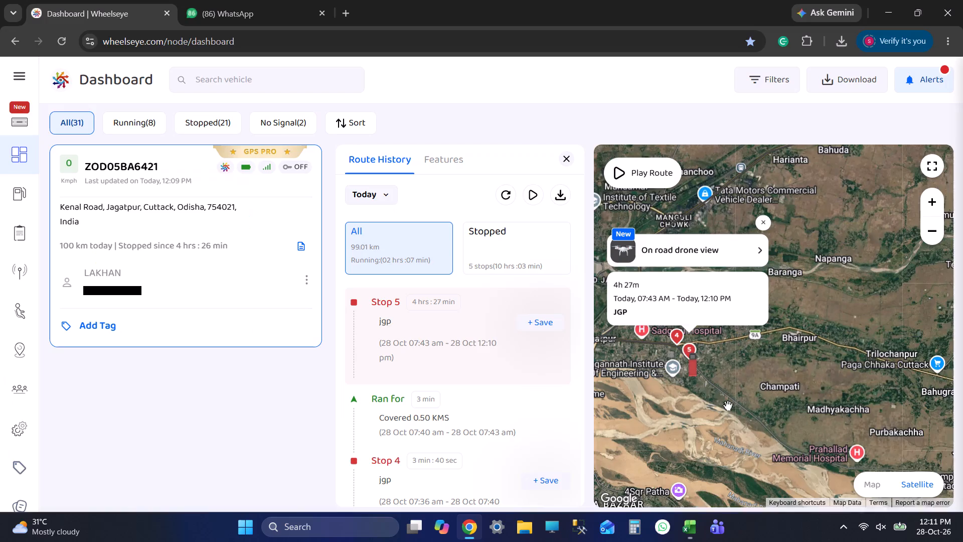
pyautogui.scroll(2, 684, 347)
pyautogui.scroll(-1, 684, 347)
pyautogui.scroll(3, 684, 347)
pyautogui.scroll(-1, 690, 376)
pyautogui.scroll(1, 690, 376)
pyautogui.scroll(-1, 690, 376)
pyautogui.scroll(1, 690, 376)
pyautogui.scroll(-3, 690, 376)
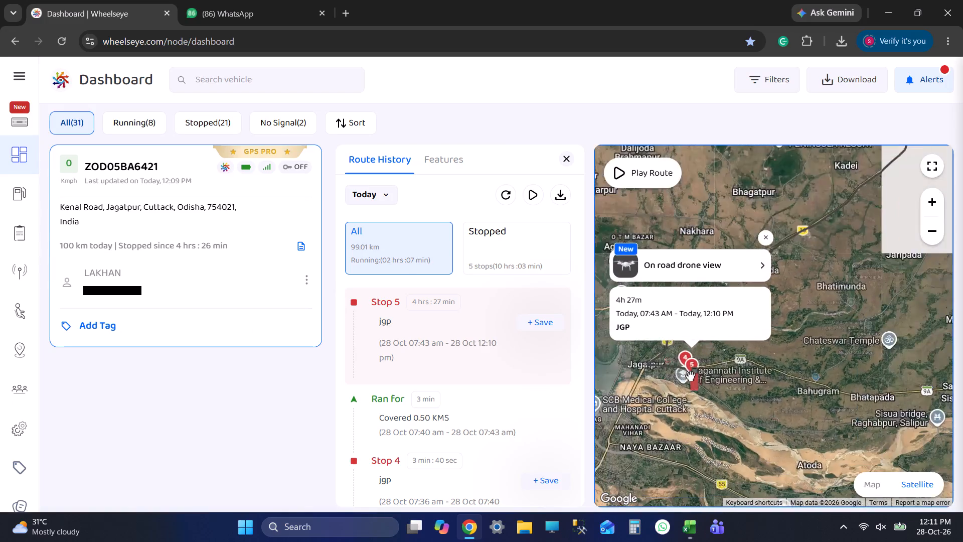
# Search Wheelseye for vehicle 8638, open its route history for today and examine its current position on the map.
pyautogui.hotkey('alt', 'Tab')
pyautogui.hotkey('alt', 'Tab')
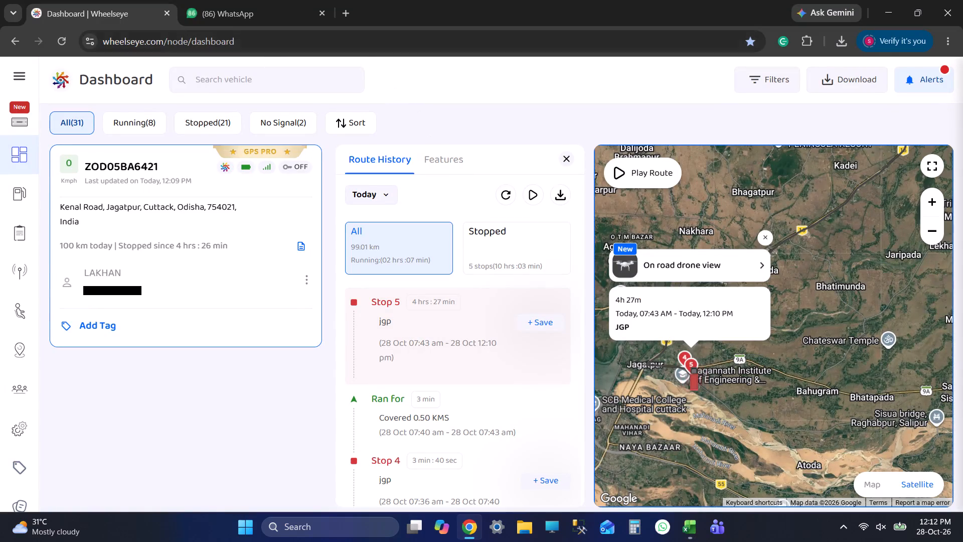
pyautogui.click(247, 87)
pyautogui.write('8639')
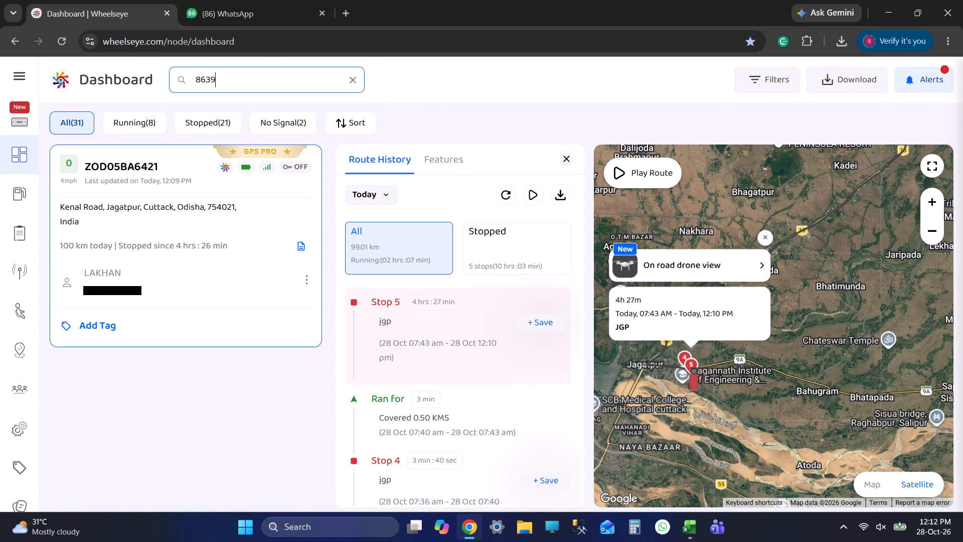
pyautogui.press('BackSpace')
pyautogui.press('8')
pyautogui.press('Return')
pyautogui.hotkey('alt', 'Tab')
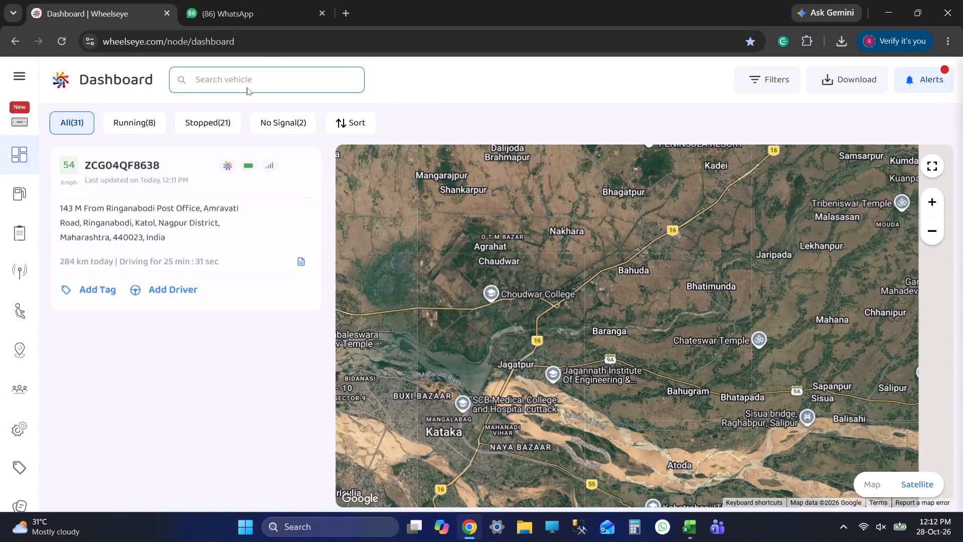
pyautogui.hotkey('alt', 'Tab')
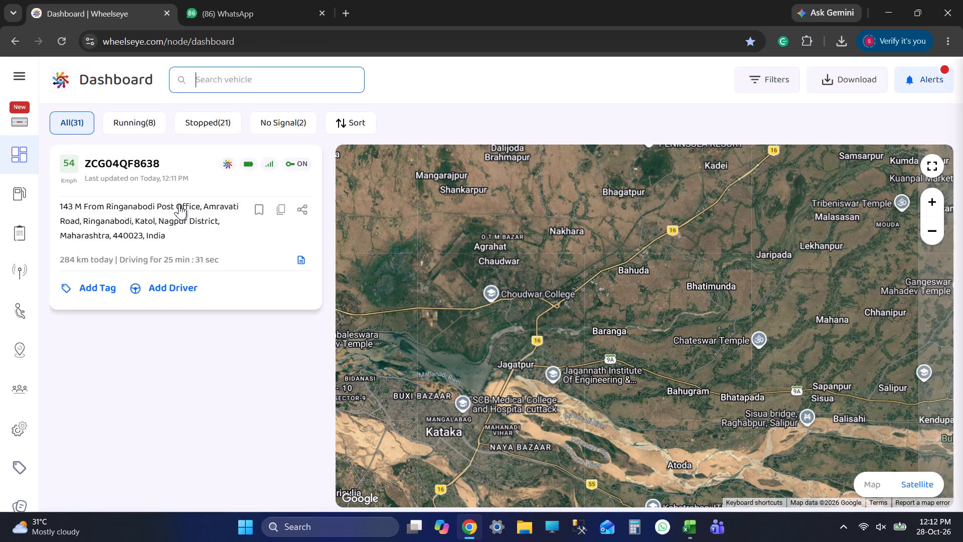
pyautogui.click(138, 202)
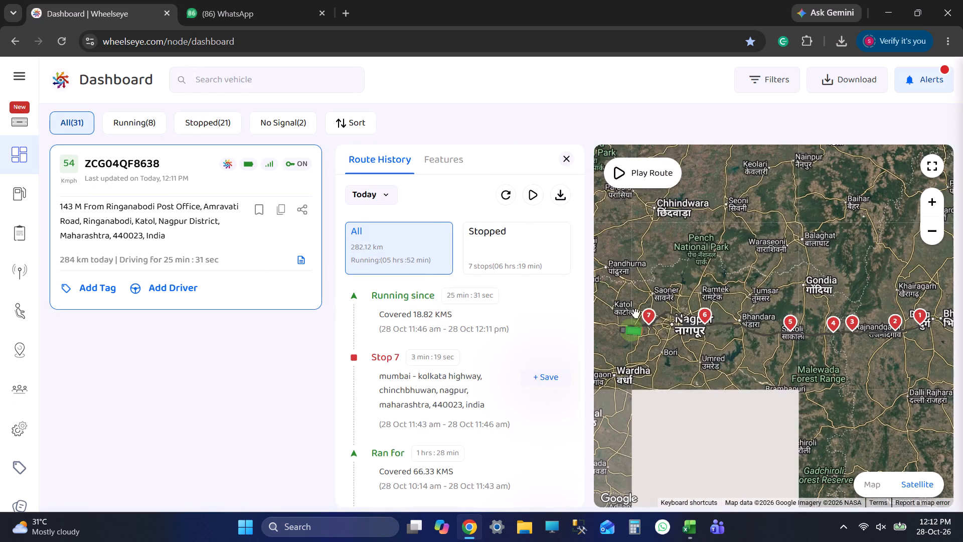
pyautogui.scroll(-3, 639, 313)
pyautogui.moveTo(639, 313); pyautogui.dragTo(724, 328)
pyautogui.scroll(6, 697, 336)
pyautogui.scroll(-1, 778, 355)
pyautogui.scroll(1, 778, 355)
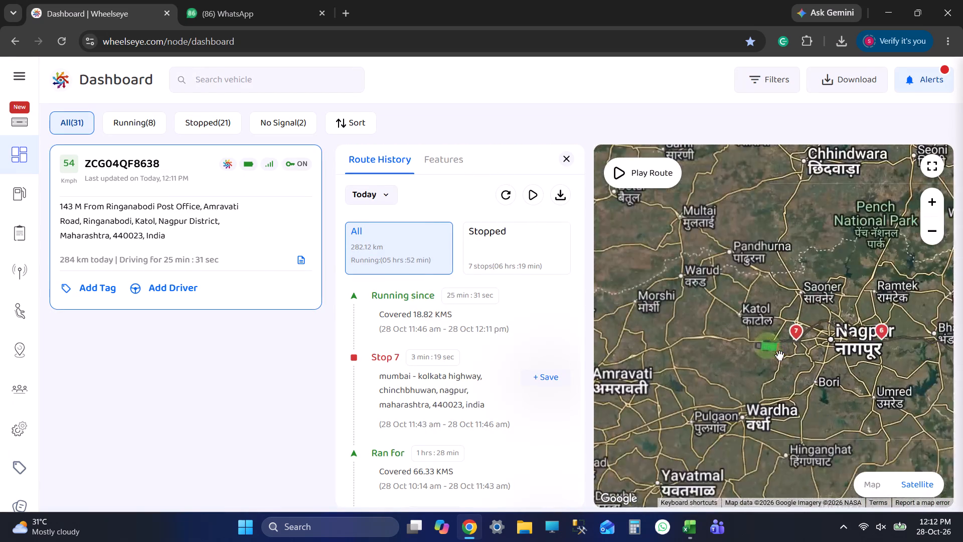
pyautogui.scroll(2, 779, 346)
pyautogui.scroll(-6, 757, 346)
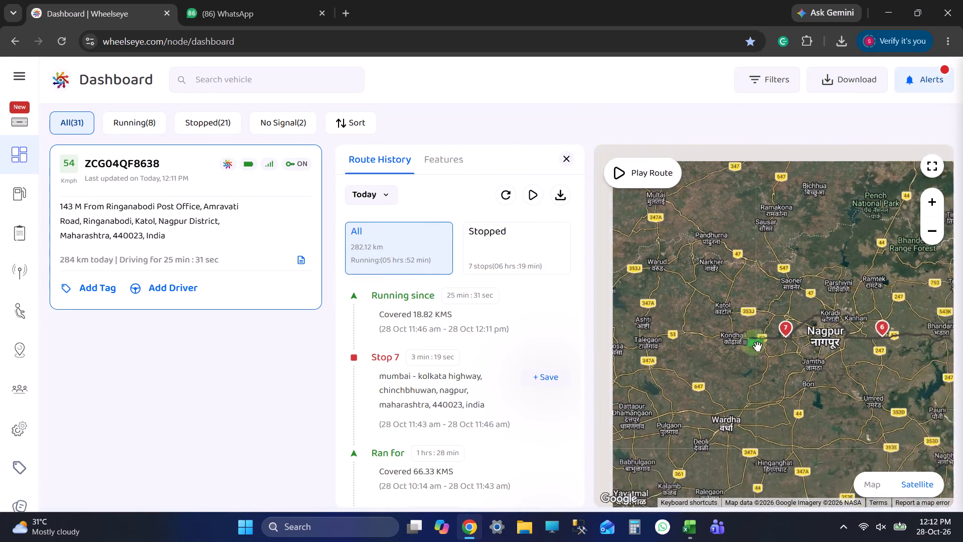
pyautogui.scroll(-4, 757, 346)
pyautogui.moveTo(751, 368); pyautogui.dragTo(792, 384)
# In the 28.10.2026 workbook, enter NEAR NAGPUR (RUNNING) as lorry 8638's current location, leaving its trip cells blank, and save.
pyautogui.hotkey('alt', 'Tab')
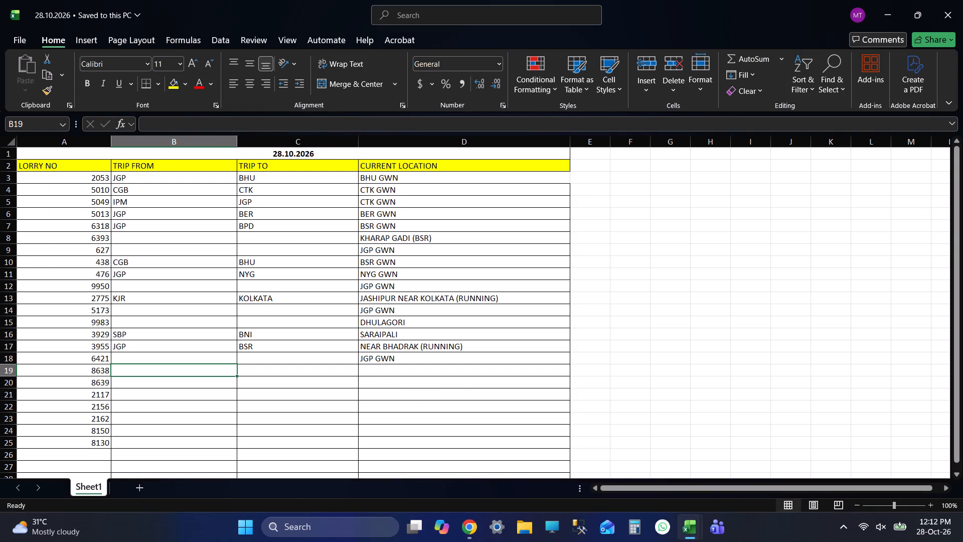
pyautogui.press('Tab')
pyautogui.press('Tab')
pyautogui.write('NEAR NAGPUR')
pyautogui.press('space')
pyautogui.write('(RUNNING')
pyautogui.hotkey('shift', ')')
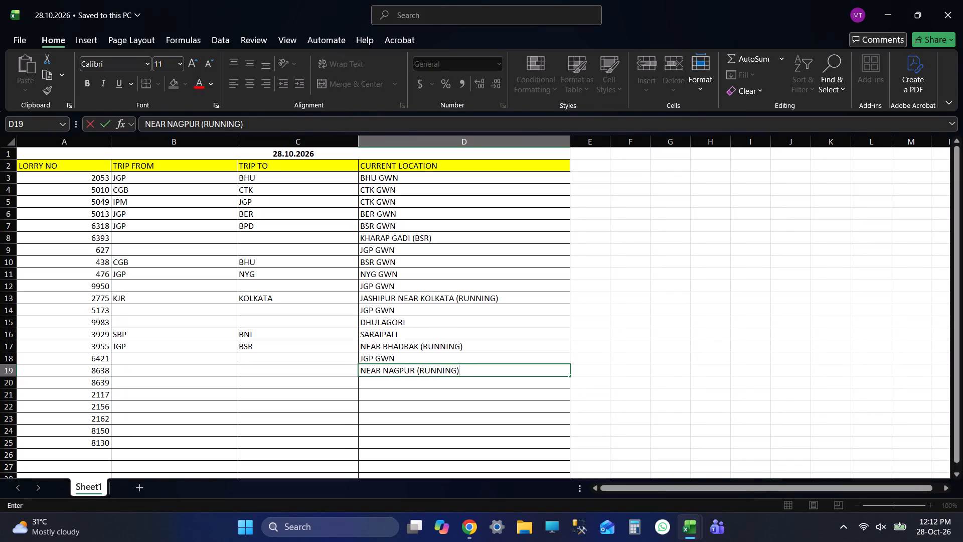
pyautogui.press('Return')
pyautogui.hotkey('ctrl', 's')
pyautogui.hotkey('ctrl', 's')
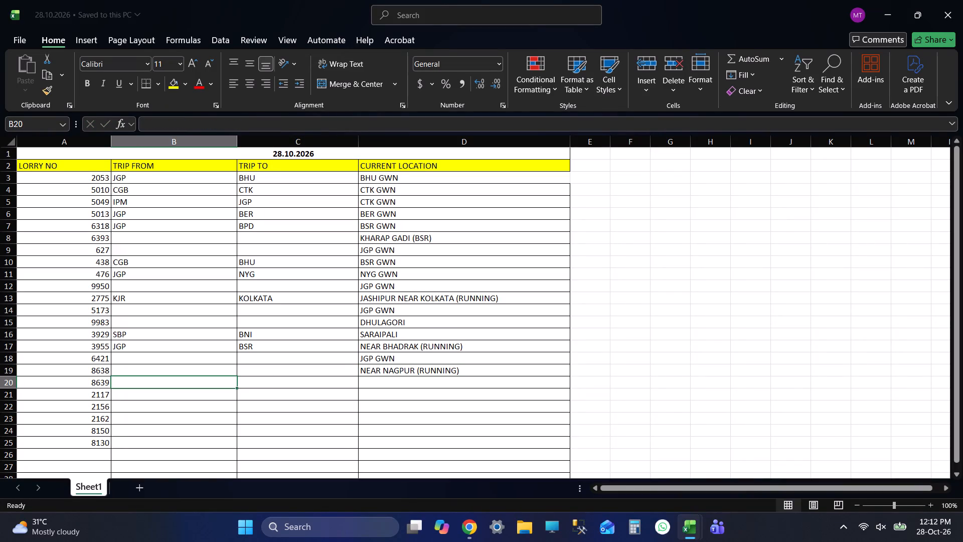
pyautogui.hotkey('ctrl', 's')
pyautogui.hotkey('ctrl', 's')
pyautogui.hotkey('ctrl', 's')
pyautogui.hotkey('ctrl', 's')
pyautogui.hotkey('ctrl', 's')
pyautogui.hotkey('ctrl', 's')
pyautogui.hotkey('ctrl', 's')
pyautogui.hotkey('ctrl', 's')
pyautogui.hotkey('ctrl', 's')
pyautogui.hotkey('ctrl', 's')
pyautogui.hotkey('ctrl', 's')
pyautogui.hotkey('ctrl', 's')
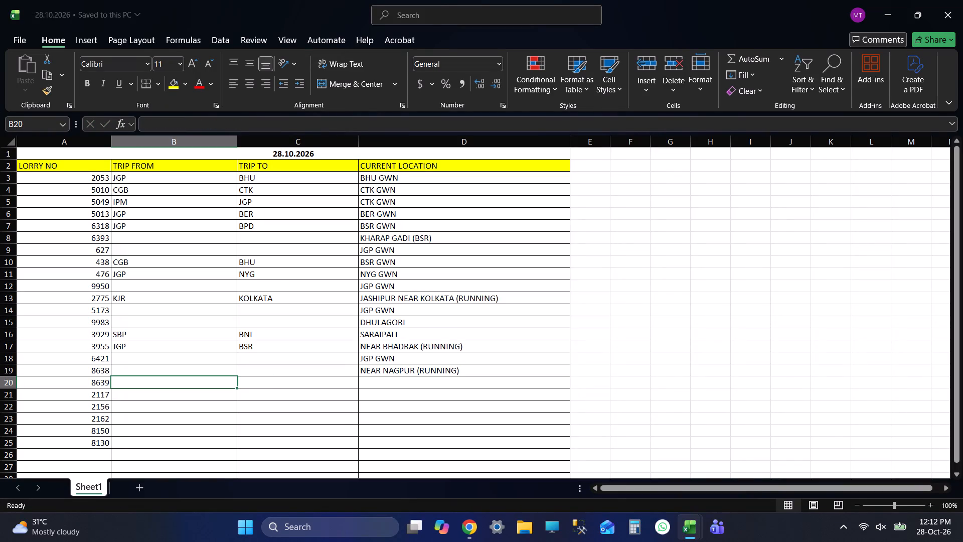
pyautogui.hotkey('ctrl', 's')
pyautogui.hotkey('ctrl', 's')
pyautogui.hotkey('ctrl', 's')
# Recheck vehicle 8638's position relative to the surrounding towns on the Wheelseye map, saving the 28.10.2026 workbook in between.
pyautogui.hotkey('alt', 'Tab')
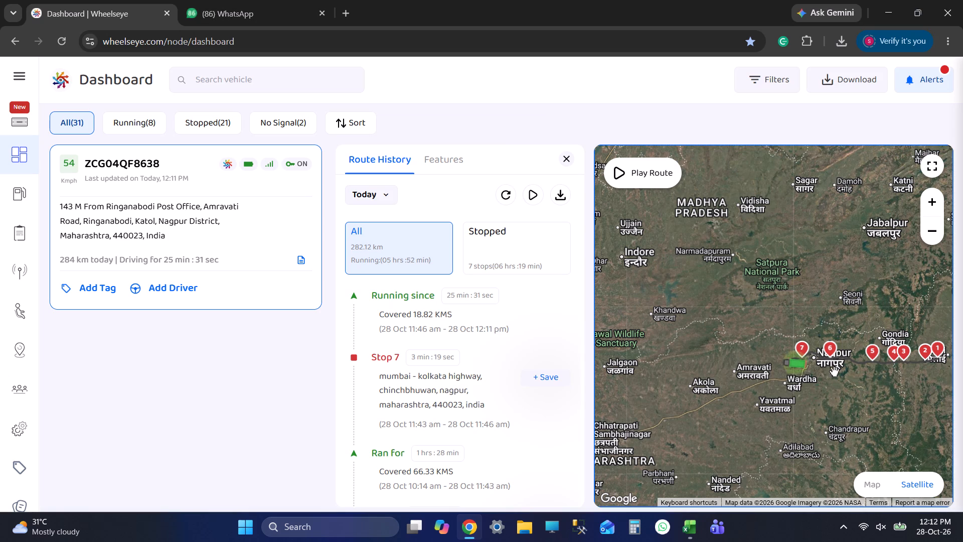
pyautogui.scroll(2, 816, 365)
pyautogui.scroll(3, 767, 360)
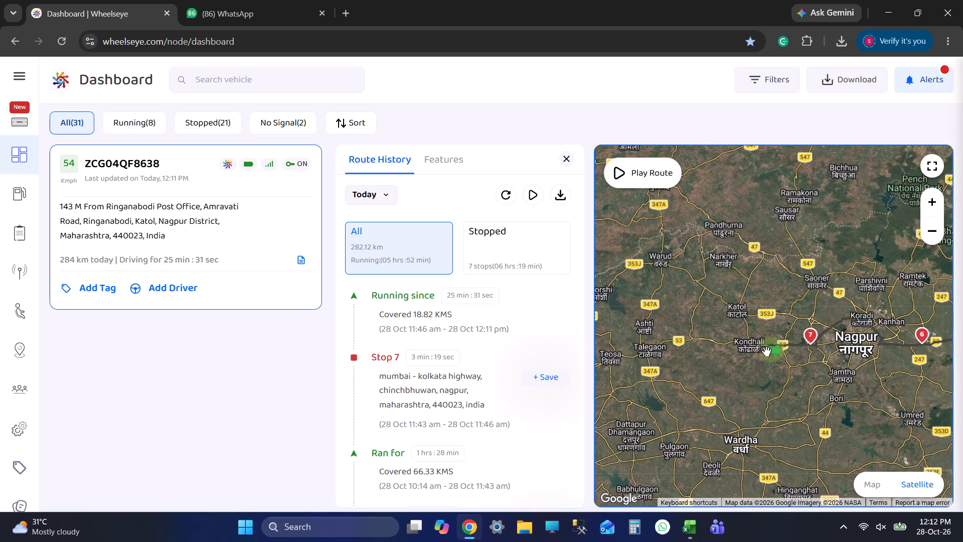
pyautogui.hotkey('alt', 'Tab')
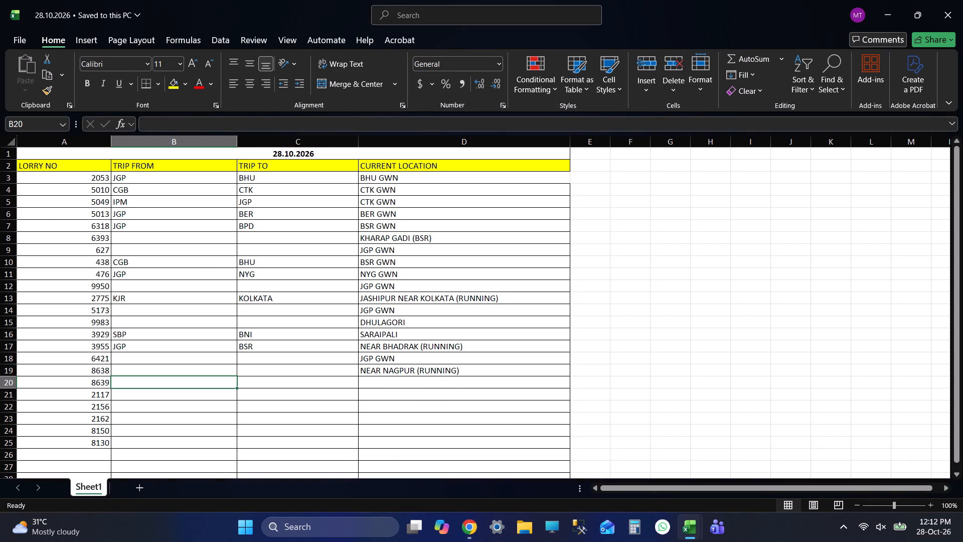
pyautogui.hotkey('ctrl', 's')
pyautogui.hotkey('ctrl', 's')
pyautogui.hotkey('ctrl', 's')
pyautogui.hotkey('ctrl', 's')
pyautogui.hotkey('ctrl', 's')
pyautogui.hotkey('ctrl', 's')
pyautogui.hotkey('ctrl', 's')
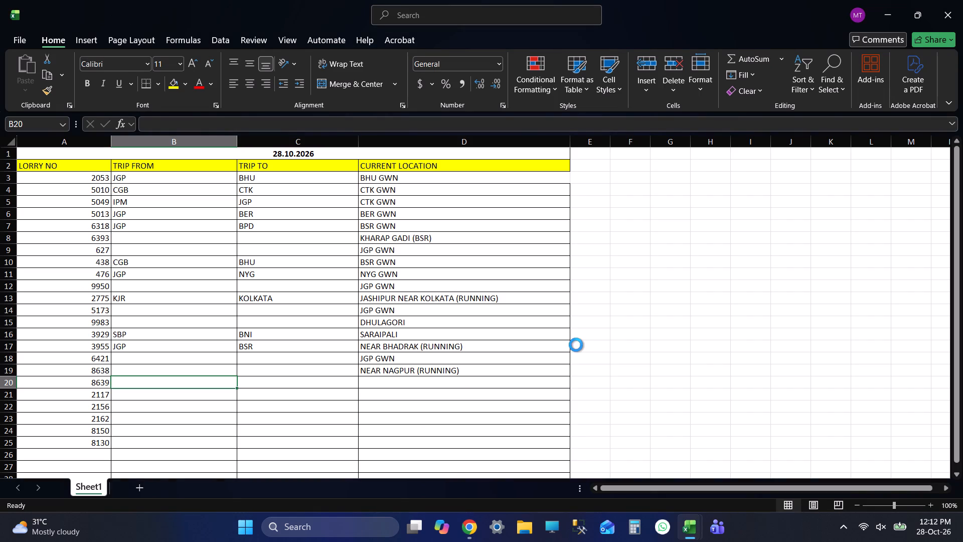
pyautogui.hotkey('alt', 'Tab')
pyautogui.hotkey('alt', 'Tab')
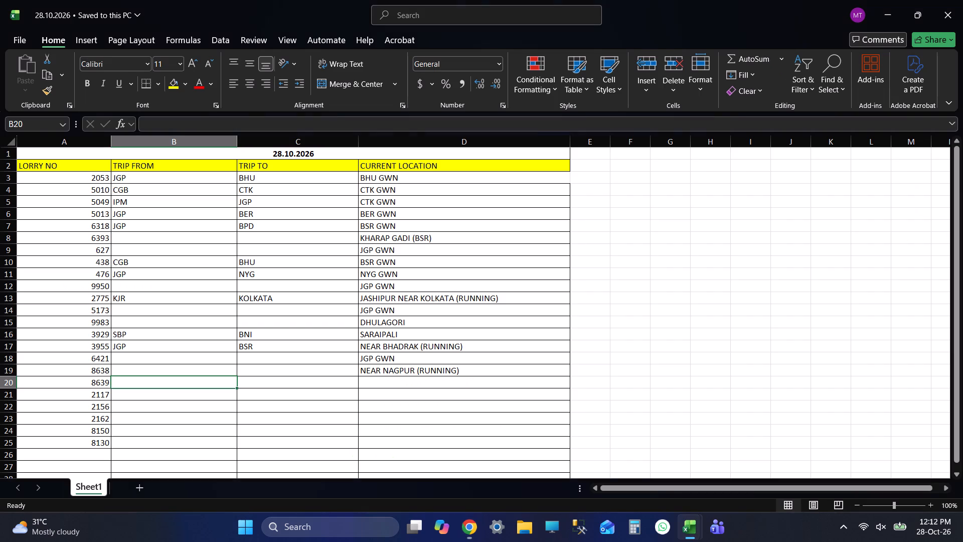
pyautogui.hotkey('ctrl', 's')
pyautogui.hotkey('ctrl', 's')
pyautogui.hotkey('ctrl', 's')
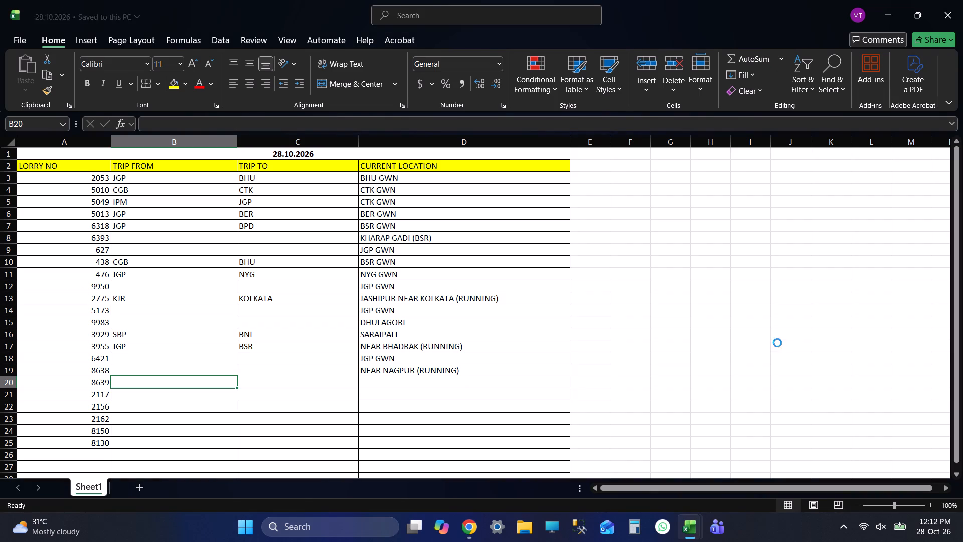
pyautogui.hotkey('ctrl', 's')
pyautogui.hotkey('ctrl', 's')
pyautogui.hotkey('ctrl', 's')
pyautogui.hotkey('ctrl', 's')
pyautogui.hotkey('ctrl', 's')
pyautogui.hotkey('alt', 'Tab')
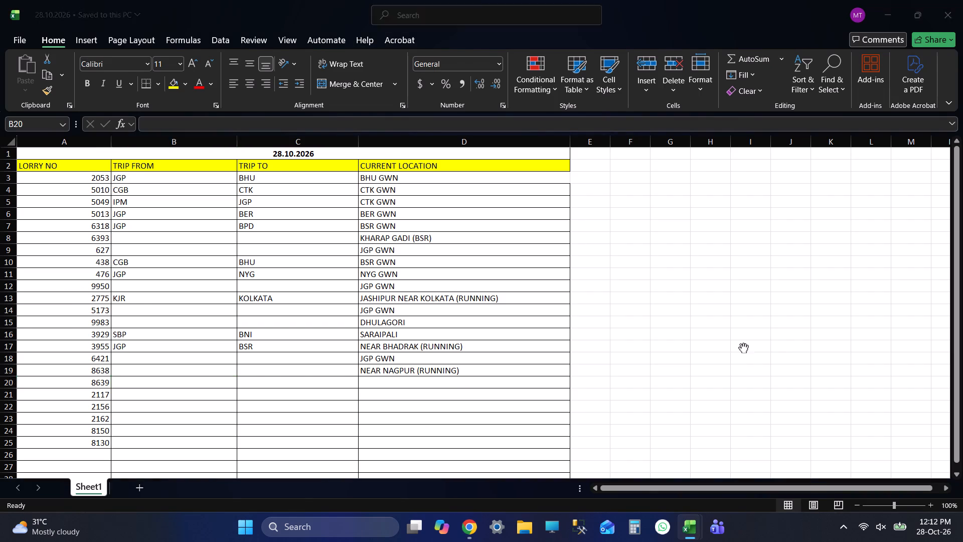
pyautogui.scroll(3, 760, 357)
pyautogui.scroll(-3, 760, 357)
pyautogui.scroll(1, 775, 336)
pyautogui.scroll(-1, 775, 336)
pyautogui.scroll(3, 775, 336)
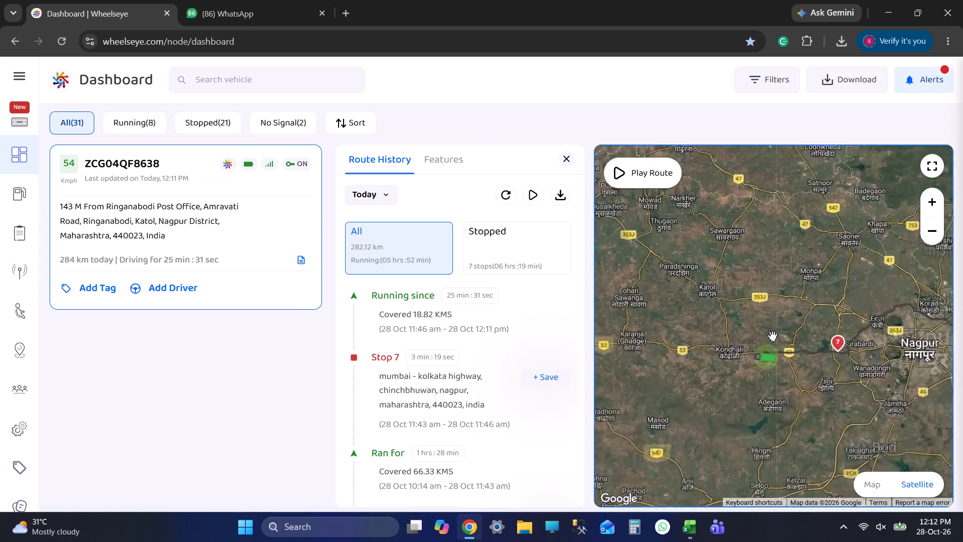
pyautogui.scroll(1, 772, 336)
pyautogui.scroll(-3, 772, 336)
pyautogui.moveTo(772, 336); pyautogui.dragTo(763, 338)
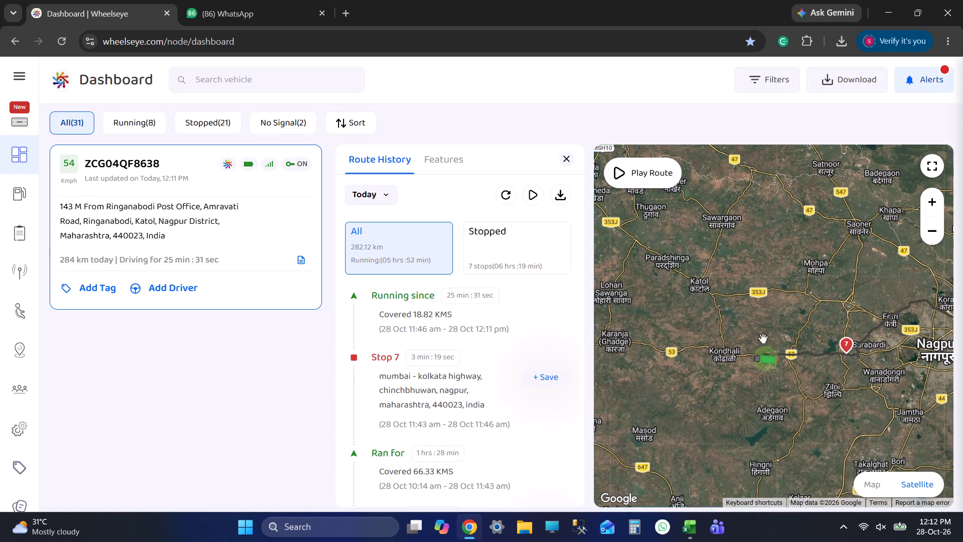
pyautogui.moveTo(763, 338); pyautogui.dragTo(743, 344)
pyautogui.scroll(-2, 745, 331)
pyautogui.hotkey('alt', 'Tab')
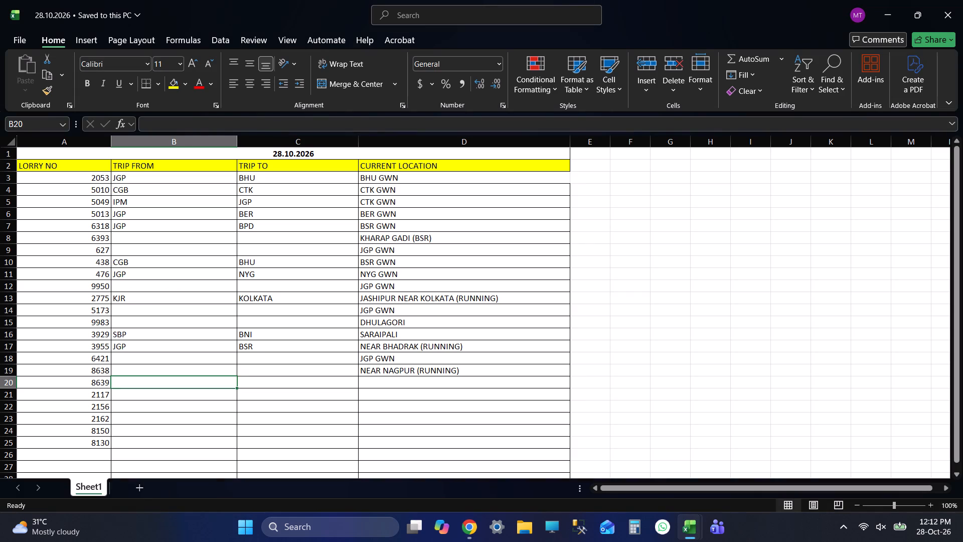
pyautogui.hotkey('ctrl', 's')
# Search Wheelseye for vehicle 8639, open its route history for today and examine its current position on the map.
pyautogui.hotkey('alt', 'Tab')
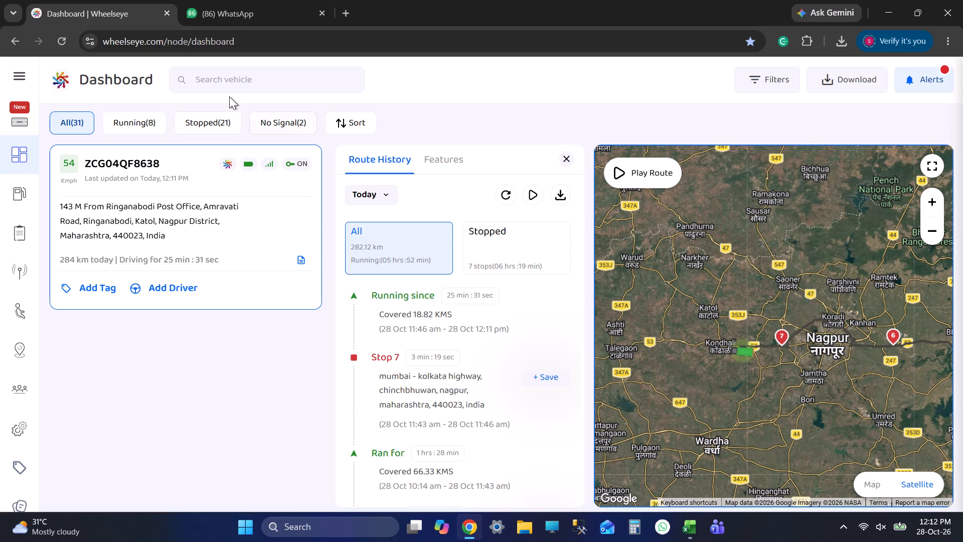
pyautogui.click(236, 85)
pyautogui.hotkey('alt', 'Tab')
pyautogui.hotkey('alt', 'Tab')
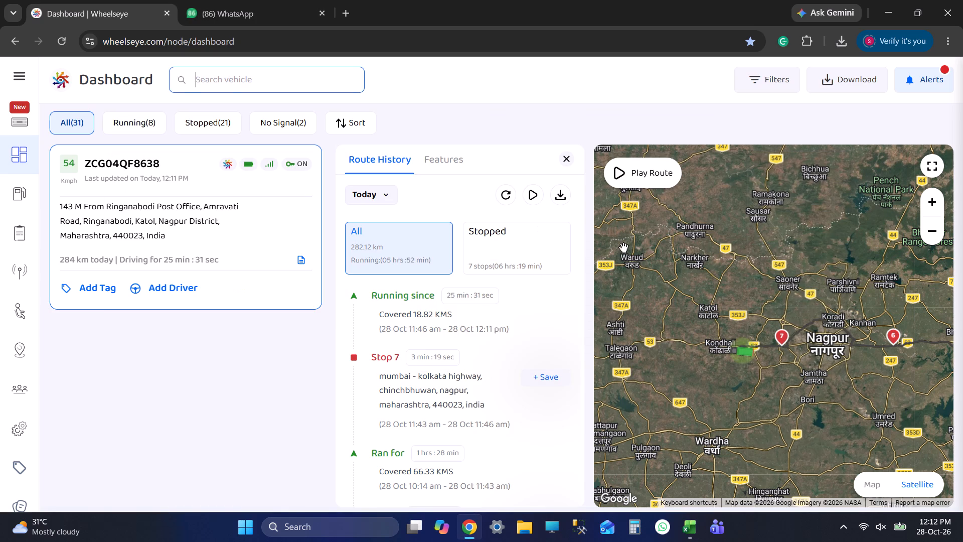
pyautogui.write('8639')
pyautogui.press('Return')
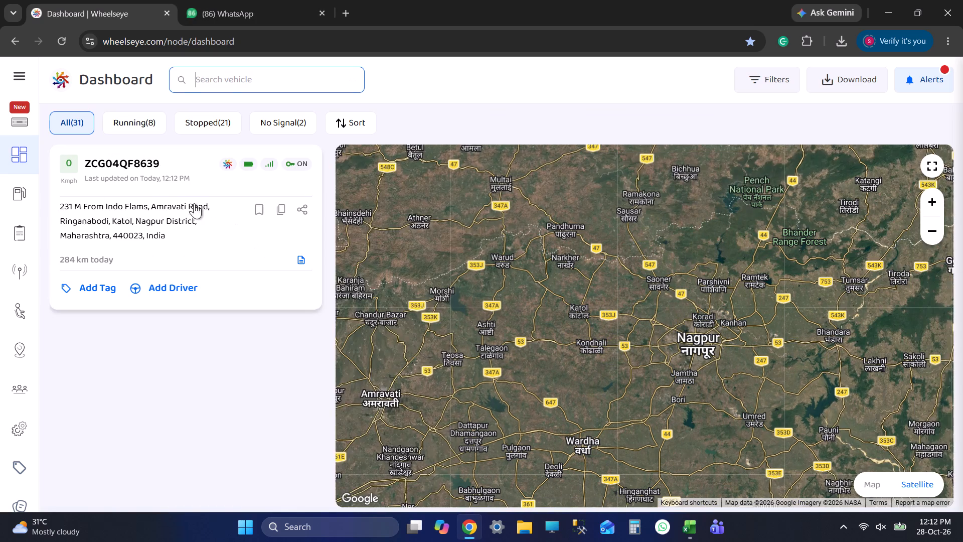
pyautogui.click(160, 188)
pyautogui.moveTo(638, 316); pyautogui.dragTo(702, 326)
pyautogui.scroll(-1, 702, 326)
pyautogui.scroll(2, 702, 326)
# In the 28.10.2026 workbook, copy lorry 8638's location NEAR NAGPUR (RUNNING) into lorry 8639's current location and save.
pyautogui.hotkey('alt', 'Tab')
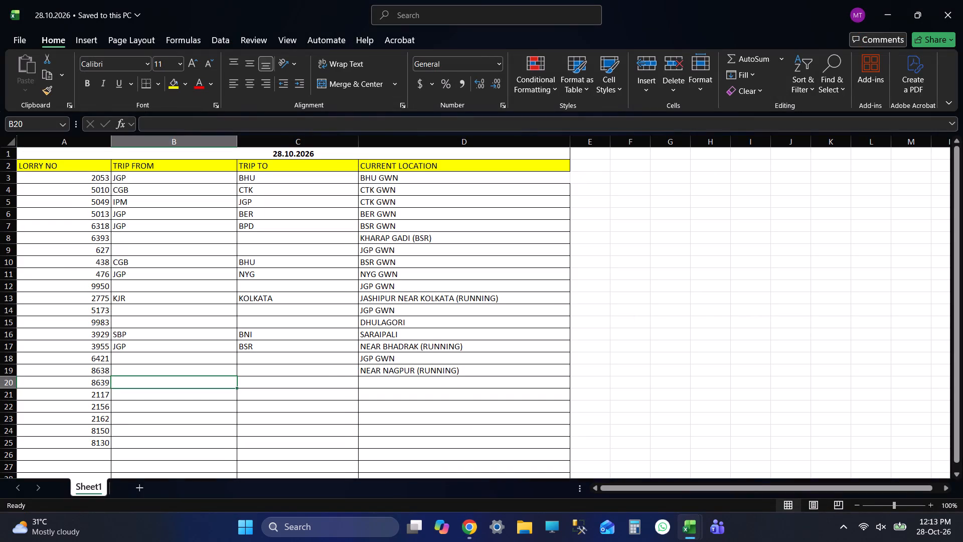
pyautogui.click(409, 374)
pyautogui.hotkey('ctrl', 'c')
pyautogui.click(446, 392)
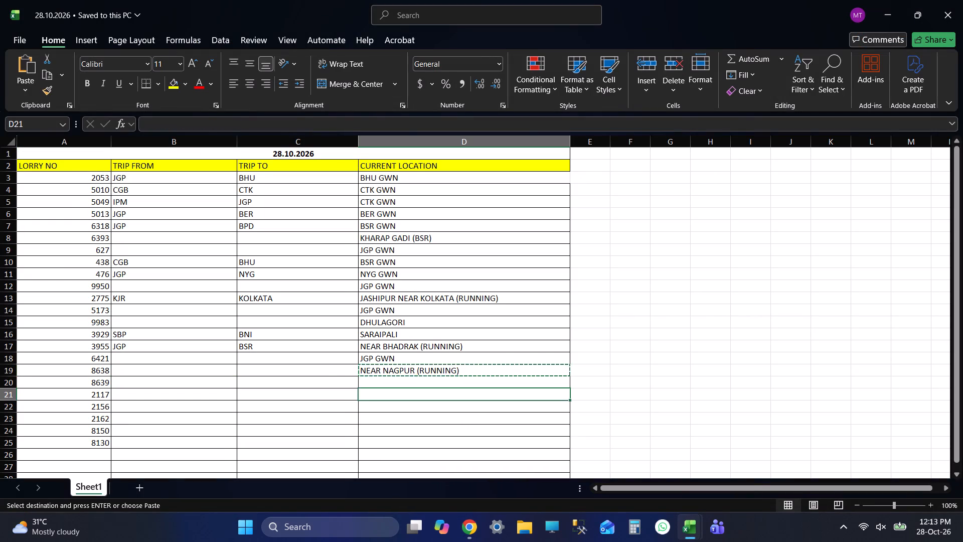
pyautogui.click(428, 382)
pyautogui.hotkey('ctrl', 'v')
pyautogui.click(436, 403)
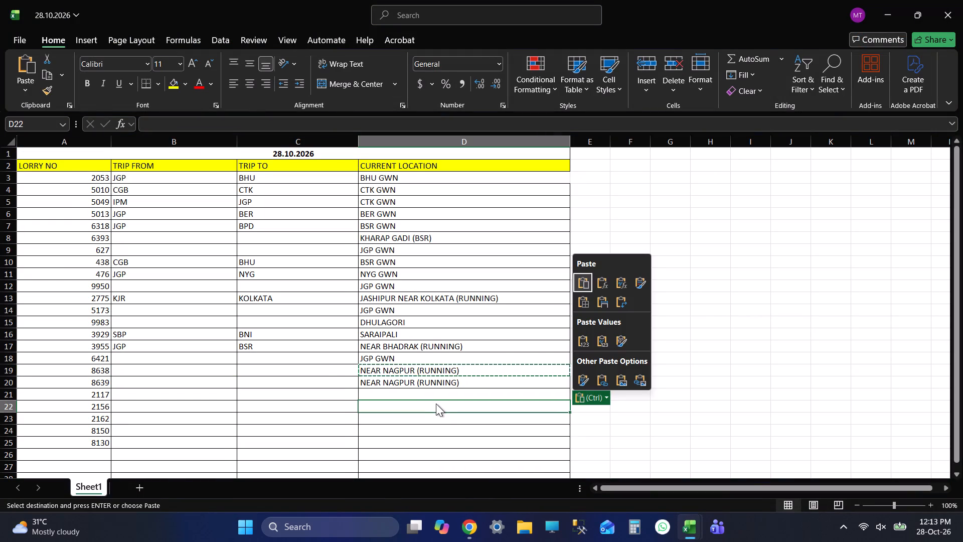
pyautogui.click(408, 392)
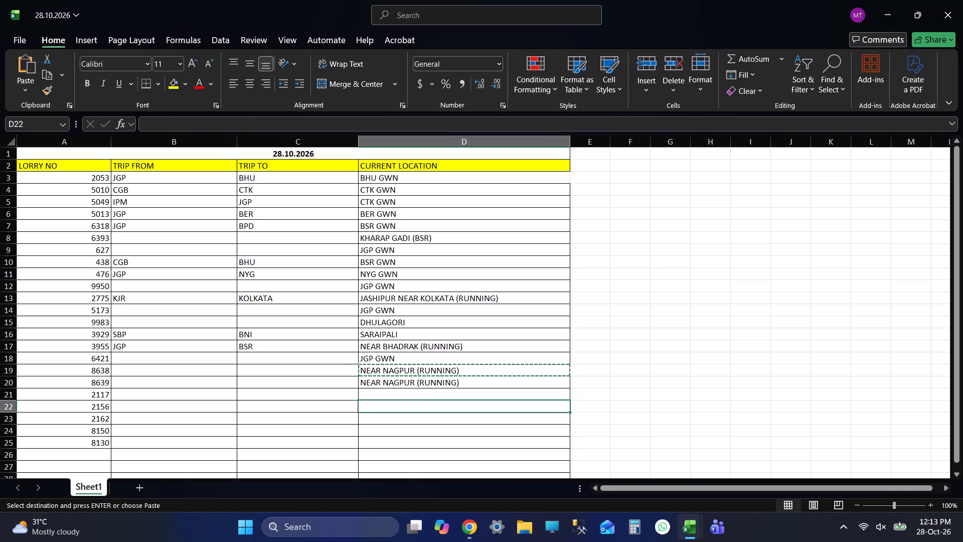
pyautogui.click(408, 392)
pyautogui.hotkey('ctrl', 's')
# Save the 28.10.2026 workbook with lorry 8639's current location filled in, rechecking that vehicle on Wheelseye first.
pyautogui.hotkey('alt', 'Tab')
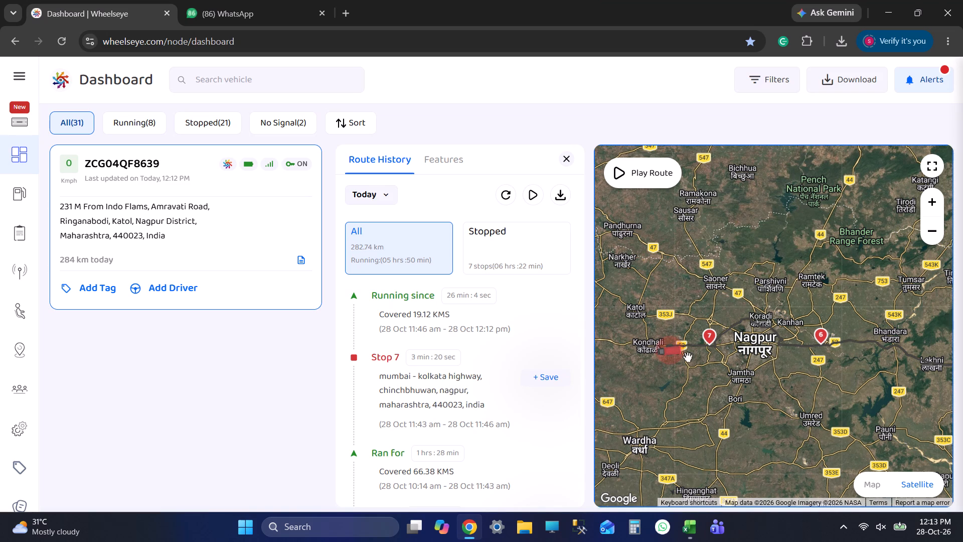
pyautogui.hotkey('alt', 'Tab')
pyautogui.hotkey('ctrl', 's')
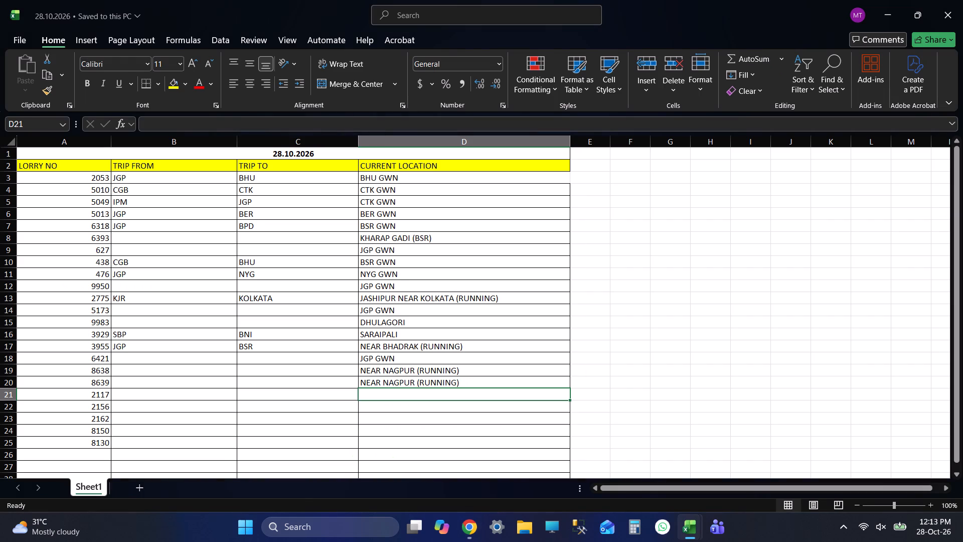
pyautogui.hotkey('ctrl', 's')
pyautogui.hotkey('ctrl', 's')
pyautogui.hotkey('ctrl', 's')
pyautogui.hotkey('ctrl', 's')
pyautogui.hotkey('ctrl', 's')
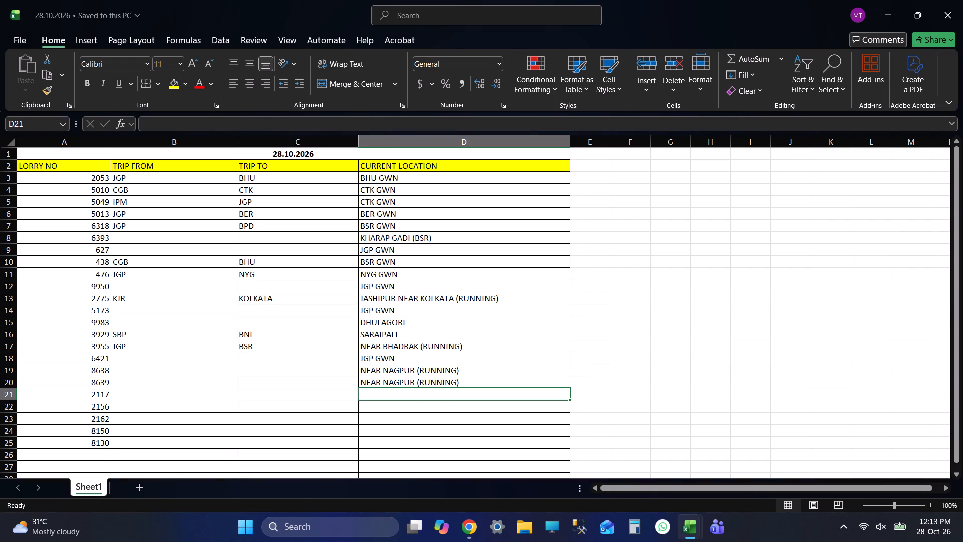
pyautogui.hotkey('ctrl', 's')
pyautogui.hotkey('ctrl', 's')
pyautogui.hotkey('ctrl', 's')
pyautogui.hotkey('ctrl', 's')
pyautogui.hotkey('ctrl', 's')
pyautogui.hotkey('ctrl', 's')
pyautogui.hotkey('ctrl', 's')
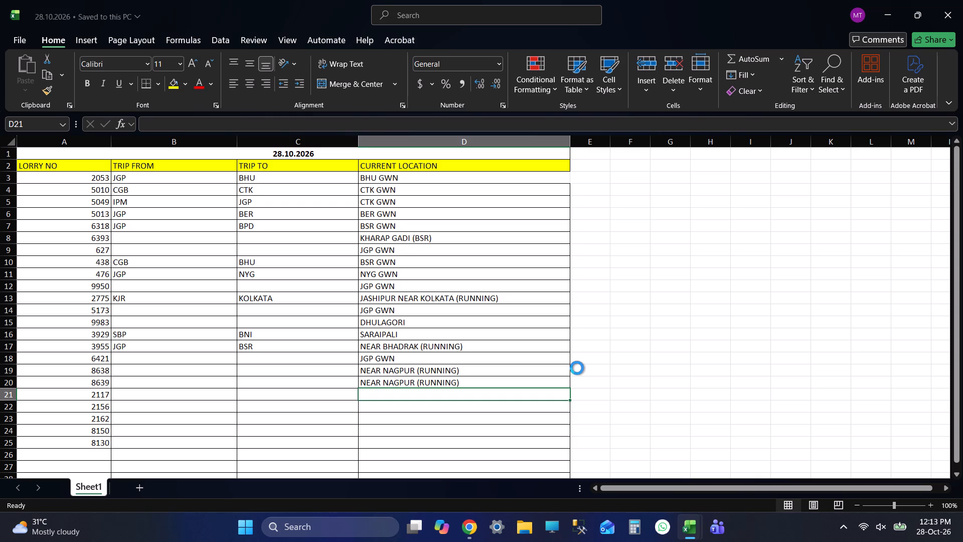
# Search Wheelseye for vehicle 2117, open its route history for today and examine its position on the map.
pyautogui.hotkey('shift', 'Tab')
pyautogui.hotkey('shift', 'Tab')
pyautogui.hotkey('shift', 'Tab')
pyautogui.hotkey('ctrl', 'c')
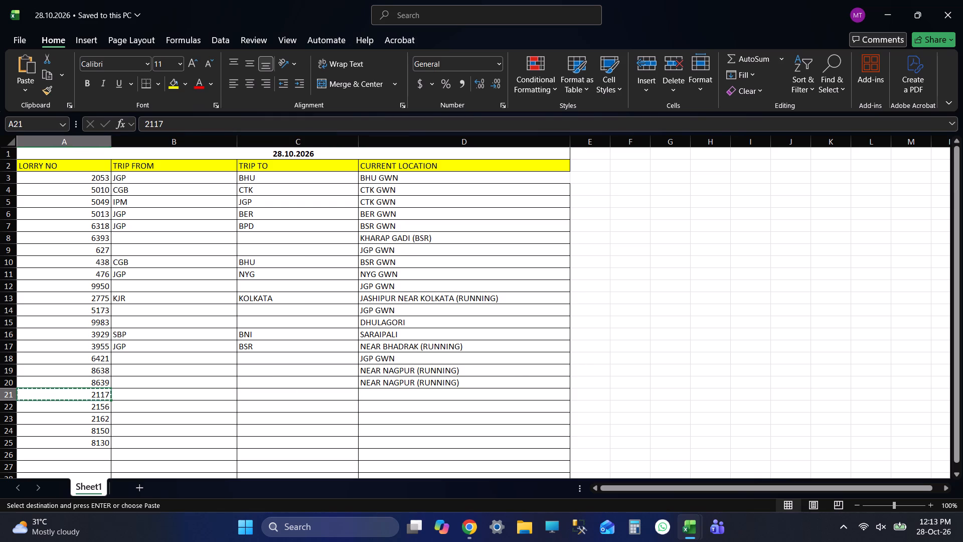
pyautogui.hotkey('alt', 'Tab')
pyautogui.click(229, 92)
pyautogui.hotkey('ctrl', 'v')
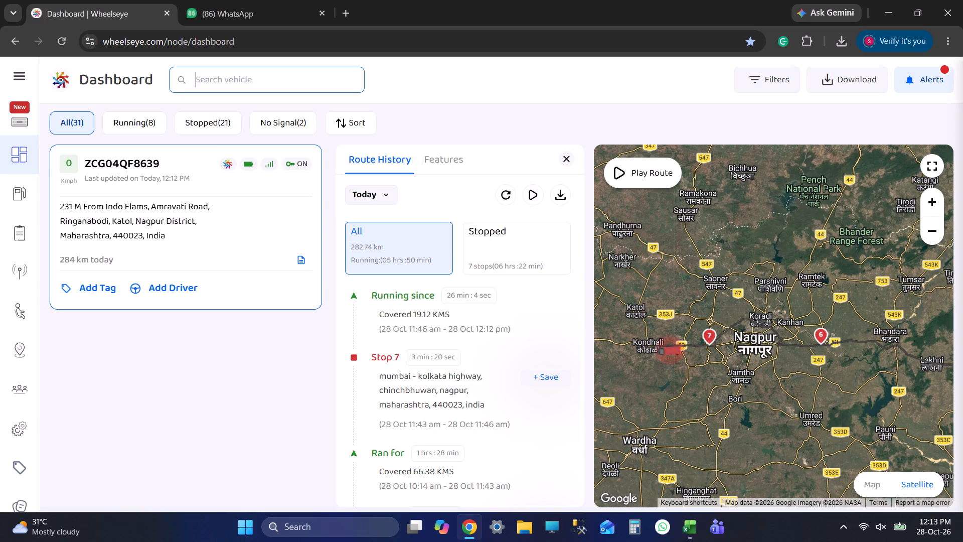
pyautogui.press('Return')
pyautogui.click(143, 179)
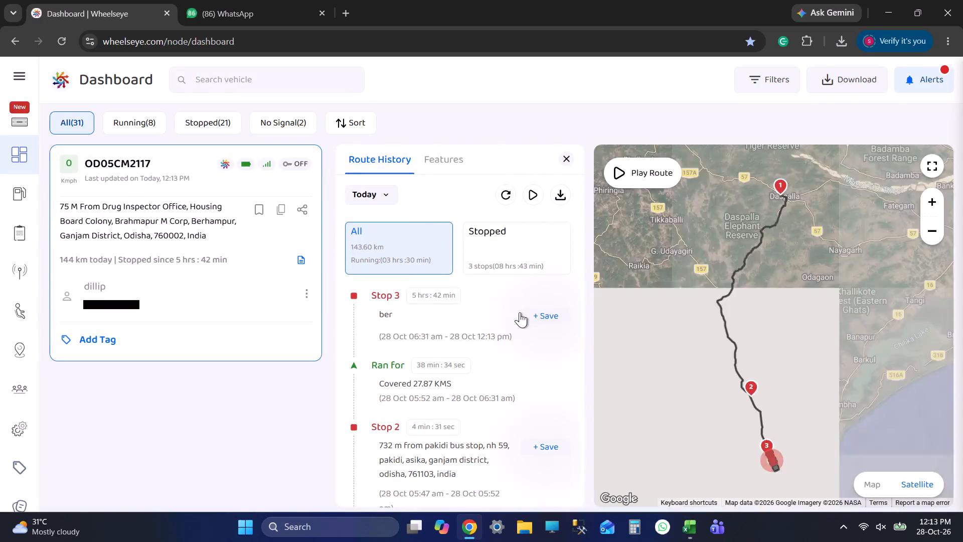
pyautogui.scroll(1, 674, 311)
pyautogui.scroll(-2, 674, 311)
# Look up lorry 2117's most recent trip on the BNI (RAIPUR MTPL(T)) sheet of the daily trip workbook.
pyautogui.hotkey('alt', 'Tab')
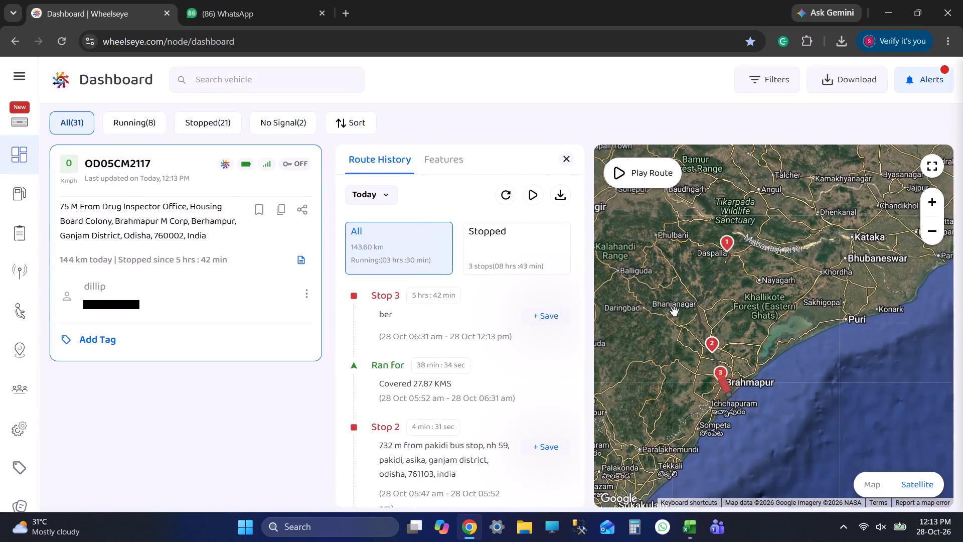
pyautogui.press('Tab')
pyautogui.hotkey('alt', 'Tab')
pyautogui.hotkey('alt', 'Tab')
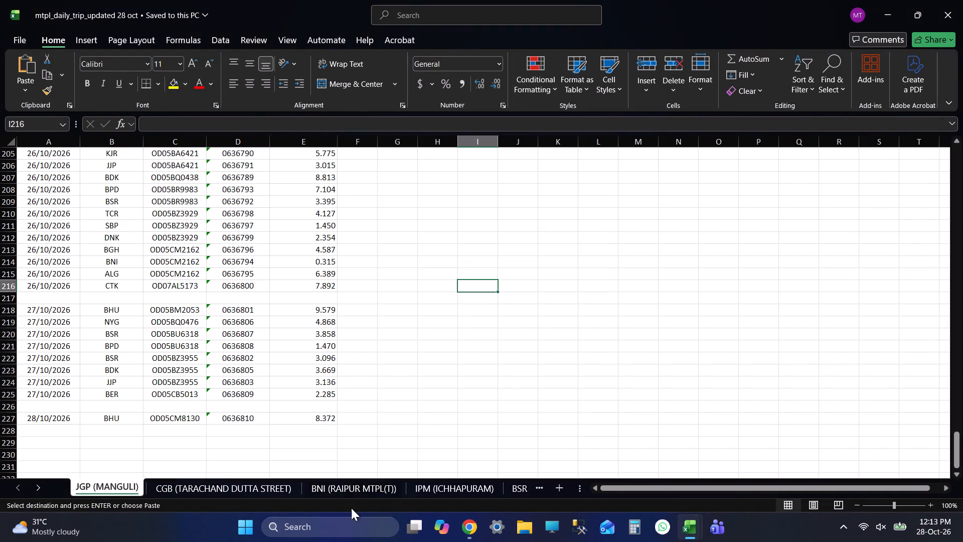
pyautogui.hotkey('alt', 'Tab')
pyautogui.hotkey('alt', 'Tab')
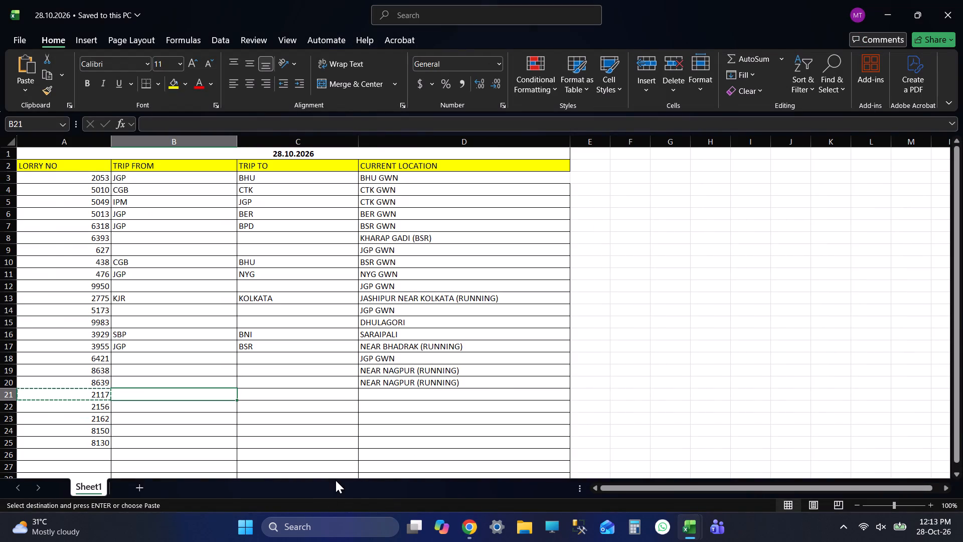
pyautogui.click(330, 481)
pyautogui.hotkey('alt', 'Tab')
pyautogui.hotkey('alt', 'Tab')
pyautogui.hotkey('alt', 'Tab')
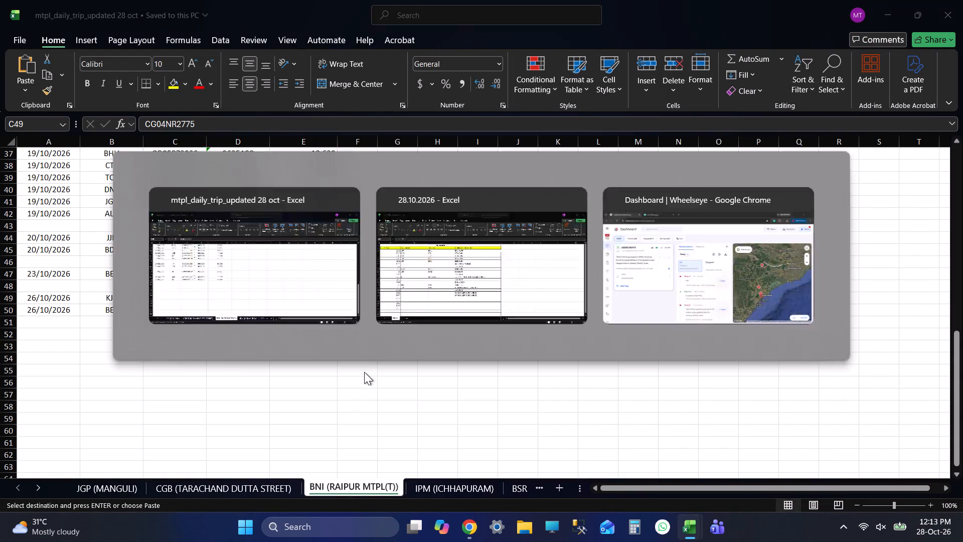
pyautogui.hotkey('alt', 'Tab')
pyautogui.click(185, 309)
pyautogui.hotkey('alt', 'Tab')
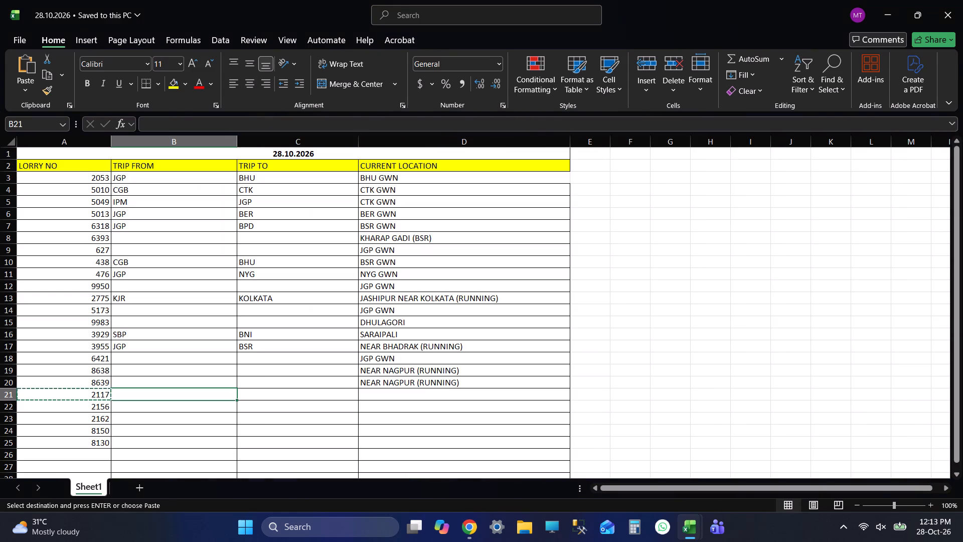
pyautogui.hotkey('alt', 'Tab')
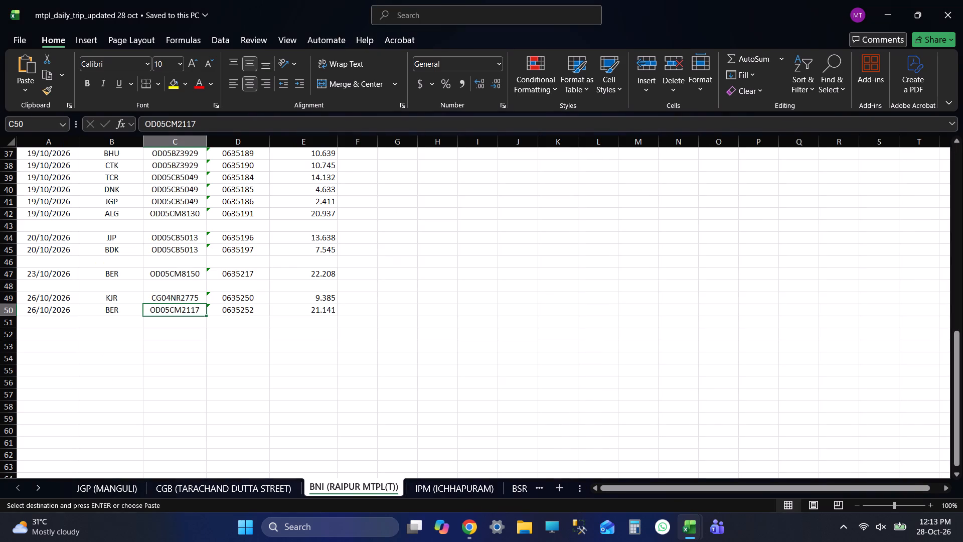
pyautogui.hotkey('alt', 'Tab')
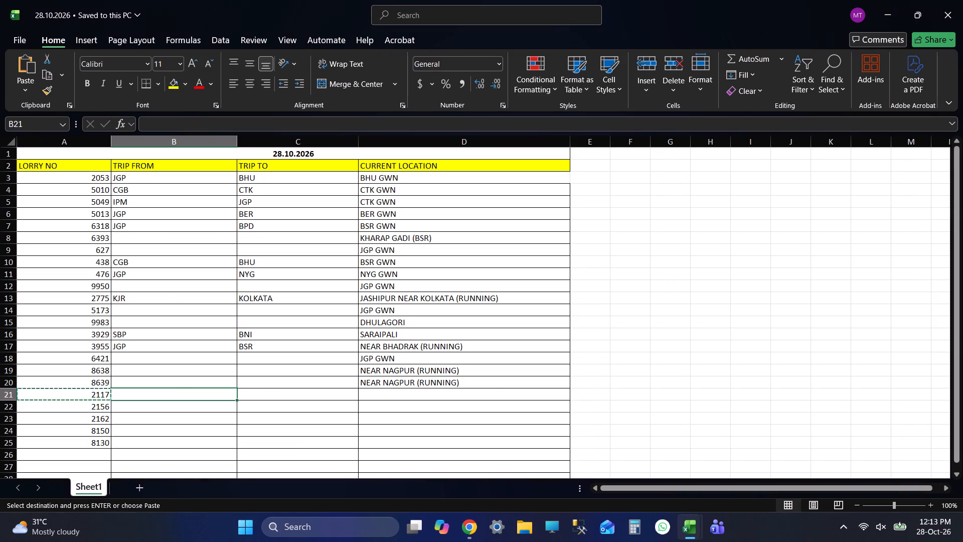
pyautogui.hotkey('alt', 'Tab')
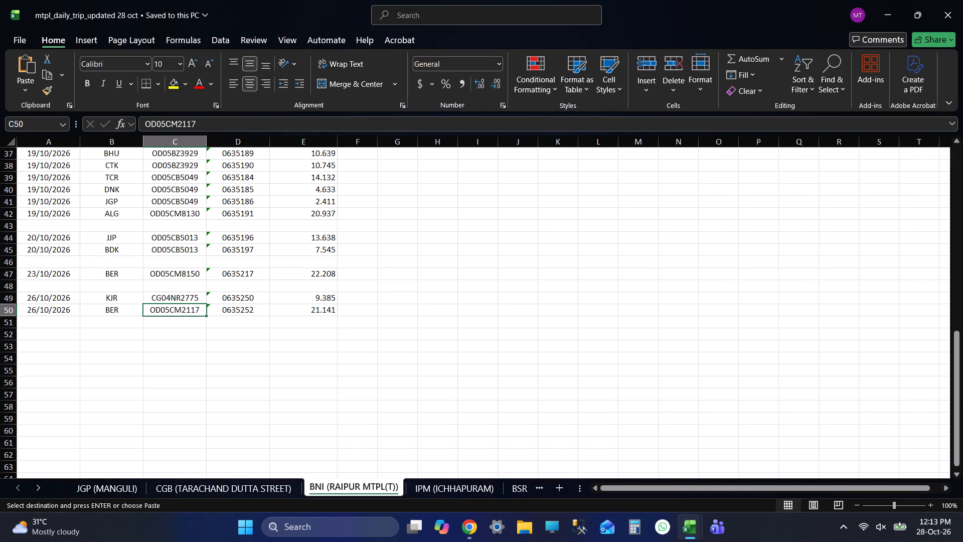
pyautogui.hotkey('alt', 'Tab')
pyautogui.hotkey('alt', 'Tab')
# In the 28.10.2026 workbook, enter lorry 2117's trip from BNI to BER and save.
pyautogui.hotkey('alt', 'Tab')
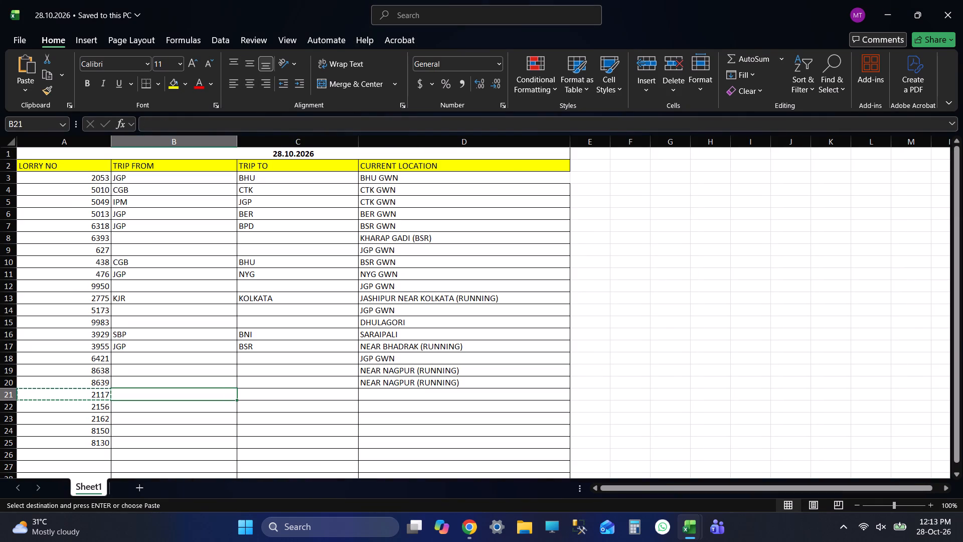
pyautogui.write('BNI')
pyautogui.press('Tab')
pyautogui.write('BER')
pyautogui.press('Tab')
pyautogui.hotkey('ctrl', 's')
pyautogui.hotkey('alt', 'Tab')
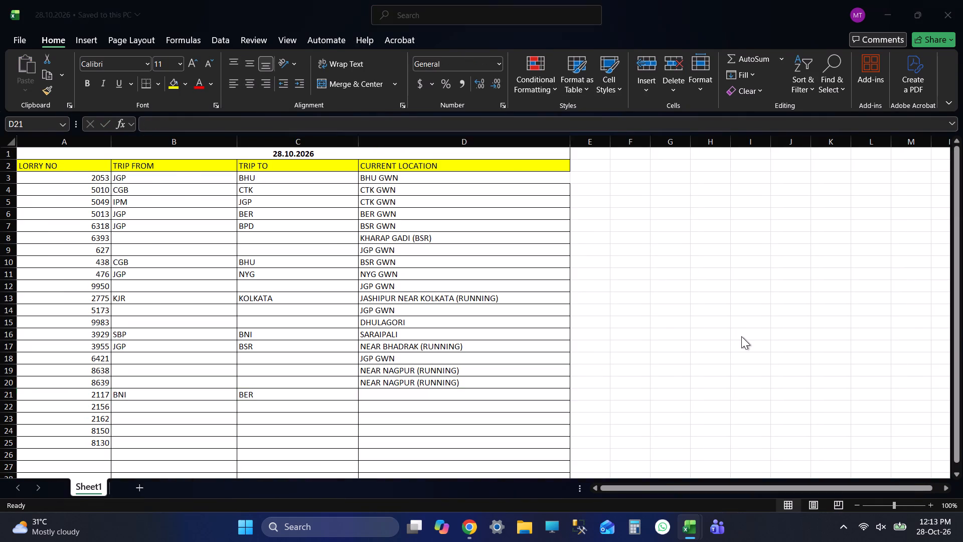
pyautogui.hotkey('alt', 'Tab')
pyautogui.hotkey('alt', 'Tab')
pyautogui.hotkey('alt', 'Tab')
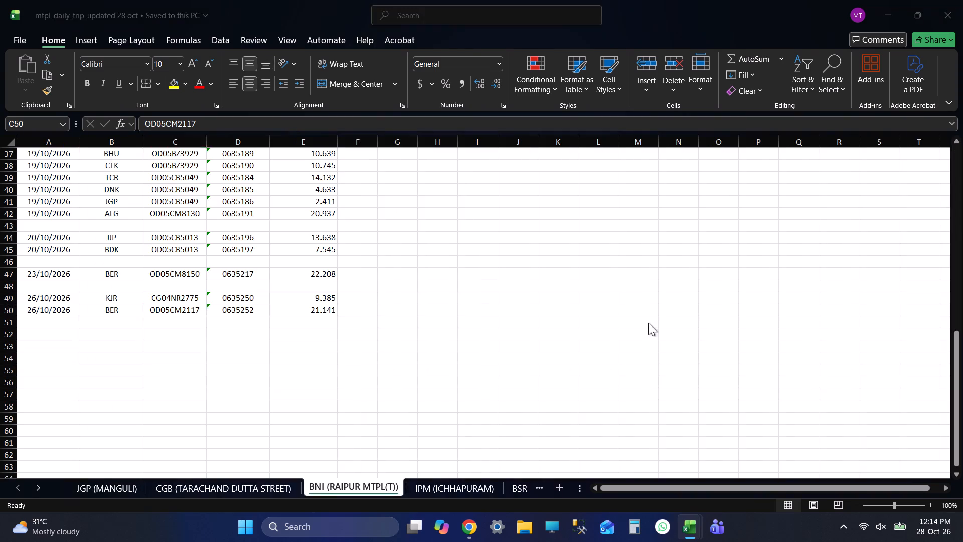
pyautogui.hotkey('ctrl', 's')
pyautogui.hotkey('ctrl', 's')
pyautogui.hotkey('ctrl', 's')
pyautogui.hotkey('ctrl', 's')
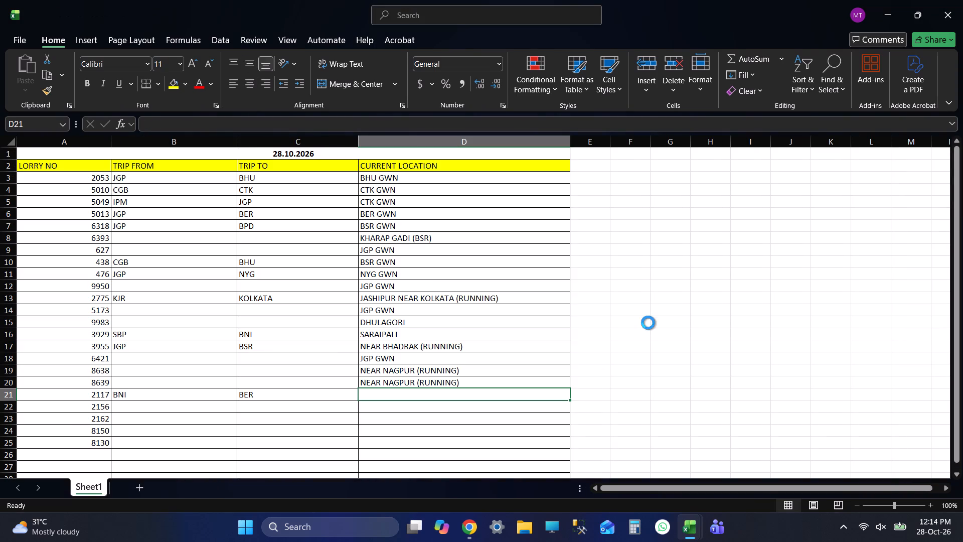
pyautogui.hotkey('ctrl', 's')
pyautogui.hotkey('alt', 'Tab')
pyautogui.hotkey('alt', 'Tab')
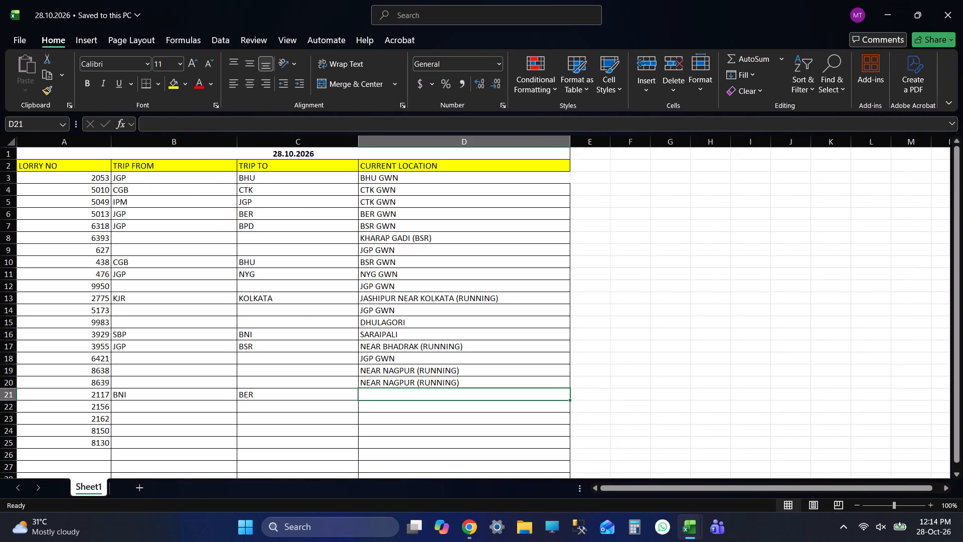
pyautogui.hotkey('ctrl', 's')
pyautogui.hotkey('ctrl', 's')
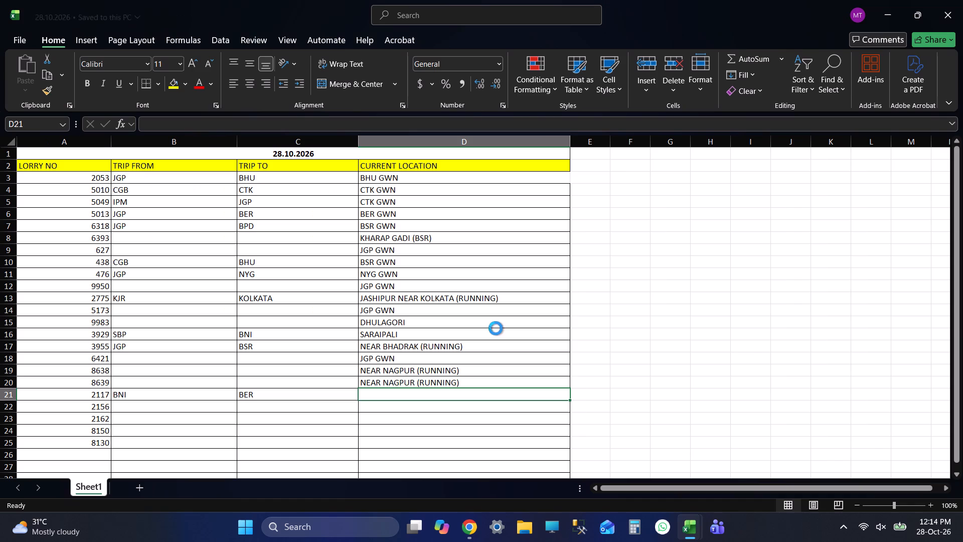
pyautogui.hotkey('ctrl', 's')
pyautogui.hotkey('ctrl', 's')
pyautogui.hotkey('ctrl', 's')
pyautogui.hotkey('ctrl', 's')
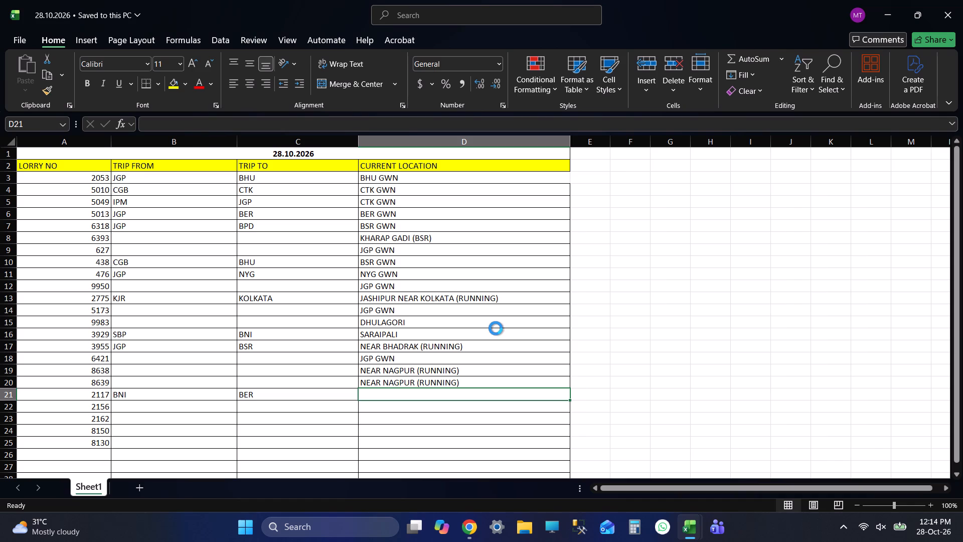
pyautogui.hotkey('ctrl', 's')
pyautogui.hotkey('ctrl', 's')
pyautogui.hotkey('ctrl', 's')
pyautogui.hotkey('ctrl', 's')
pyautogui.hotkey('alt', 'Tab')
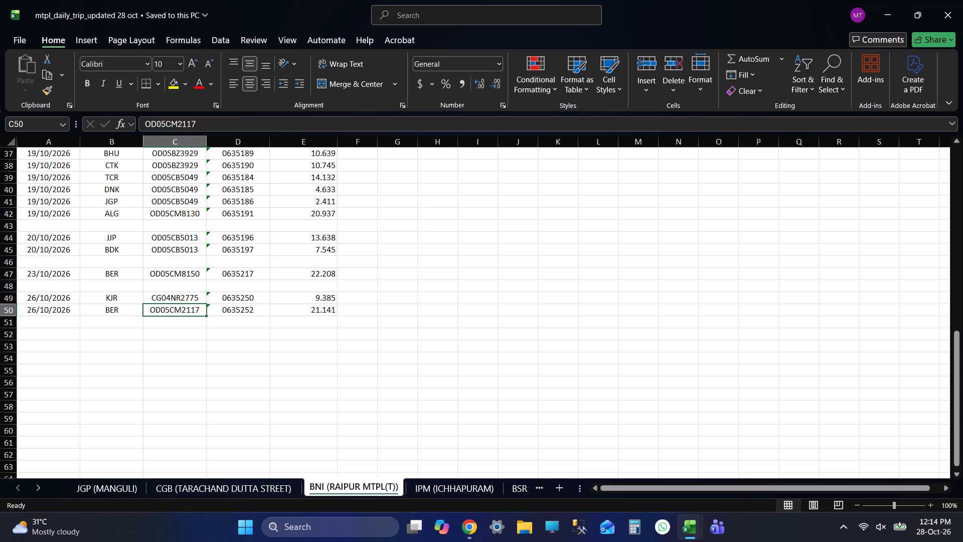
pyautogui.hotkey('alt', 'Tab')
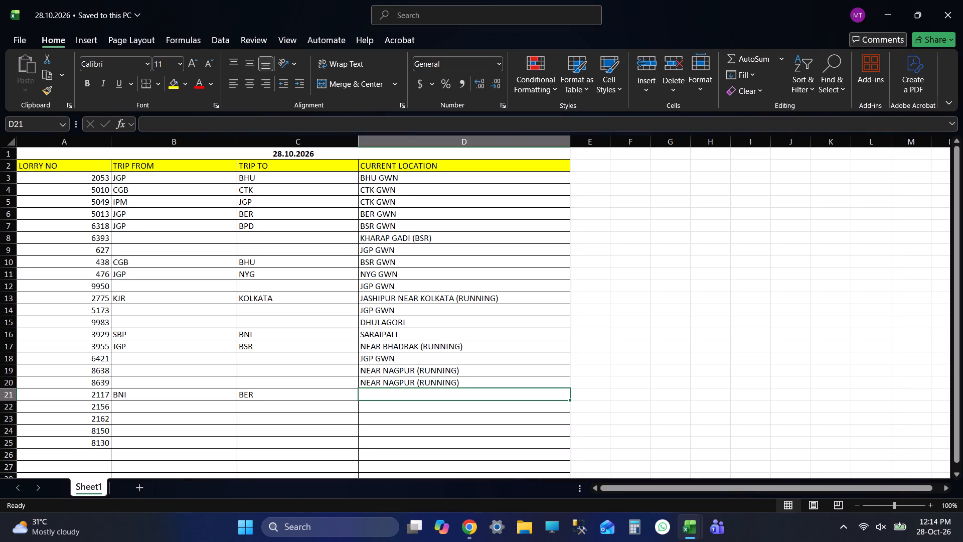
pyautogui.hotkey('ctrl', 's')
# Examine vehicle 2117's latest stop on Wheelseye and its position relative to Brahmapur on the map.
pyautogui.hotkey('alt', 'Tab')
pyautogui.hotkey('alt', 'Tab')
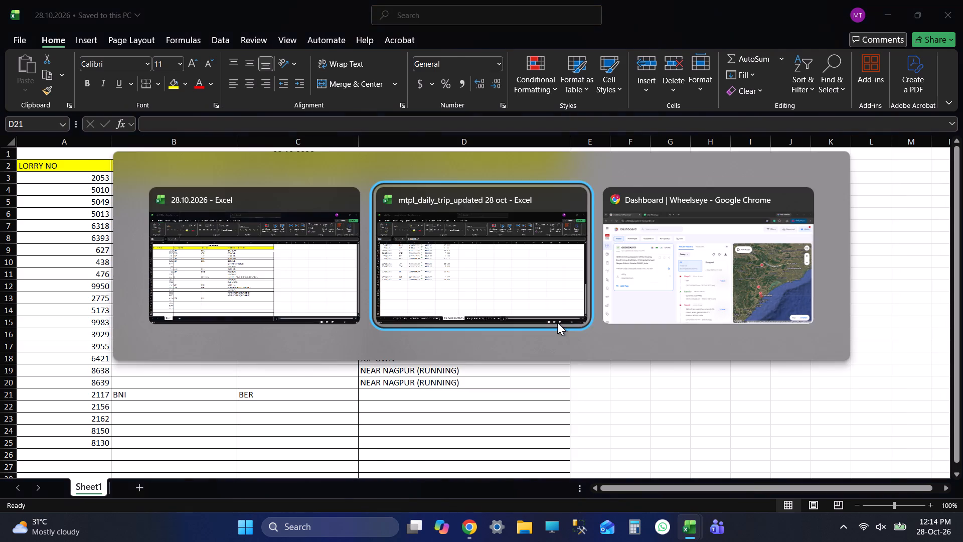
pyautogui.click(496, 319)
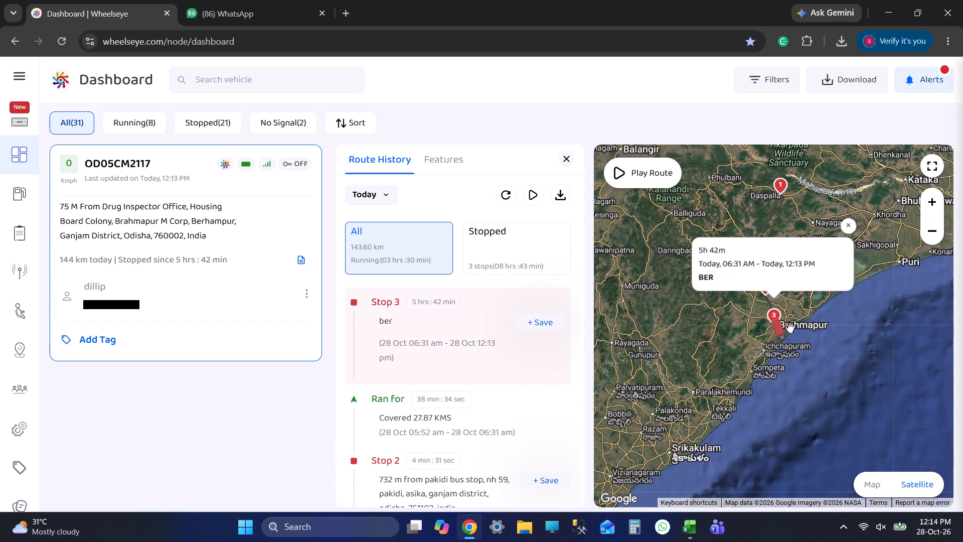
pyautogui.scroll(-1, 790, 328)
pyautogui.scroll(10, 790, 328)
pyautogui.moveTo(723, 328); pyautogui.dragTo(827, 368)
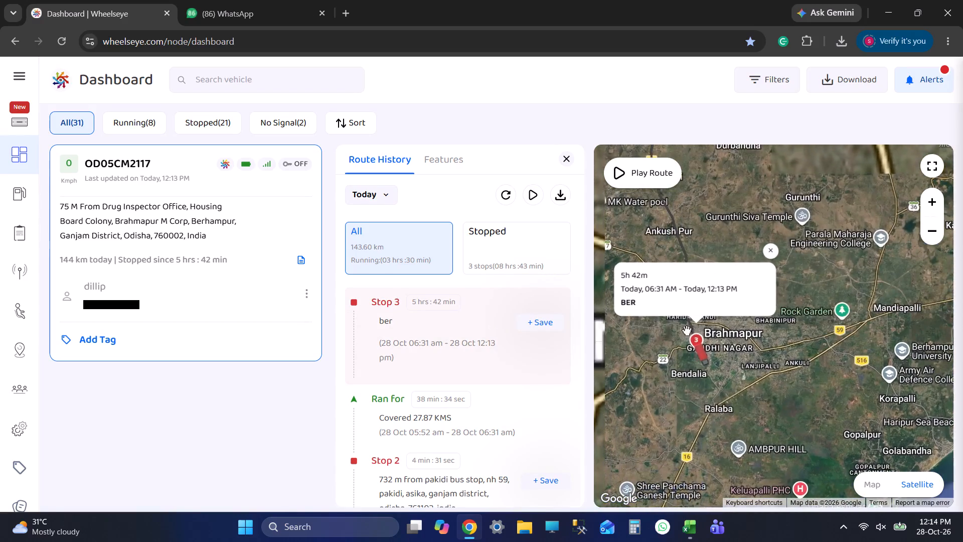
pyautogui.hotkey('alt', 'Tab')
pyautogui.hotkey('alt', 'Tab')
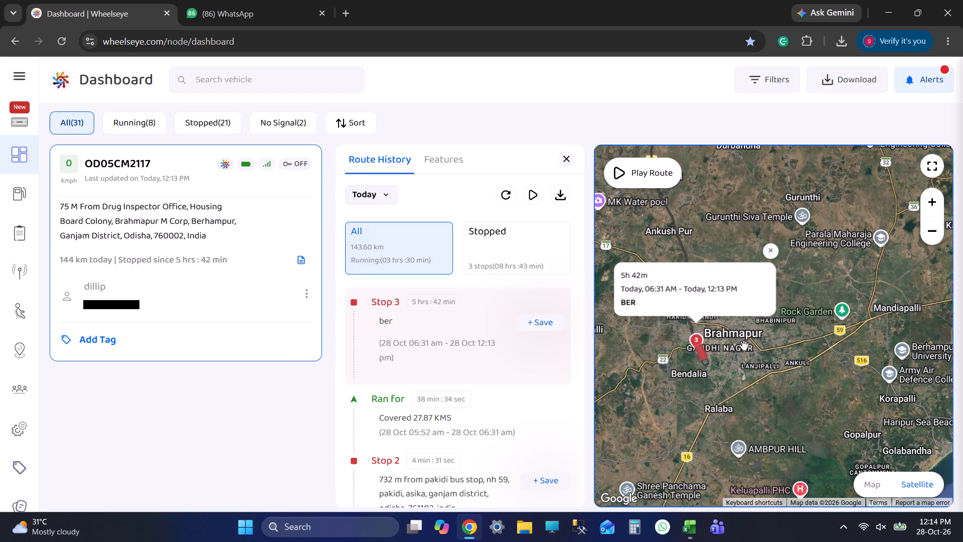
# In the 28.10.2026 workbook, enter BER GWN as lorry 2117's current location and save.
pyautogui.hotkey('alt', 'Tab')
pyautogui.write('BER')
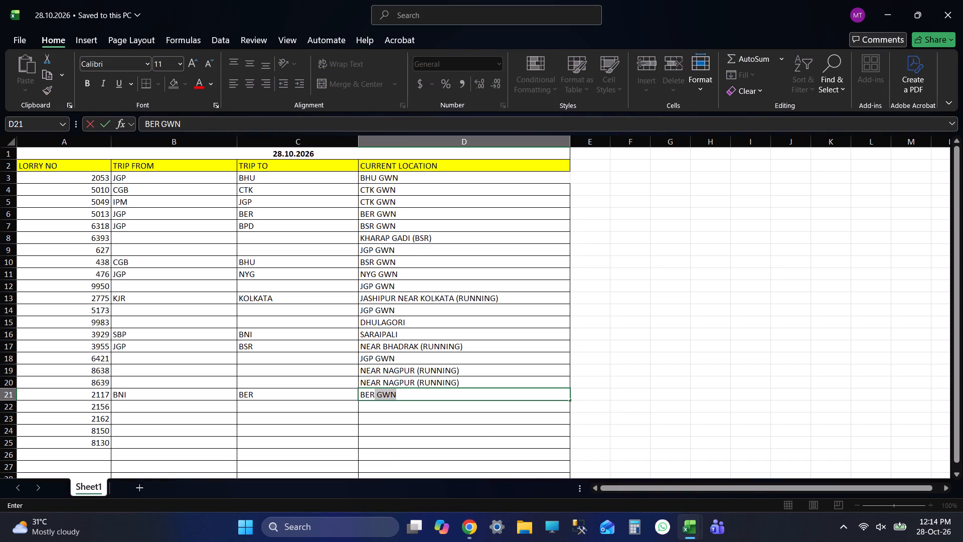
pyautogui.press('Return')
pyautogui.hotkey('ctrl', 's')
pyautogui.hotkey('ctrl', 's')
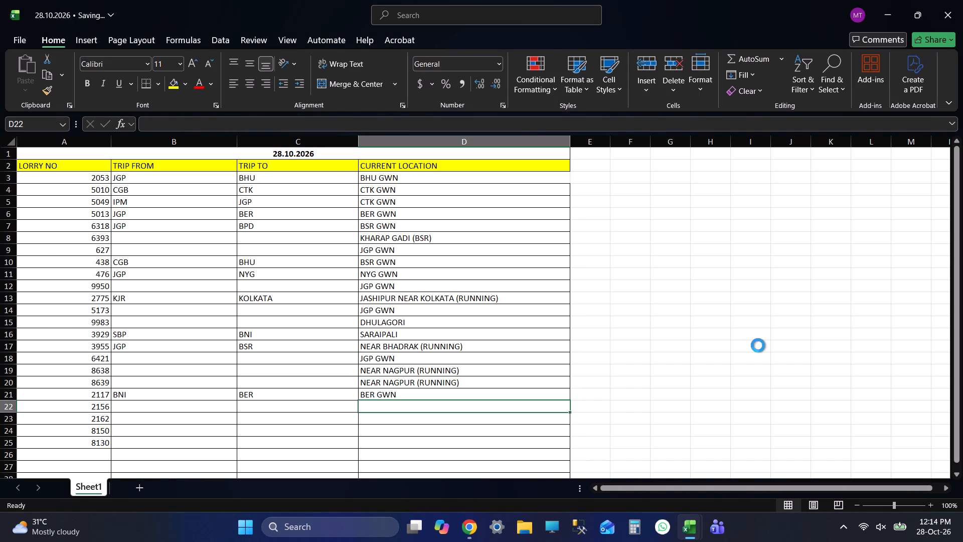
pyautogui.hotkey('alt', 'Tab')
pyautogui.hotkey('alt', 'Tab')
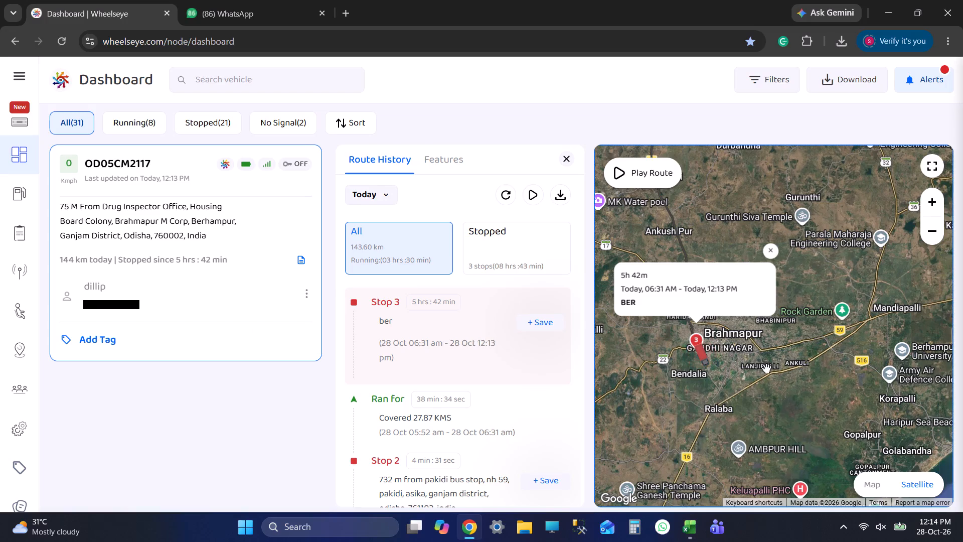
# Search Wheelseye for vehicle 2156 and open its route history for today.
pyautogui.hotkey('shift', 'Tab')
pyautogui.hotkey('shift', 'Tab')
pyautogui.hotkey('alt', 'Tab')
pyautogui.click(206, 79)
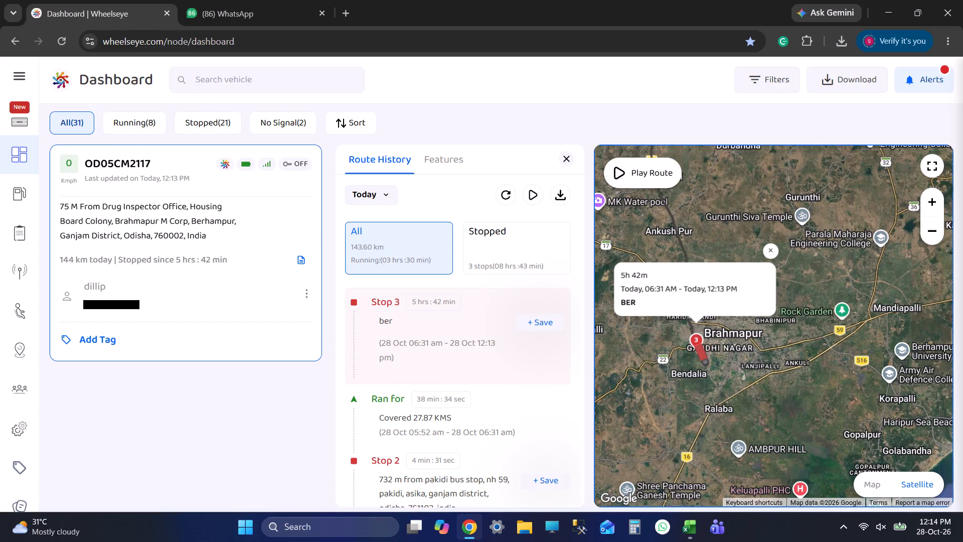
pyautogui.write('2156')
pyautogui.press('Return')
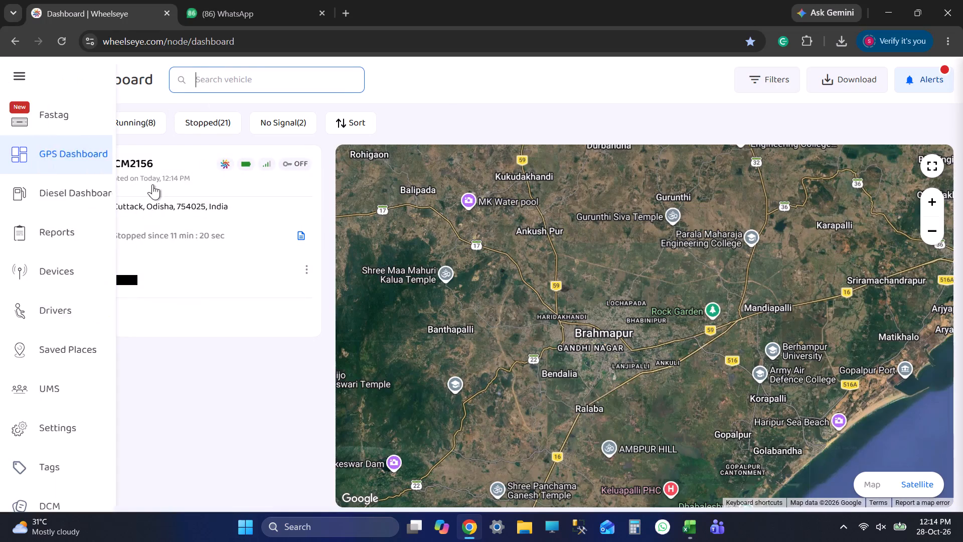
pyautogui.click(150, 216)
pyautogui.hotkey('alt', 'Tab')
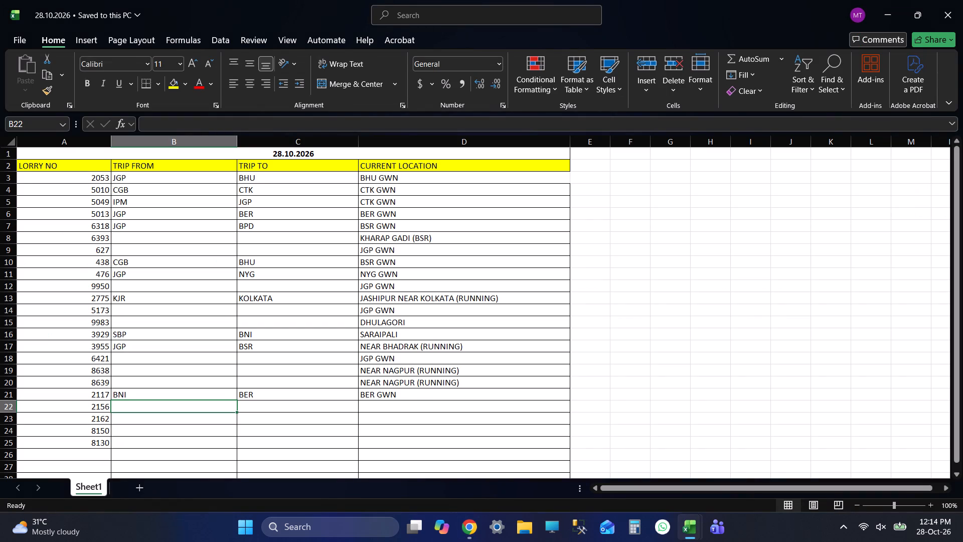
pyautogui.hotkey('alt', 'Tab')
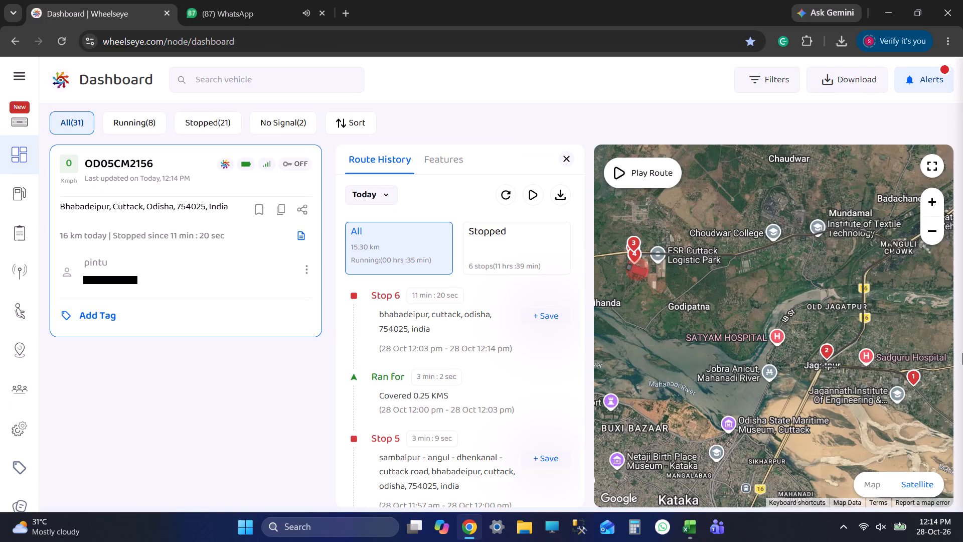
pyautogui.scroll(-3, 710, 283)
# Examine the map around vehicle 2156's latest stop to judge its position relative to Choudwar and Cuttack.
pyautogui.hotkey('alt', 'Tab')
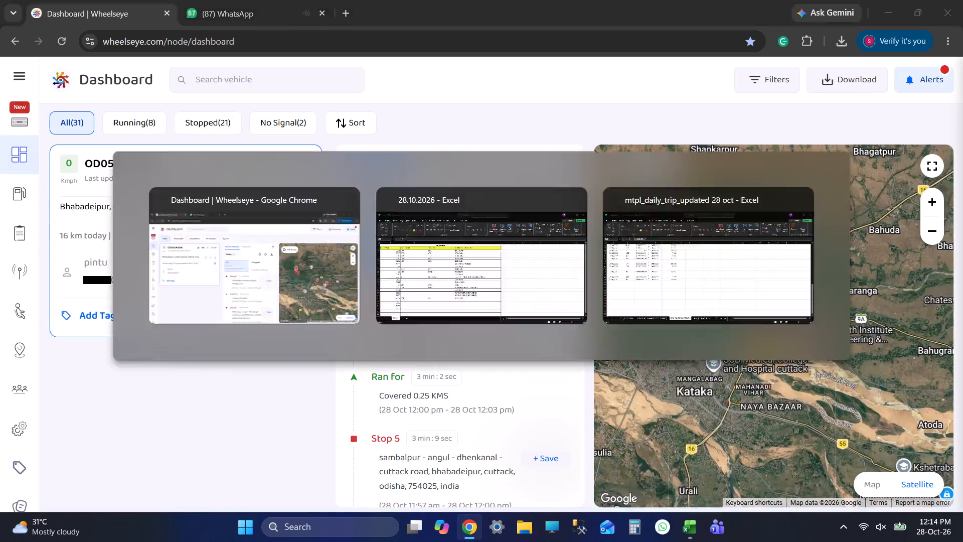
pyautogui.press('Tab')
pyautogui.press('Tab')
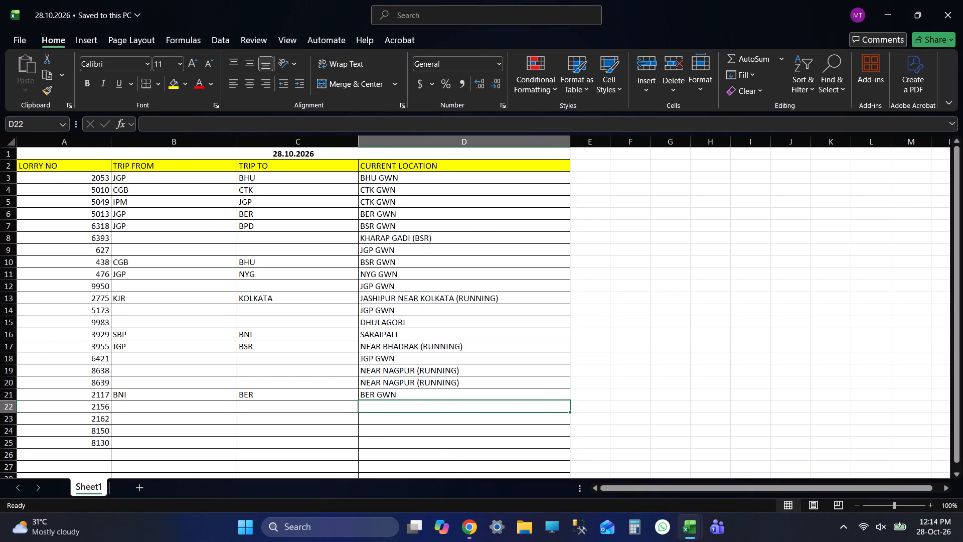
pyautogui.hotkey('alt', 'Tab')
pyautogui.scroll(2, 703, 310)
pyautogui.moveTo(682, 257); pyautogui.dragTo(804, 344)
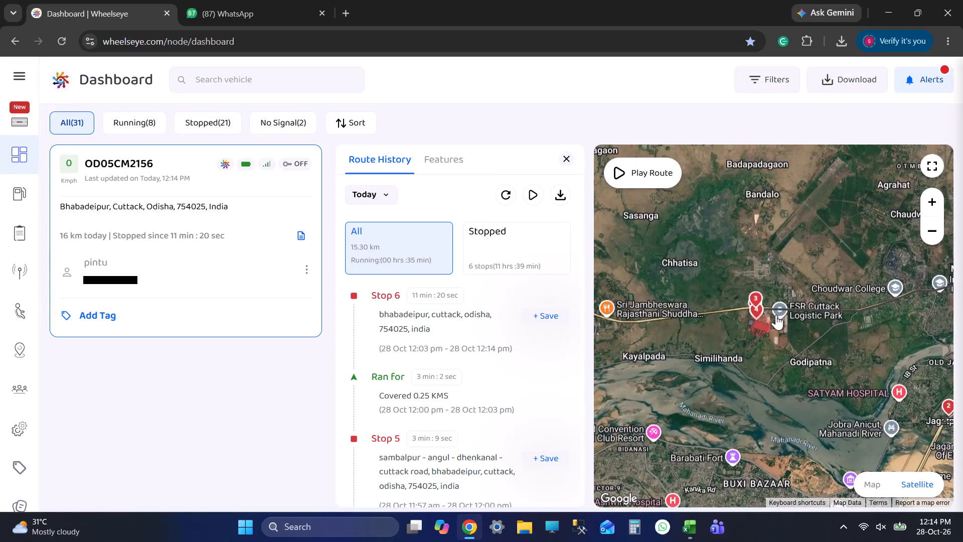
pyautogui.scroll(1, 776, 315)
pyautogui.scroll(-2, 776, 315)
pyautogui.scroll(1, 776, 315)
pyautogui.scroll(-1, 776, 315)
pyautogui.scroll(1, 776, 315)
pyautogui.scroll(-2, 776, 315)
pyautogui.scroll(3, 776, 315)
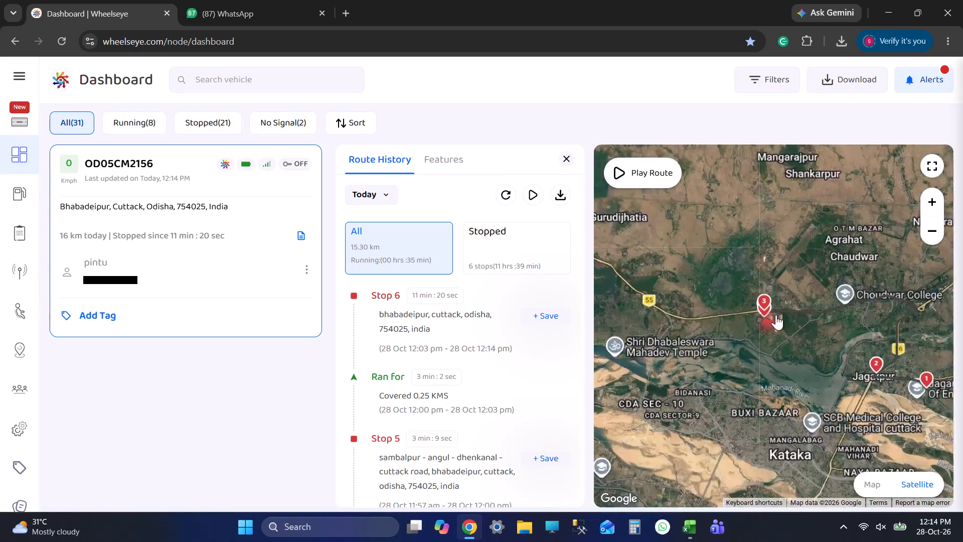
# In the 28.10.2026 workbook, enter CHOUDWAR PARTY UNLOADING as lorry 2156's current location and save.
pyautogui.hotkey('alt', 'Tab')
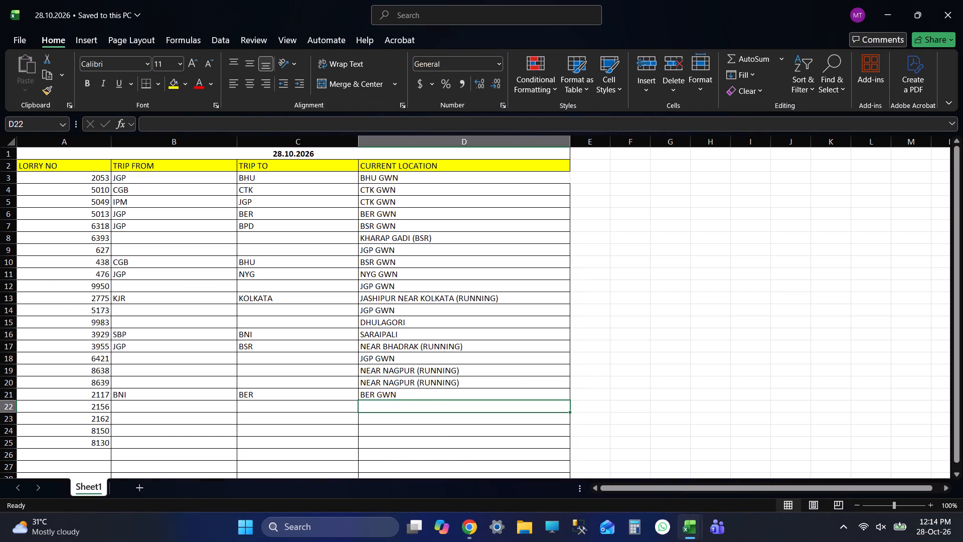
pyautogui.write('CHO')
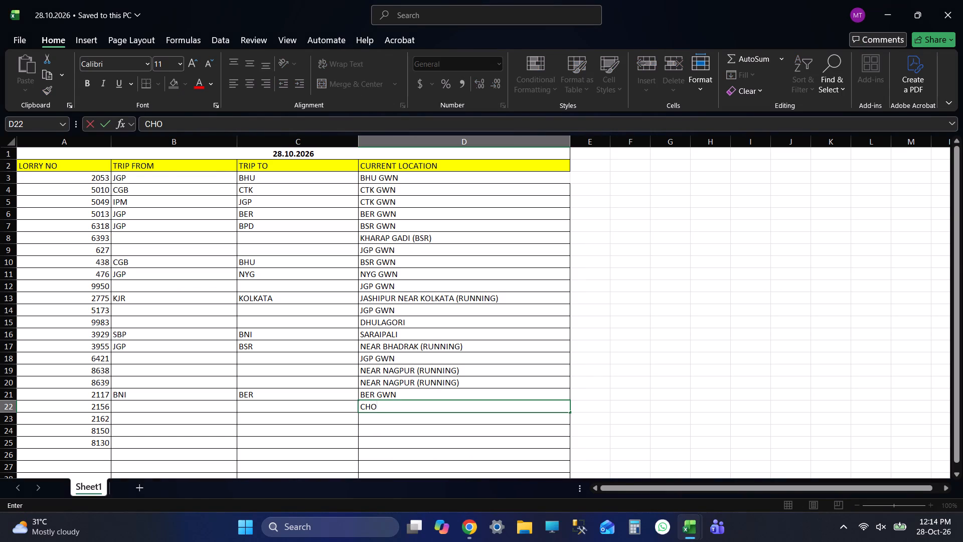
pyautogui.hotkey('alt', 'Tab')
pyautogui.hotkey('alt', 'Tab')
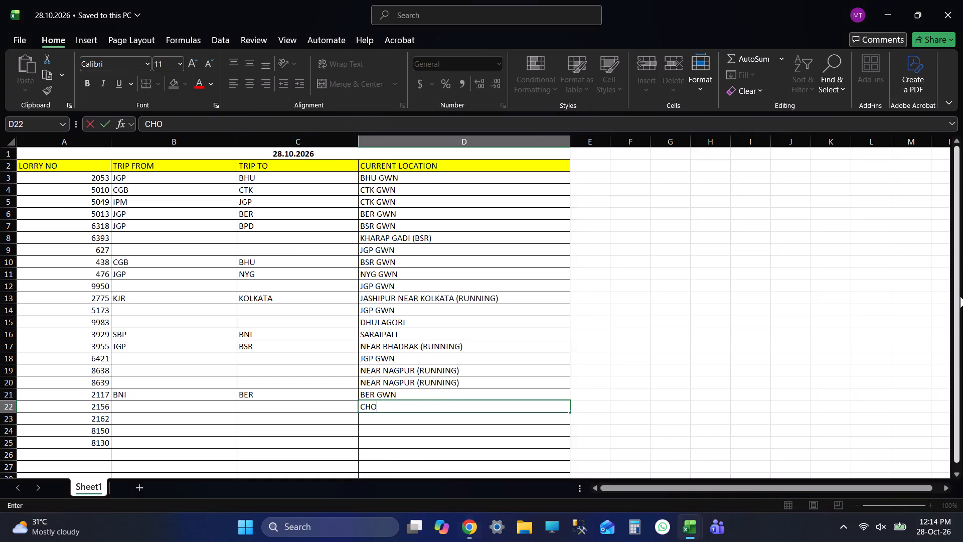
pyautogui.hotkey('alt', 'Tab')
pyautogui.hotkey('alt', 'Tab')
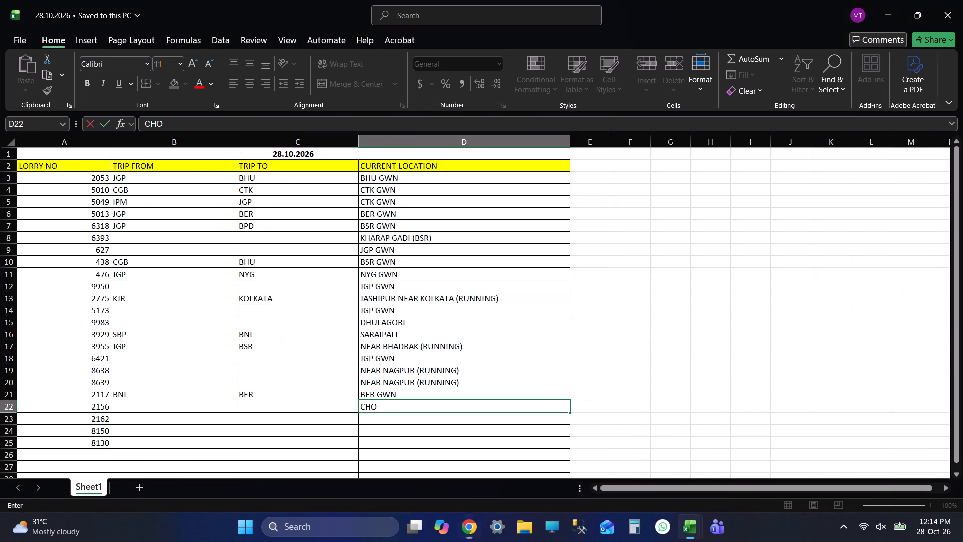
pyautogui.write('UD')
pyautogui.write('WAR')
pyautogui.hotkey('alt', 'Tab')
pyautogui.hotkey('alt', 'Tab')
pyautogui.press('space')
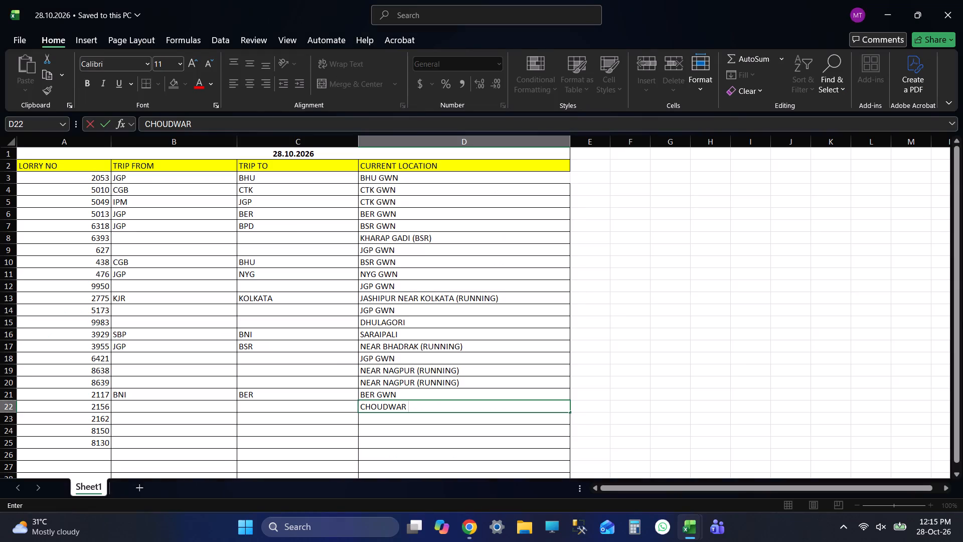
pyautogui.write('PARTY UNLOADING')
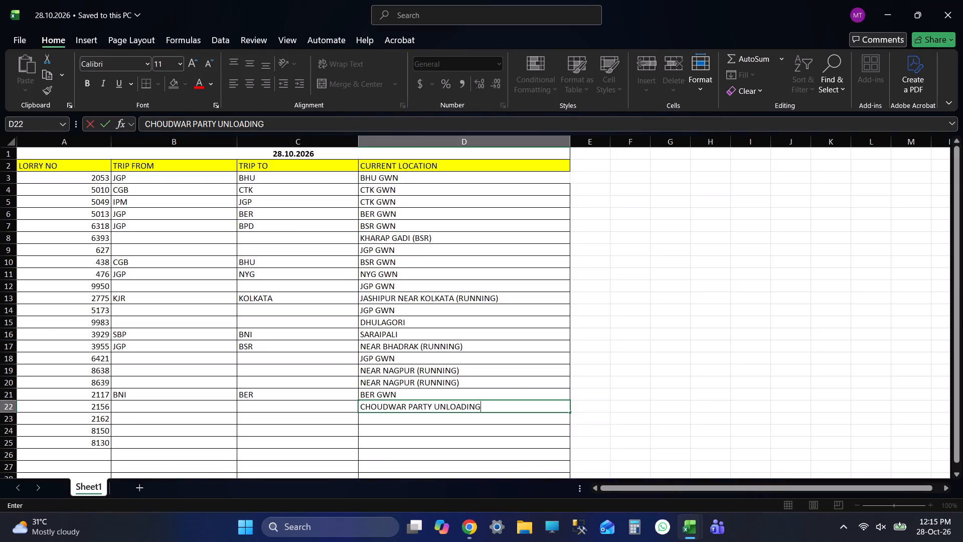
pyautogui.press('Return')
pyautogui.hotkey('ctrl', 's')
# Search Wheelseye for vehicle 2162 and open its route history for today.
pyautogui.hotkey('alt', 'Tab')
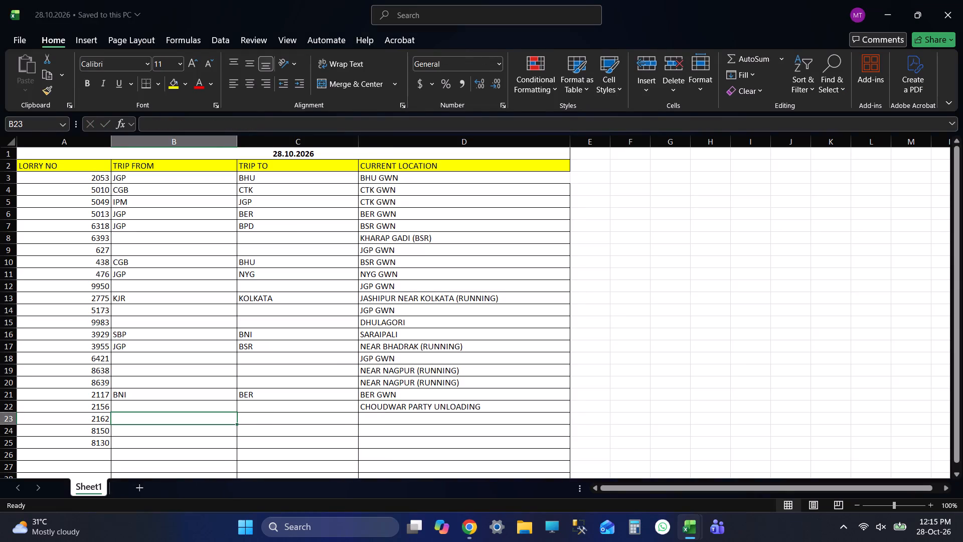
pyautogui.click(276, 76)
pyautogui.write('2162')
pyautogui.press('Return')
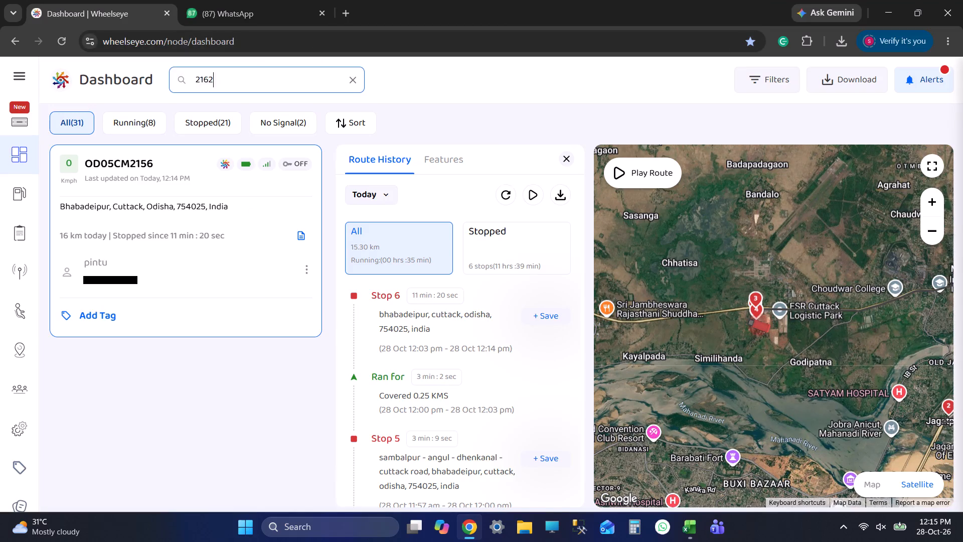
pyautogui.click(212, 157)
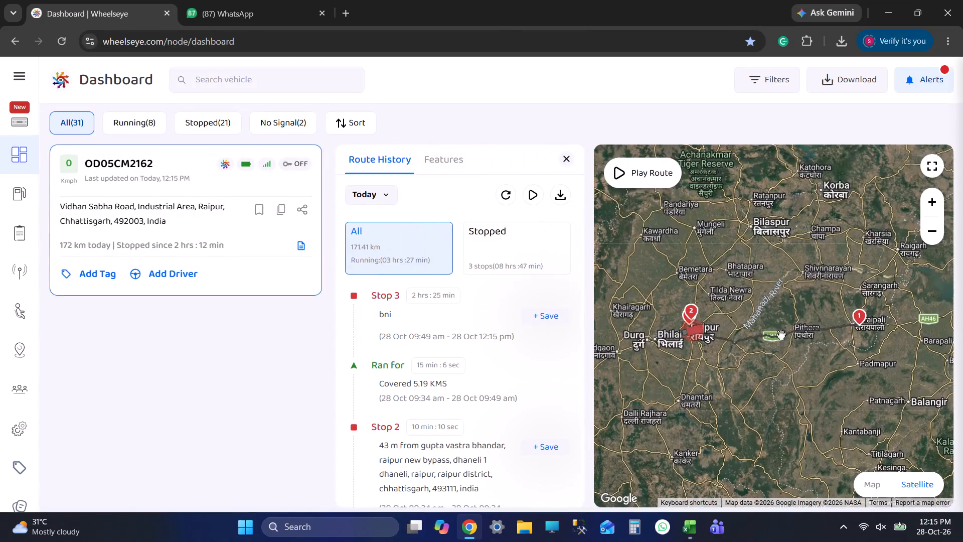
# In the 28.10.2026 workbook, enter BNI as lorry 2162's current location and save.
pyautogui.hotkey('alt', 'Tab')
pyautogui.press('Tab')
pyautogui.press('Tab')
pyautogui.write('BNI')
pyautogui.press('Return')
pyautogui.hotkey('ctrl', 's')
pyautogui.hotkey('ctrl', 's')
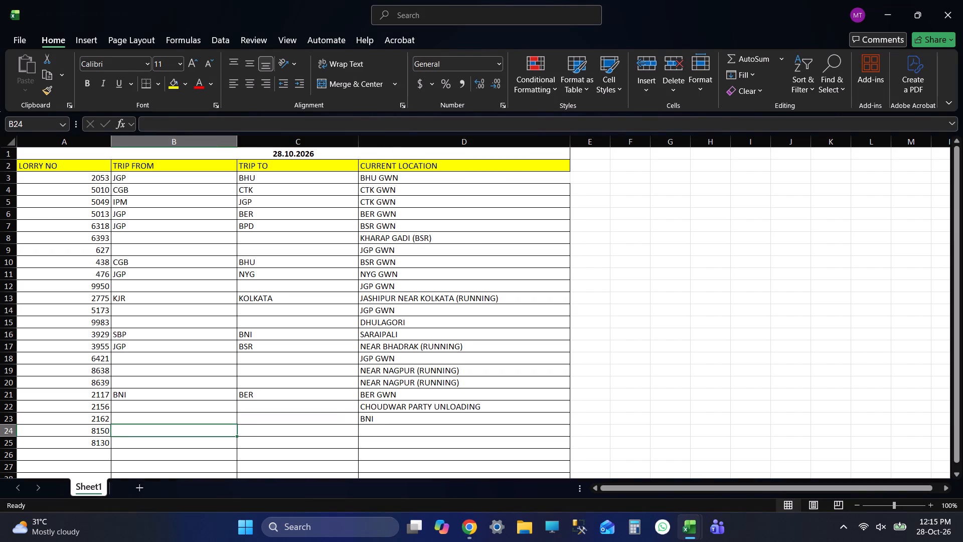
pyautogui.click(429, 411)
pyautogui.click(402, 421)
pyautogui.hotkey('alt', 'Tab')
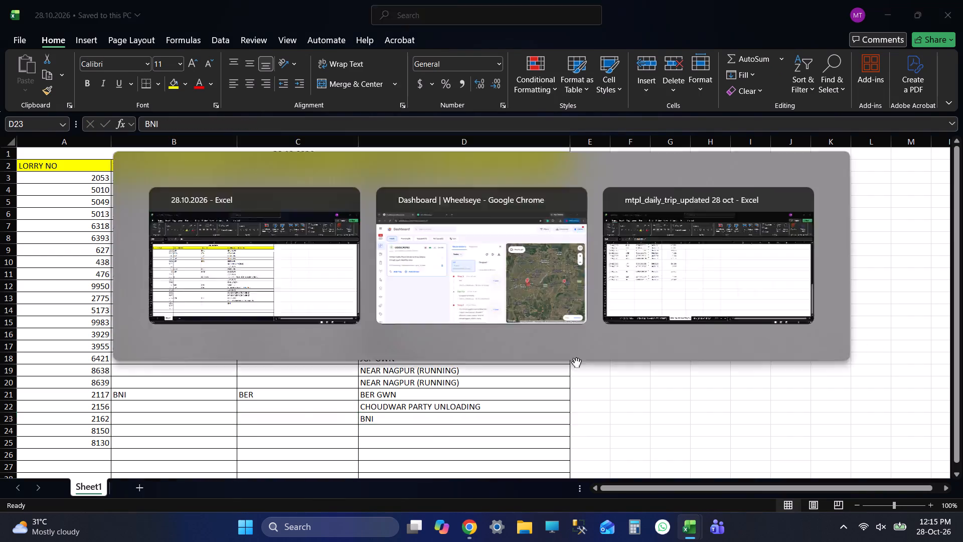
pyautogui.hotkey('alt', 'Tab')
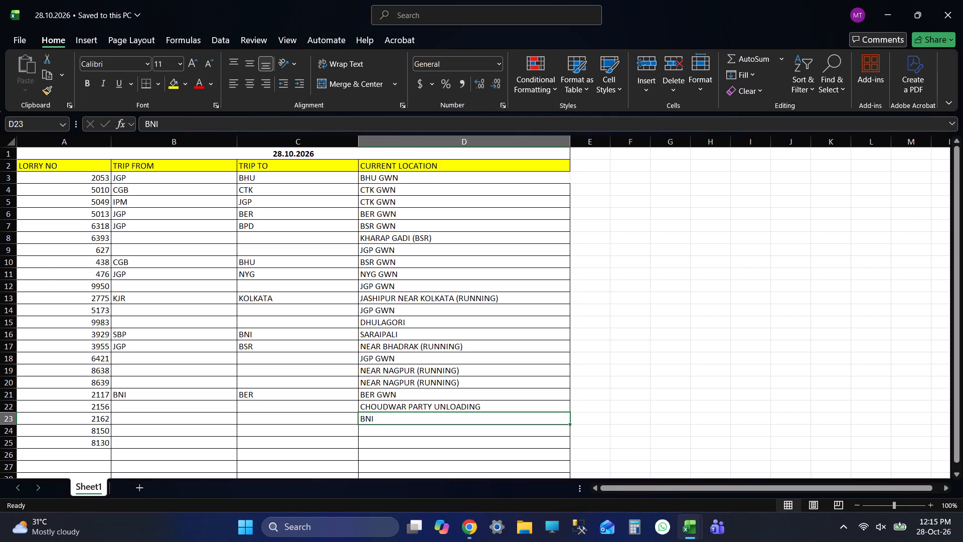
pyautogui.hotkey('ctrl', 's')
pyautogui.hotkey('ctrl', 's')
pyautogui.hotkey('ctrl', 's')
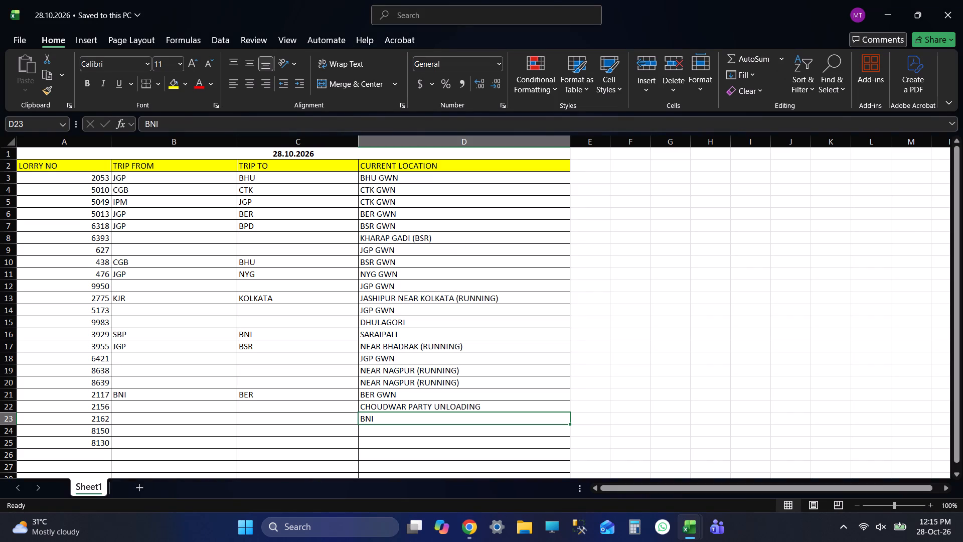
# Examine vehicle 2162's latest stop and its earlier stops and runs for today on Wheelseye.
pyautogui.click(405, 437)
pyautogui.hotkey('alt', 'Tab')
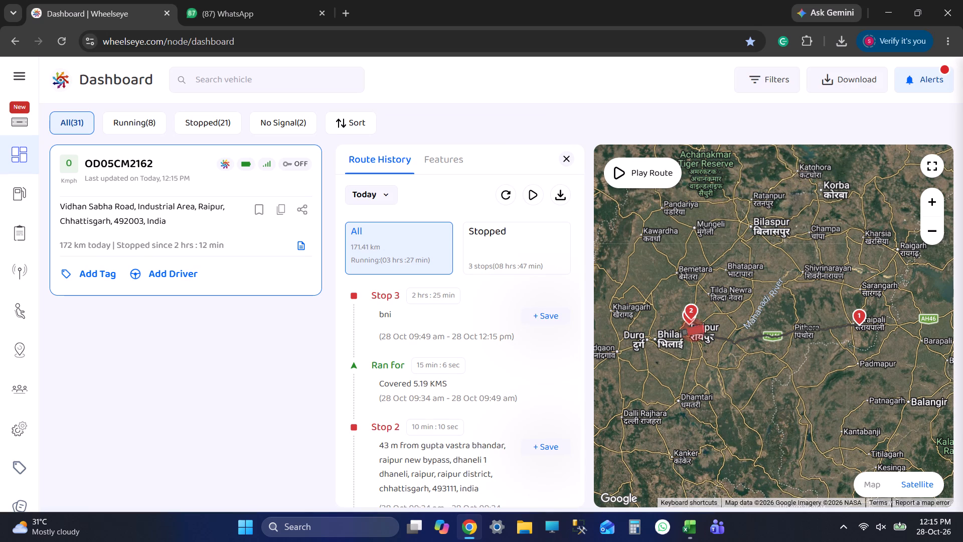
pyautogui.click(481, 327)
pyautogui.scroll(1, 478, 407)
pyautogui.scroll(-3, 477, 411)
pyautogui.scroll(1, 476, 381)
pyautogui.scroll(-1, 476, 385)
pyautogui.scroll(1, 480, 386)
pyautogui.scroll(-1, 480, 387)
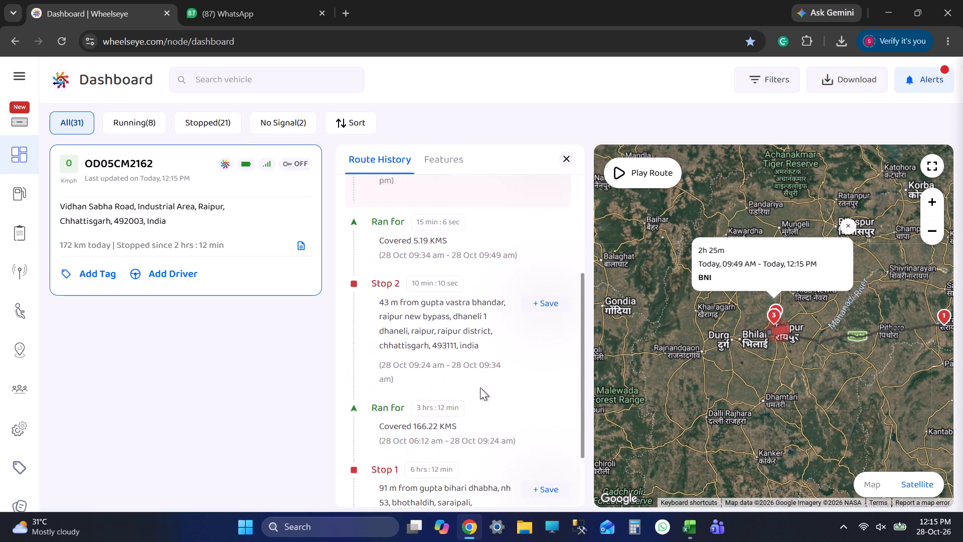
pyautogui.scroll(1, 480, 387)
pyautogui.scroll(-4, 480, 387)
pyautogui.scroll(6, 480, 387)
pyautogui.scroll(-1, 480, 387)
pyautogui.scroll(1, 480, 387)
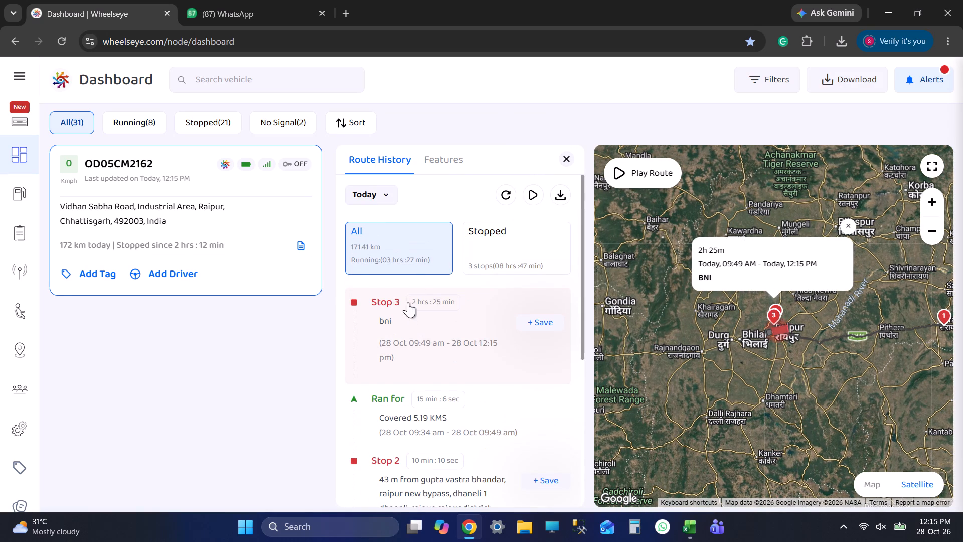
# Switch vehicle 2162's route history to the last 7 days and examine its stops on 27 and 28 October.
pyautogui.click(383, 195)
pyautogui.click(379, 281)
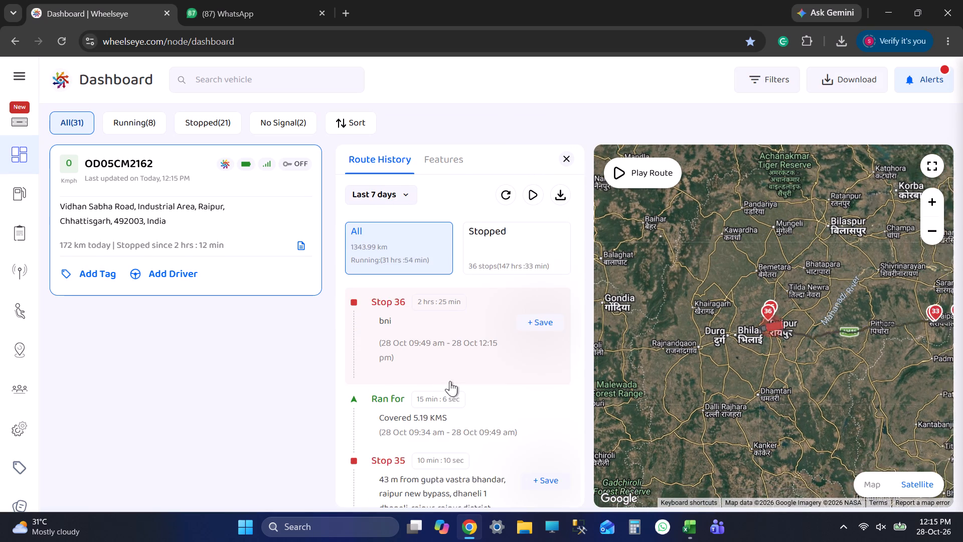
pyautogui.scroll(-1, 450, 381)
pyautogui.scroll(1, 450, 381)
pyautogui.scroll(-16, 450, 381)
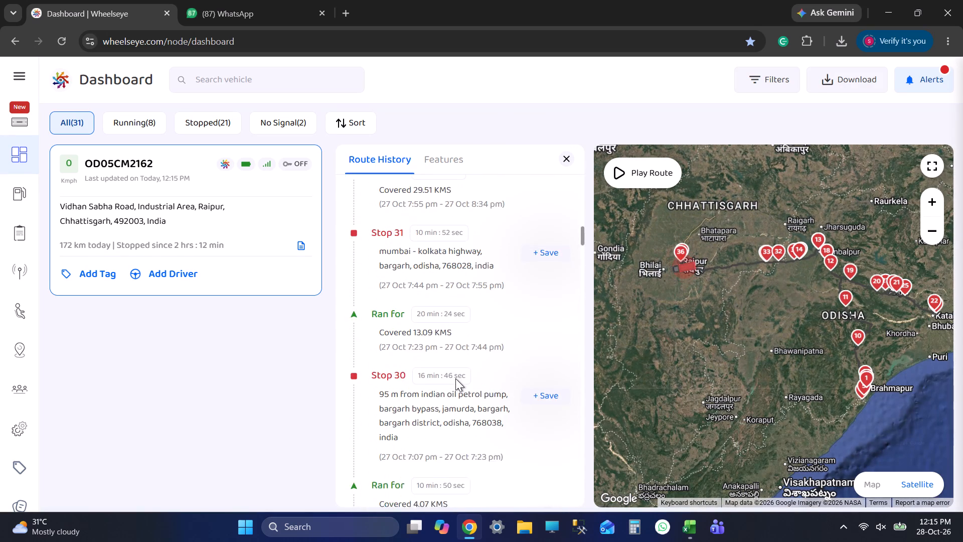
pyautogui.scroll(-3, 455, 378)
pyautogui.scroll(2, 455, 378)
pyautogui.click(480, 370)
pyautogui.scroll(7, 495, 361)
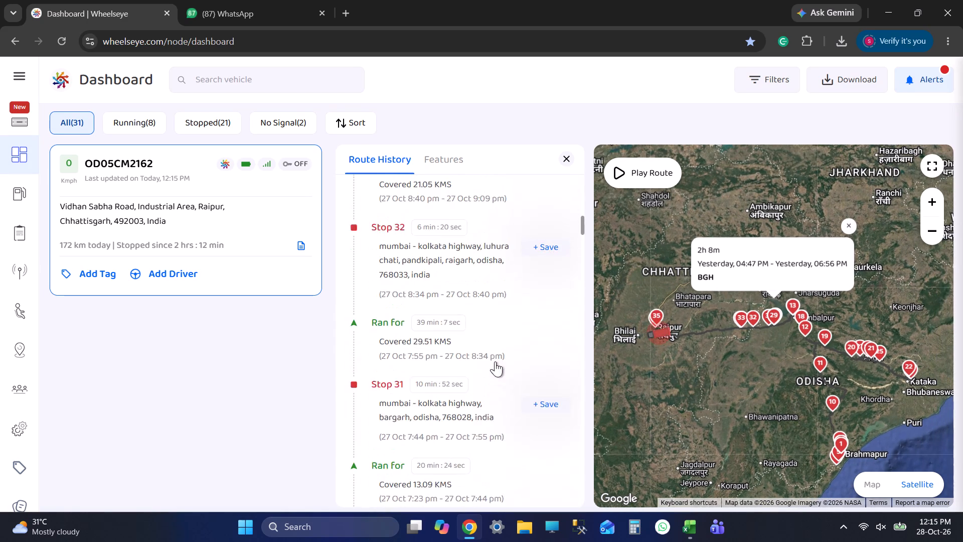
pyautogui.scroll(2, 495, 361)
pyautogui.scroll(-1, 495, 361)
pyautogui.scroll(3, 495, 361)
pyautogui.scroll(-1, 498, 359)
pyautogui.scroll(9, 498, 359)
pyautogui.hotkey('alt', 'Tab')
pyautogui.hotkey('ctrl', 's')
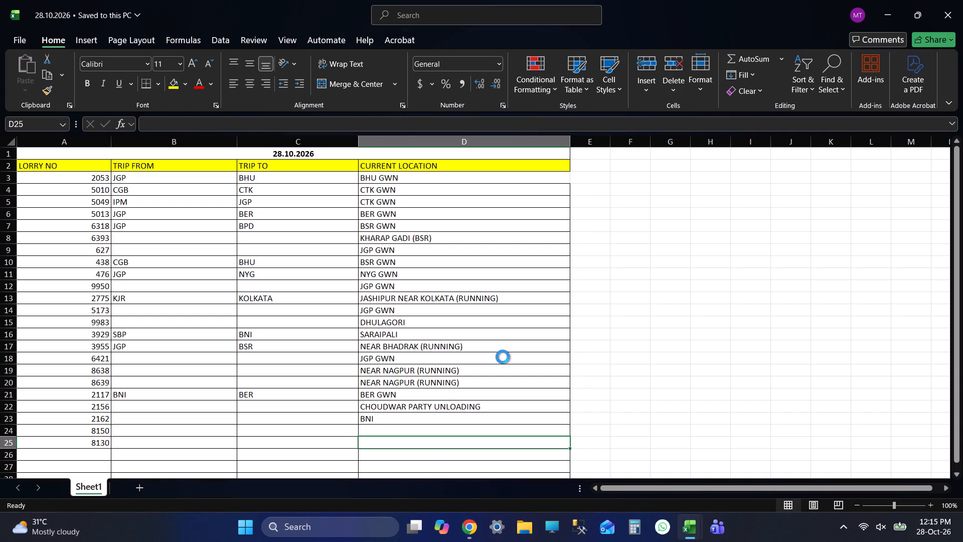
# Look up vehicle 8150 on Wheelseye using the lorry number copied from the 28.10.2026 workbook, and examine its position on the map.
pyautogui.click(419, 430)
pyautogui.hotkey('shift', 'Tab')
pyautogui.hotkey('shift', 'Tab')
pyautogui.hotkey('shift', 'Tab')
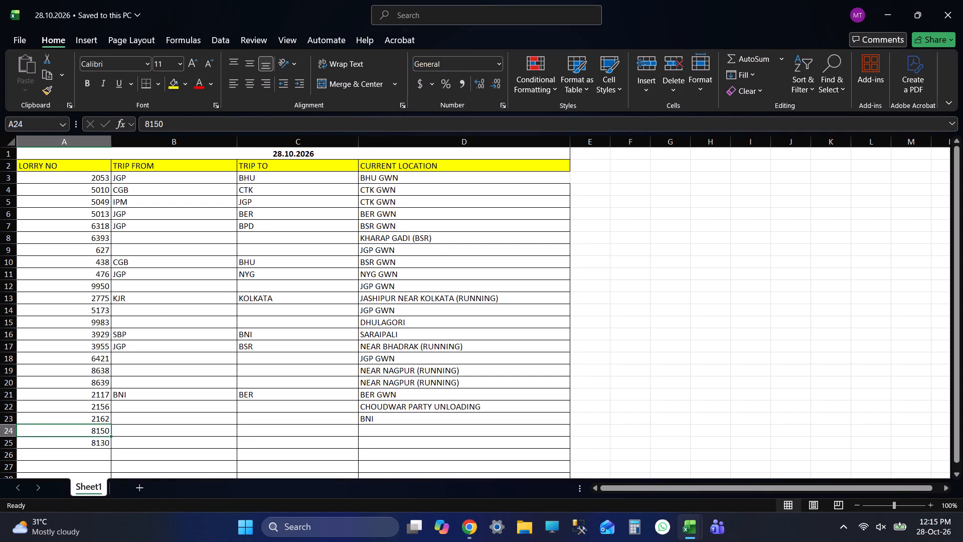
pyautogui.hotkey('ctrl', 'c')
pyautogui.hotkey('alt', 'Tab')
pyautogui.click(233, 90)
pyautogui.hotkey('ctrl', 'v')
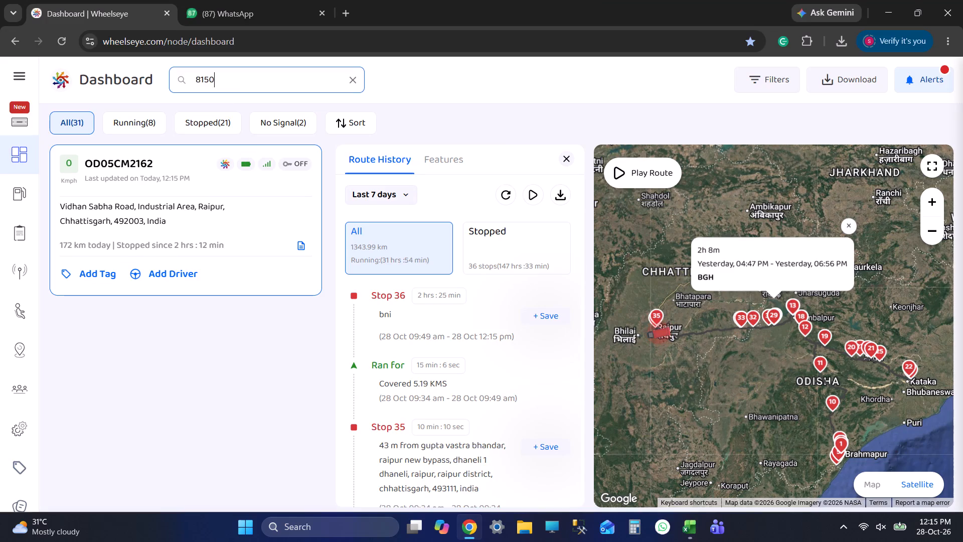
pyautogui.press('Return')
pyautogui.click(167, 255)
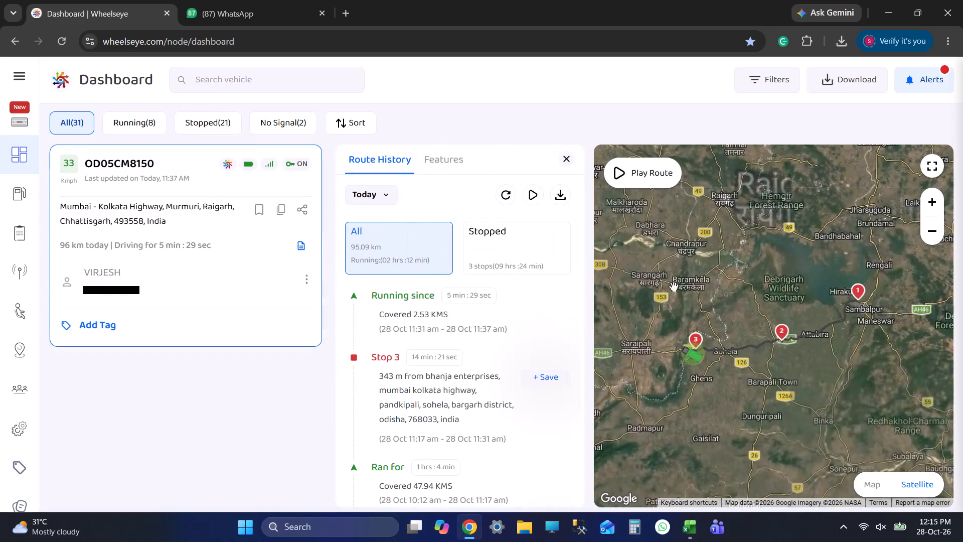
pyautogui.moveTo(679, 309); pyautogui.dragTo(723, 322)
pyautogui.scroll(-1, 723, 322)
pyautogui.scroll(1, 723, 322)
pyautogui.scroll(-4, 723, 322)
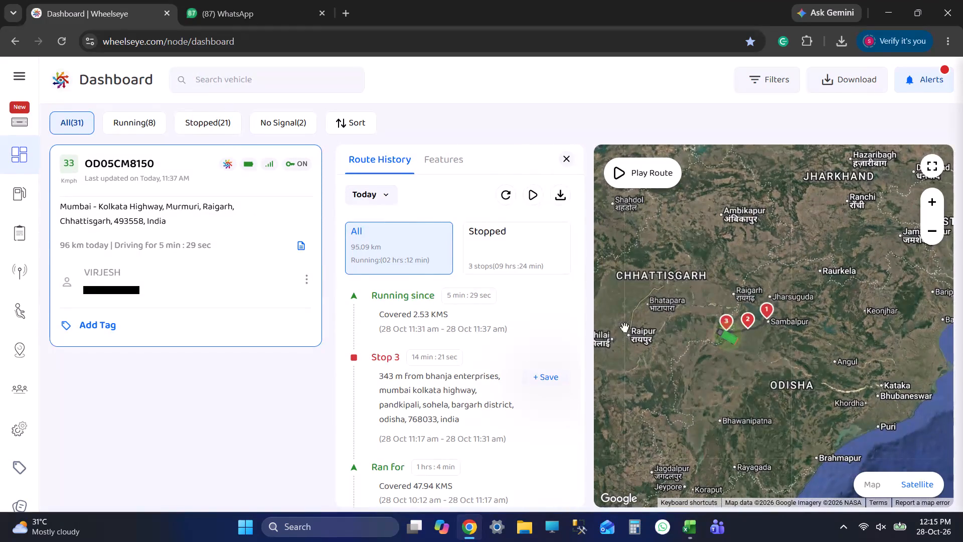
# Switch vehicle 8150's route history on Wheelseye to the last 7 days and examine its stops on the map.
pyautogui.hotkey('alt', 'Tab')
pyautogui.hotkey('alt', 'Tab')
pyautogui.hotkey('alt', 'Tab')
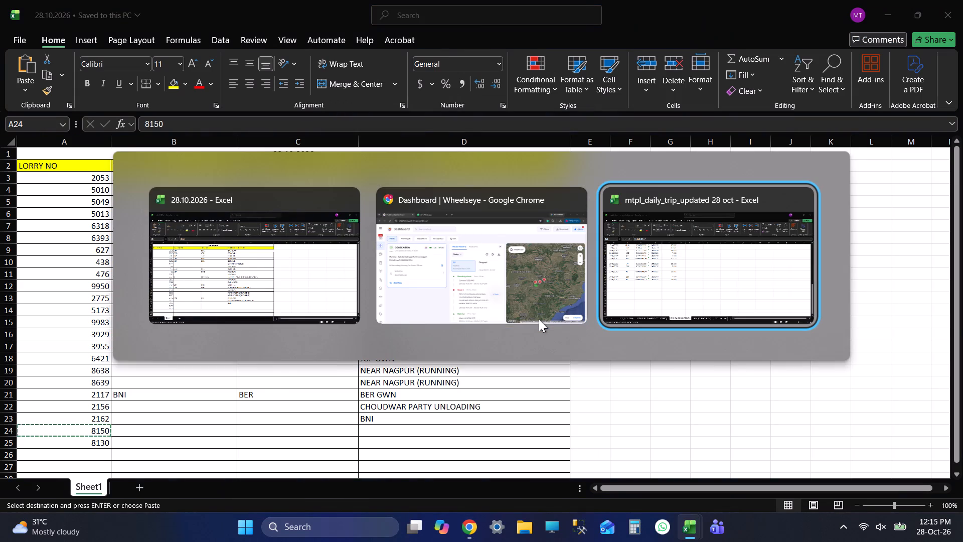
pyautogui.hotkey('alt', 'Tab')
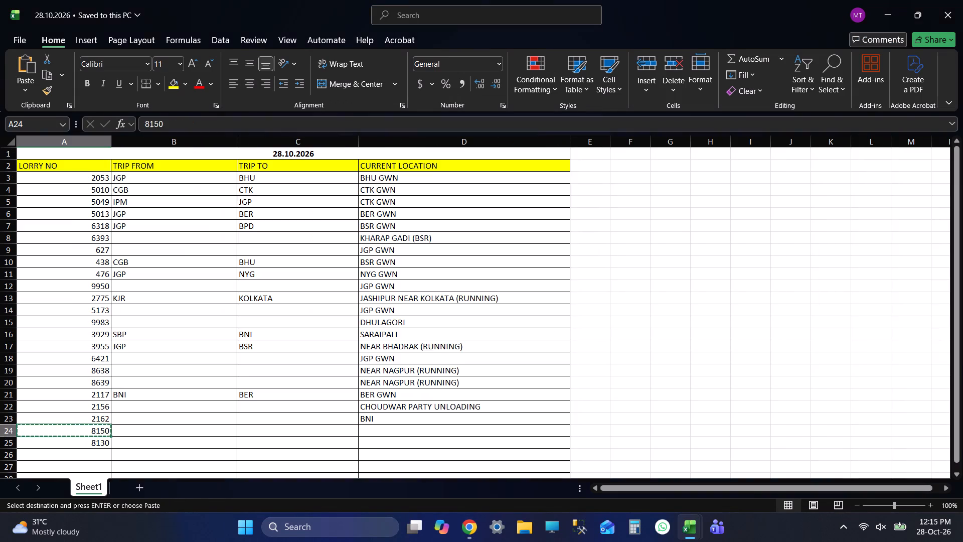
pyautogui.hotkey('alt', 'Tab')
pyautogui.hotkey('alt', 'Tab')
pyautogui.click(382, 201)
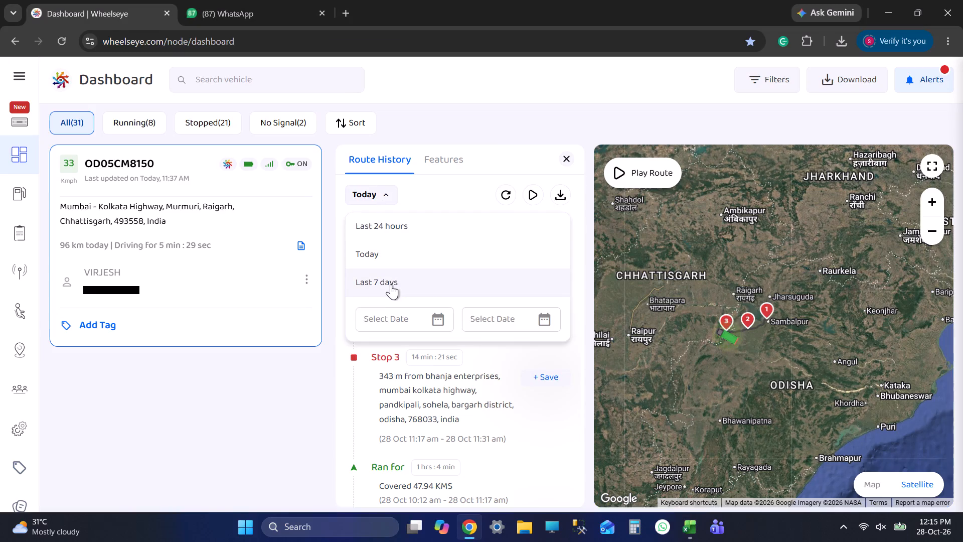
pyautogui.click(391, 285)
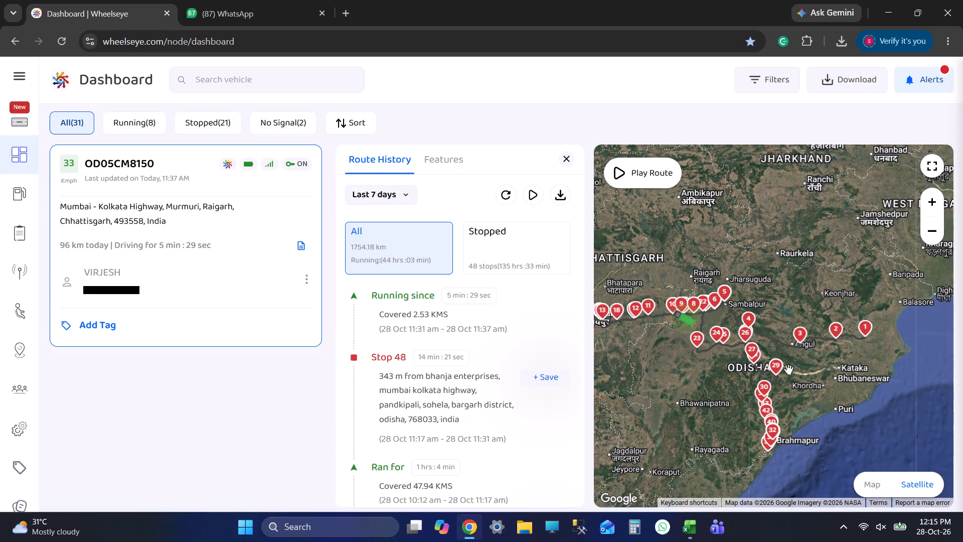
pyautogui.scroll(3, 796, 369)
pyautogui.moveTo(778, 373); pyautogui.dragTo(821, 262)
# Check lorry 8150's latest trip entries on the IPM (ICHHAPURAM) sheet of the daily trip workbook against its row in the 28.10.2026 workbook.
pyautogui.hotkey('alt', 'Tab')
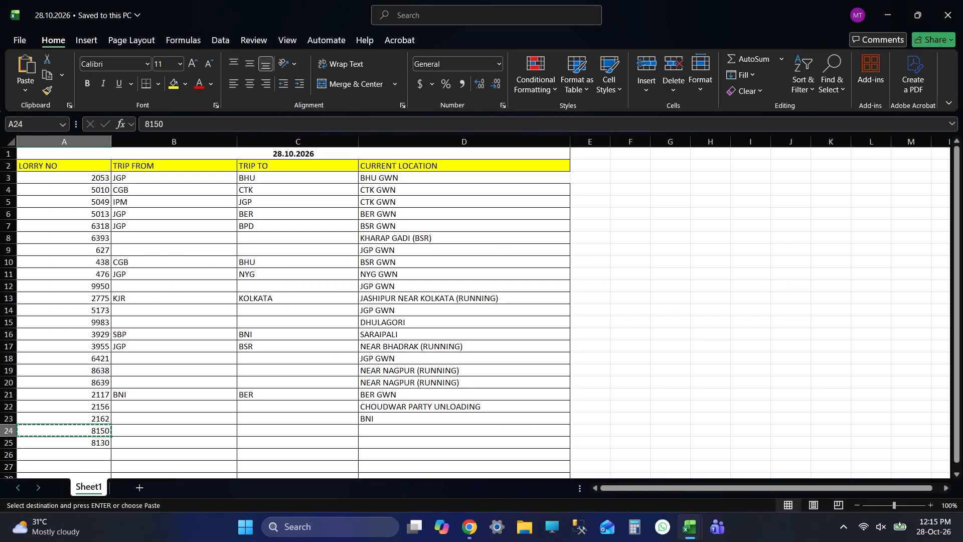
pyautogui.hotkey('alt', 'Tab')
pyautogui.hotkey('alt', 'Tab')
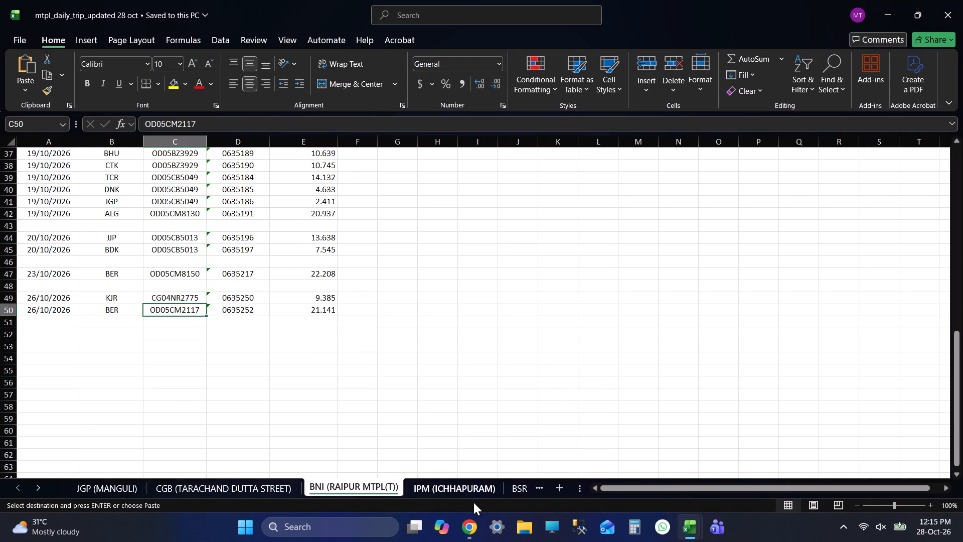
pyautogui.click(438, 485)
pyautogui.hotkey('alt', 'Tab')
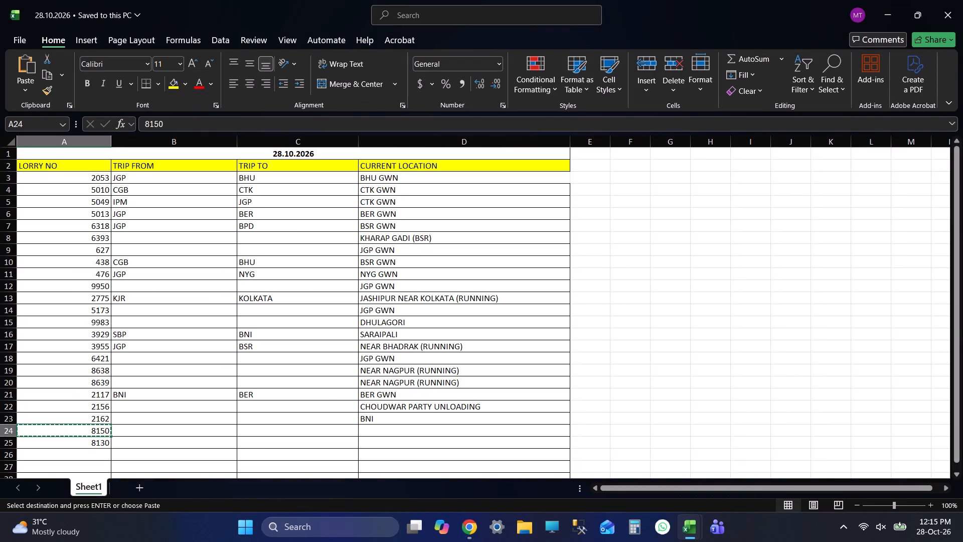
pyautogui.press('Tab')
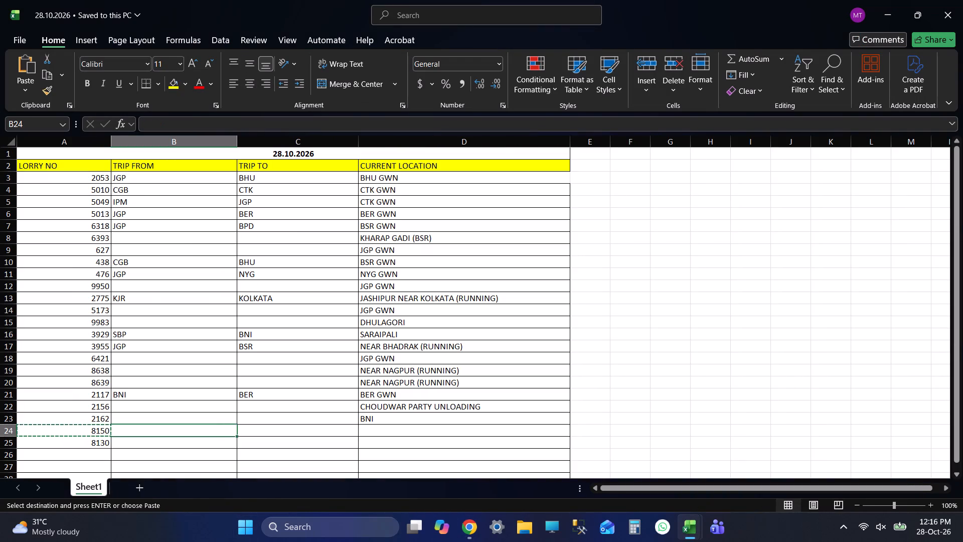
pyautogui.hotkey('alt', 'Tab')
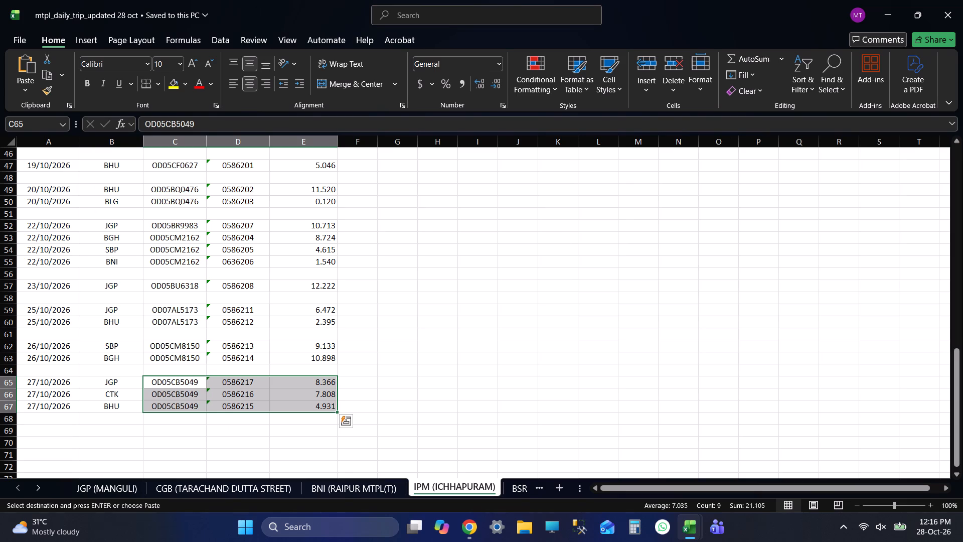
pyautogui.hotkey('alt', 'Tab')
pyautogui.hotkey('alt', 'Tab')
pyautogui.moveTo(185, 345); pyautogui.dragTo(293, 344)
pyautogui.hotkey('alt', 'Tab')
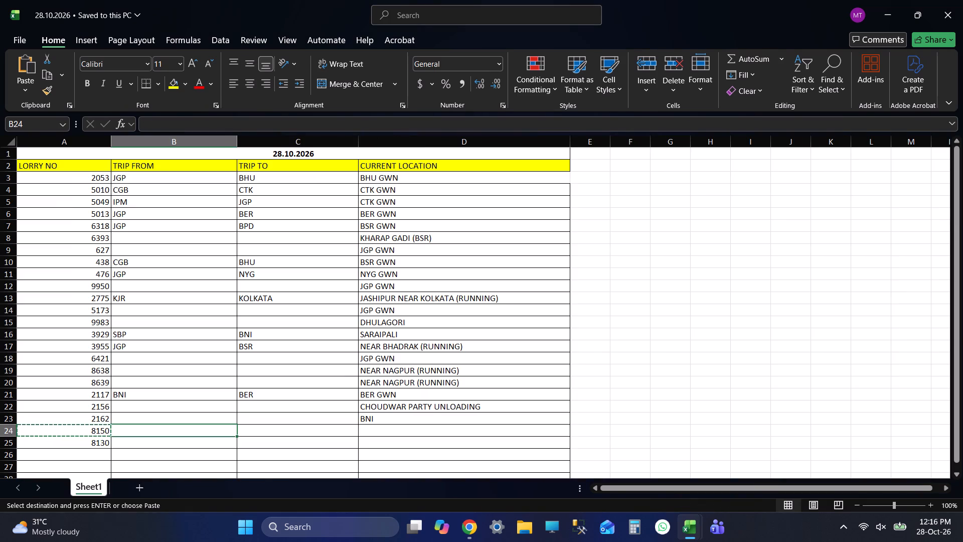
pyautogui.hotkey('alt', 'Tab')
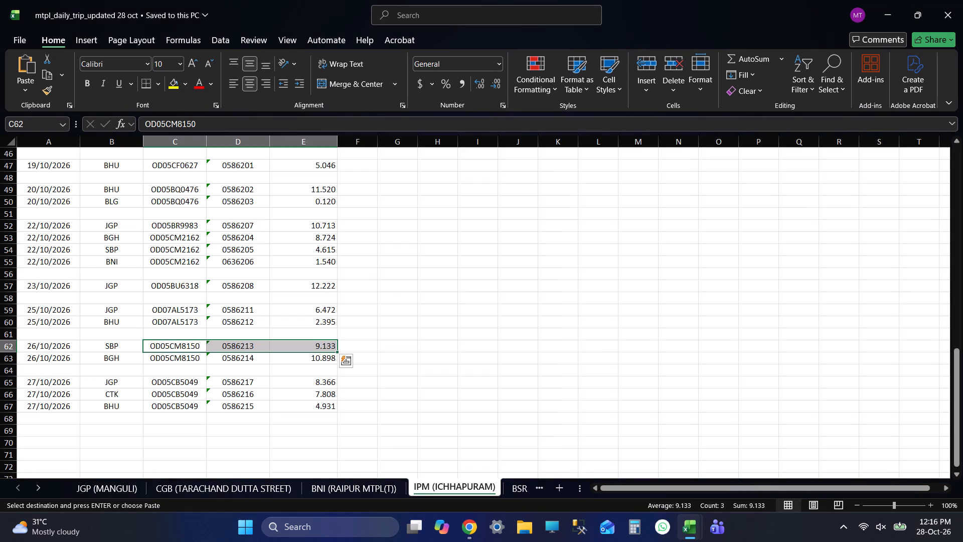
pyautogui.hotkey('alt', 'Tab')
pyautogui.hotkey('alt', 'Tab')
pyautogui.hotkey('alt', 'Tab')
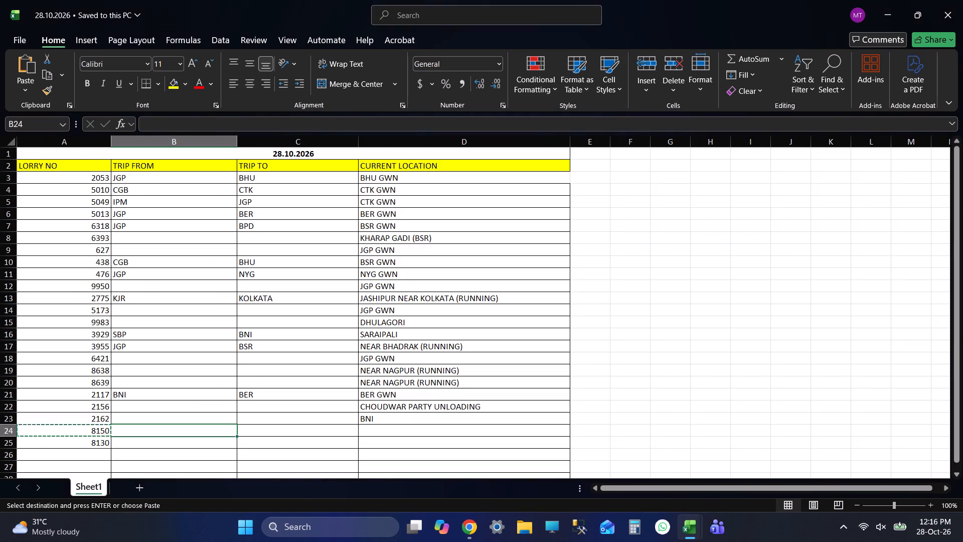
pyautogui.hotkey('alt', 'Tab')
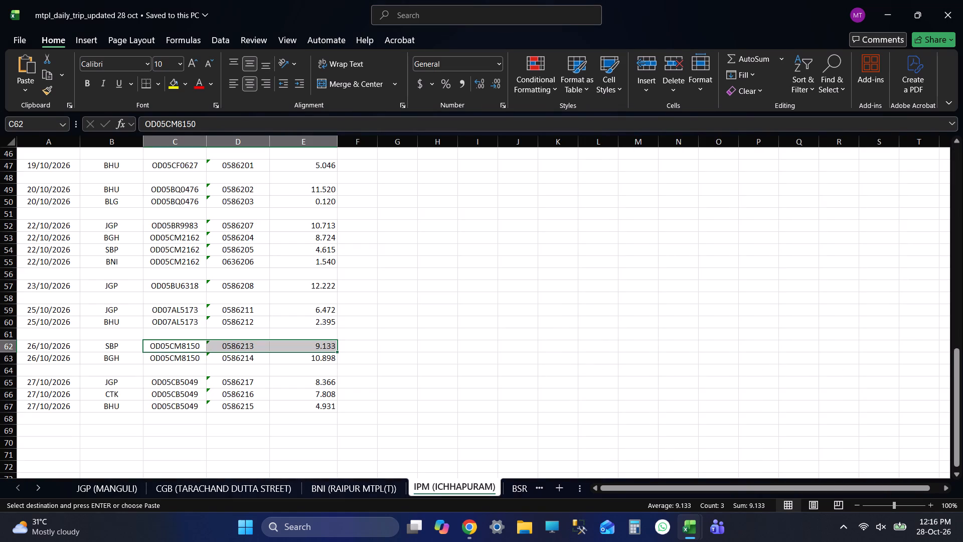
pyautogui.hotkey('alt', 'Tab')
pyautogui.hotkey('alt', 'Tab')
pyautogui.hotkey('alt', 'Tab')
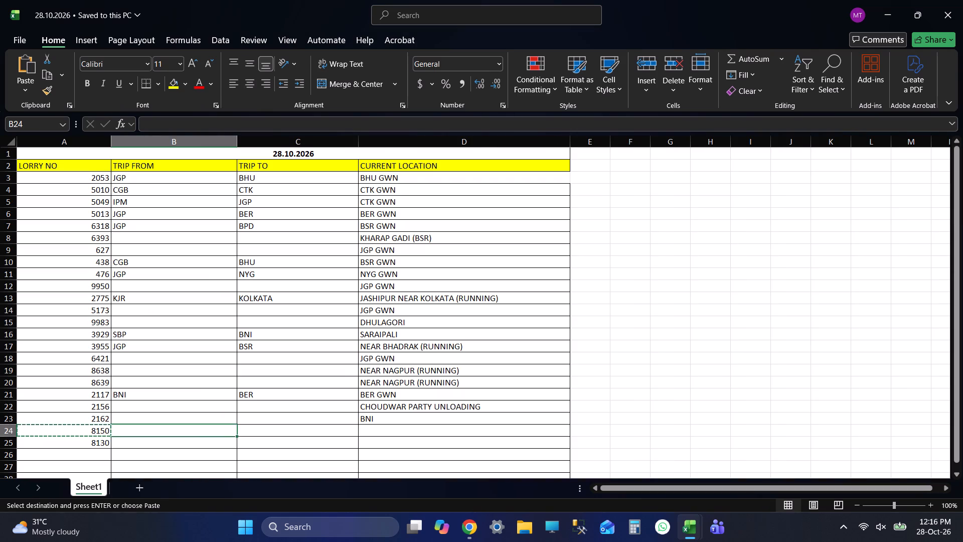
pyautogui.hotkey('alt', 'Tab')
pyautogui.hotkey('alt', 'Tab')
# Examine vehicle 8150's 7-day route and current position on the Wheelseye map, focusing on the stretch between Sambalpur and Saraipali.
pyautogui.hotkey('alt', 'Tab')
pyautogui.hotkey('alt', 'Tab')
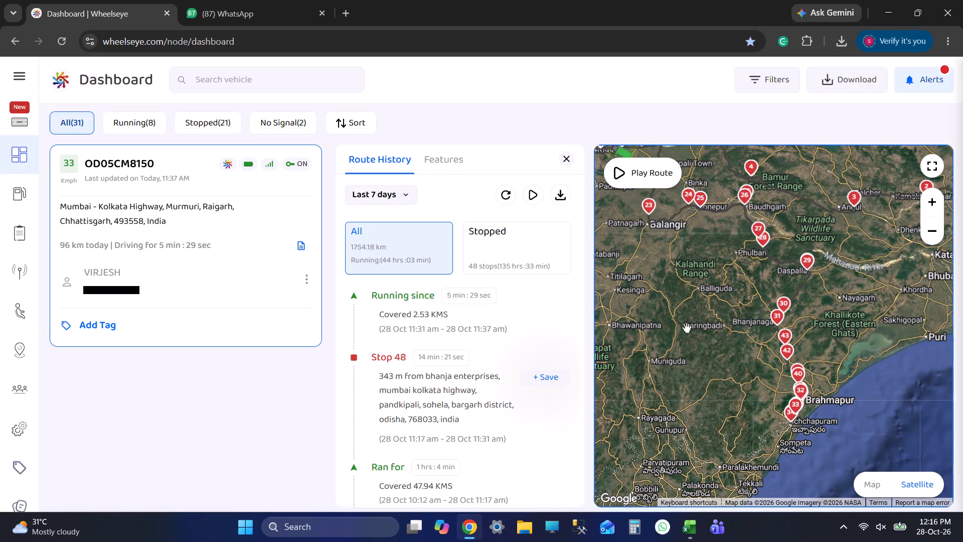
pyautogui.hotkey('alt', 'Tab')
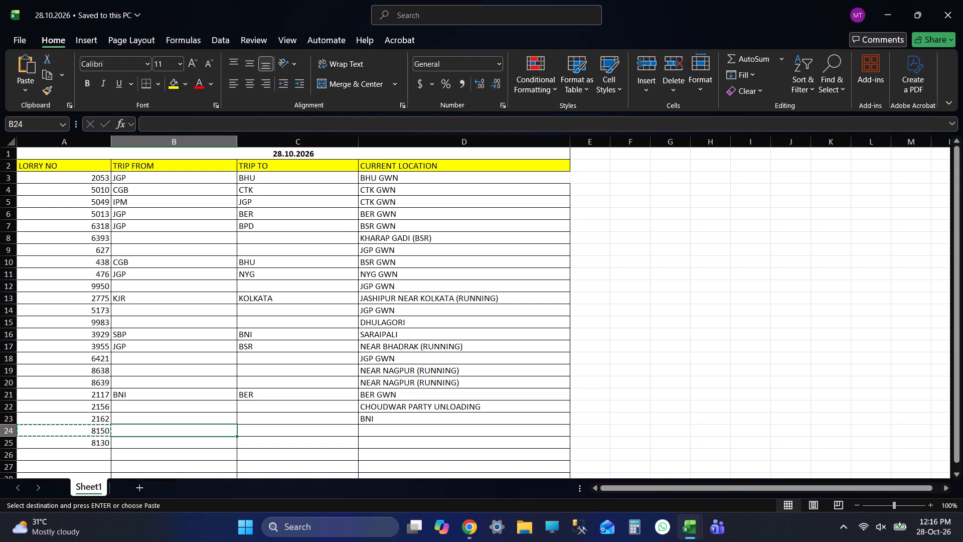
pyautogui.hotkey('alt', 'Tab')
pyautogui.hotkey('alt', 'Tab')
pyautogui.hotkey('alt', 'Tab')
pyautogui.hotkey('alt', 'Tab')
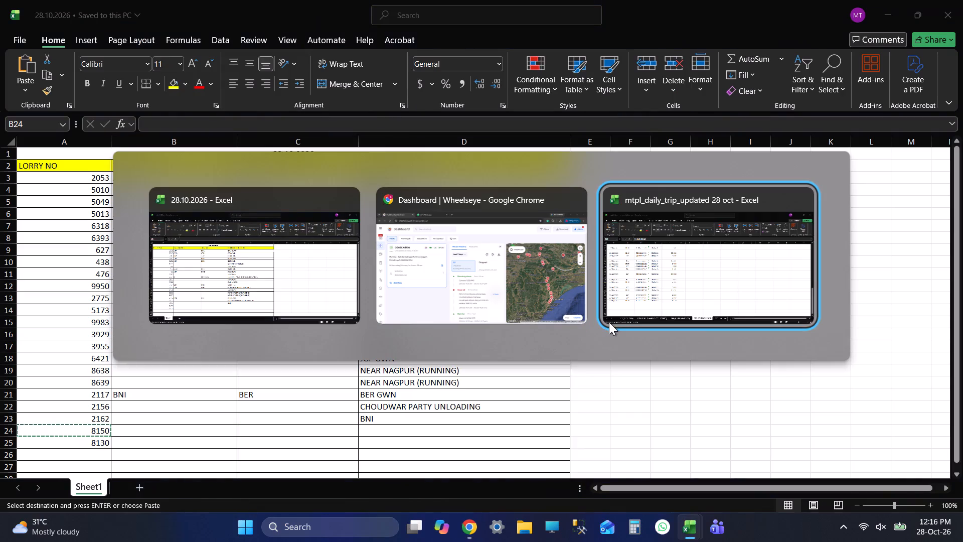
pyautogui.hotkey('alt', 'Tab')
pyautogui.hotkey('alt', 'Tab')
pyautogui.moveTo(738, 284); pyautogui.dragTo(802, 414)
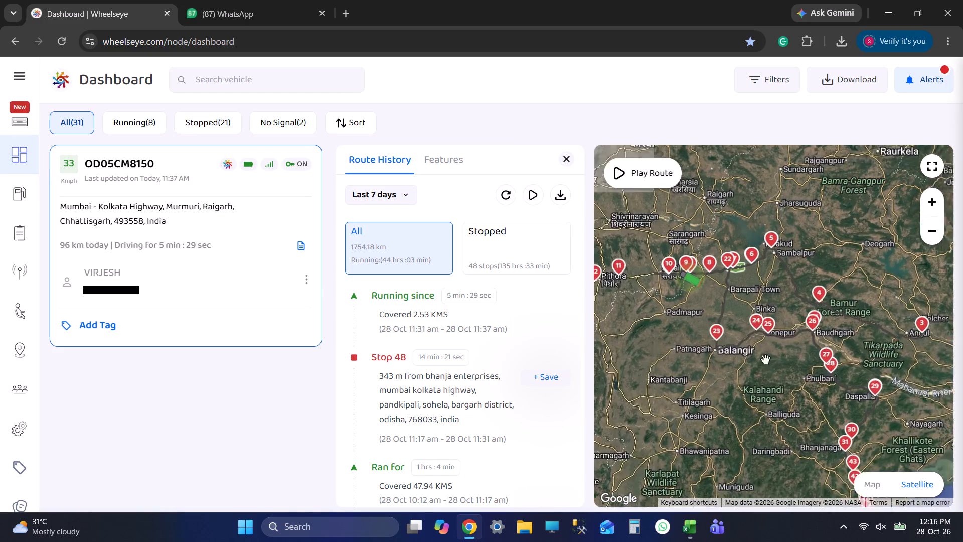
pyautogui.scroll(3, 656, 270)
pyautogui.scroll(-5, 692, 288)
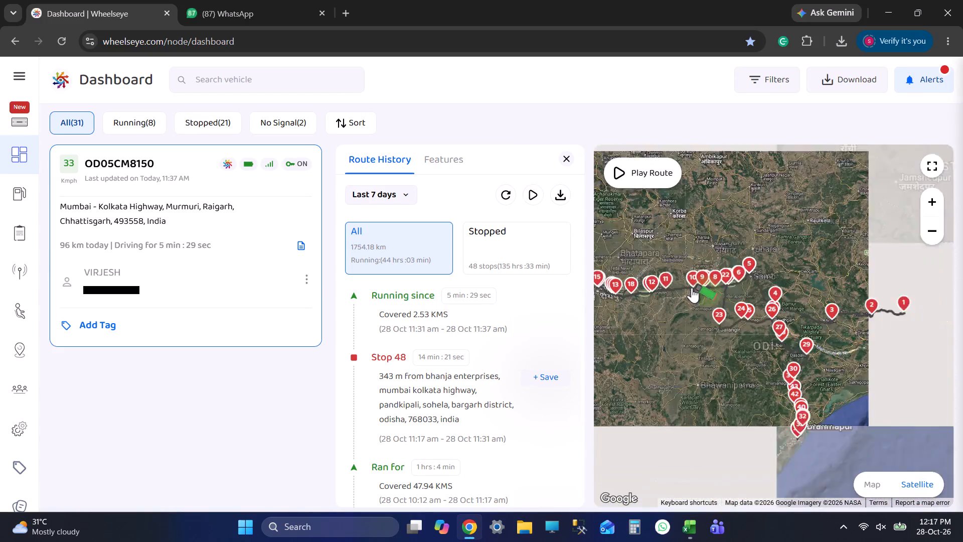
pyautogui.hotkey('alt', 'Tab')
pyautogui.hotkey('alt', 'Tab')
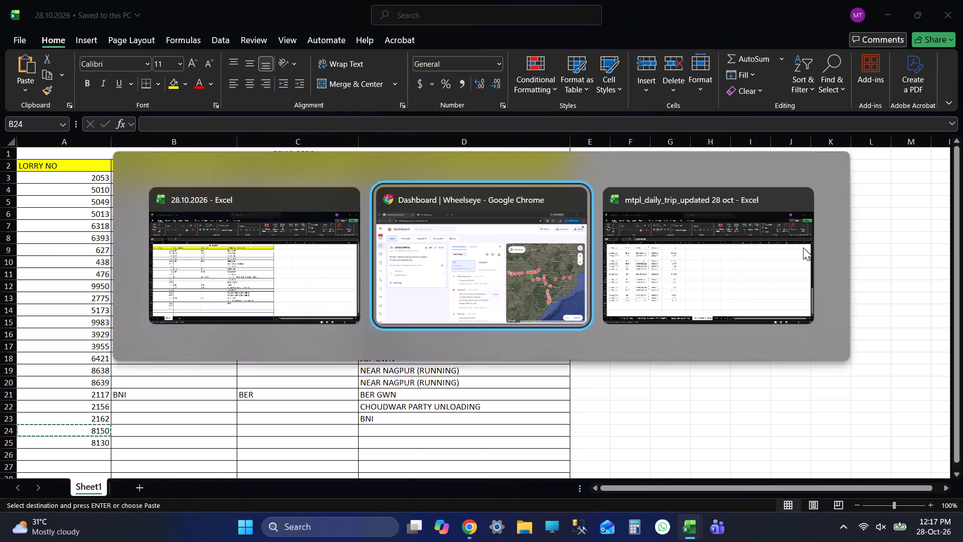
pyautogui.scroll(9, 654, 295)
pyautogui.moveTo(782, 292); pyautogui.dragTo(667, 310)
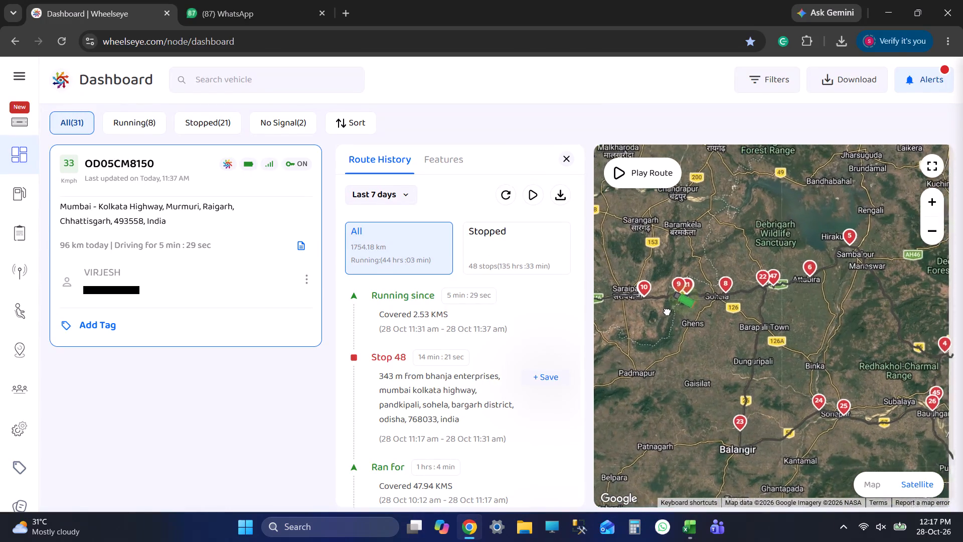
pyautogui.moveTo(667, 310); pyautogui.dragTo(673, 330)
# In the 28.10.2026 workbook, enter lorry 8150's trip from SBP to BNI.
pyautogui.hotkey('alt', 'Tab')
pyautogui.hotkey('alt', 'Tab')
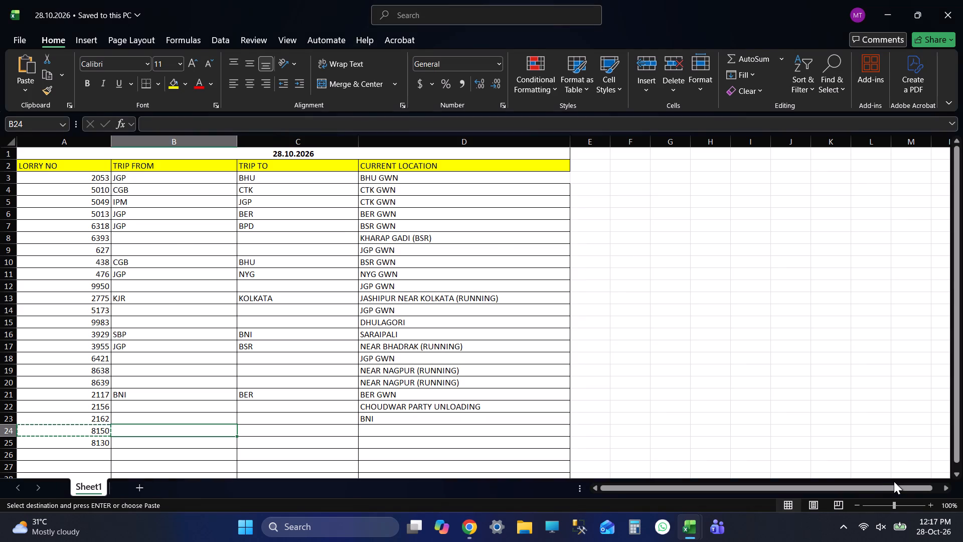
pyautogui.hotkey('alt', 'Tab')
pyautogui.hotkey('alt', 'Tab')
pyautogui.write('SBP')
pyautogui.press('Tab')
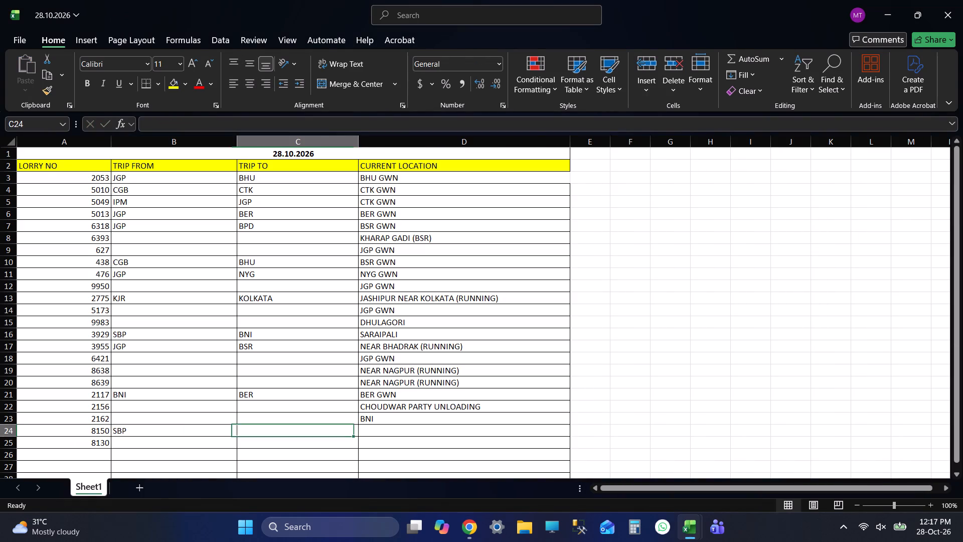
pyautogui.write('BNI')
pyautogui.press('Tab')
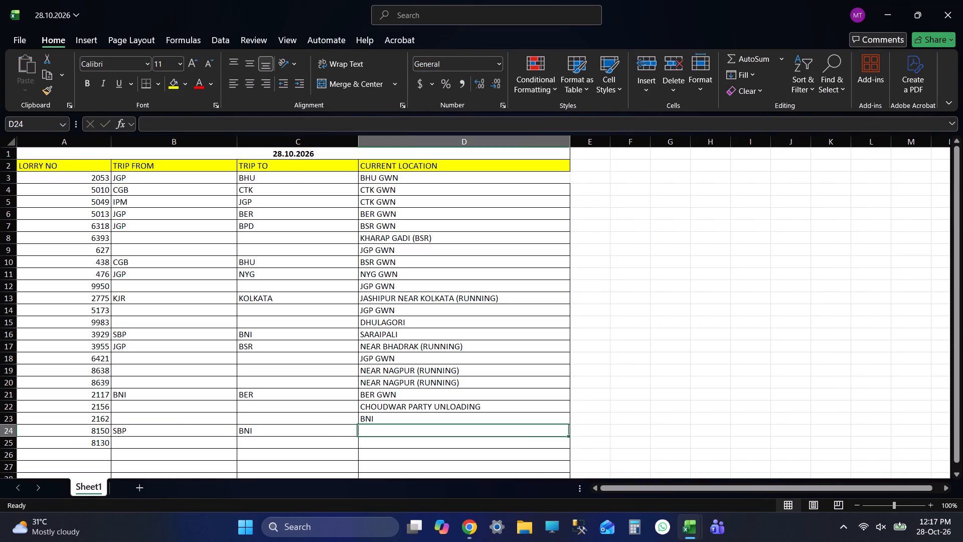
# Enter SARAIPALI (RUNNING) as lorry 8150's current location and save the workbook.
pyautogui.write('SARAIPALI')
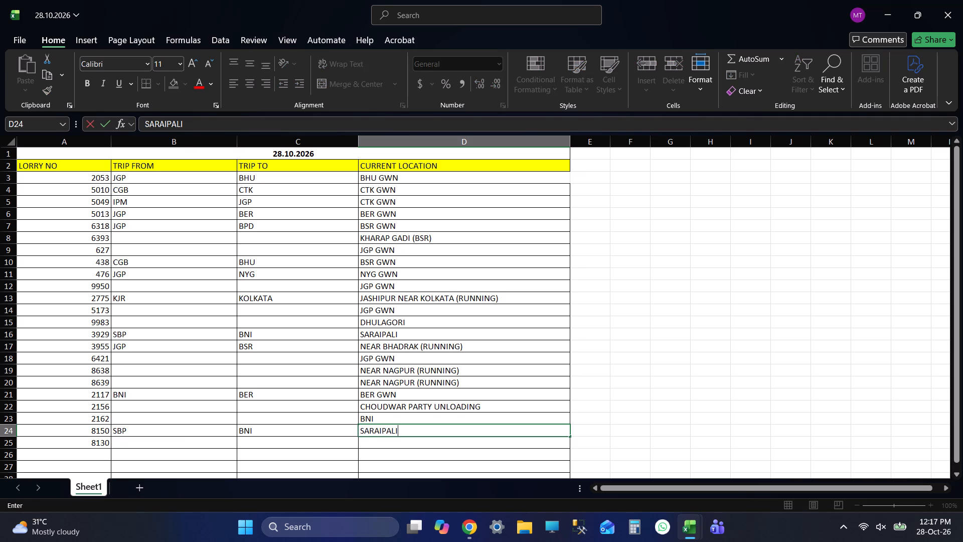
pyautogui.press('space')
pyautogui.write('(RU')
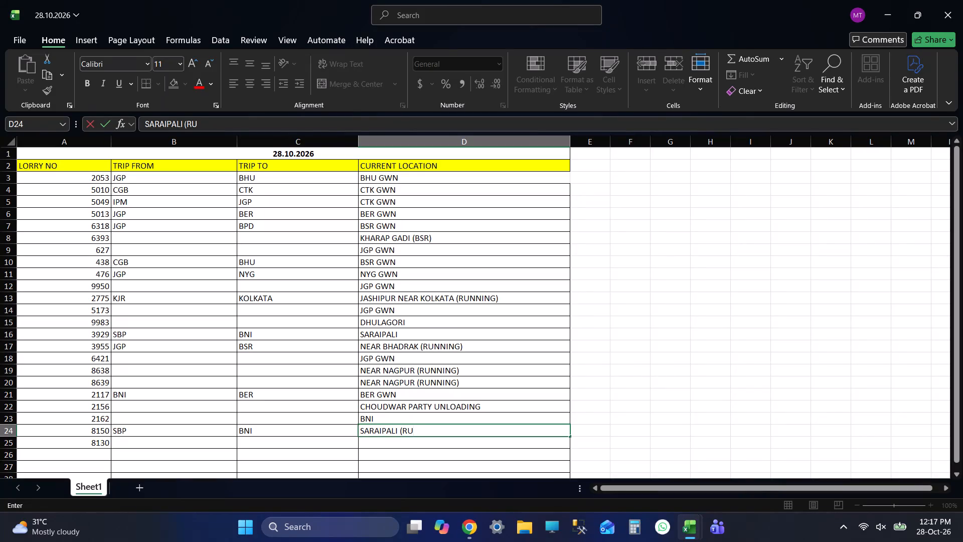
pyautogui.write('NNING)')
pyautogui.press('Return')
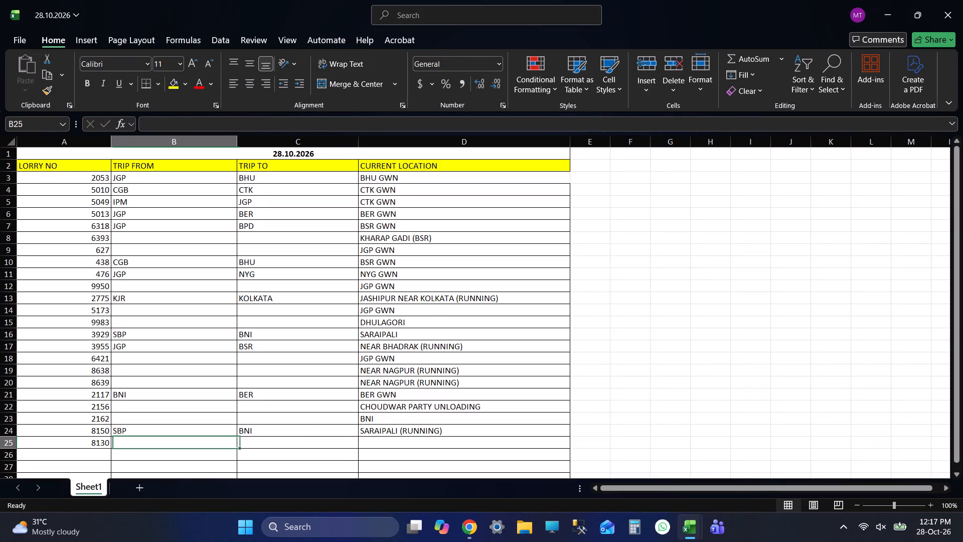
pyautogui.hotkey('ctrl', 's')
pyautogui.hotkey('ctrl', 's')
pyautogui.hotkey('ctrl', 's')
pyautogui.hotkey('ctrl', 's')
pyautogui.hotkey('ctrl', 's')
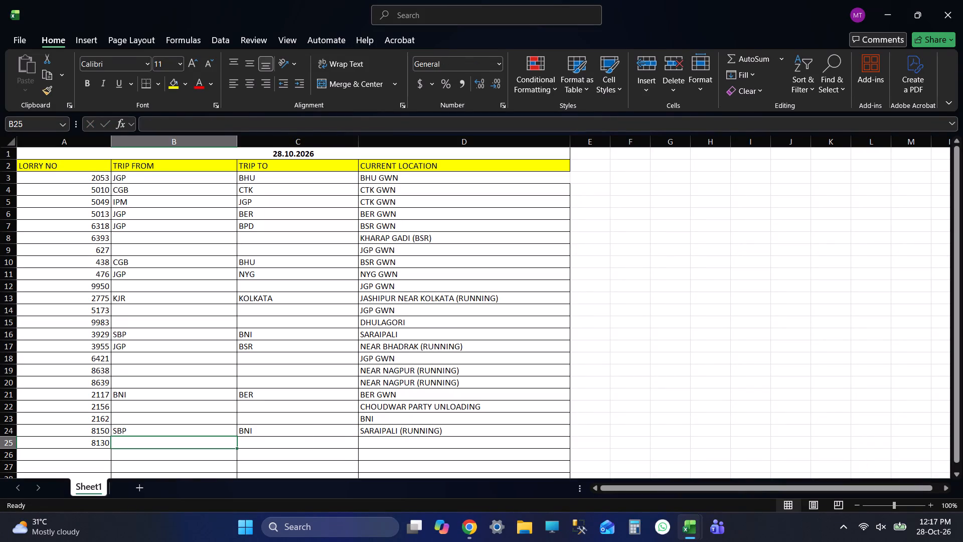
pyautogui.hotkey('ctrl', 's')
pyautogui.hotkey('ctrl', 's')
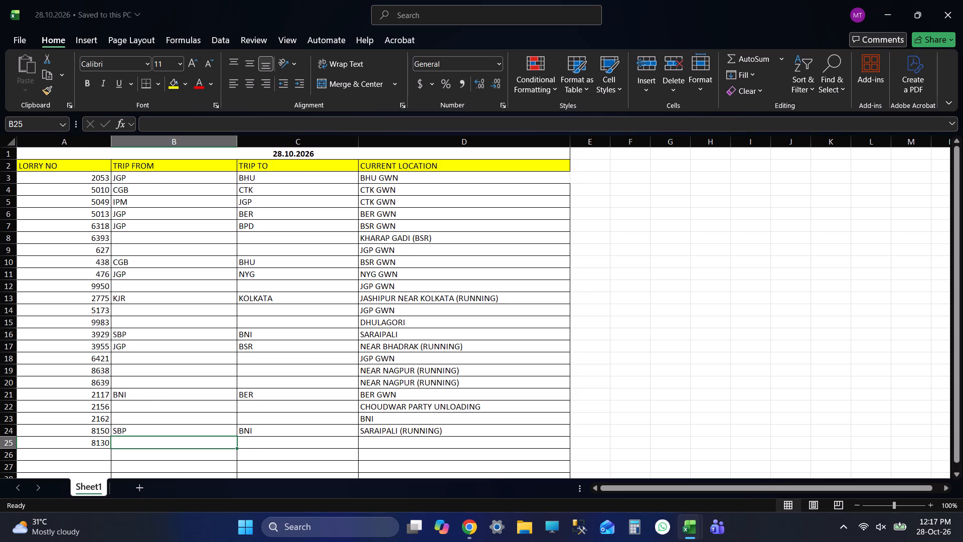
# Switch to the Wheelseye dashboard in Chrome and search for vehicle 8130.
pyautogui.hotkey('alt', 'Tab')
pyautogui.hotkey('alt', 'Tab')
pyautogui.hotkey('alt', 'Tab')
pyautogui.hotkey('alt', 'Tab')
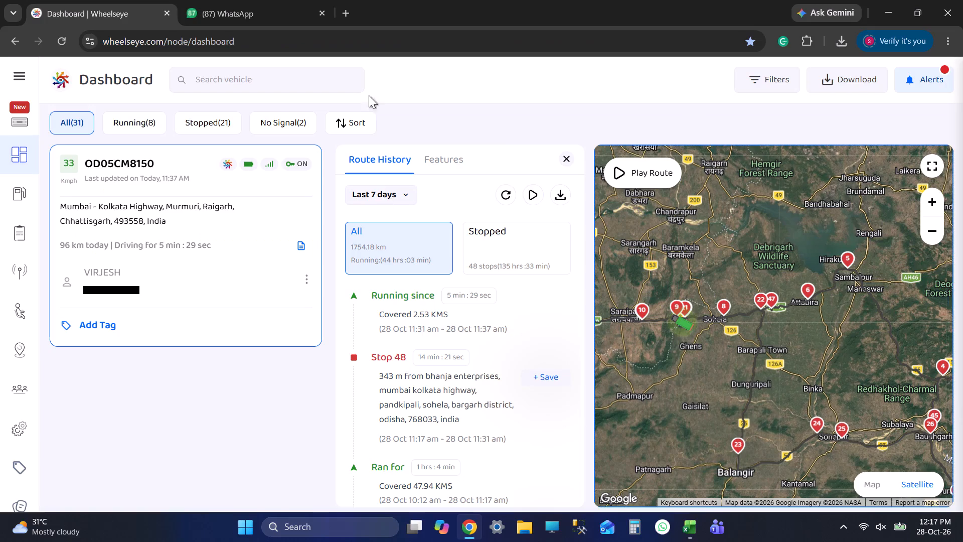
pyautogui.click(292, 81)
pyautogui.hotkey('alt', 'Tab')
pyautogui.hotkey('alt', 'Tab')
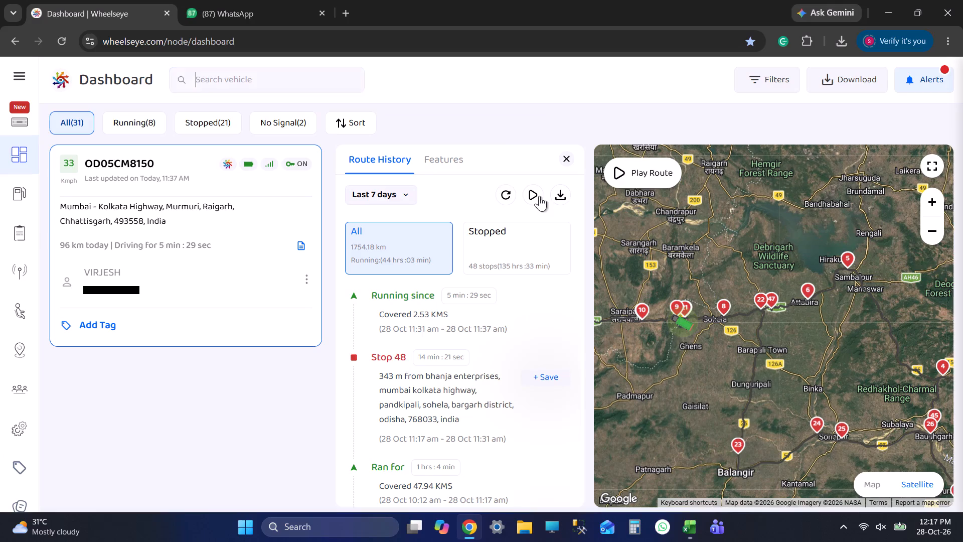
pyautogui.write('8130')
pyautogui.press('Return')
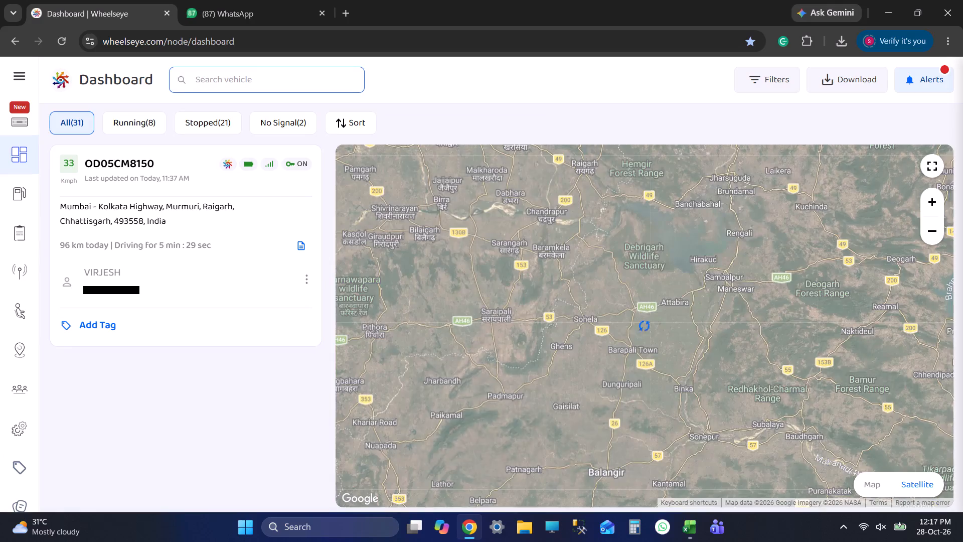
# Examine vehicle 8130's route history for today, locating Stop 2 and Stop 3 on the map.
pyautogui.click(216, 215)
pyautogui.moveTo(757, 390); pyautogui.dragTo(753, 343)
pyautogui.scroll(-3, 736, 346)
pyautogui.scroll(-6, 510, 425)
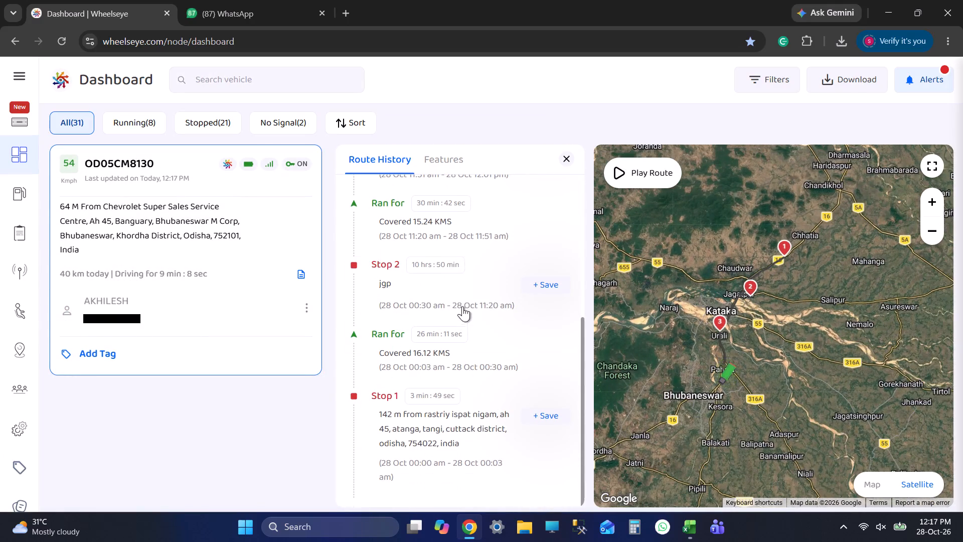
pyautogui.click(462, 306)
pyautogui.scroll(-2, 796, 397)
pyautogui.scroll(3, 796, 397)
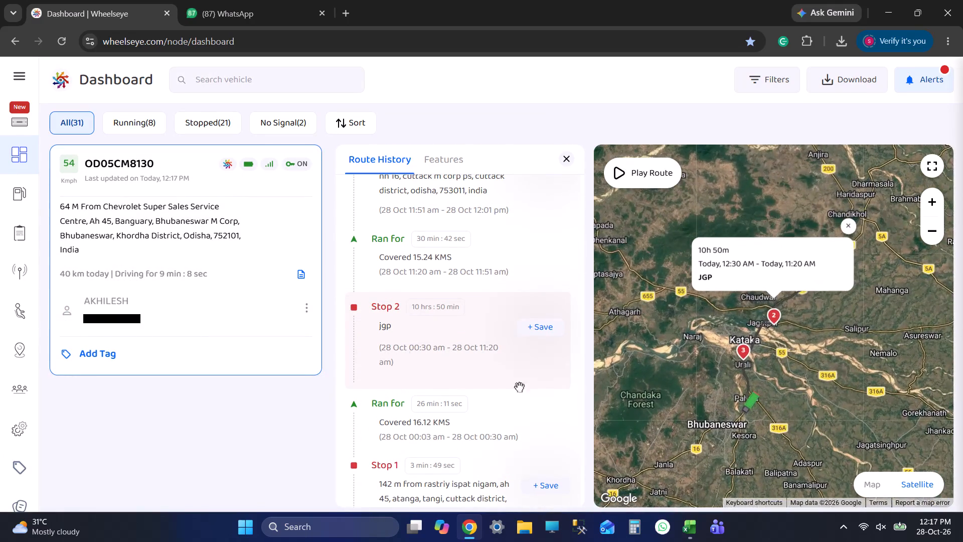
pyautogui.scroll(7, 452, 351)
pyautogui.scroll(-4, 782, 351)
pyautogui.hotkey('alt', 'Tab')
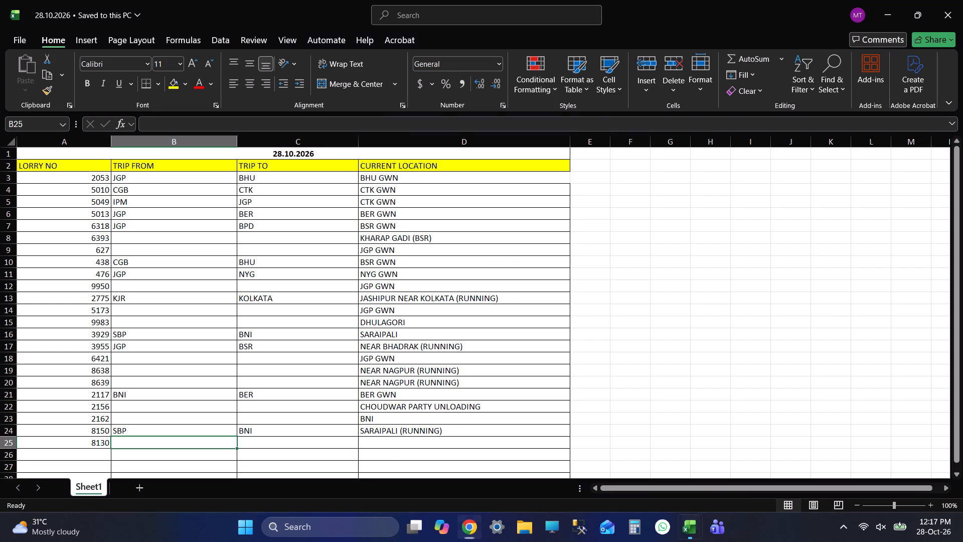
pyautogui.hotkey('ctrl', 's')
pyautogui.hotkey('ctrl', 's')
pyautogui.hotkey('alt', 'Tab')
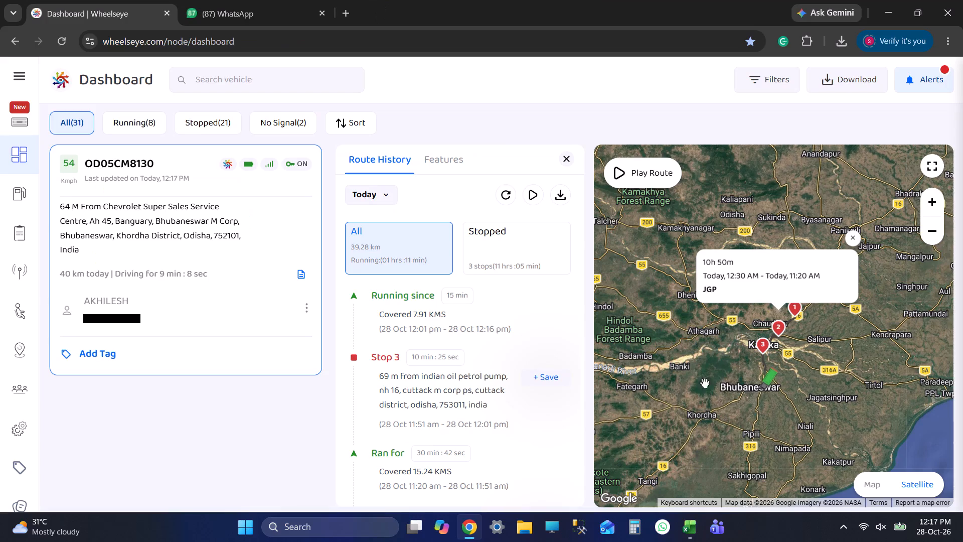
pyautogui.moveTo(729, 388); pyautogui.dragTo(715, 345)
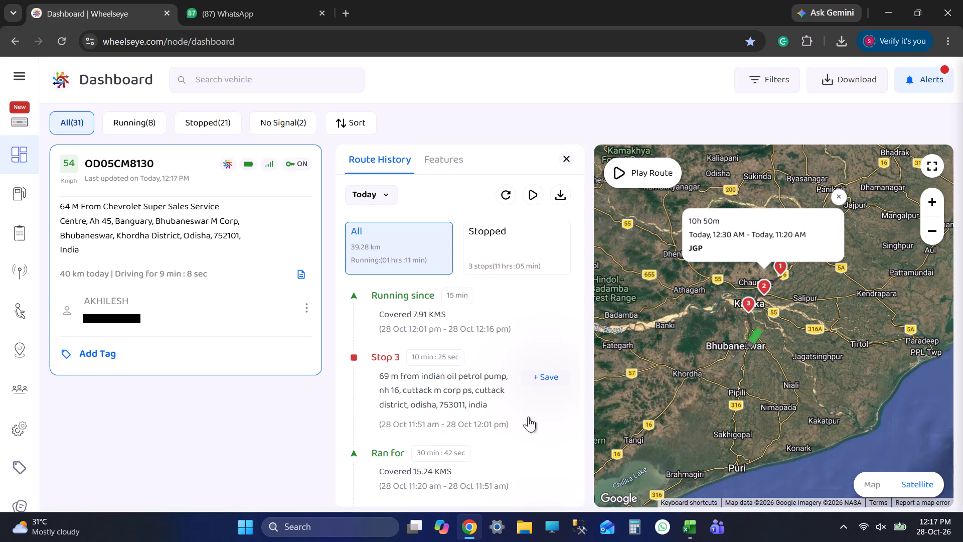
pyautogui.click(408, 376)
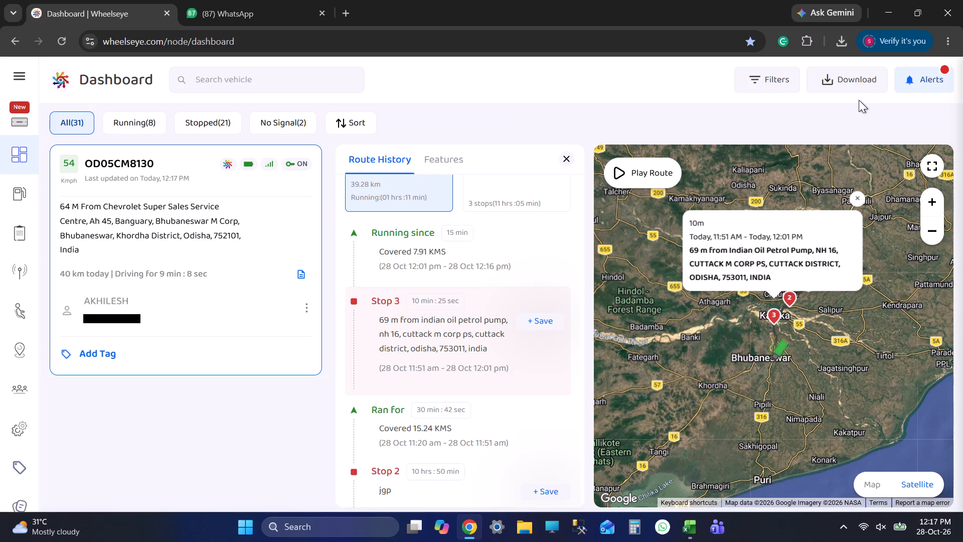
# In the 28.10.2026 workbook, enter lorry 8130's trip from JGP to BHU and save it.
pyautogui.hotkey('alt', 'Tab')
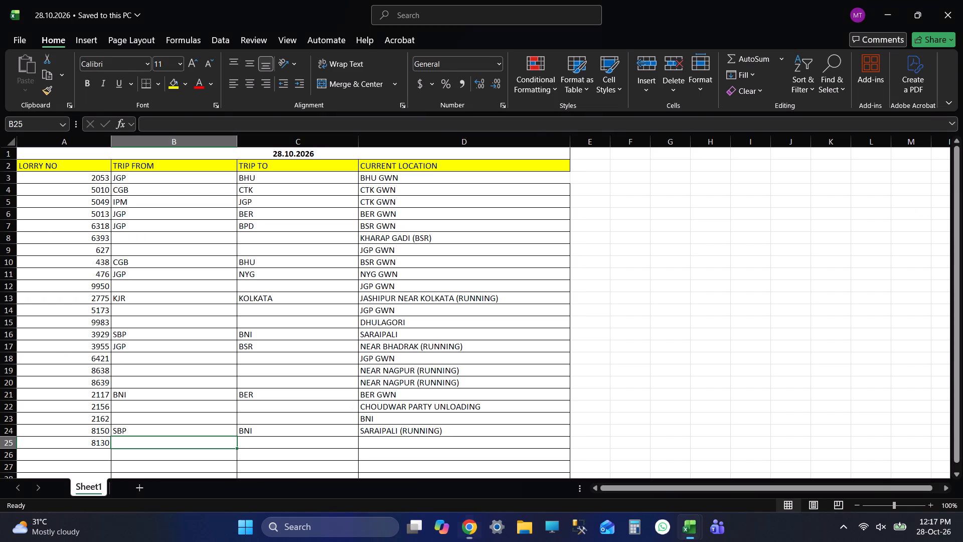
pyautogui.write('JGP')
pyautogui.press('Tab')
pyautogui.write('BHU')
pyautogui.press('Tab')
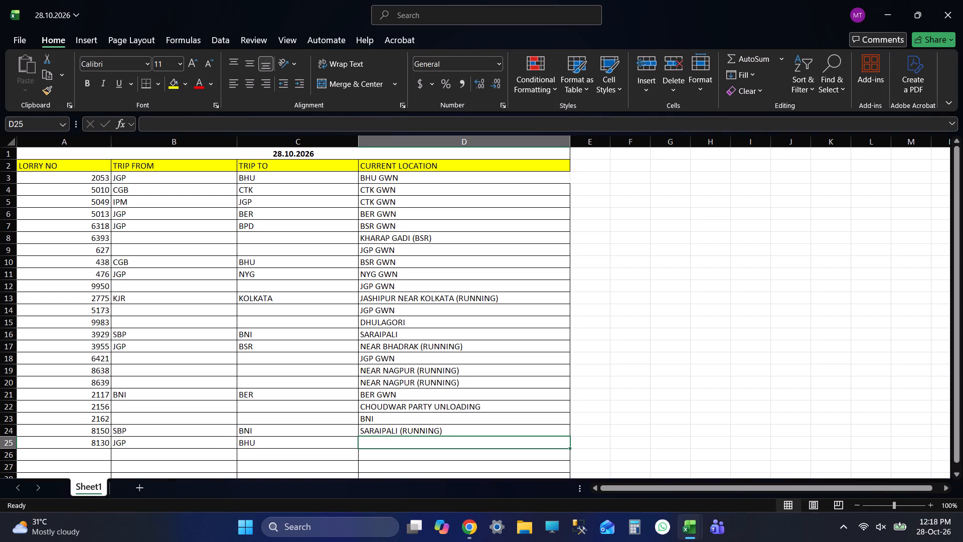
pyautogui.hotkey('ctrl', 's')
# Examine vehicle 8130's current position on the Wheelseye map relative to Bhubaneswar and the surrounding localities.
pyautogui.hotkey('alt', 'Tab')
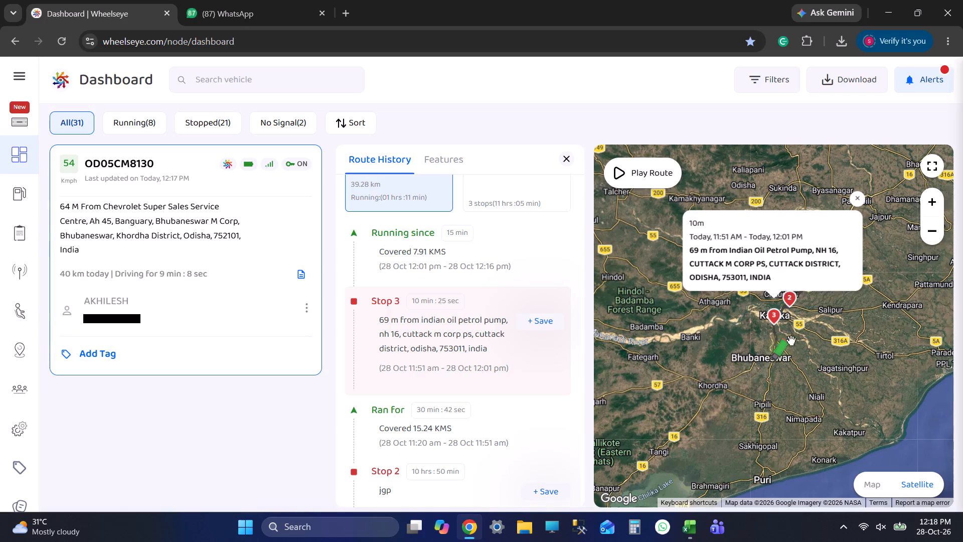
pyautogui.scroll(8, 791, 341)
pyautogui.scroll(-1, 783, 369)
pyautogui.scroll(5, 783, 369)
pyautogui.moveTo(763, 255); pyautogui.dragTo(767, 297)
pyautogui.scroll(-2, 767, 297)
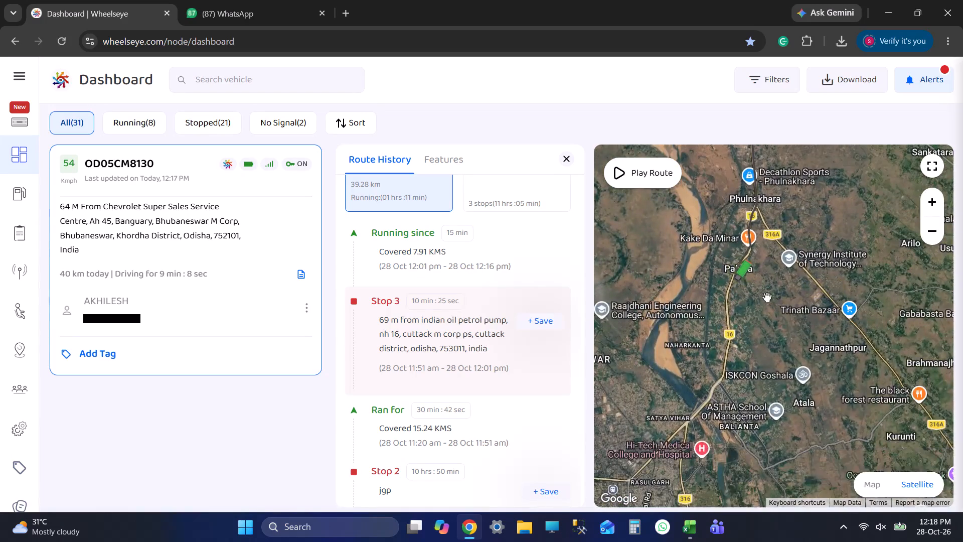
pyautogui.scroll(-3, 767, 297)
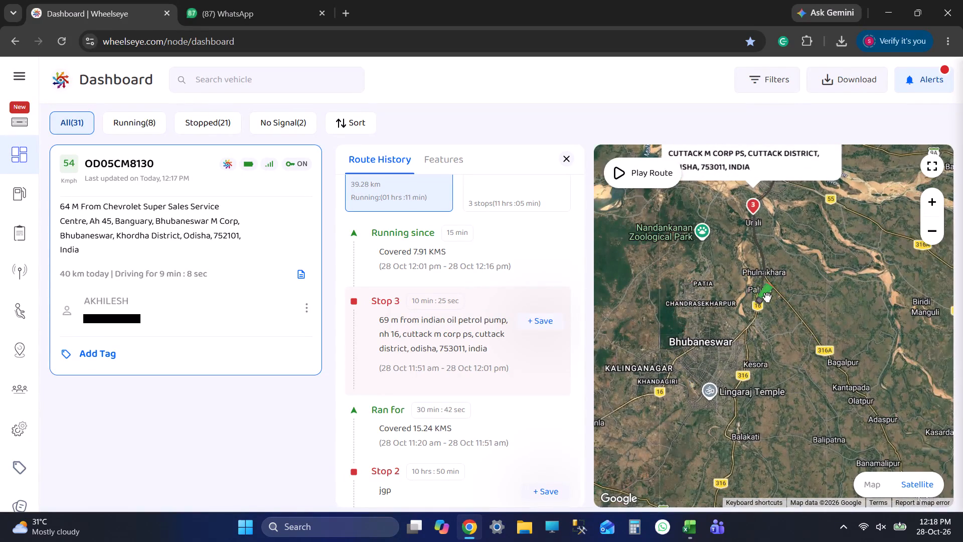
# In the 28.10.2026 workbook, enter NEAR BHU (RUNNING) as lorry 8130's current location and save the workbook.
pyautogui.hotkey('alt', 'Tab')
pyautogui.write('NEAR BHU (RUNNIGN)')
pyautogui.press('Return')
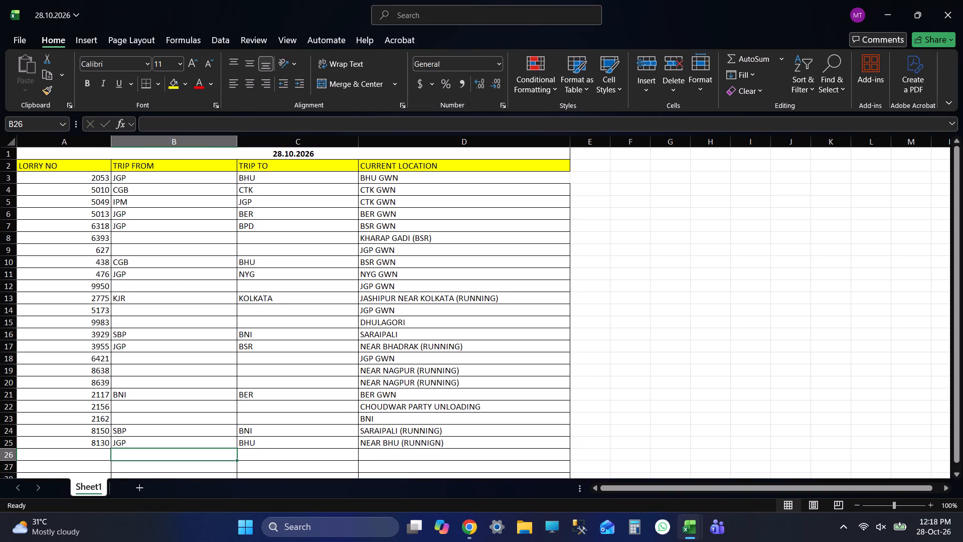
pyautogui.doubleClick(457, 443)
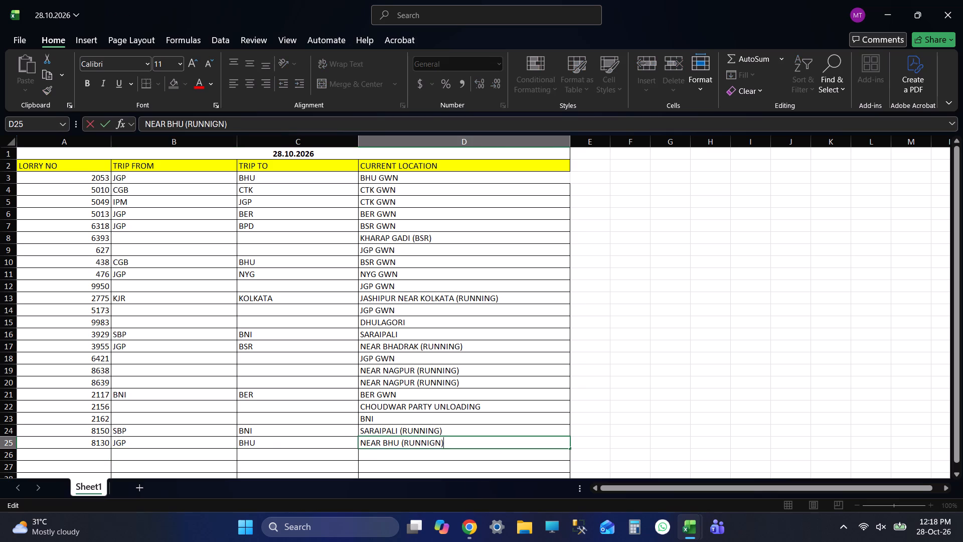
pyautogui.press('BackSpace')
pyautogui.press('BackSpace')
pyautogui.press('BackSpace')
pyautogui.write('NG)')
pyautogui.press('Return')
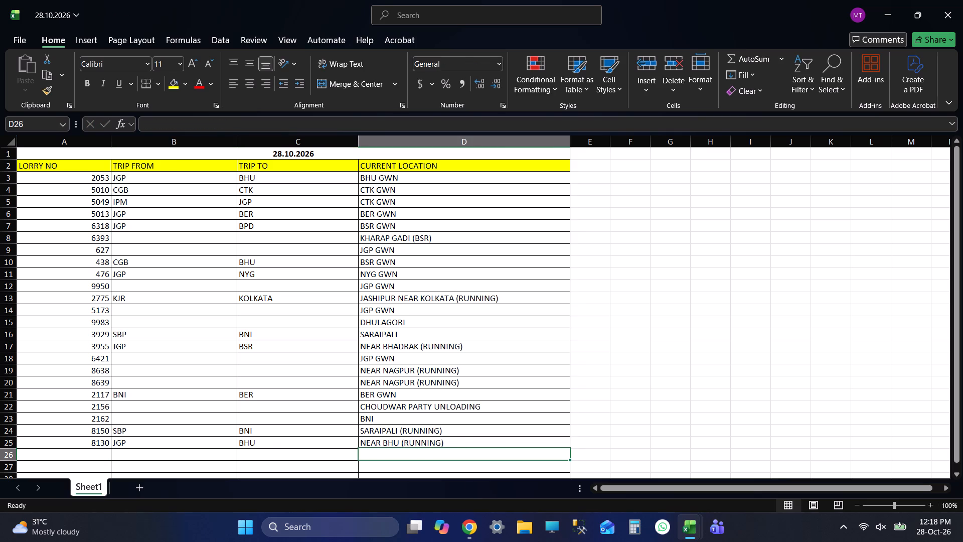
pyautogui.hotkey('ctrl', 's')
pyautogui.hotkey('ctrl', 's')
pyautogui.hotkey('ctrl', 's')
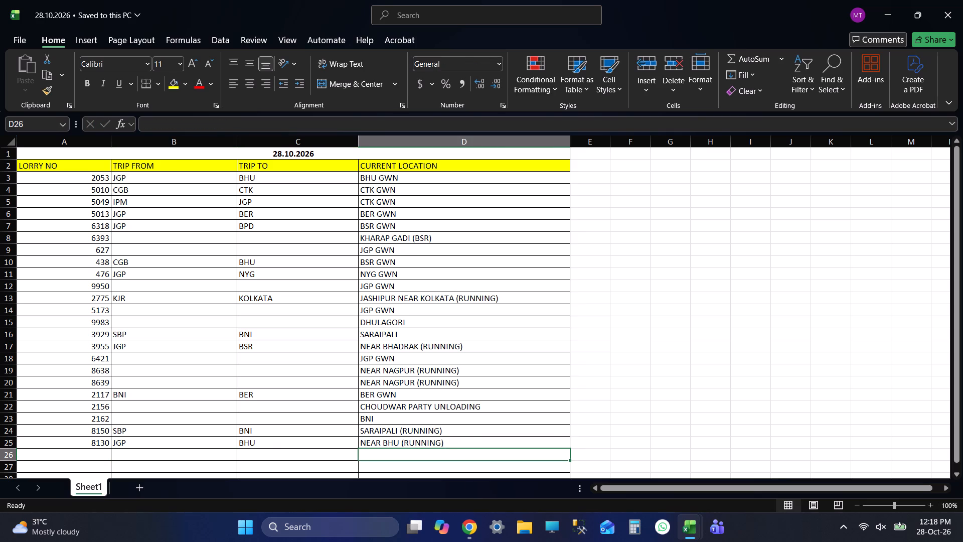
pyautogui.hotkey('ctrl', 's')
pyautogui.hotkey('ctrl', 's')
pyautogui.hotkey('ctrl', 's')
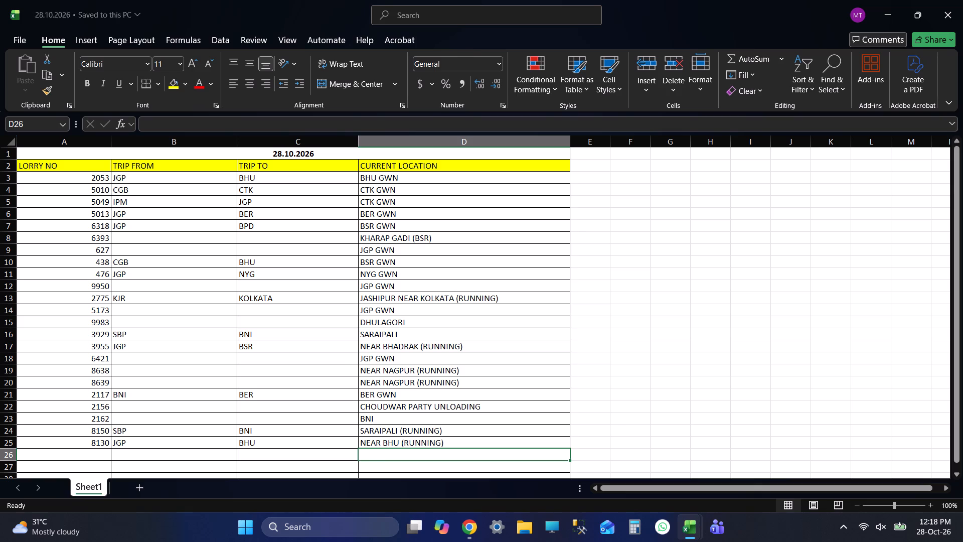
# Recheck vehicle 8130's Stop 2 and Stop 3 for today in its Wheelseye route history.
pyautogui.hotkey('alt', 'Tab')
pyautogui.scroll(-4, 749, 284)
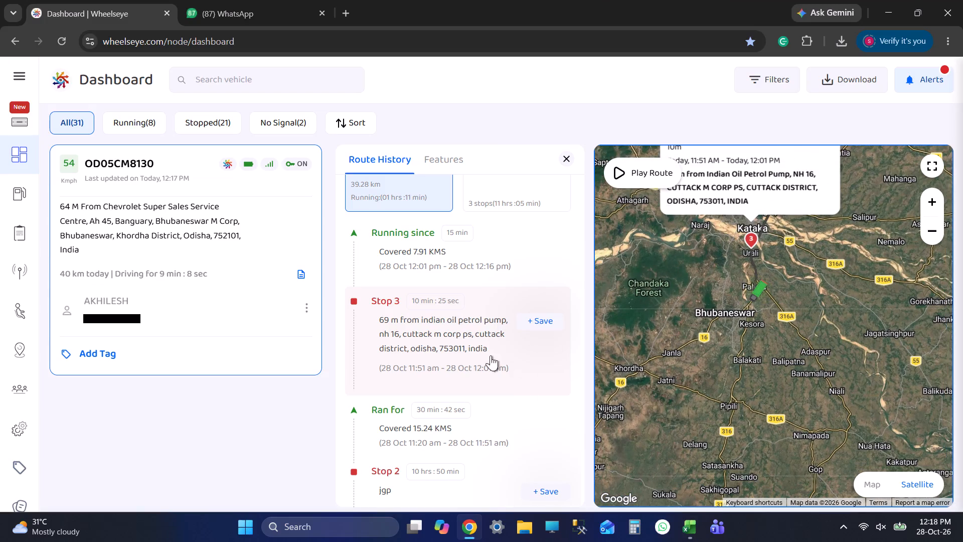
pyautogui.scroll(-3, 486, 357)
pyautogui.click(479, 315)
pyautogui.scroll(4, 535, 355)
pyautogui.click(480, 375)
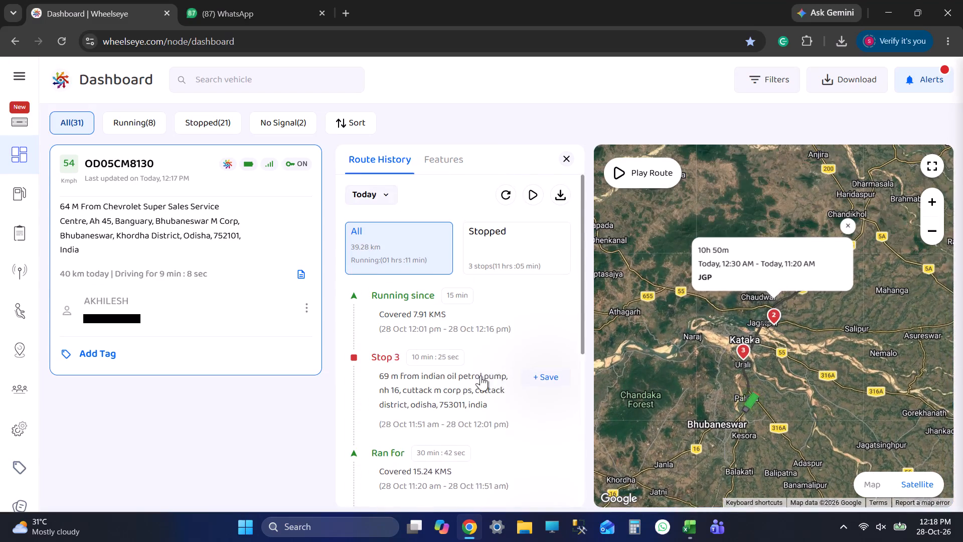
# Return to the 28.10.2026 workbook, move the selection to an empty cell outside the table and save the file.
pyautogui.hotkey('alt', 'Tab')
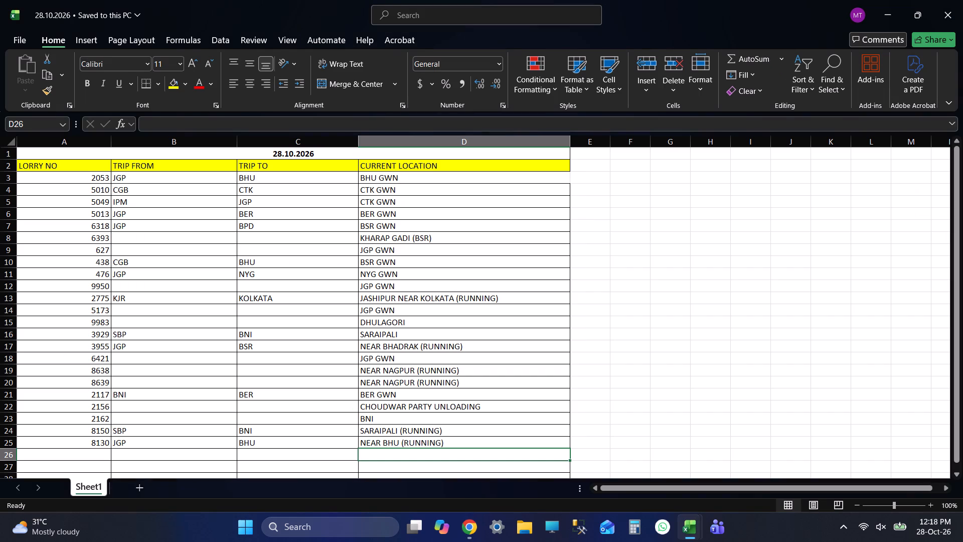
pyautogui.hotkey('ctrl', 's')
pyautogui.hotkey('ctrl', 's')
pyautogui.hotkey('ctrl', 's')
pyautogui.click(667, 235)
pyautogui.hotkey('ctrl', 's')
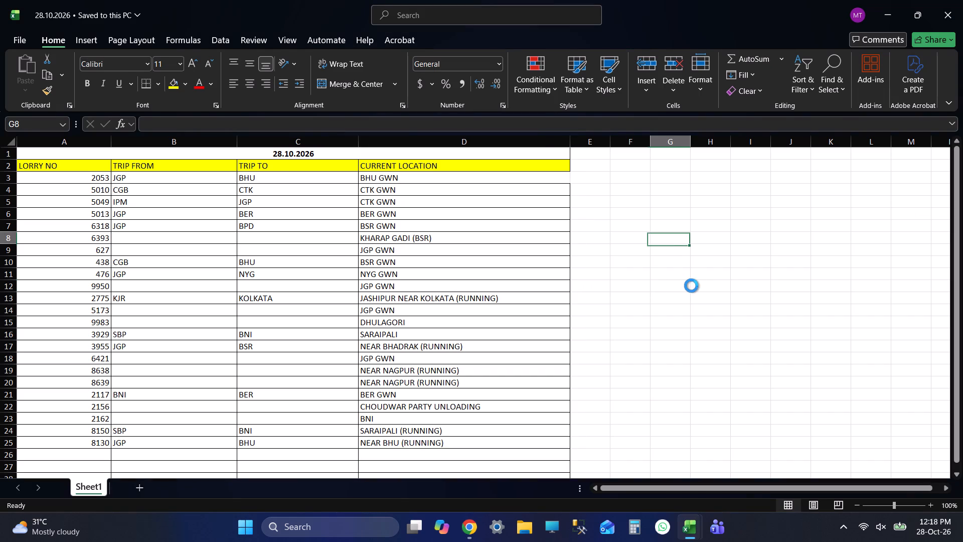
pyautogui.hotkey('ctrl', 's')
pyautogui.hotkey('ctrl', 's')
pyautogui.hotkey('ctrl', 's')
pyautogui.hotkey('ctrl', 's')
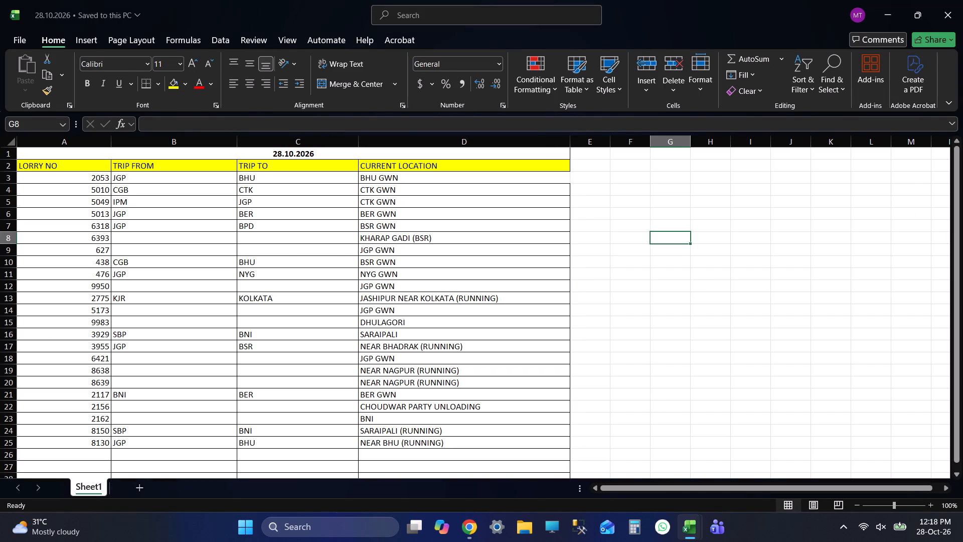
# Copy the whole lorry table, from the 28.10.2026 title row through lorry 8130's row (A1:D25).
pyautogui.moveTo(278, 155); pyautogui.dragTo(322, 442)
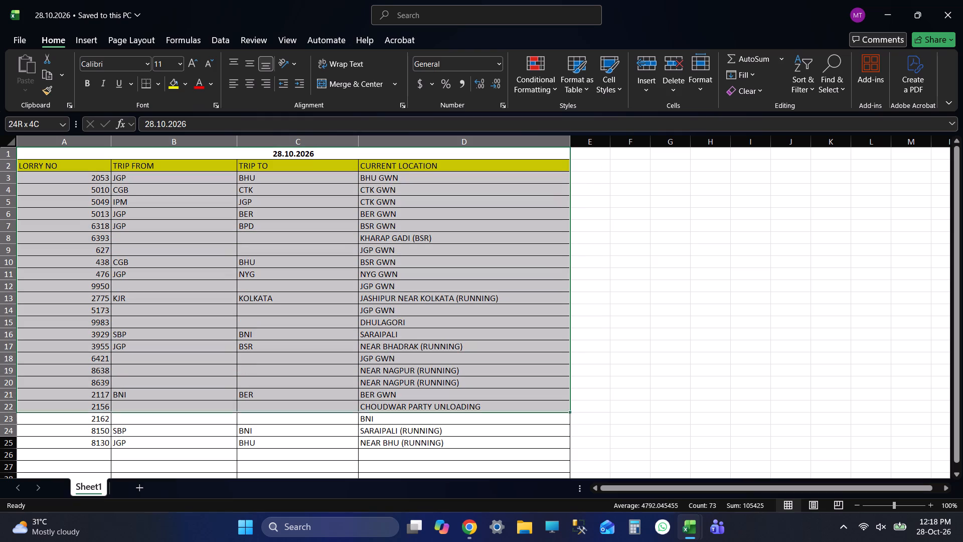
pyautogui.moveTo(322, 442); pyautogui.dragTo(328, 441)
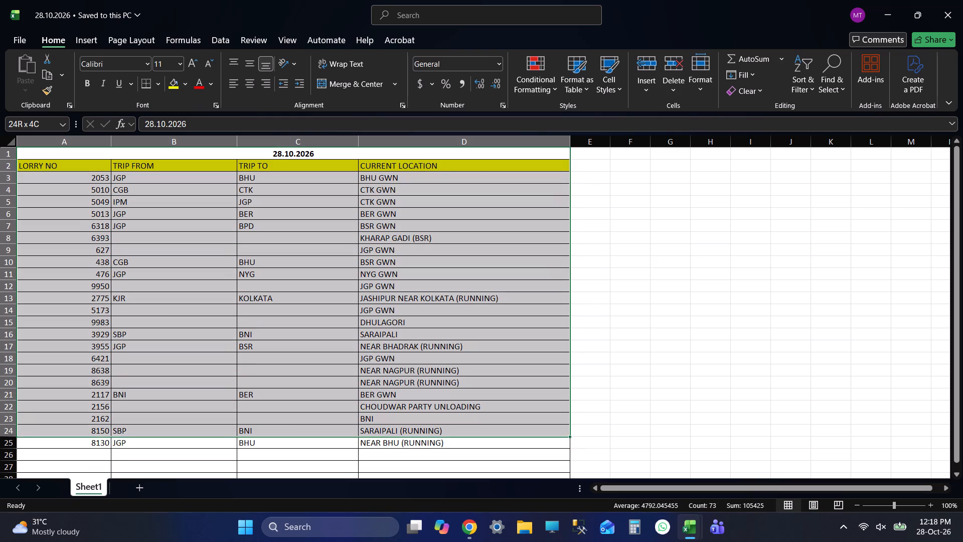
pyautogui.moveTo(328, 441); pyautogui.dragTo(326, 443)
pyautogui.scroll(5, 535, 315)
pyautogui.hotkey('ctrl', 'c')
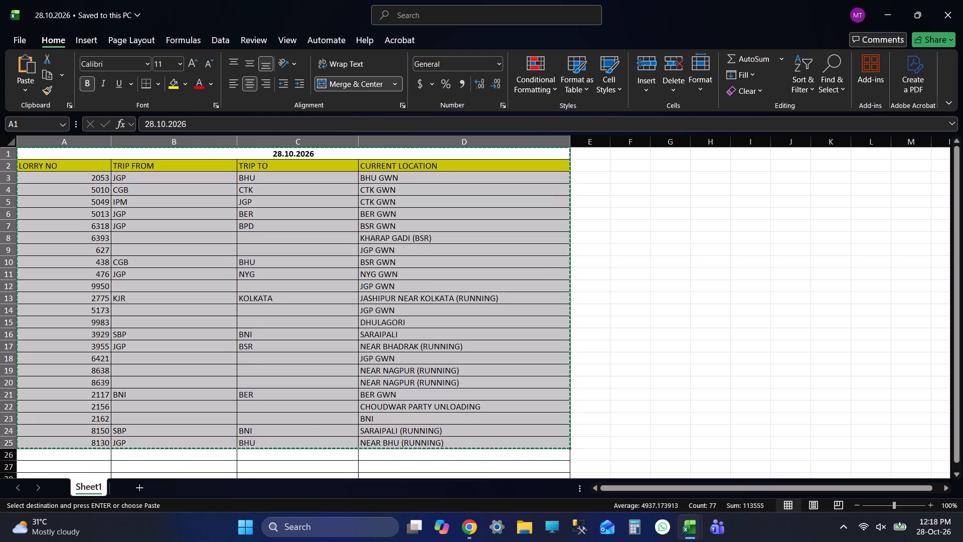
pyautogui.hotkey('ctrl', 'c')
pyautogui.hotkey('ctrl', 'c')
pyautogui.hotkey('ctrl', 'c')
pyautogui.hotkey('ctrl', 'c')
pyautogui.hotkey('ctrl', 'c')
pyautogui.hotkey('ctrl', 'c')
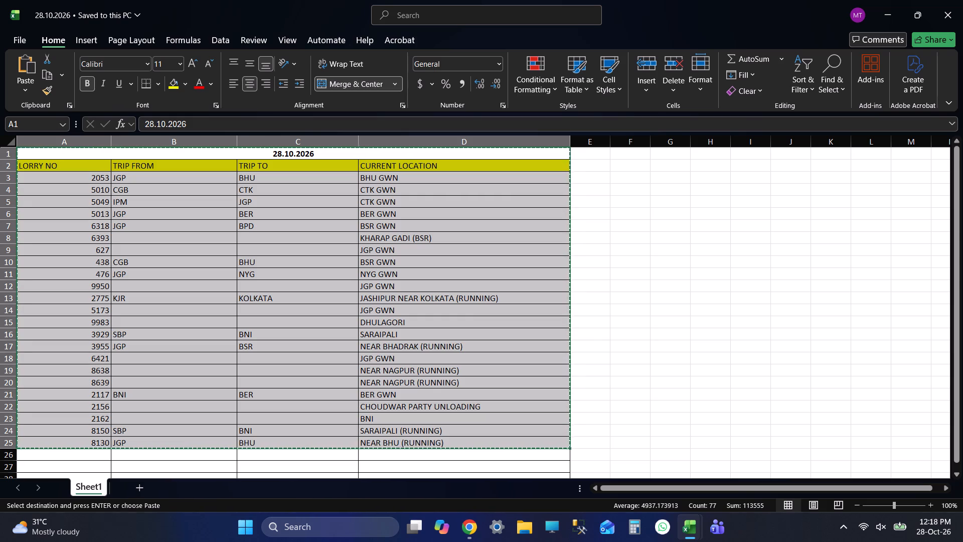
pyautogui.scroll(4, 604, 329)
pyautogui.scroll(-1, 604, 329)
pyautogui.scroll(11, 604, 329)
pyautogui.hotkey('ctrl', 'c')
pyautogui.hotkey('ctrl', 'c')
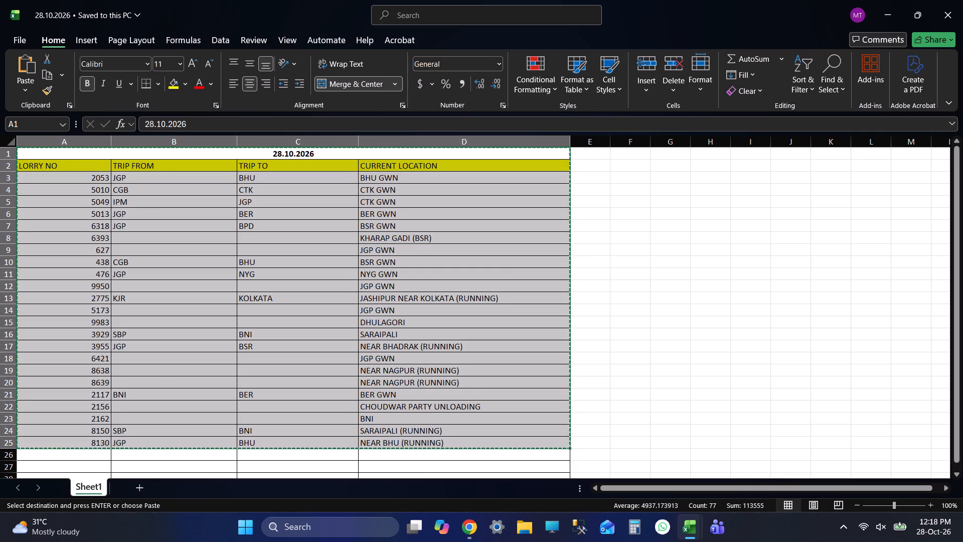
pyautogui.hotkey('ctrl', 'c')
pyautogui.hotkey('ctrl', 'c')
pyautogui.hotkey('ctrl', 'c')
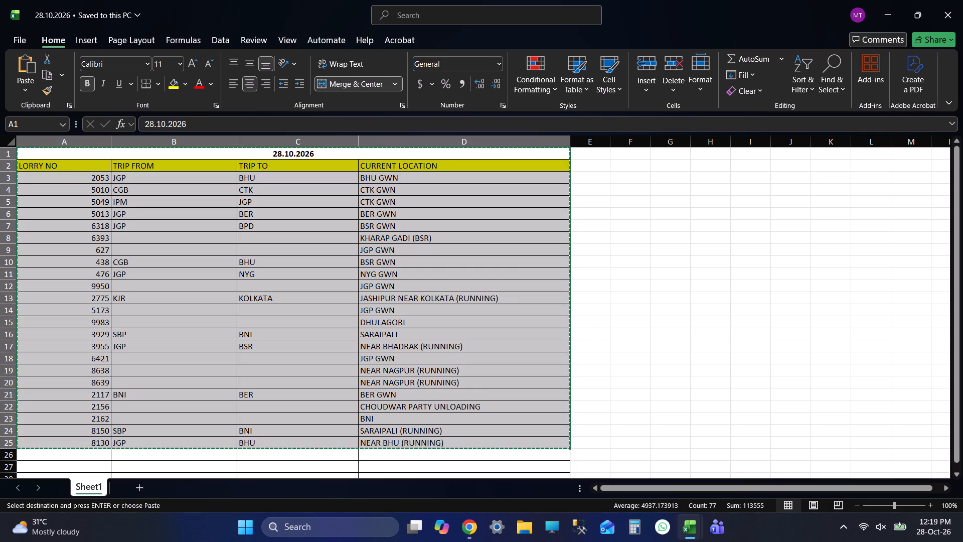
pyautogui.hotkey('ctrl', 'c')
pyautogui.hotkey('ctrl', 'c')
pyautogui.hotkey('ctrl', 'c')
pyautogui.hotkey('ctrl', 'c')
pyautogui.hotkey('ctrl', 'c')
pyautogui.hotkey('ctrl', 'c')
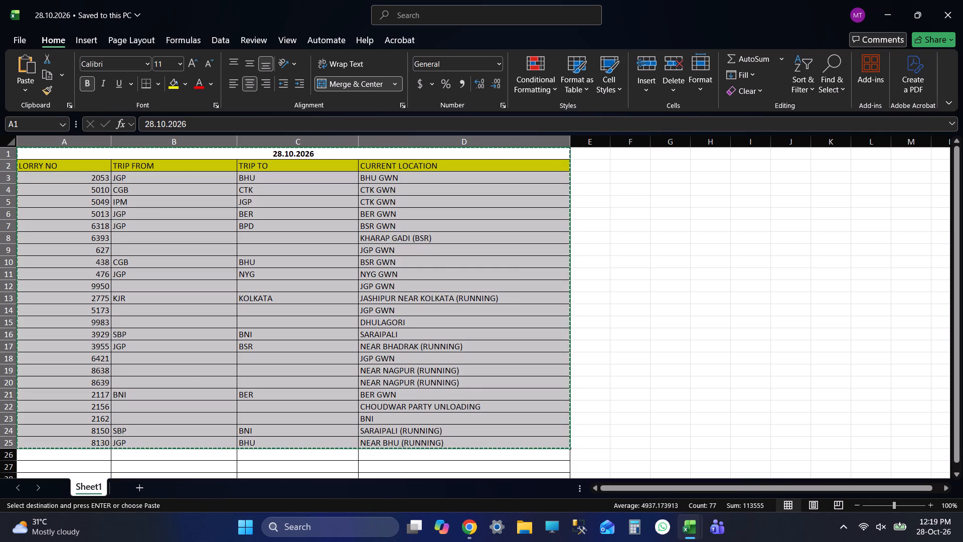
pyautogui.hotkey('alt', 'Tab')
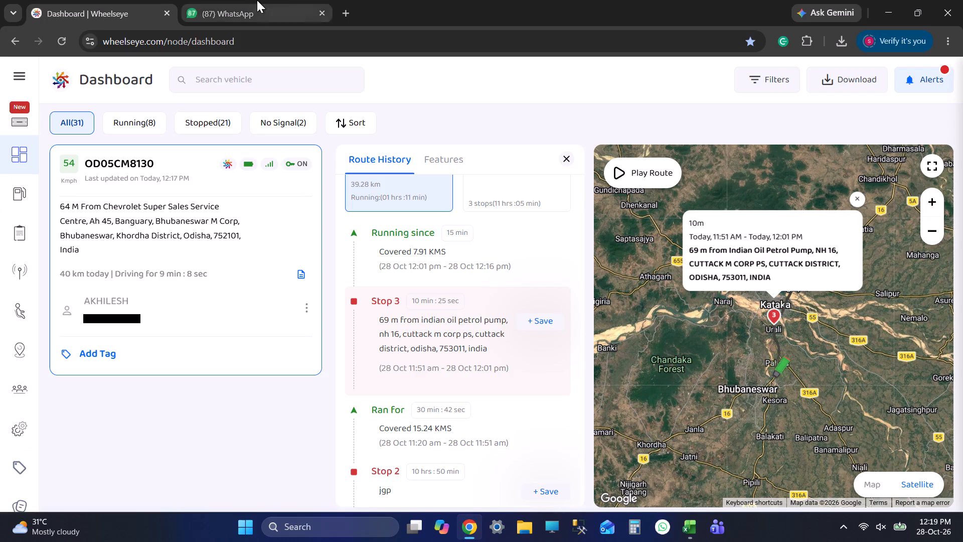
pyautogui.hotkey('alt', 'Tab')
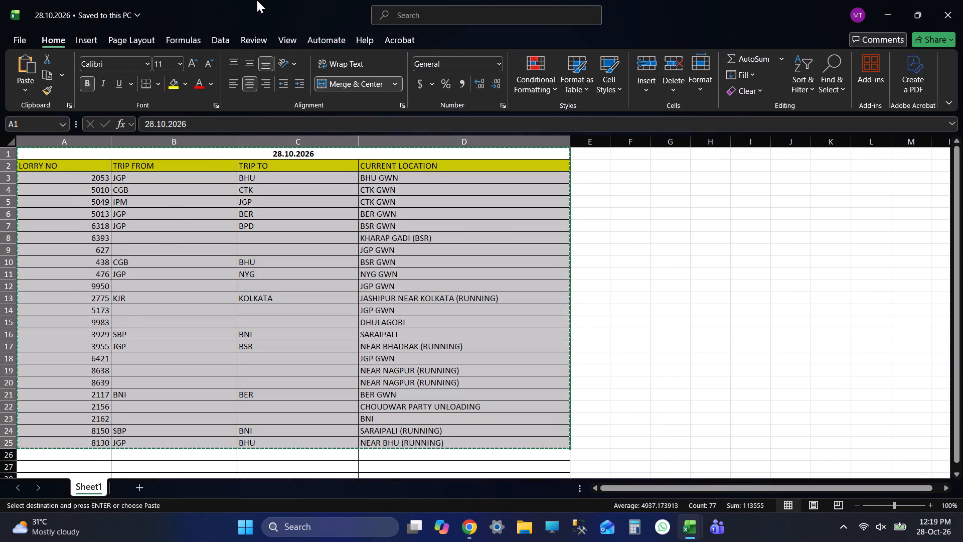